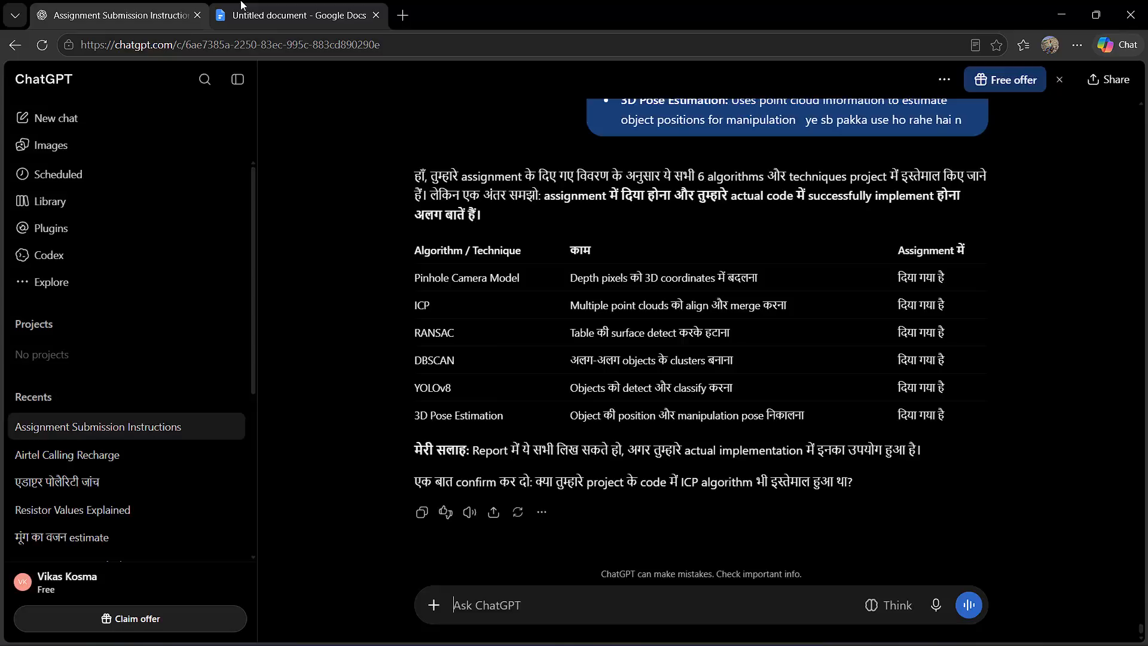
# Switch to the untitled Google Docs document and review the Assignment 4 report from its title through section 2.5 Pick-and-Place Execution.
pyautogui.click(240, 0)
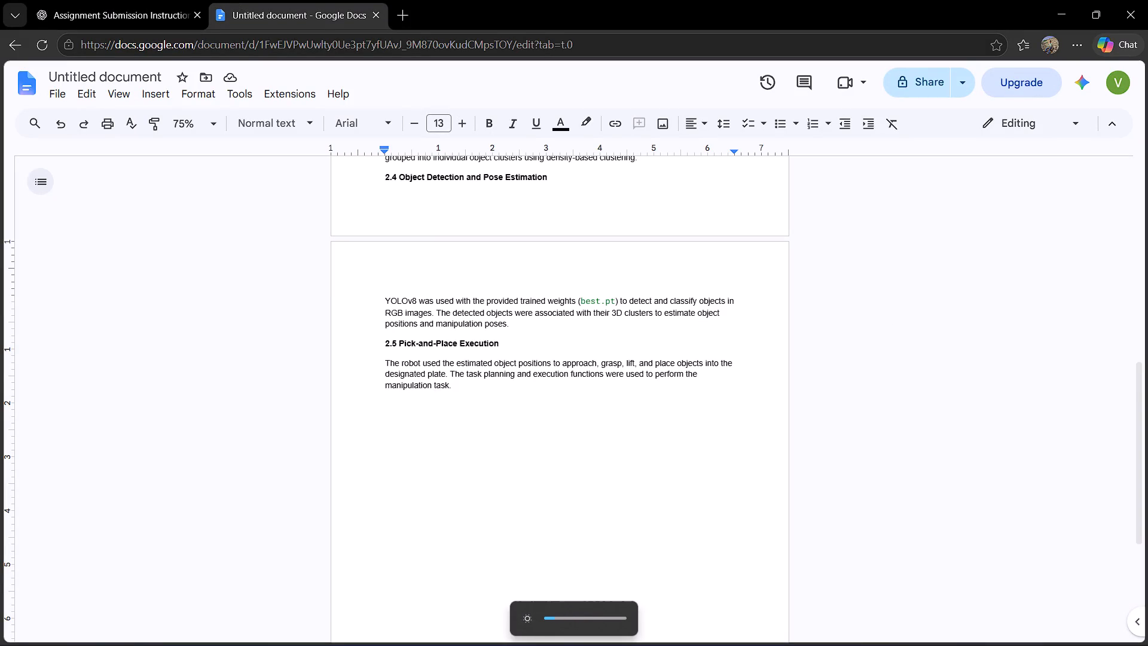
pyautogui.scroll(2, 741, 420)
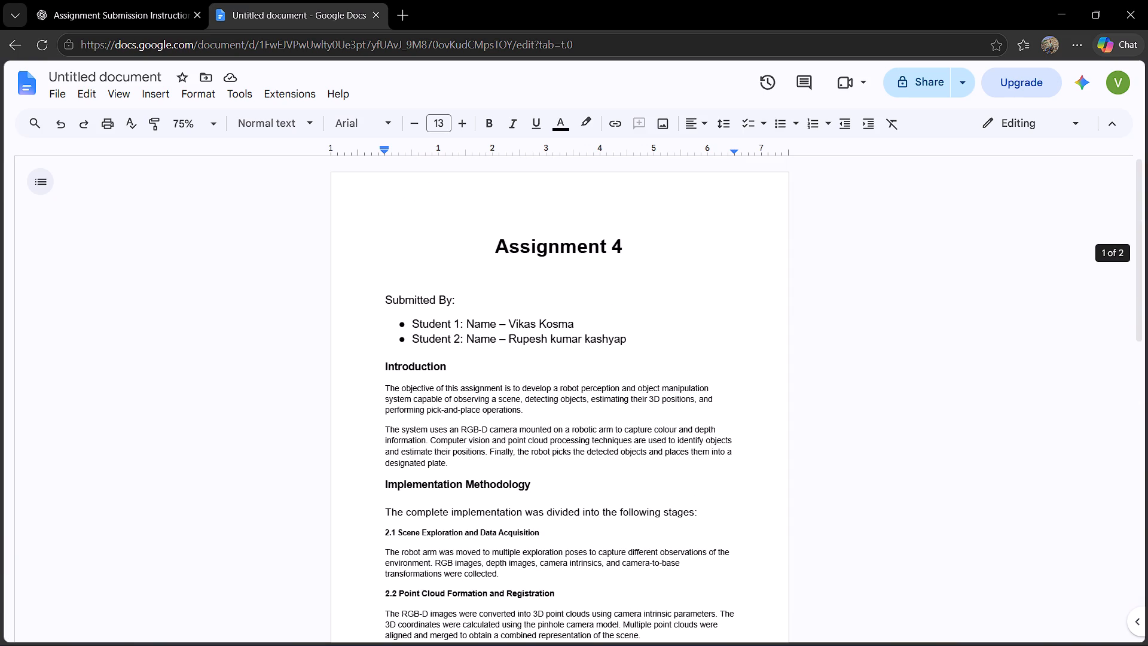
pyautogui.scroll(2, 741, 420)
pyautogui.scroll(-1, 741, 420)
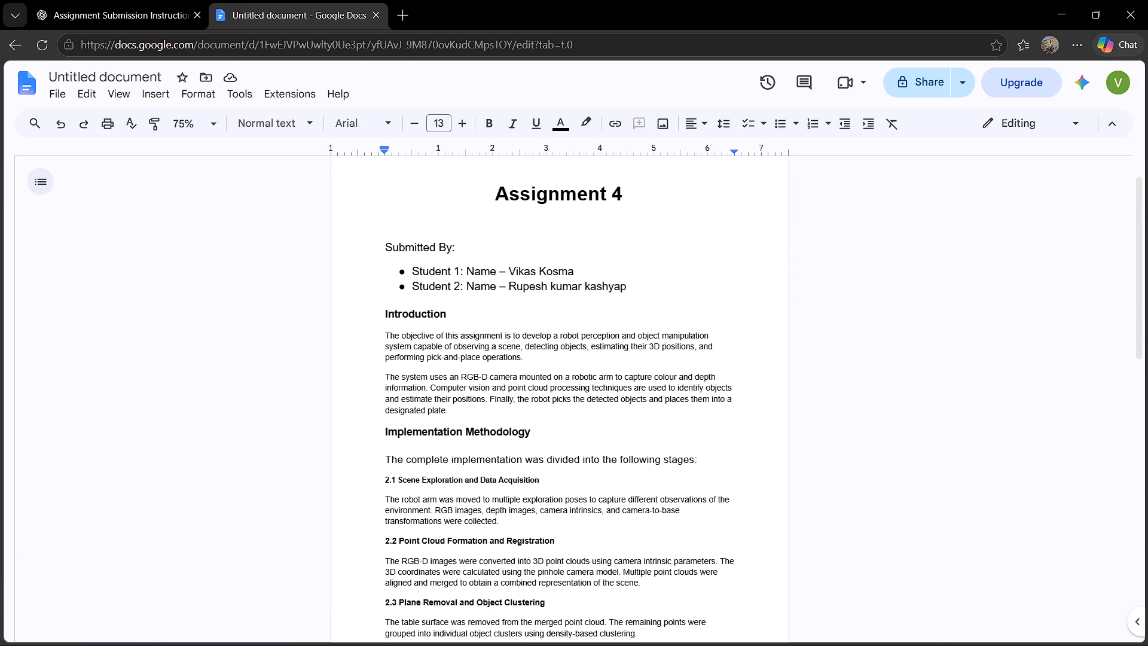
pyautogui.scroll(-3, 741, 420)
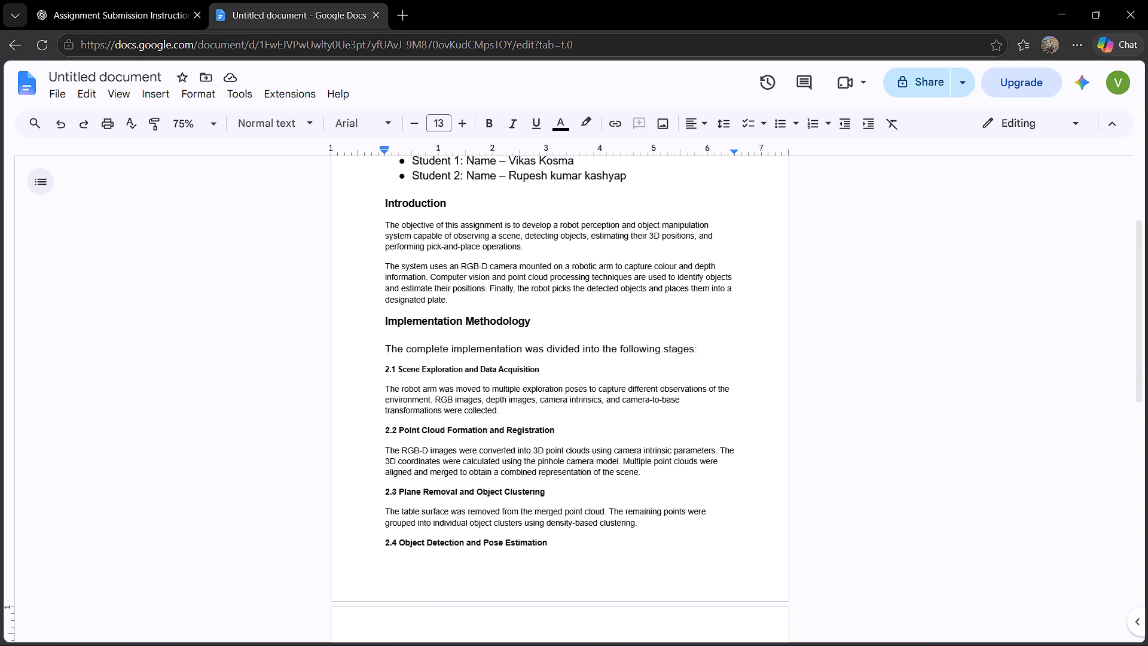
pyautogui.scroll(2, 741, 420)
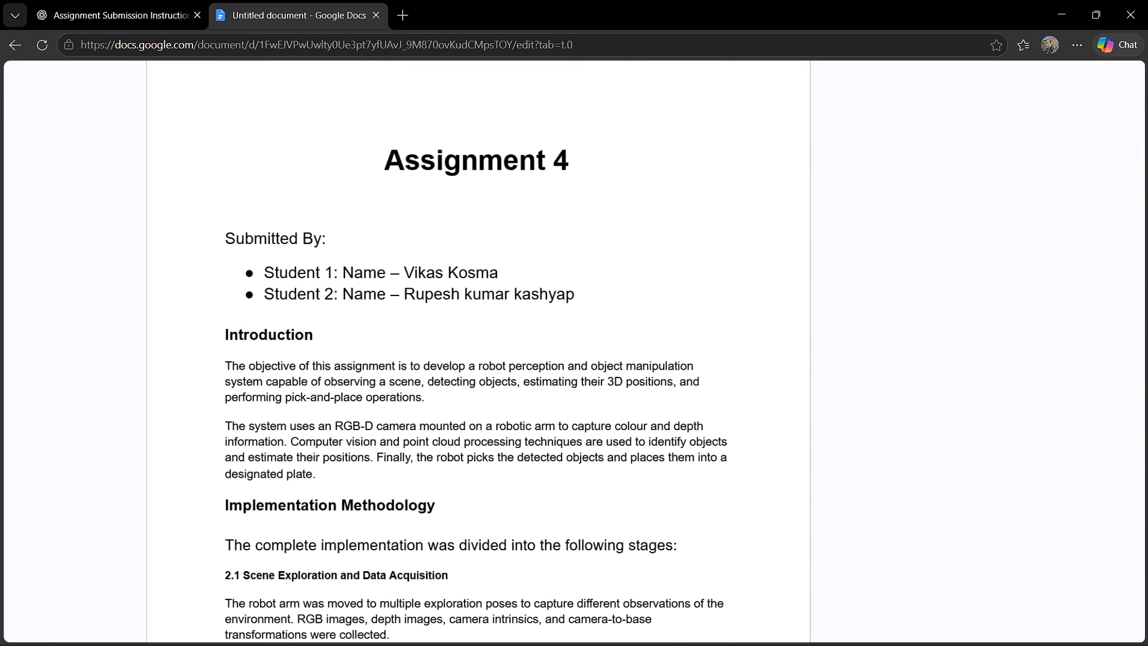
pyautogui.scroll(-5, 710, 351)
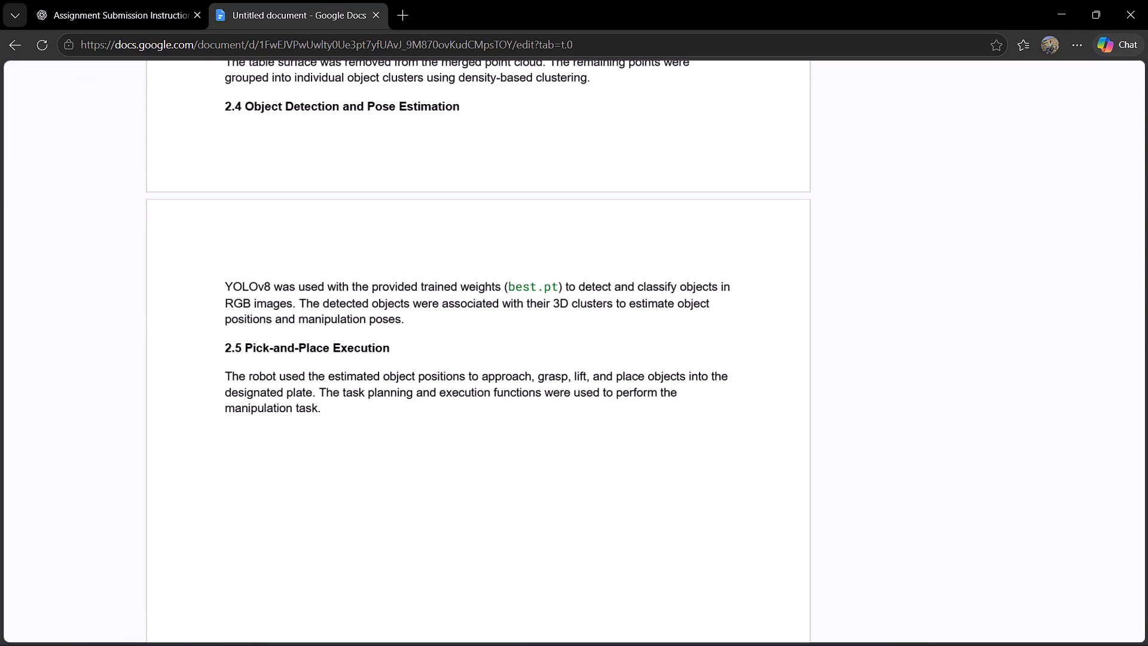
pyautogui.scroll(-1, 710, 351)
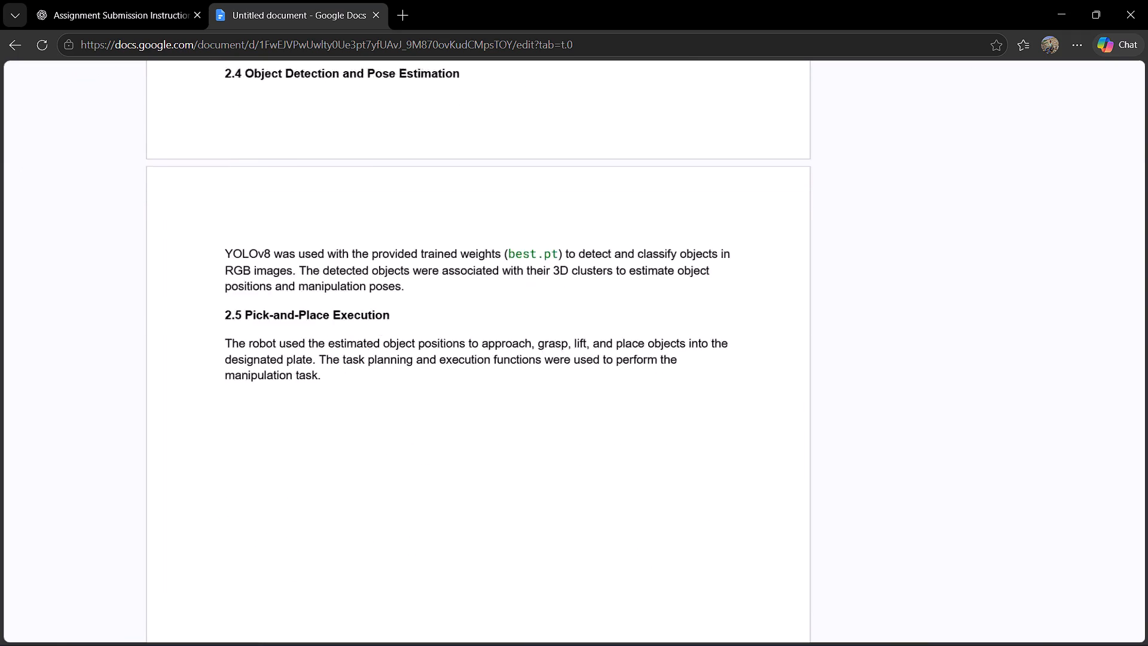
pyautogui.scroll(-1, 710, 351)
pyautogui.scroll(6, 710, 351)
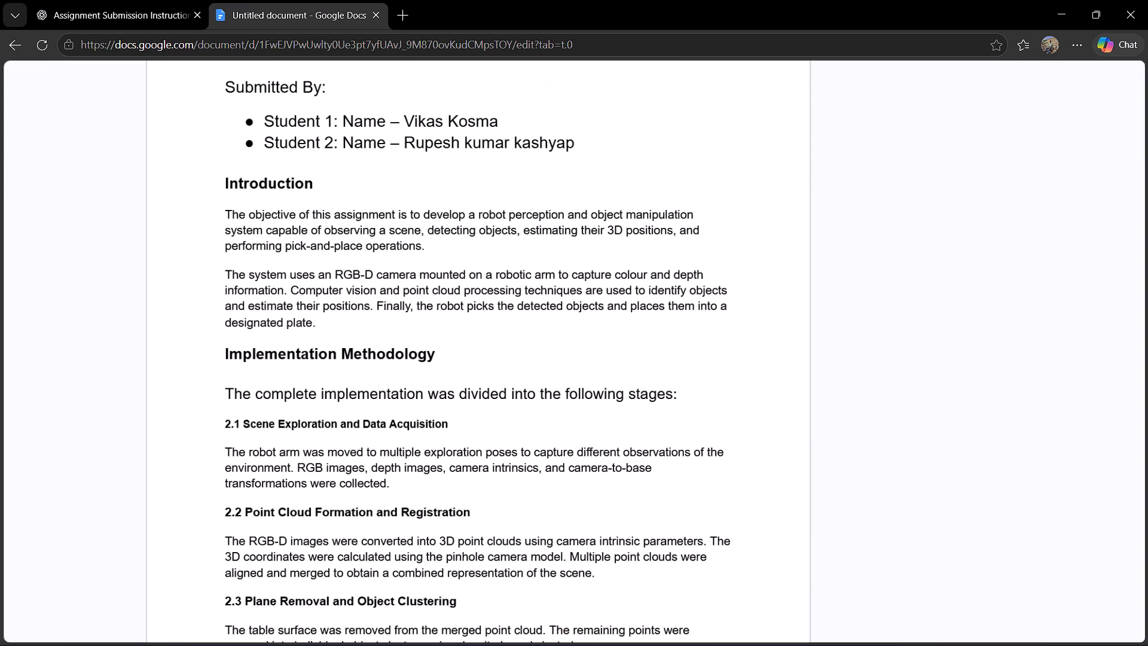
pyautogui.scroll(-5, 426, 365)
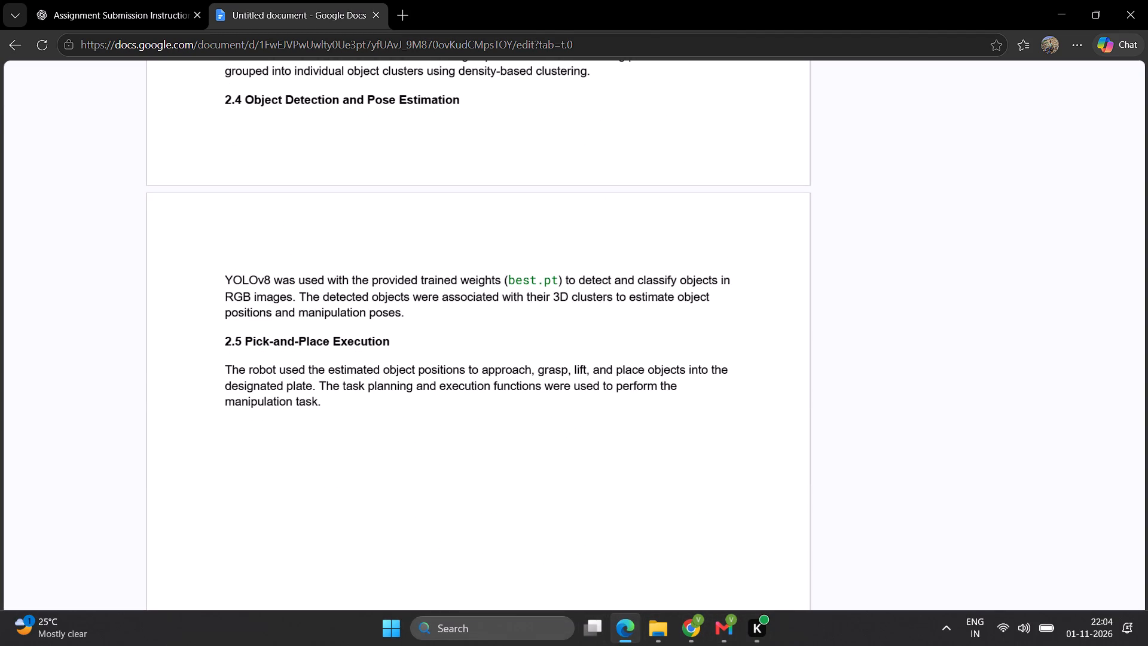
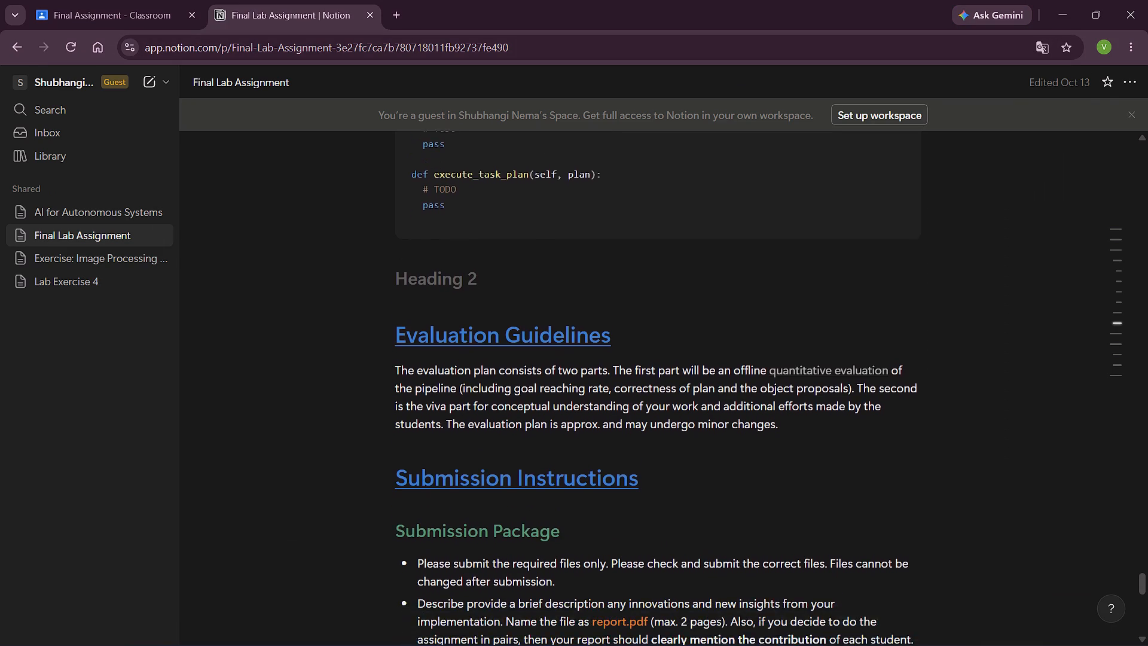
pyautogui.scroll(1, 620, 251)
pyautogui.scroll(-2, 620, 251)
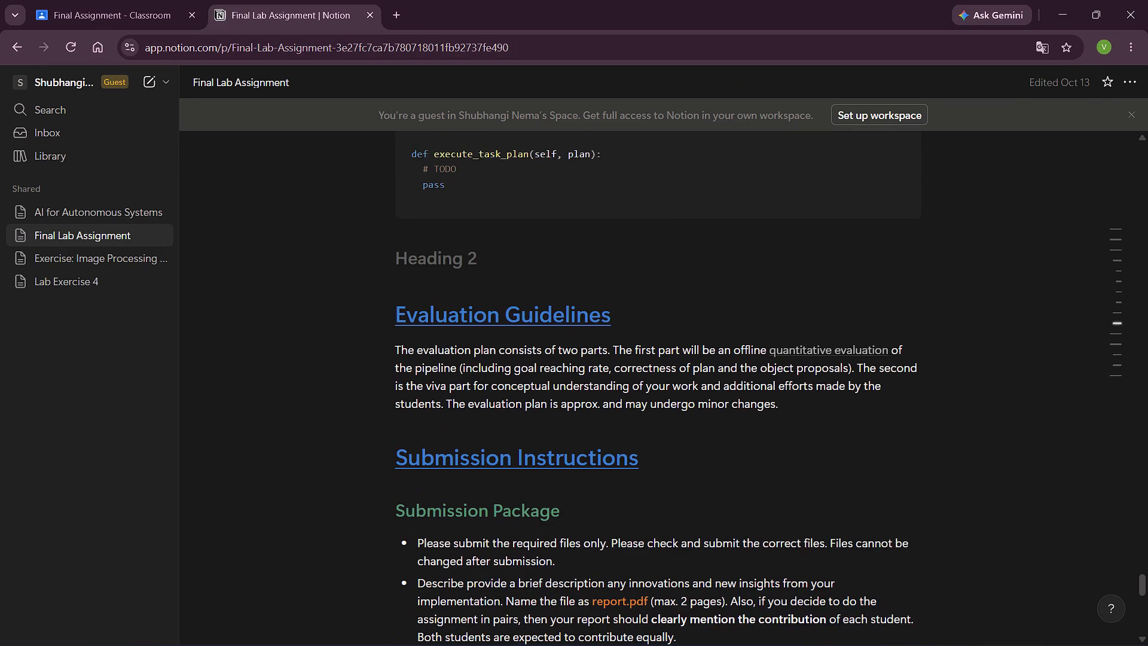
pyautogui.scroll(-3, 620, 251)
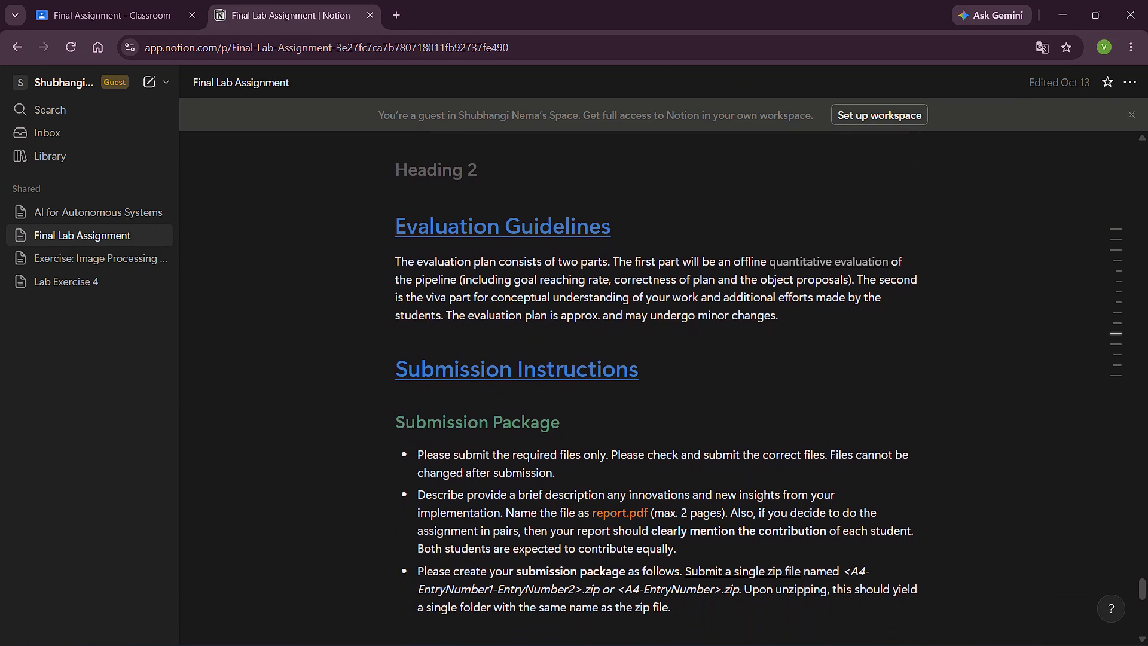
pyautogui.scroll(-1, 620, 251)
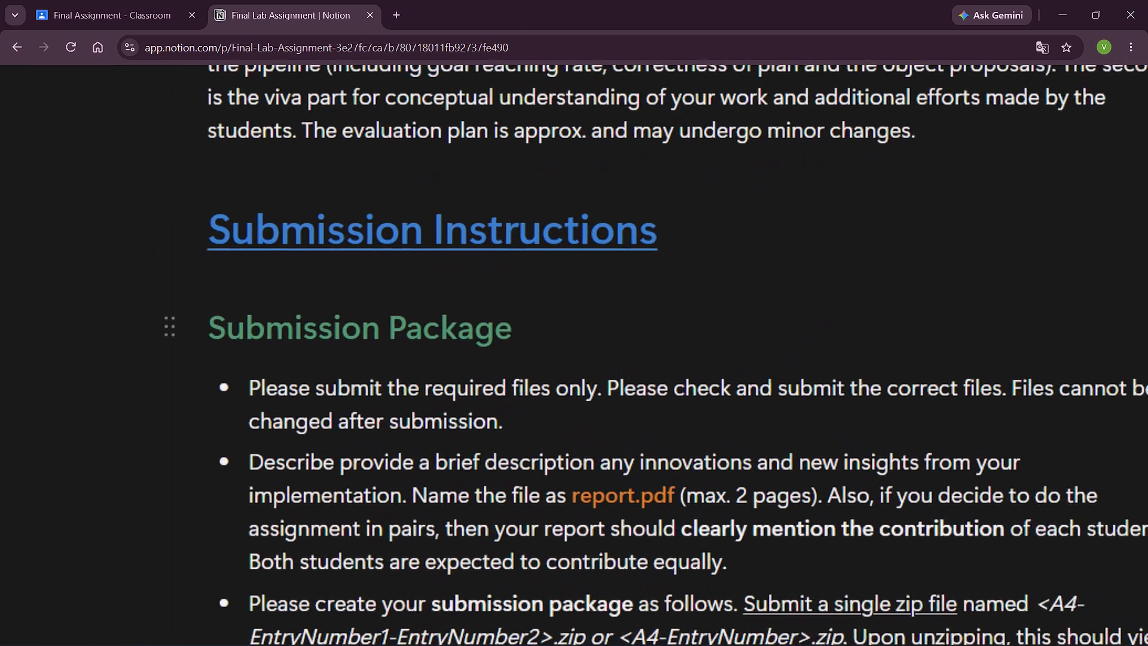
pyautogui.scroll(-2, 616, 348)
pyautogui.hscroll(-1, 616, 348)
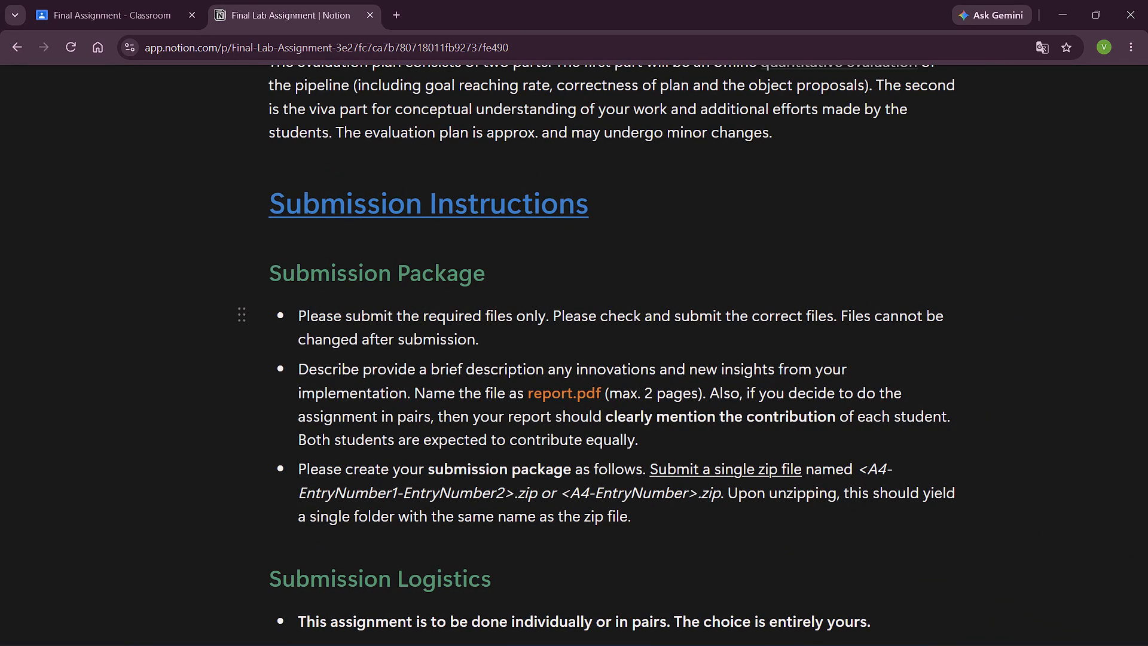
# Read the Submission Package rules on required files, report.pdf and the naming of the single zip file.
pyautogui.scroll(-2, 615, 323)
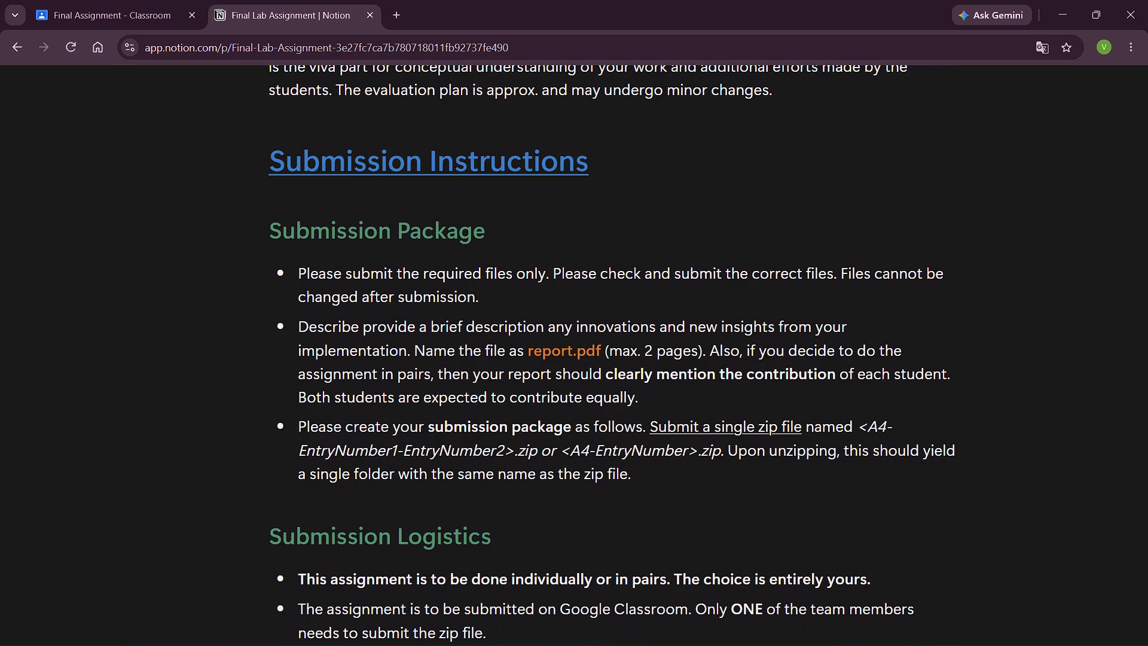
pyautogui.scroll(-1, 615, 323)
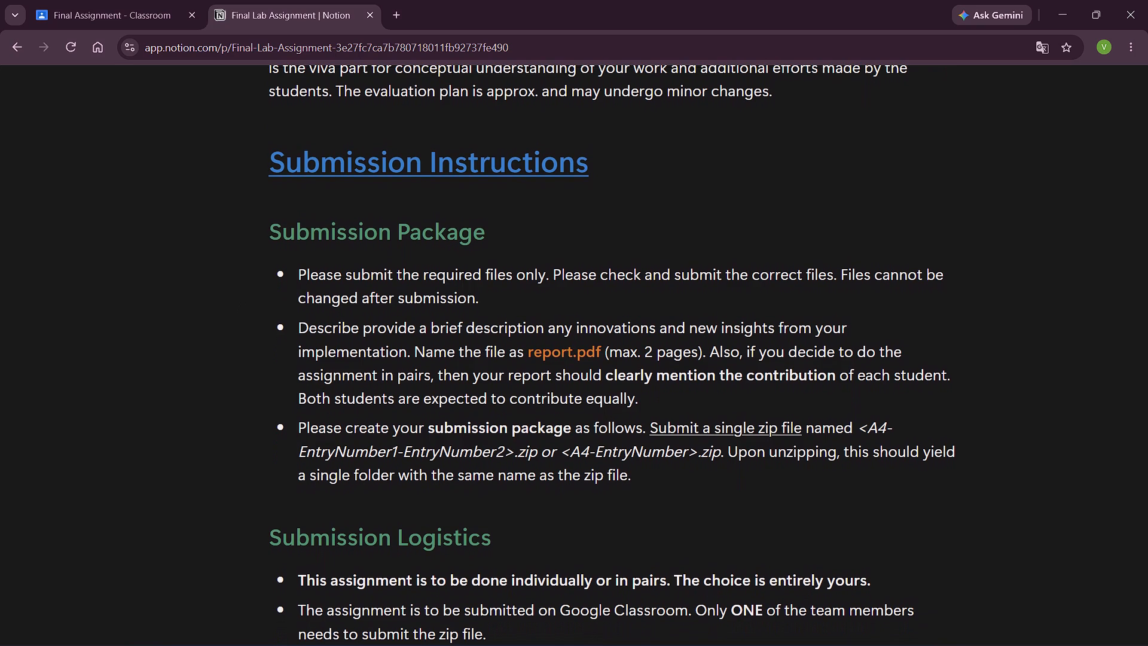
pyautogui.scroll(-3, 615, 323)
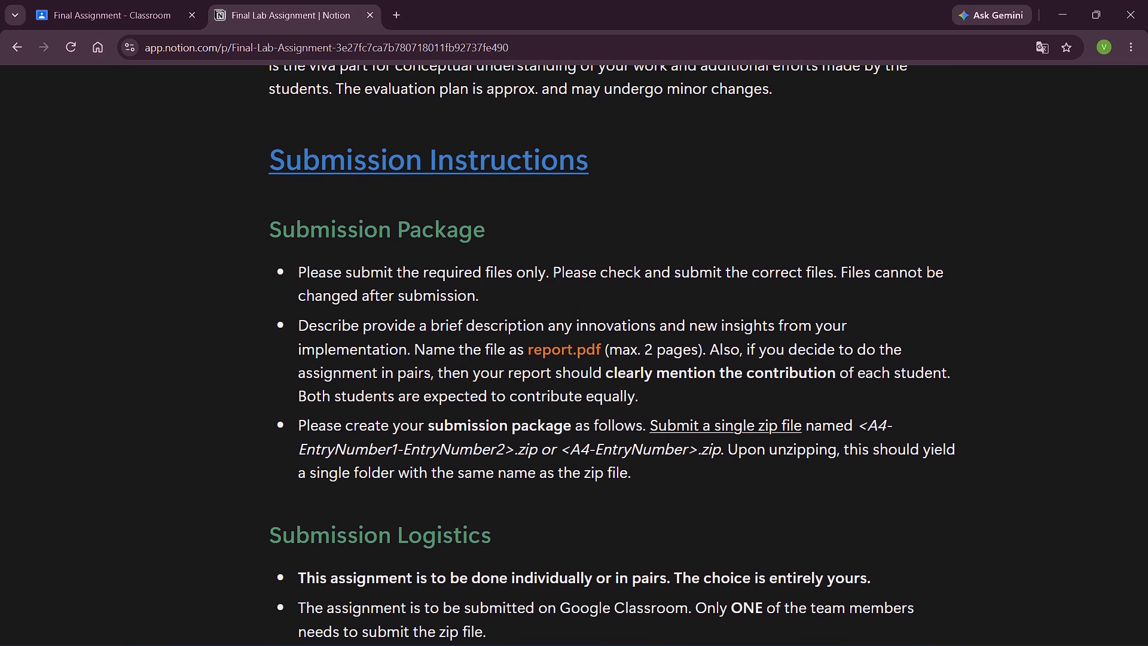
pyautogui.scroll(-2, 615, 323)
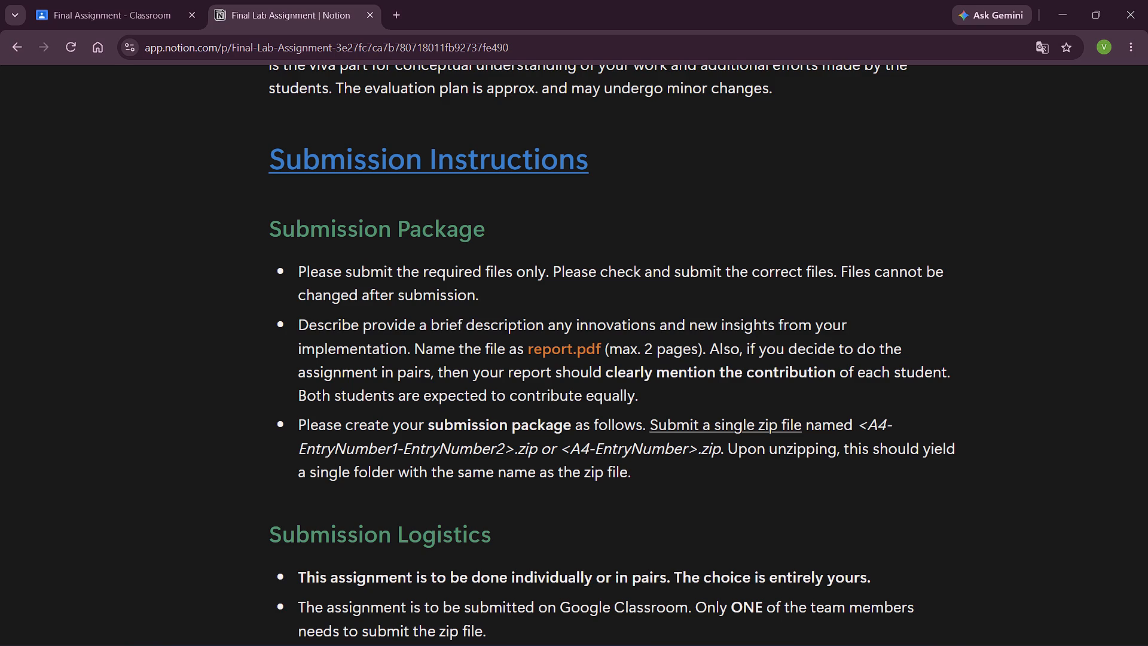
# Read the Submission Logistics rules on individual or pair work, Google Classroom submission, the deadline and the input/output syntax.
pyautogui.scroll(-1, 793, 460)
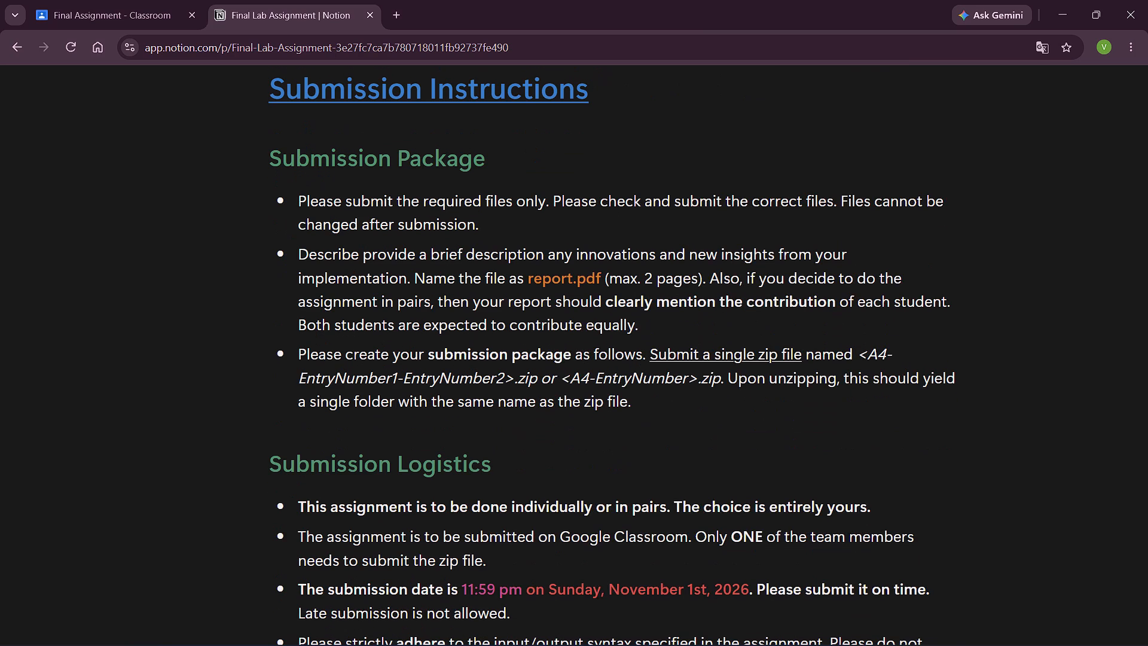
pyautogui.scroll(-1, 793, 460)
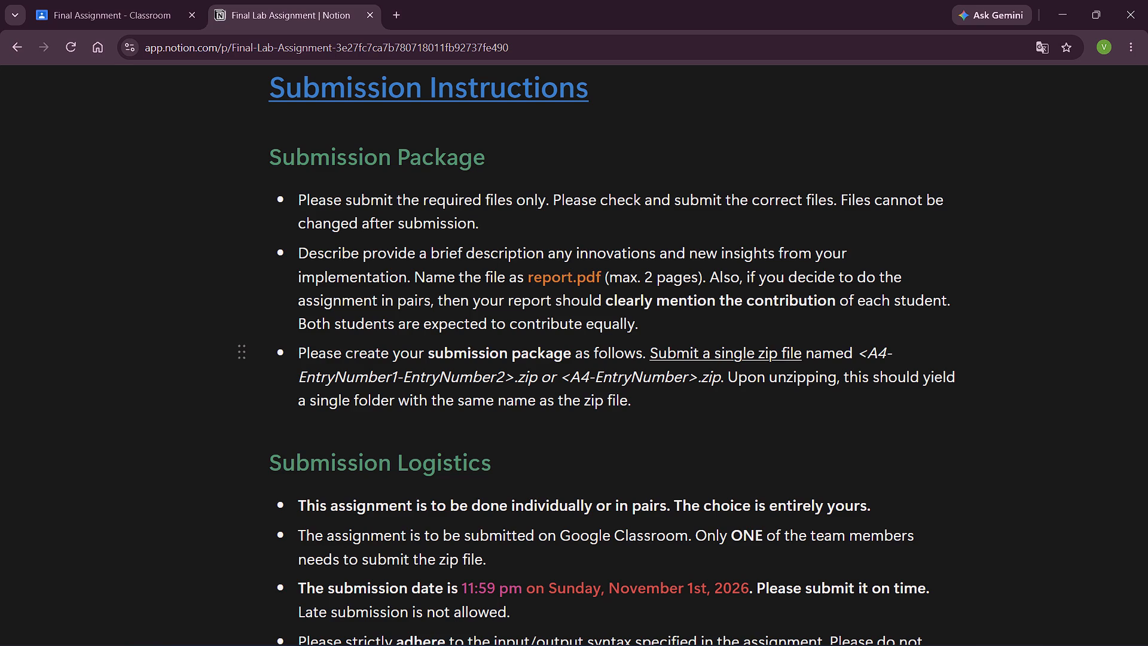
pyautogui.scroll(-1, 568, 342)
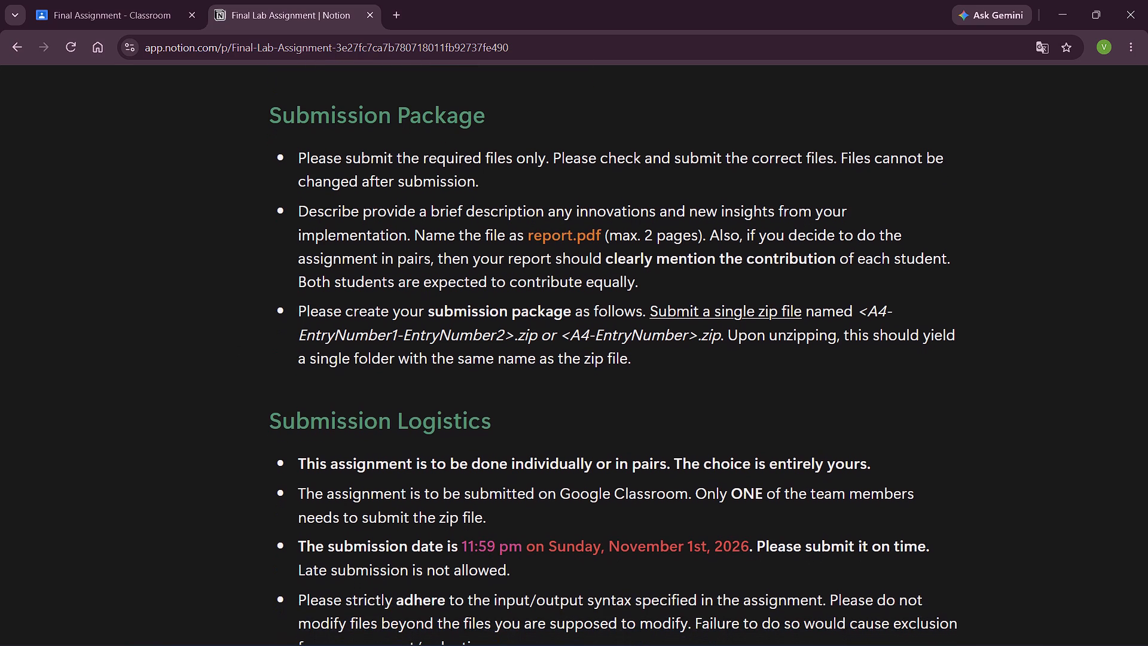
pyautogui.scroll(-1, 568, 342)
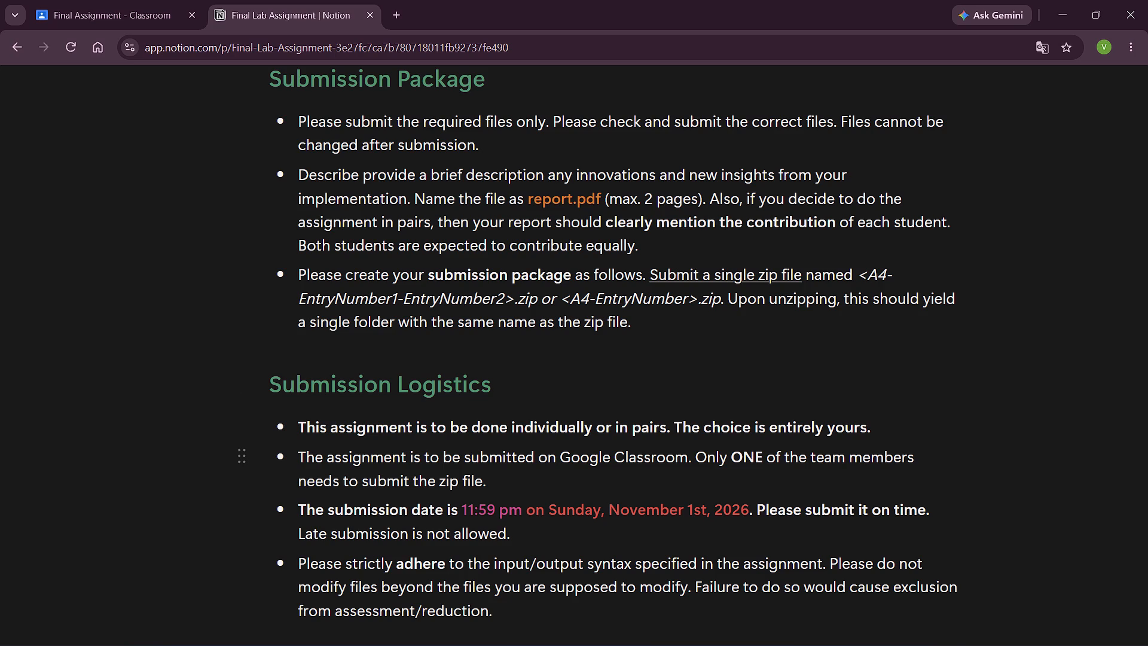
pyautogui.scroll(-1, 488, 489)
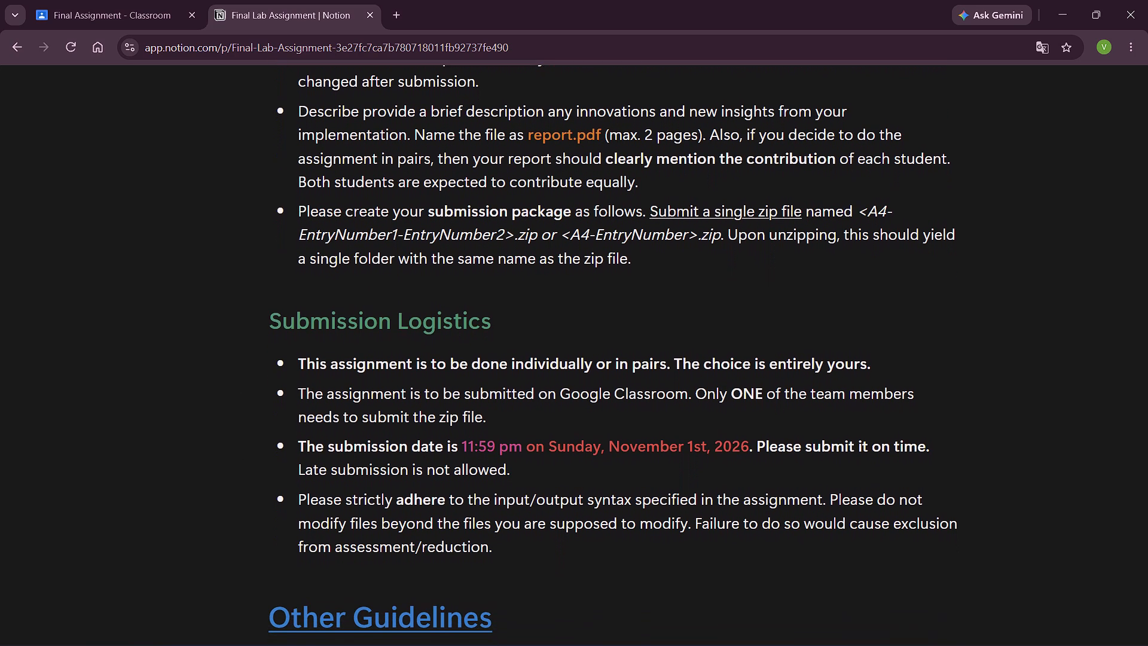
pyautogui.scroll(-1, 488, 489)
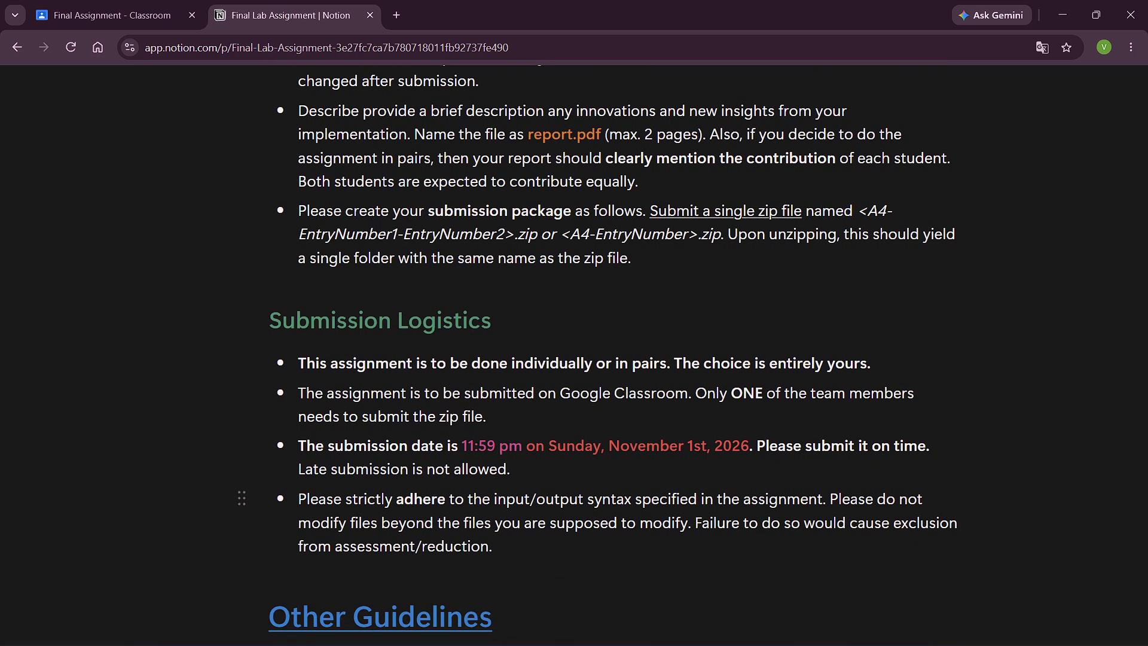
pyautogui.scroll(-2, 677, 534)
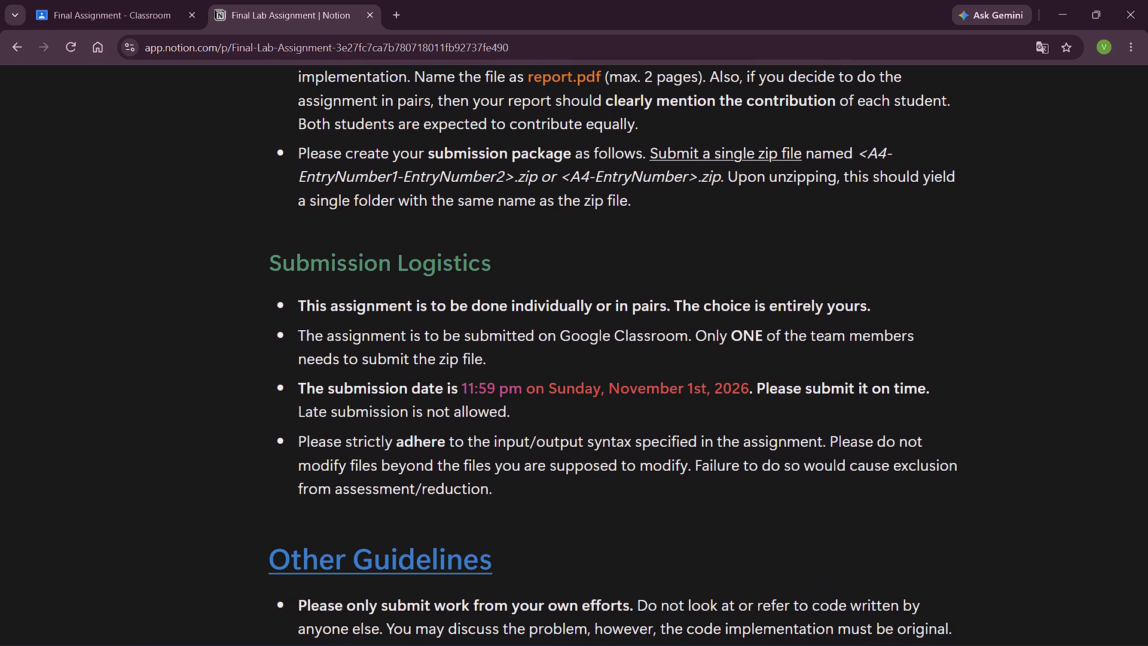
pyautogui.scroll(-1, 677, 534)
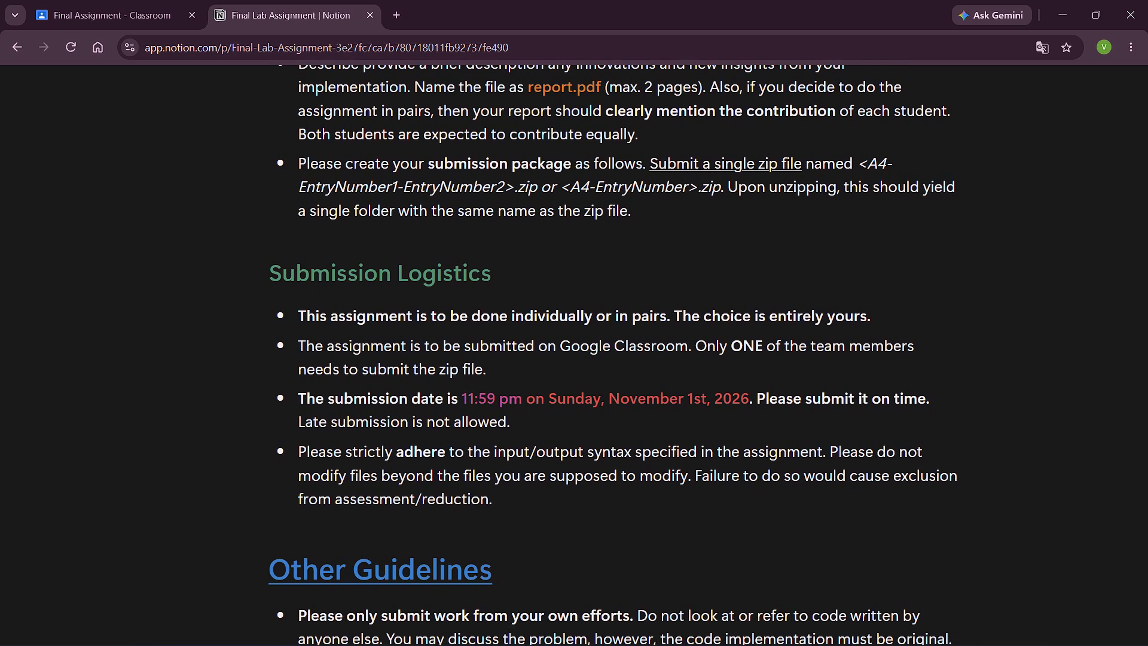
pyautogui.scroll(-1, 677, 534)
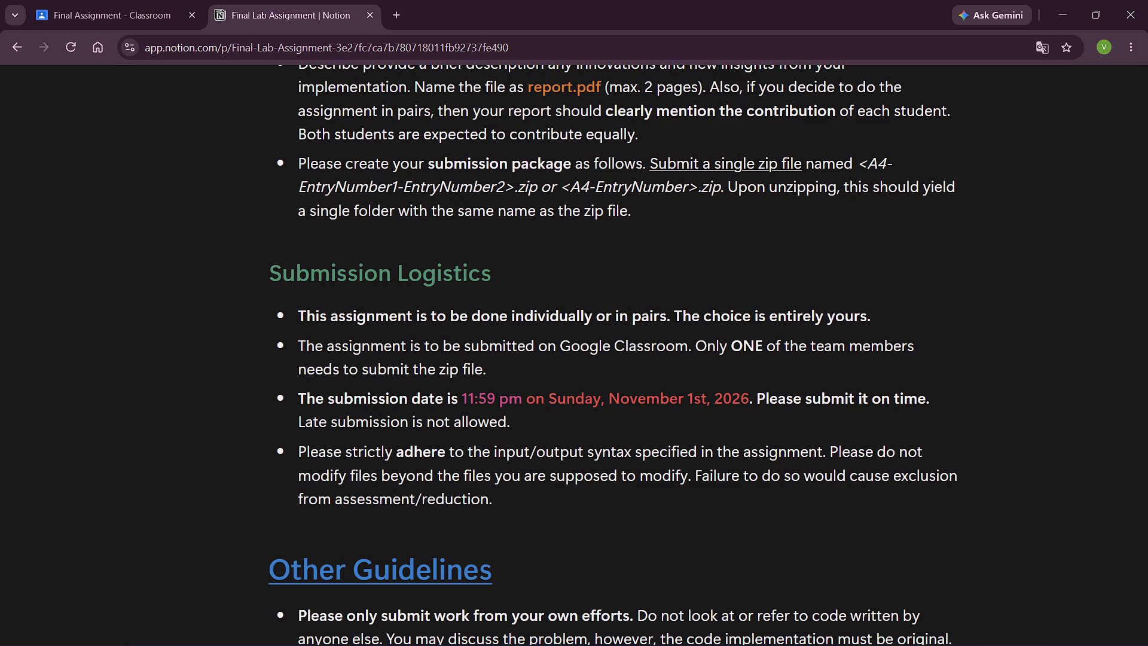
# Look through the Other Guidelines section down to the end of the assignment page.
pyautogui.scroll(-3, 677, 534)
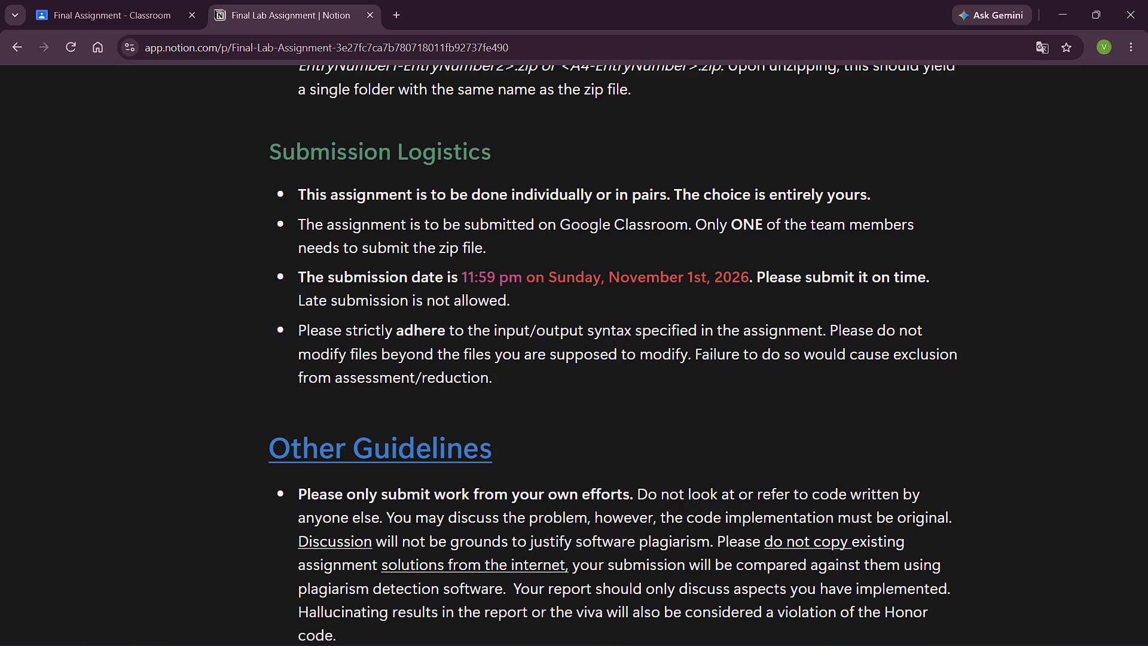
pyautogui.scroll(-1, 669, 511)
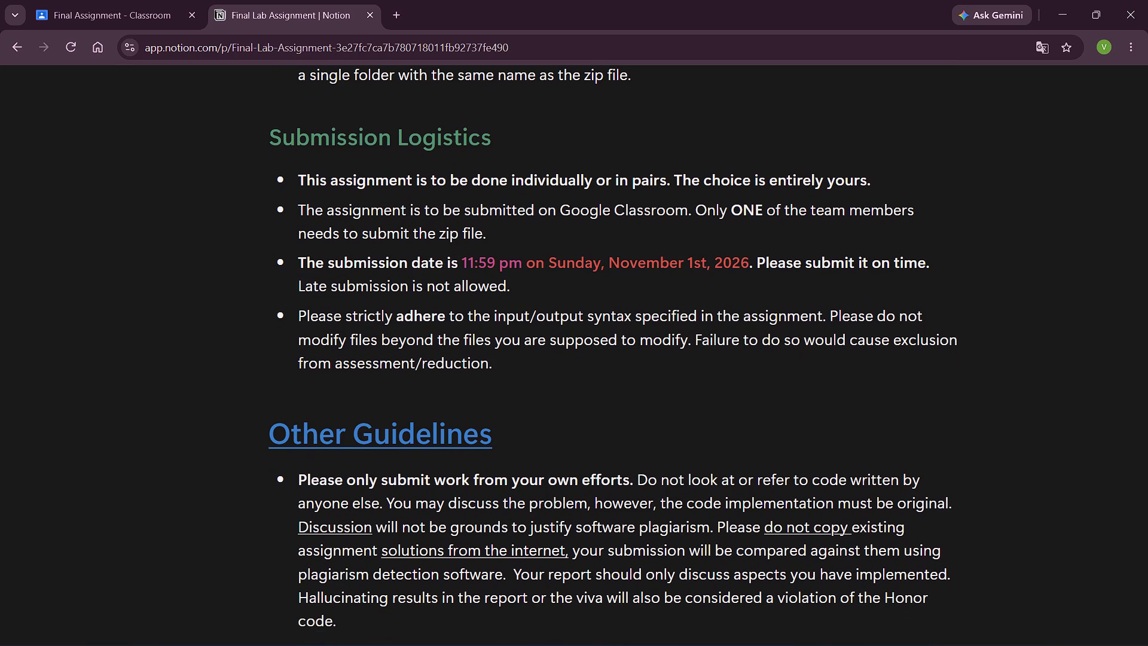
pyautogui.scroll(-4, 669, 511)
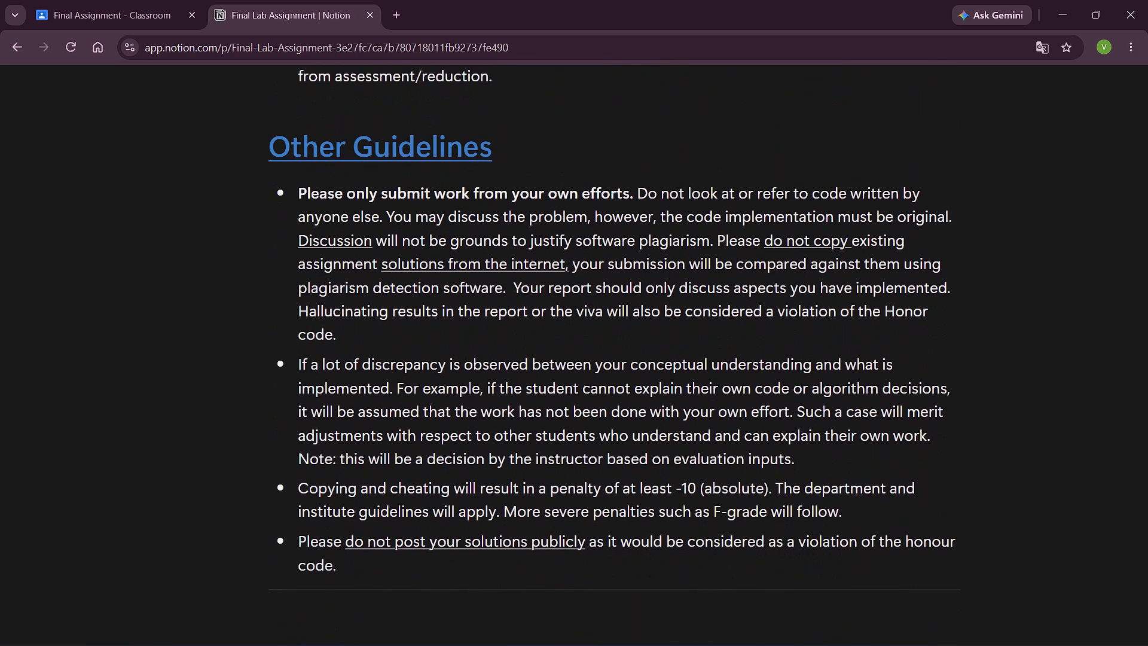
pyautogui.scroll(-1, 669, 511)
# Reread the Other Guidelines from the original-work rule through to the rules on explaining code, cheating penalties and posting solutions publicly.
pyautogui.scroll(3, 669, 511)
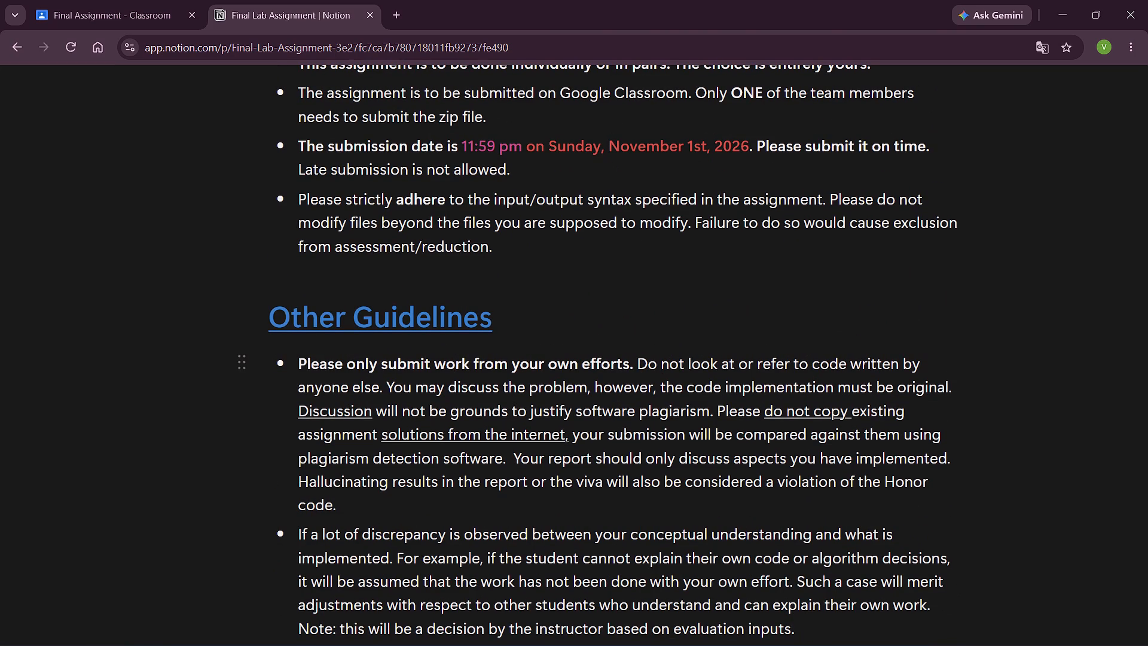
pyautogui.scroll(-1, 610, 367)
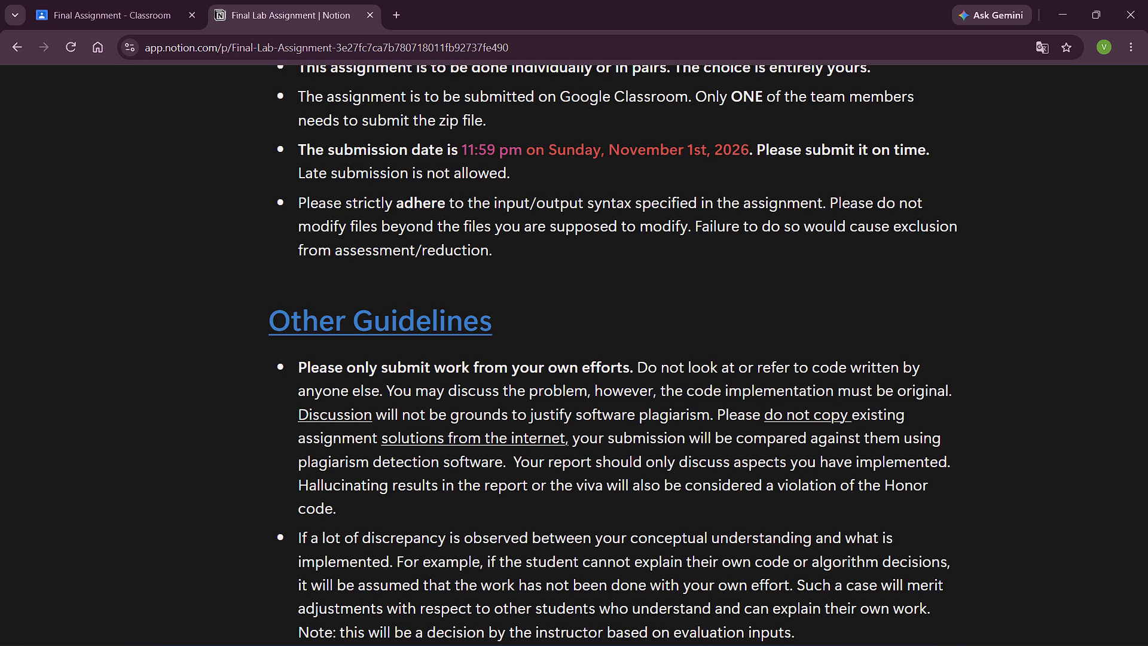
pyautogui.scroll(-3, 610, 367)
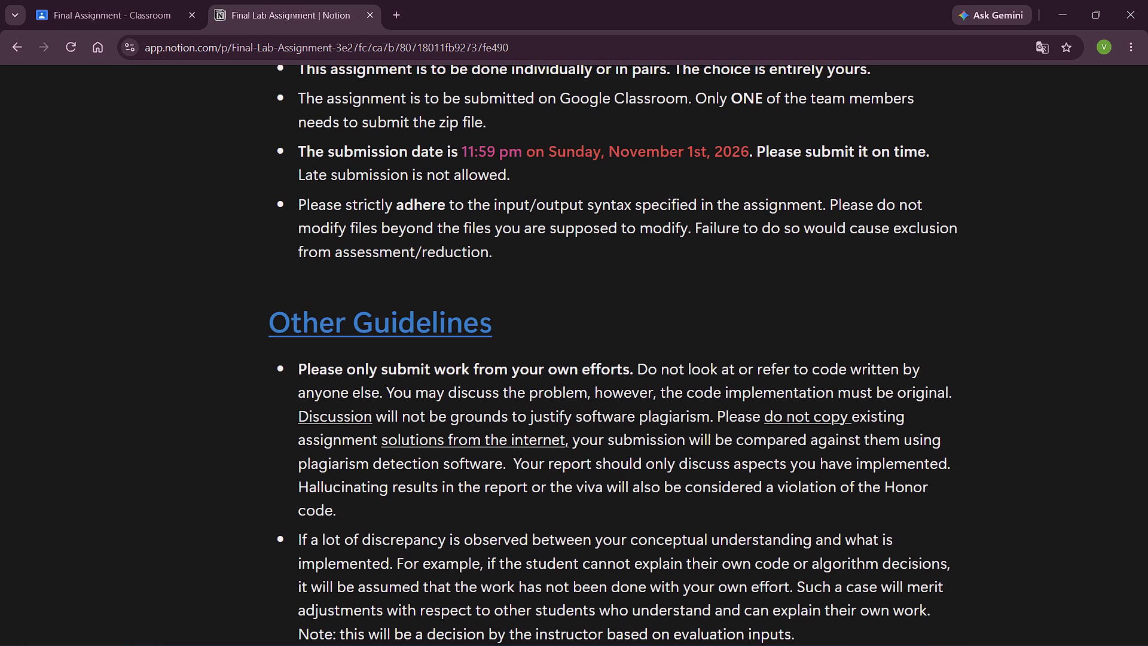
pyautogui.scroll(-3, 610, 367)
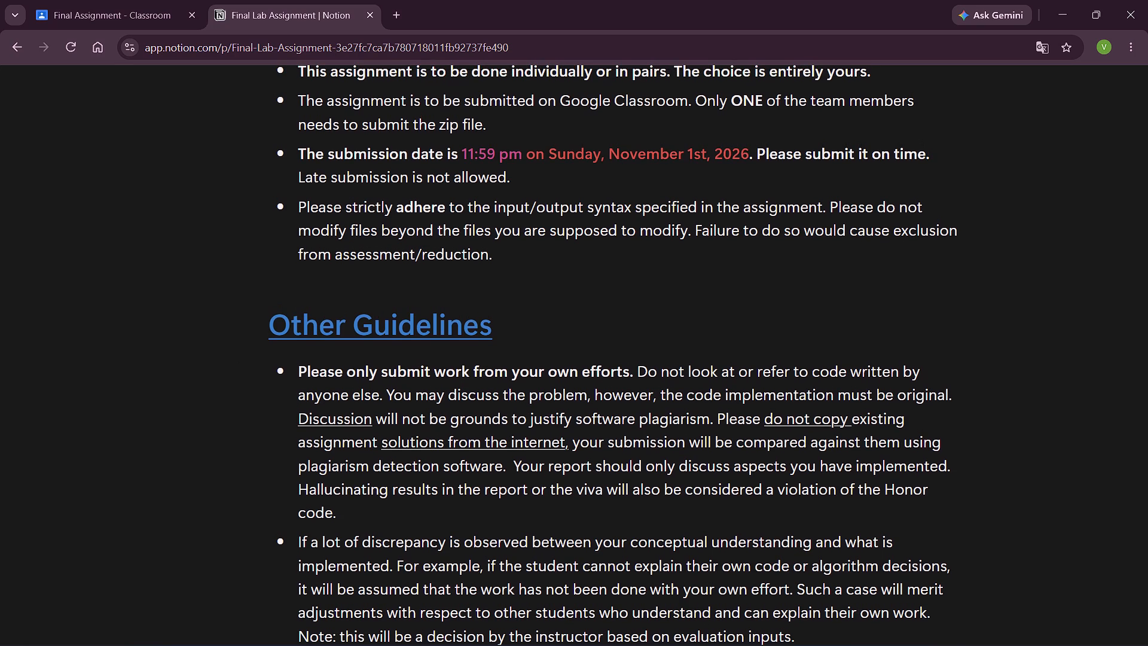
pyautogui.scroll(-1, 610, 367)
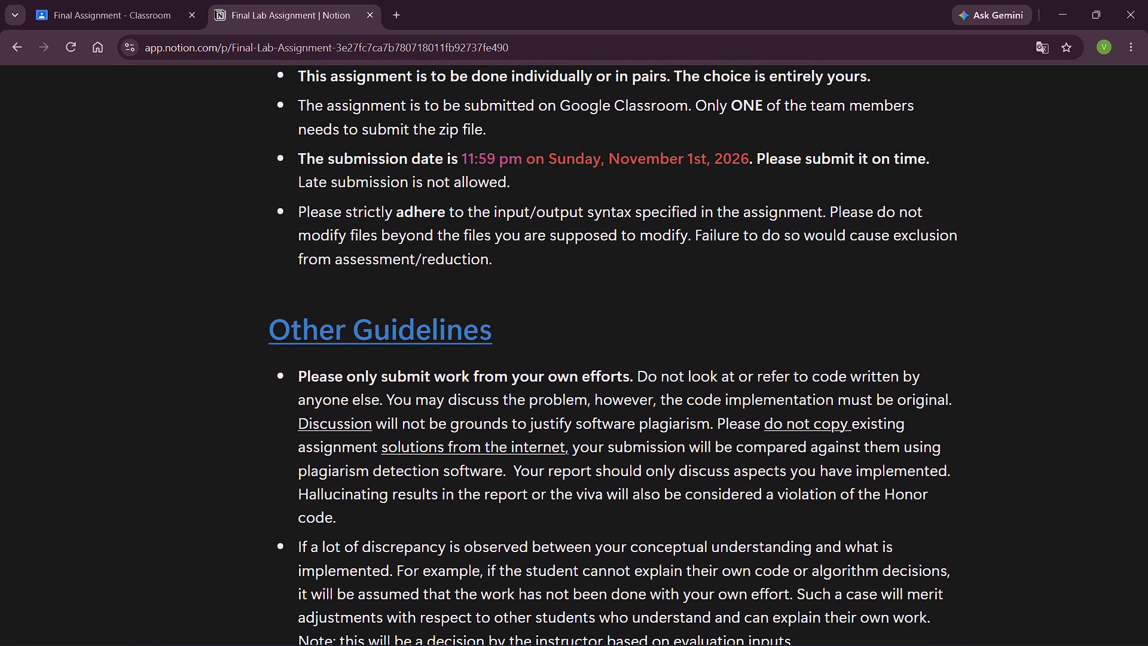
pyautogui.scroll(-1, 610, 367)
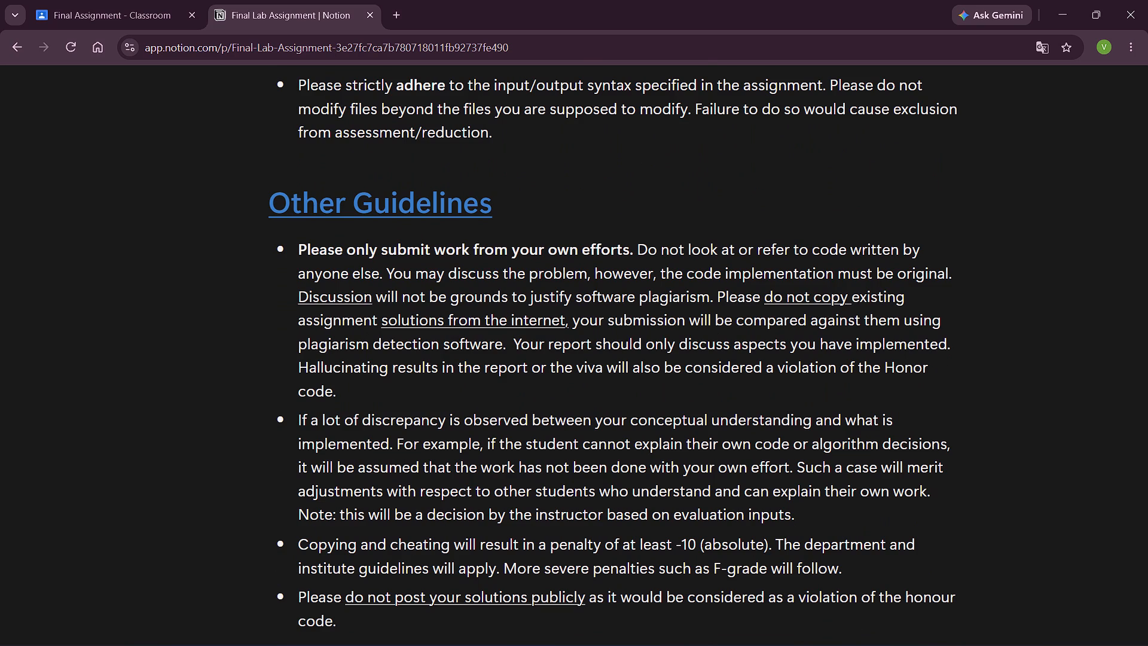
pyautogui.scroll(-1, 610, 367)
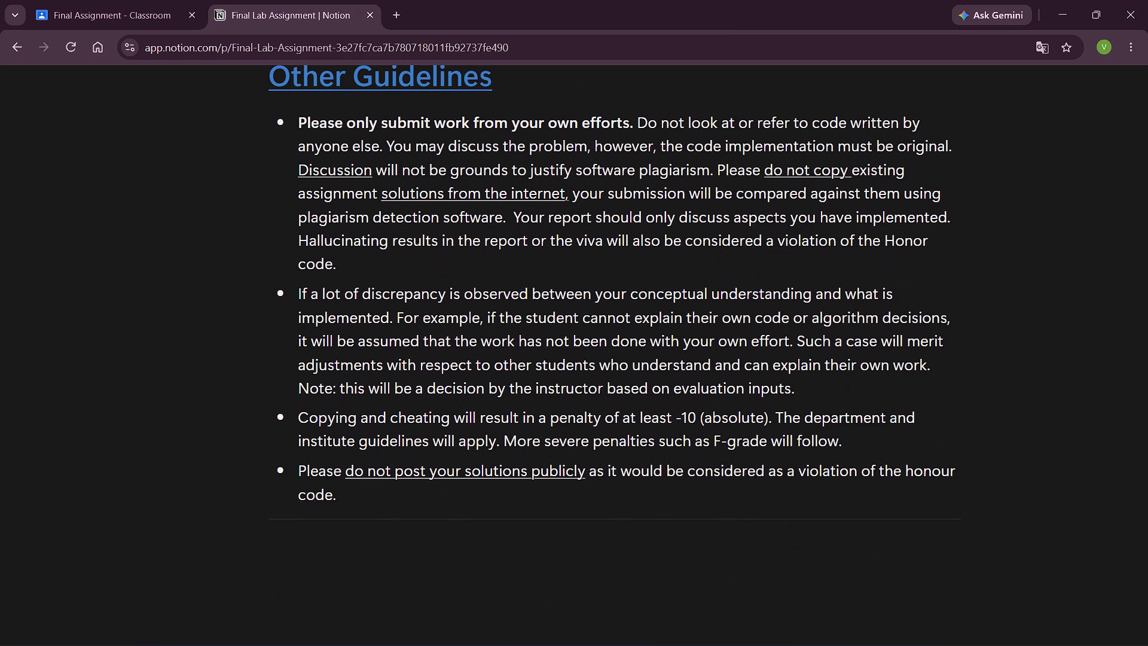
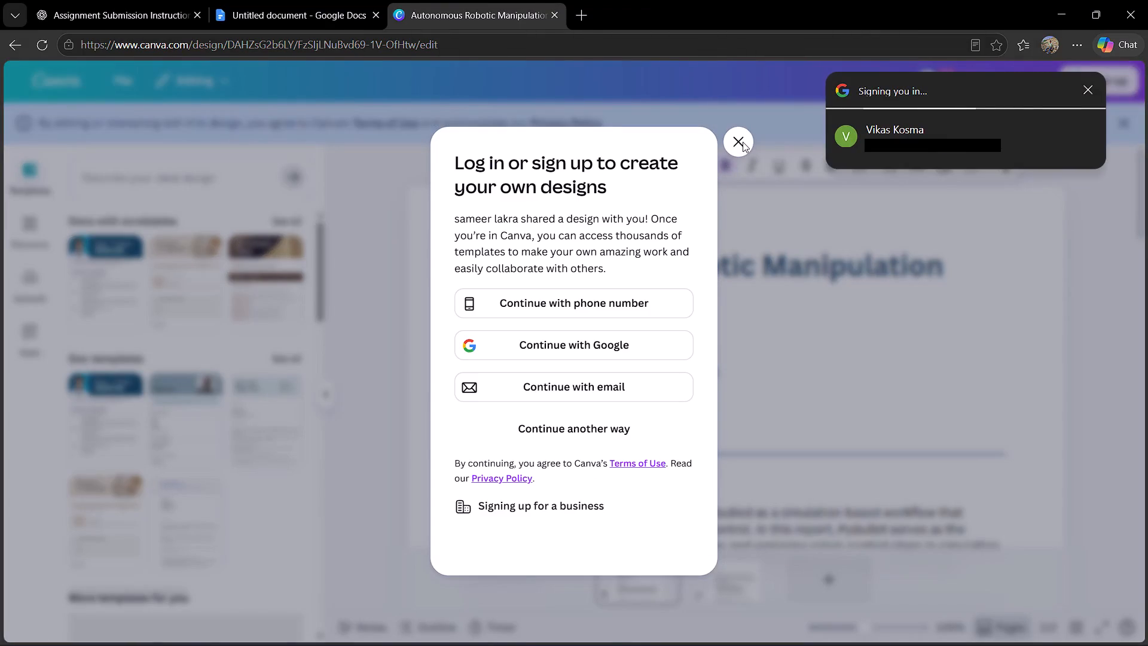
# Sign in to Canva with the Google account to open the shared Autonomous Robotic Manipulation report for editing.
pyautogui.click(613, 345)
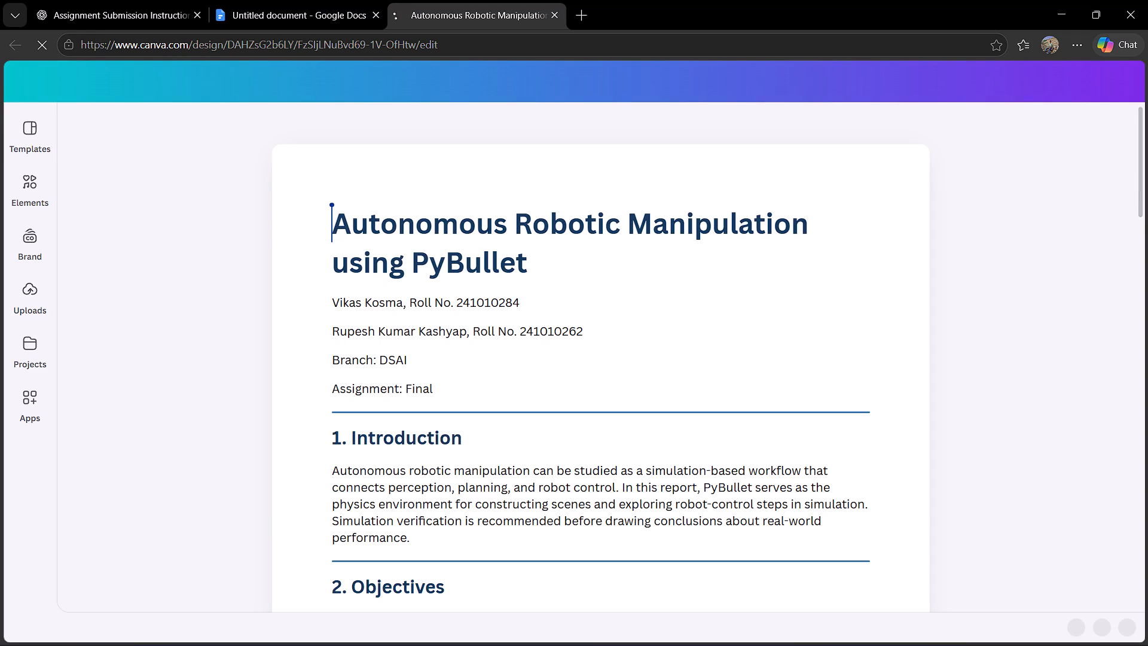
# Look through the lab report from the title and author details to the Introduction and Objectives sections.
pyautogui.scroll(-1, 758, 338)
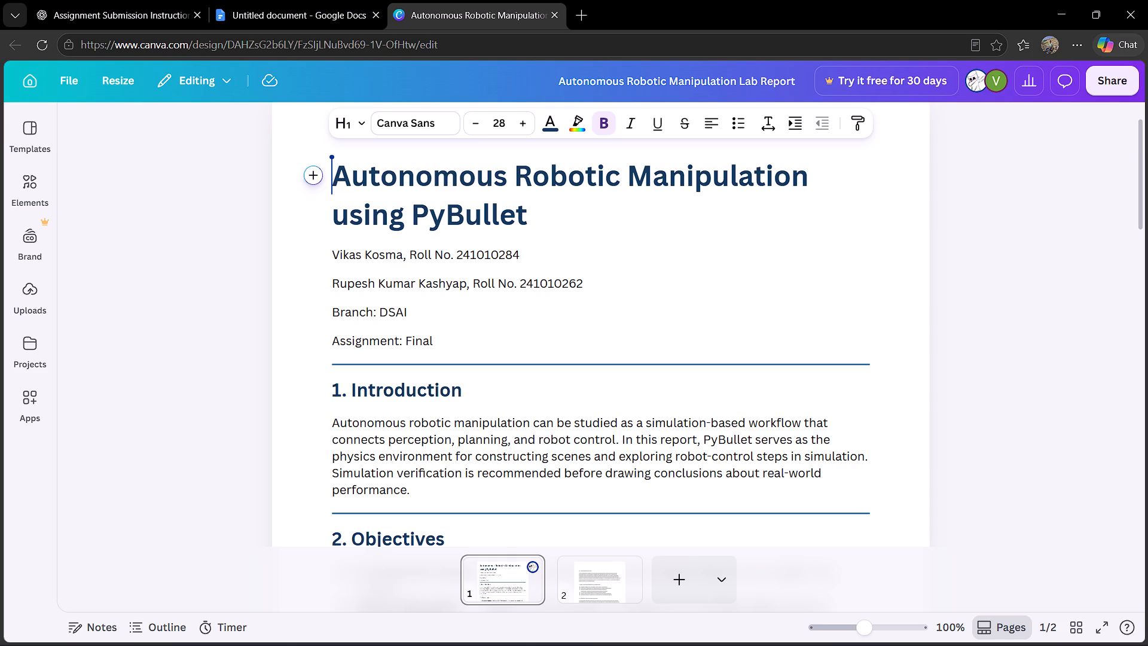
# Change the Branch line under the lab report's title to ECE.
pyautogui.click(408, 315)
pyautogui.press('BackSpace')
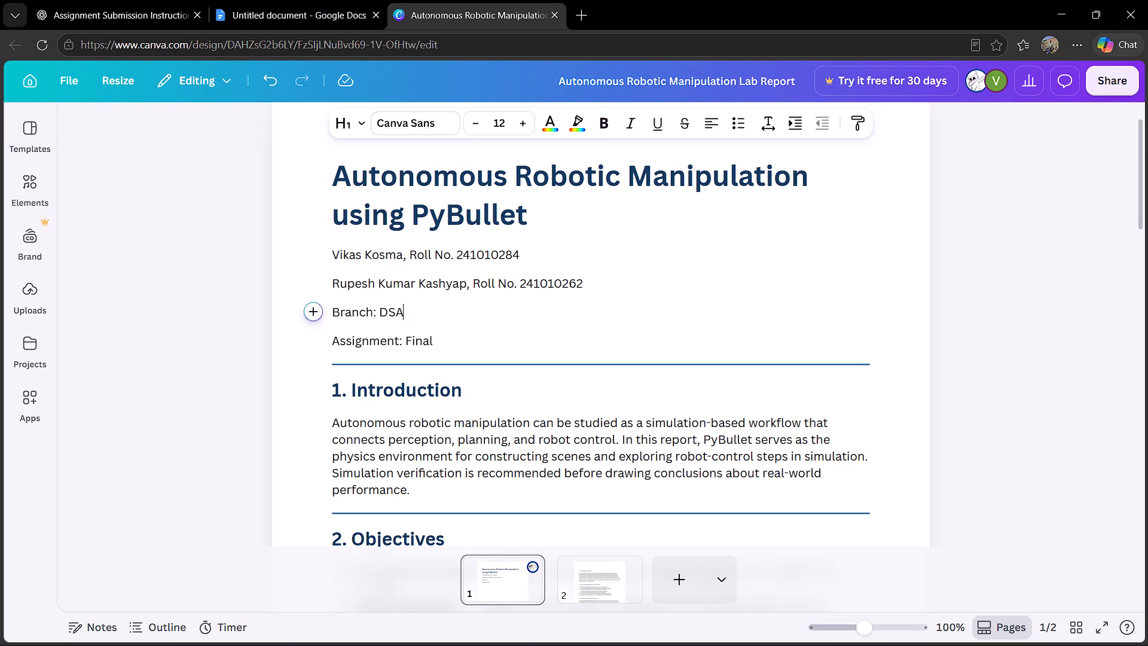
pyautogui.press('BackSpace')
pyautogui.press('BackSpace')
pyautogui.press('BackSpace')
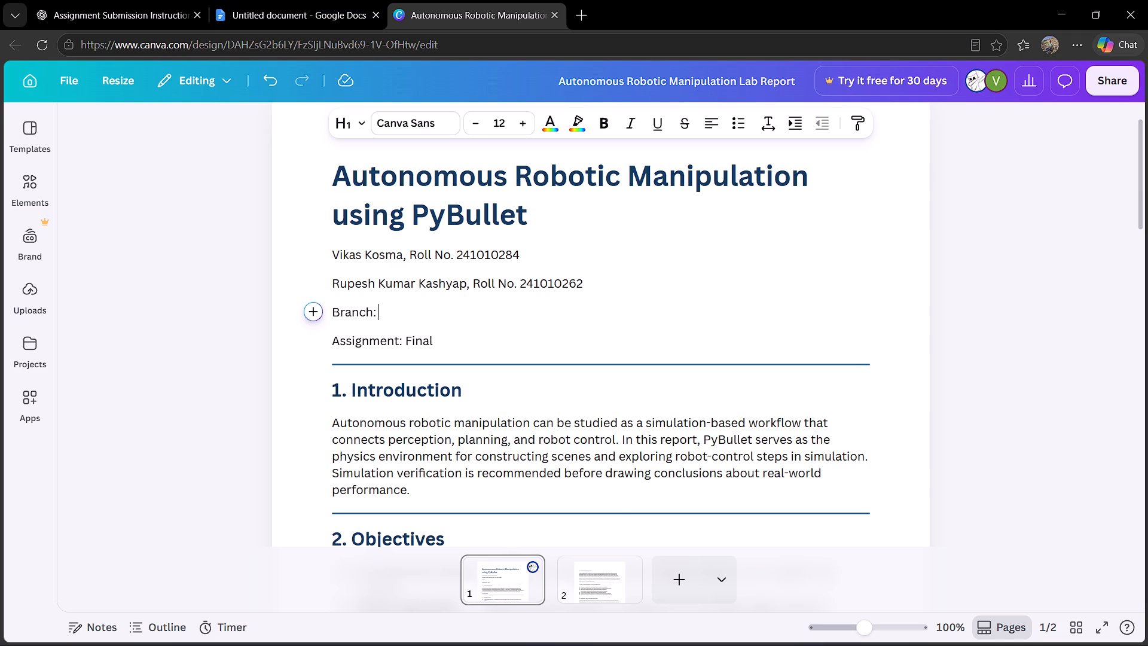
pyautogui.write('ECE')
pyautogui.click(455, 343)
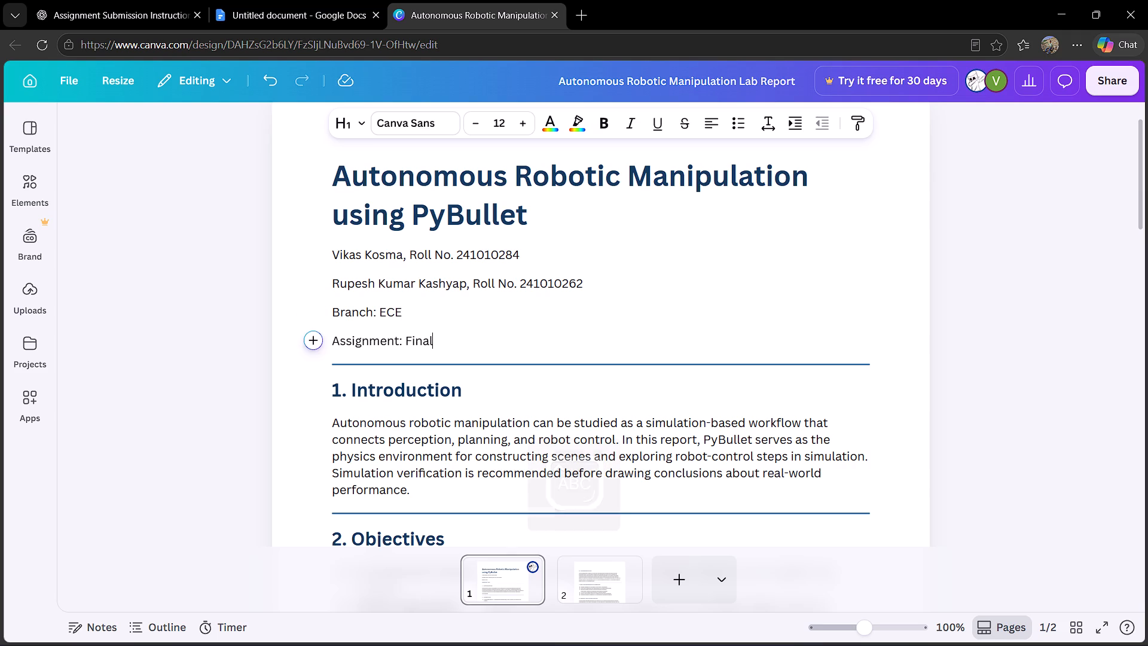
# Read through the report's first page from the Introduction to the end of the Project Architecture table.
pyautogui.scroll(-1, 455, 343)
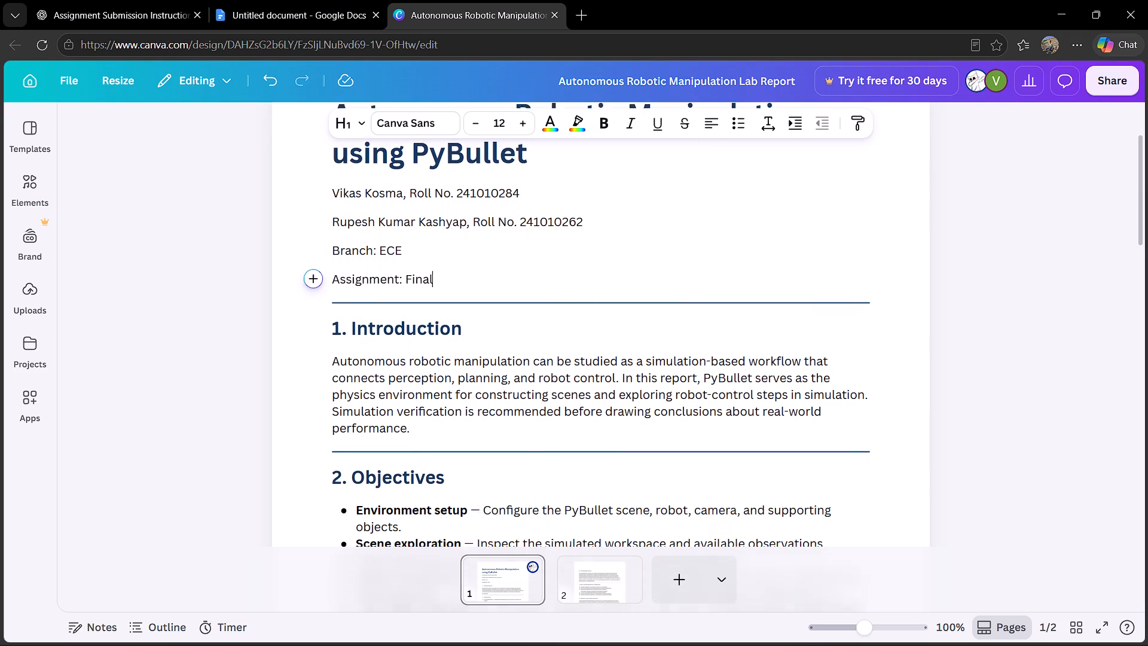
pyautogui.scroll(-1, 455, 343)
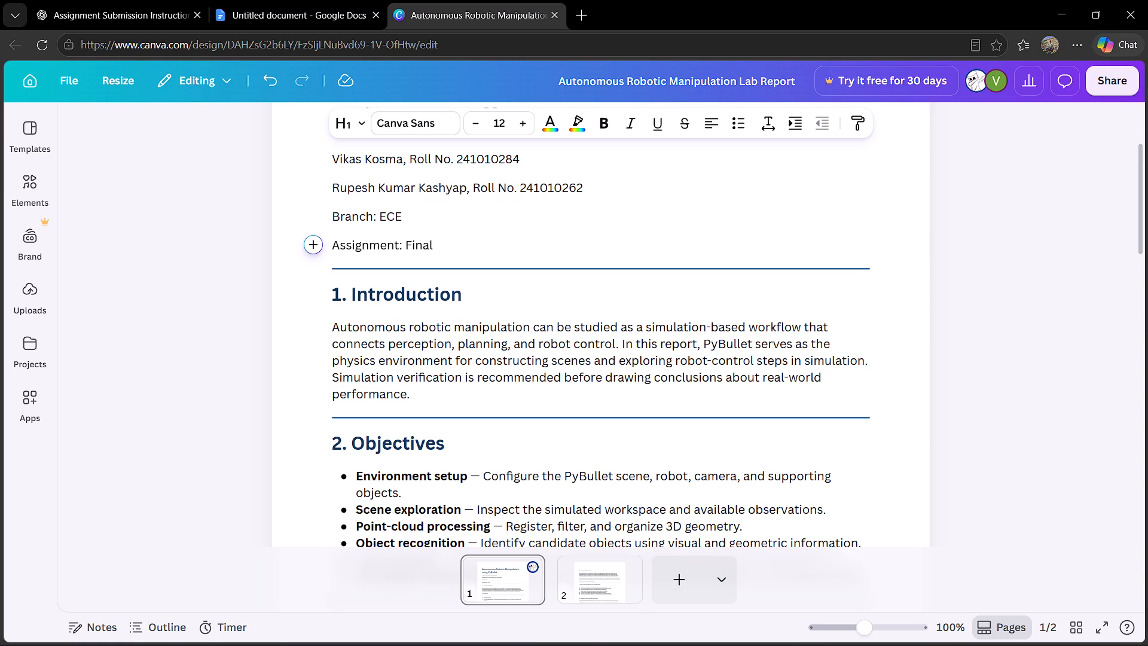
pyautogui.scroll(-1, 455, 343)
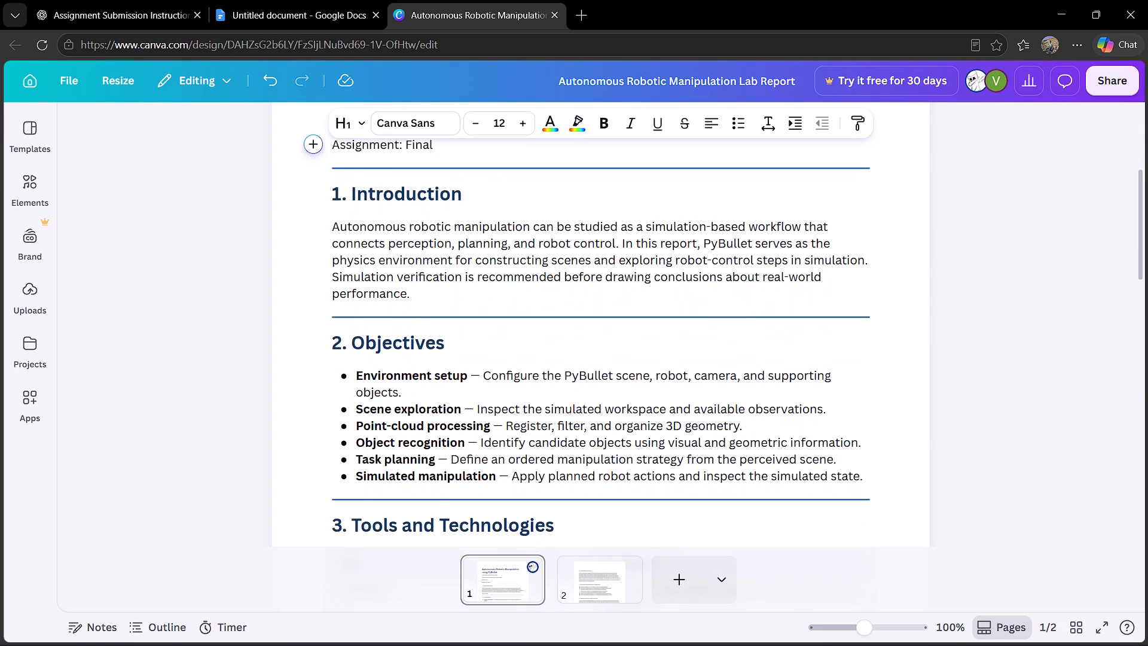
pyautogui.scroll(-3, 455, 343)
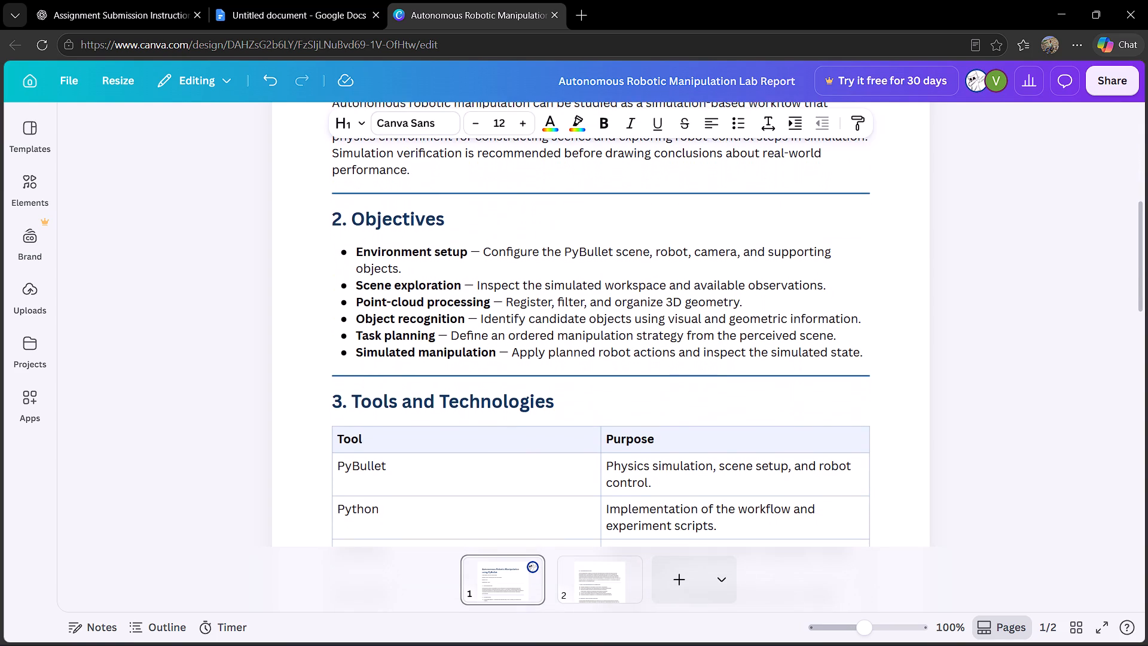
pyautogui.scroll(-1, 455, 343)
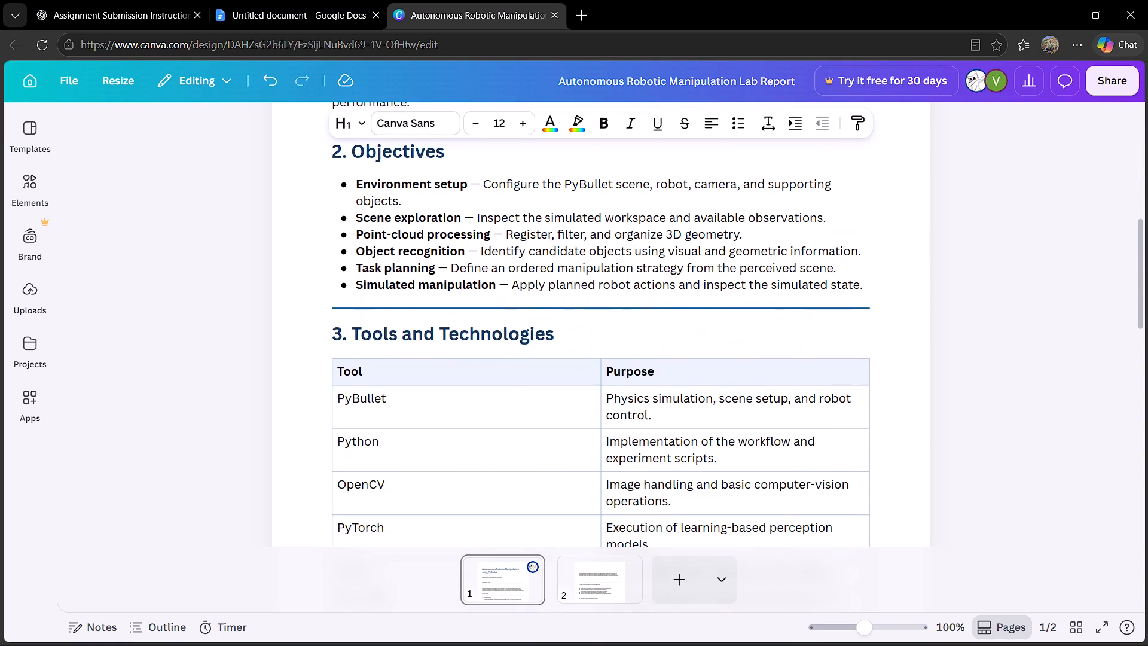
pyautogui.scroll(-2, 455, 343)
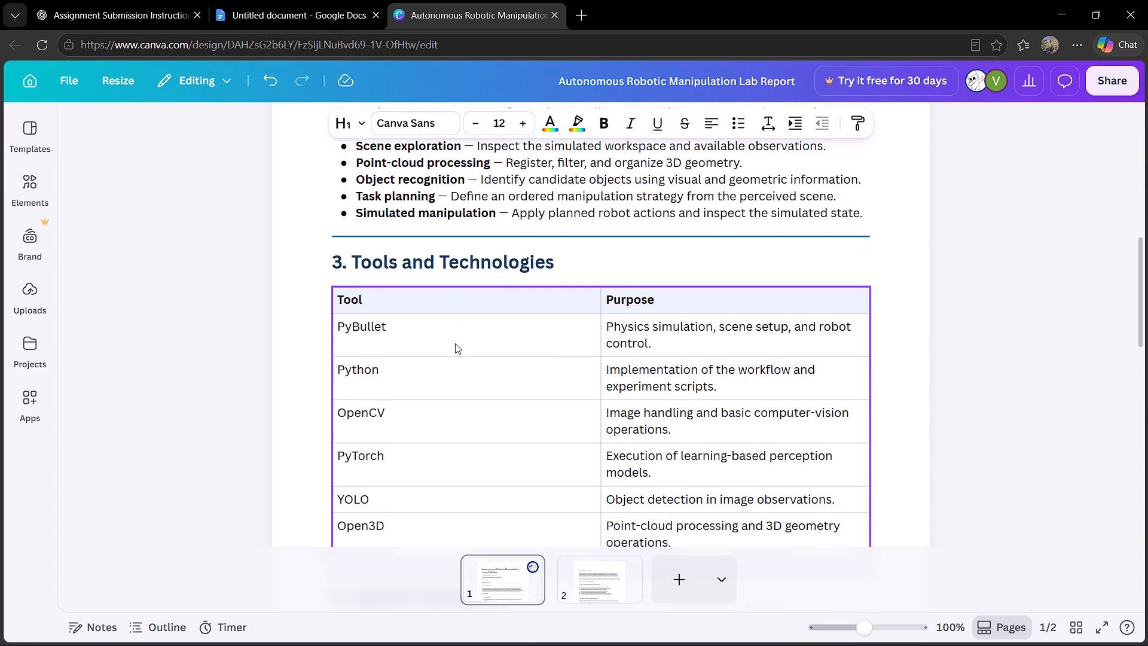
pyautogui.scroll(-1, 455, 343)
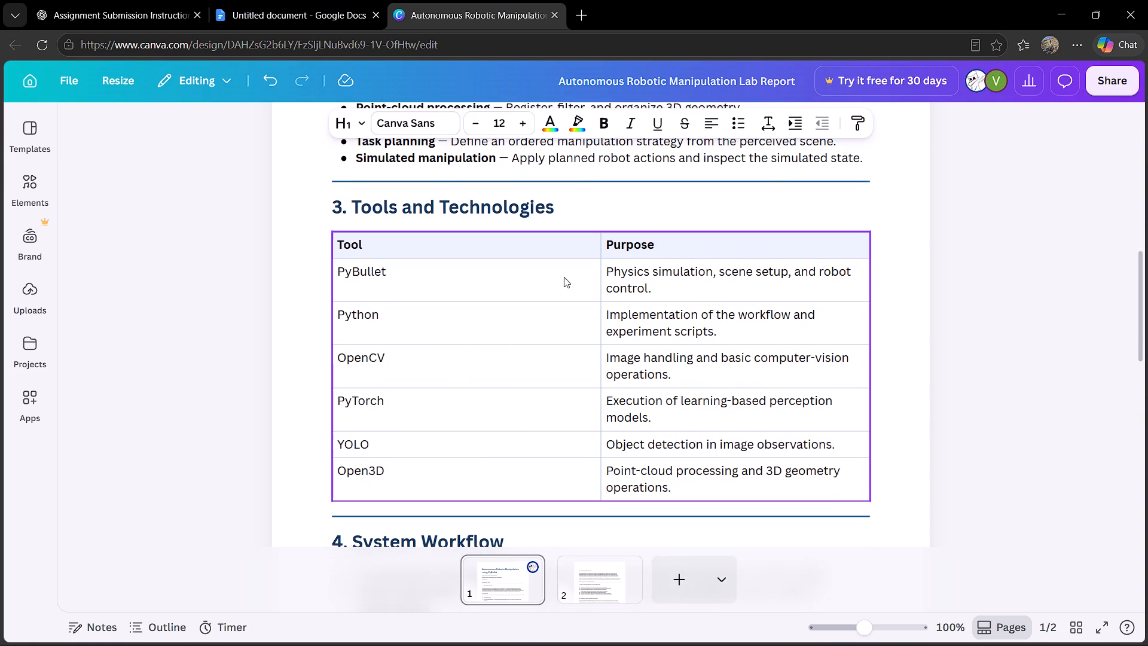
pyautogui.scroll(-1, 285, 355)
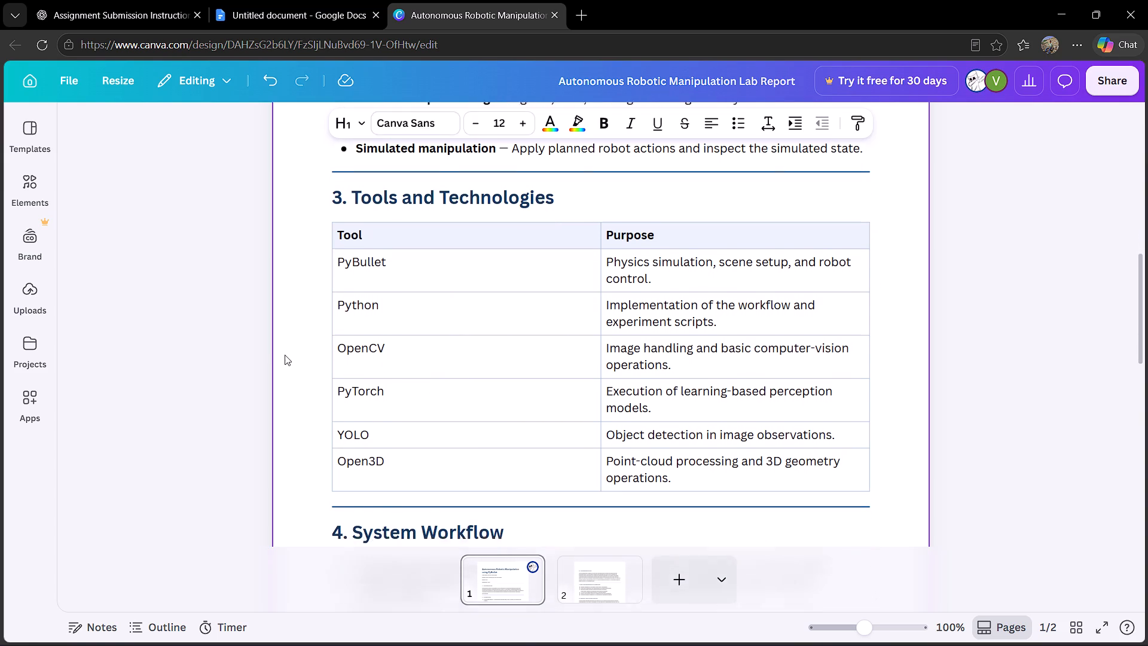
pyautogui.scroll(-5, 285, 355)
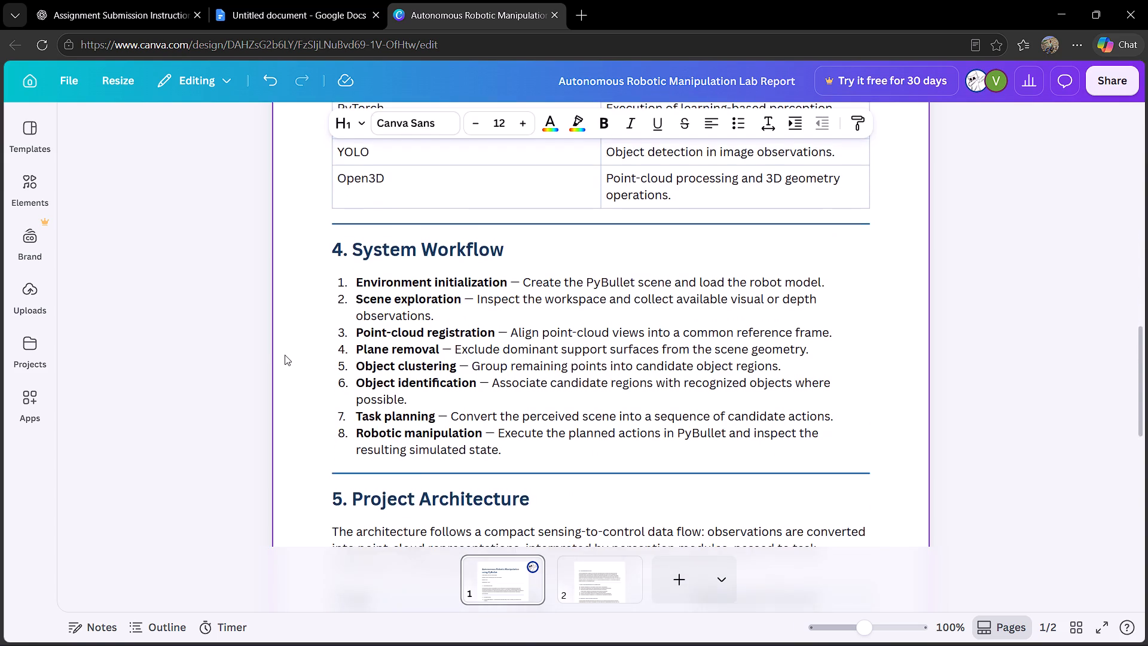
pyautogui.scroll(-2, 285, 355)
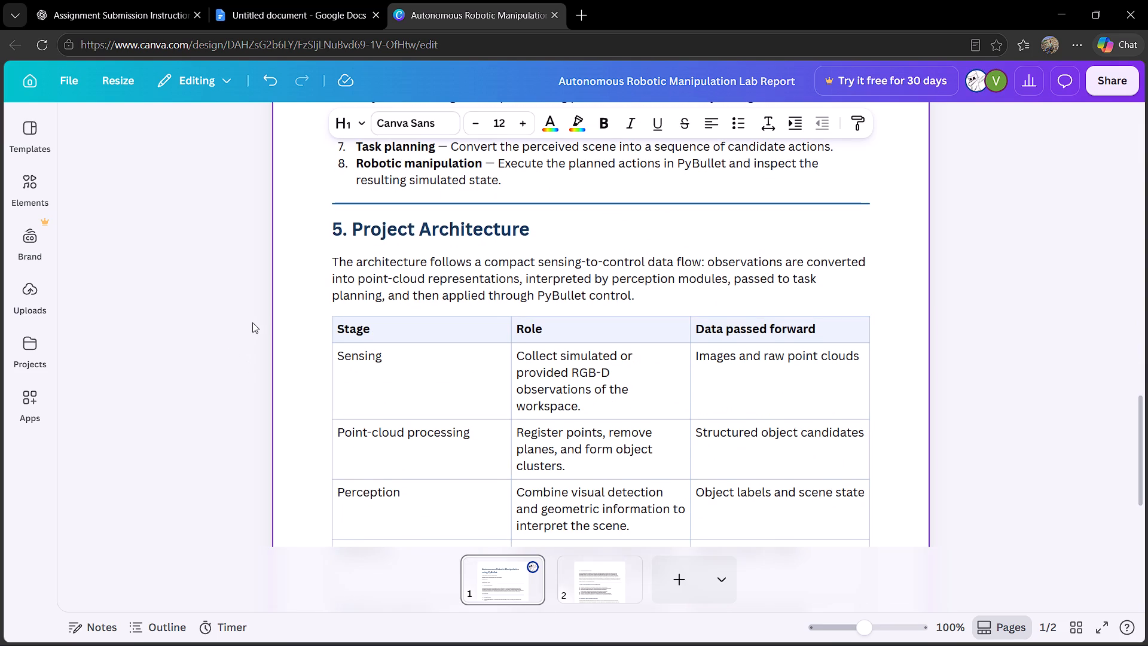
pyautogui.scroll(-3, 252, 322)
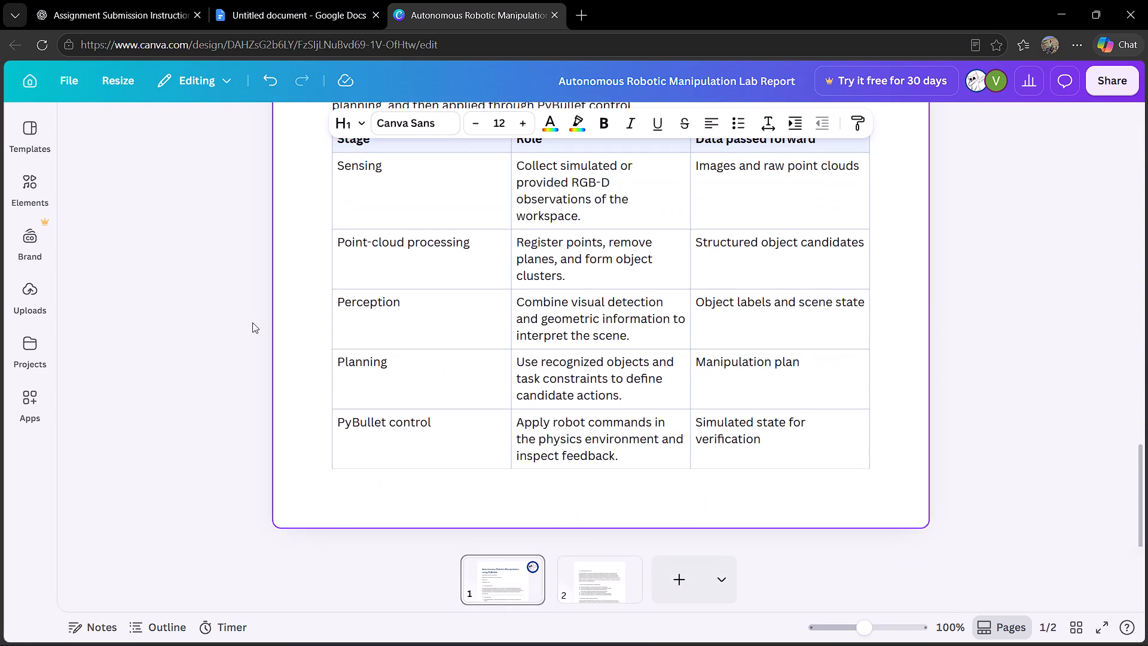
pyautogui.scroll(-1, 252, 322)
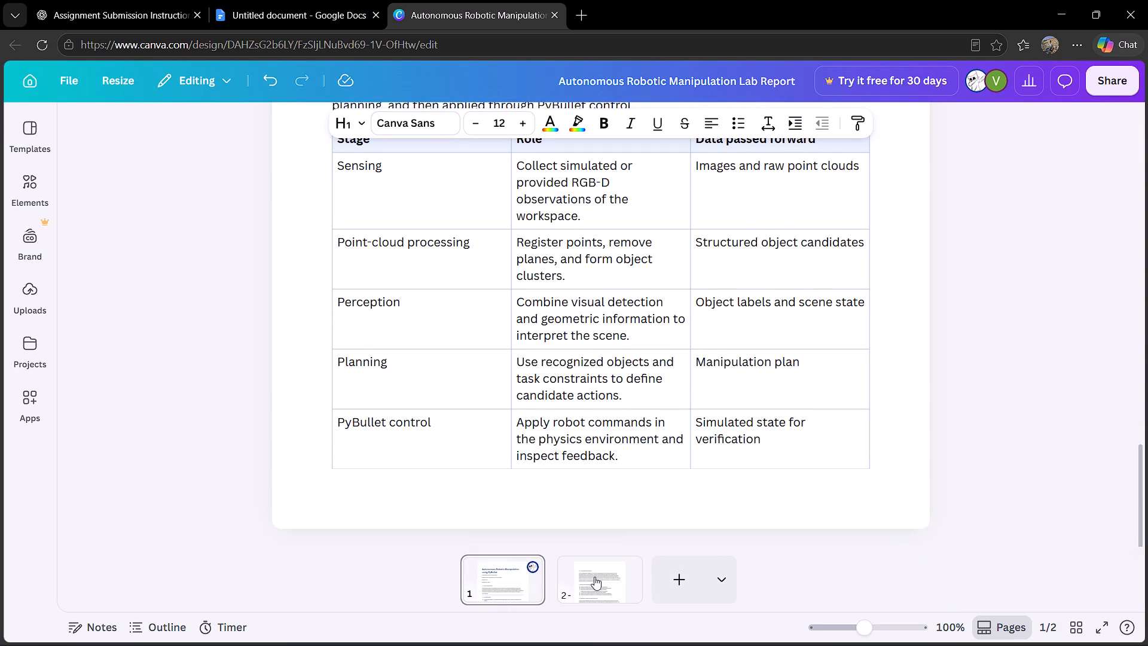
# Review the report's second page, covering the sections from Implementation through Future Improvements.
pyautogui.click(594, 577)
pyautogui.scroll(6, 552, 357)
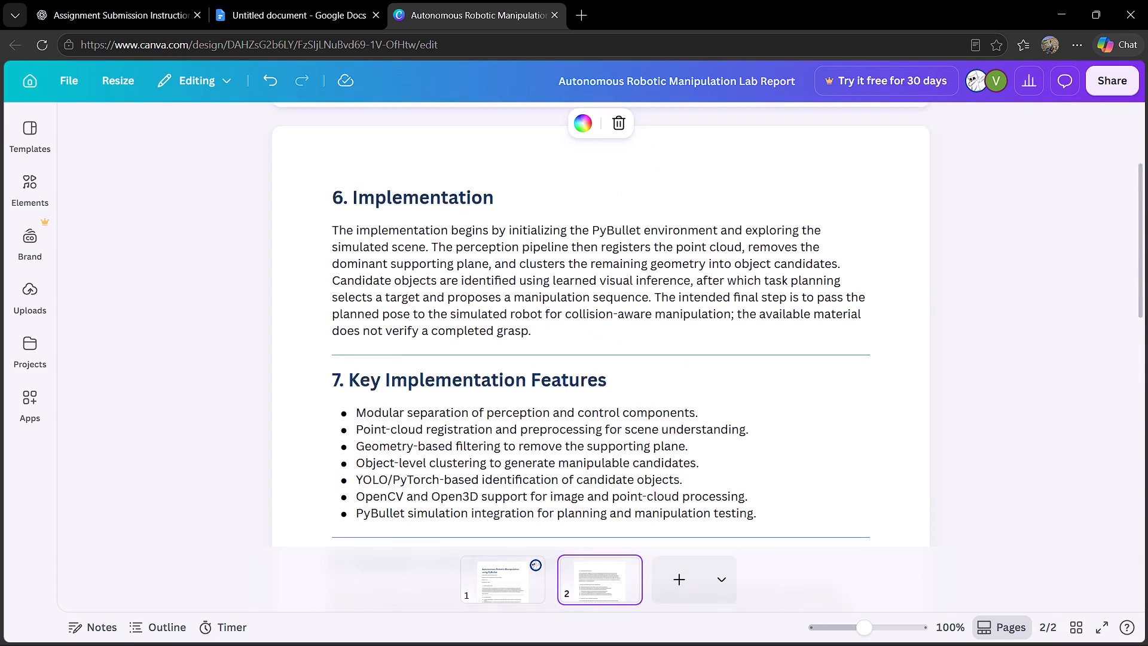
pyautogui.scroll(-2, 552, 357)
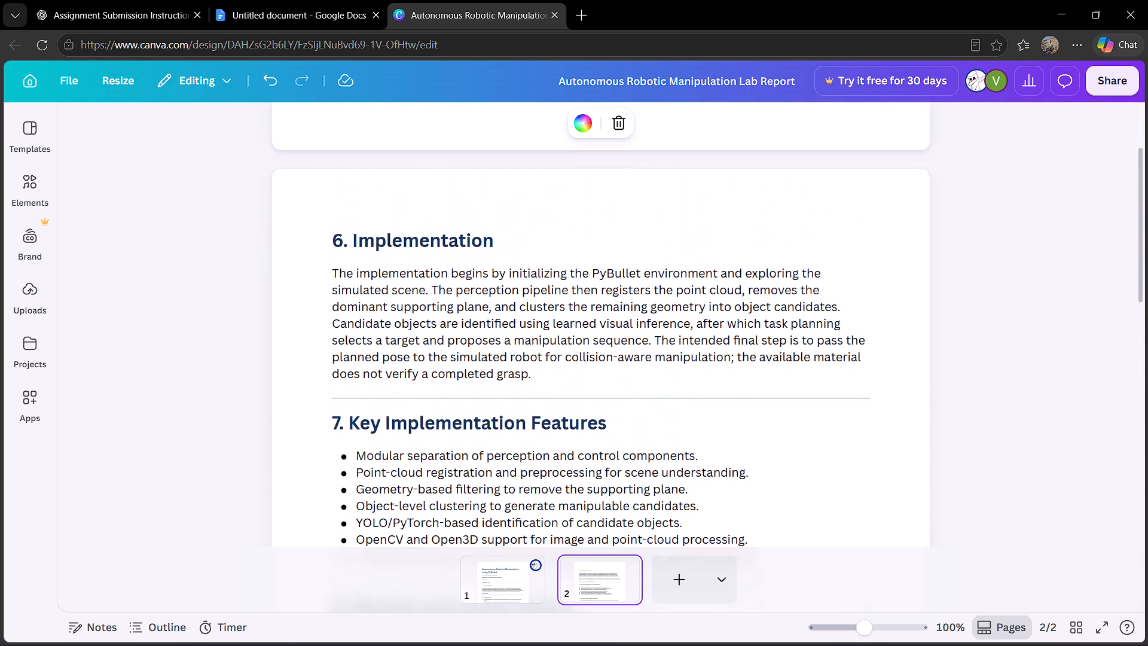
pyautogui.scroll(-4, 552, 357)
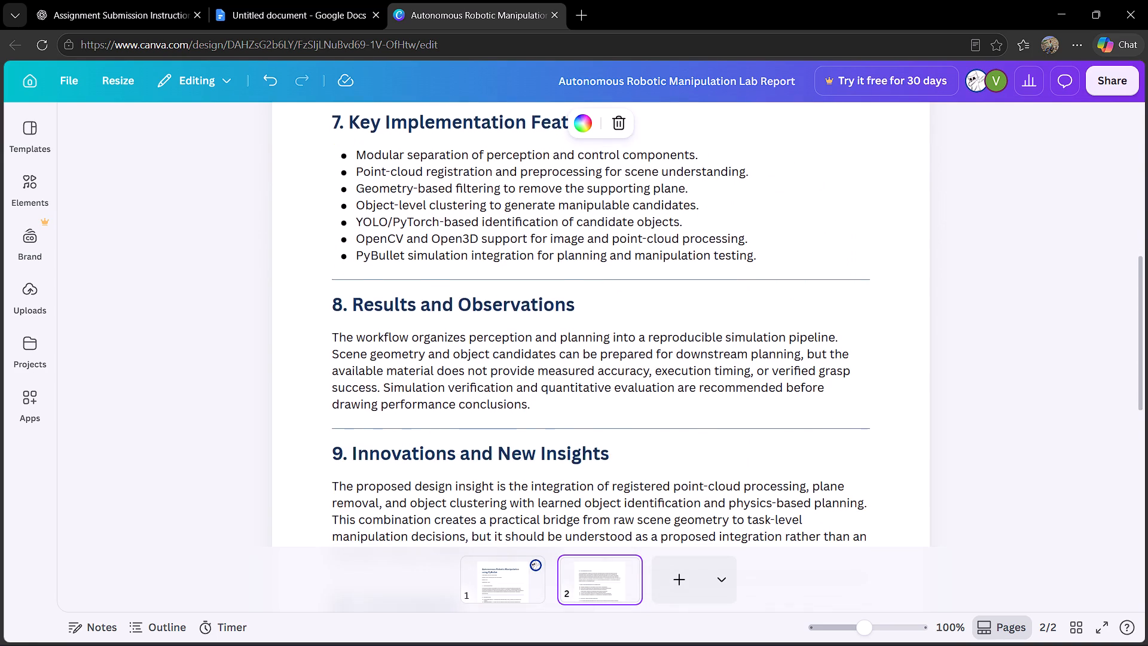
pyautogui.scroll(-1, 552, 357)
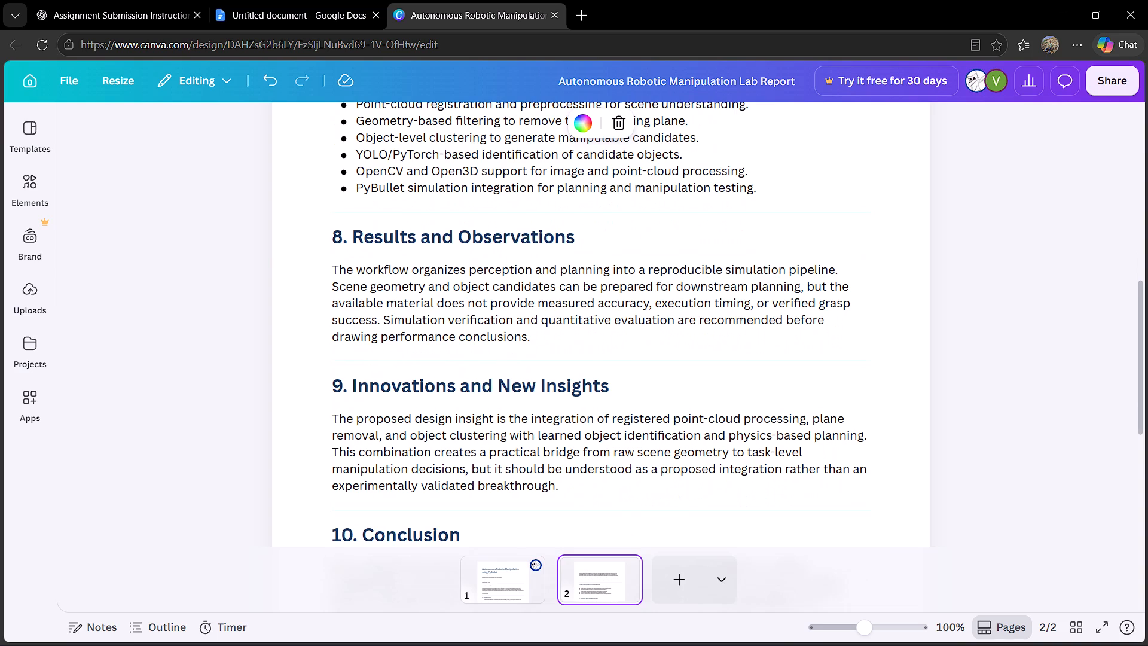
pyautogui.scroll(-6, 552, 357)
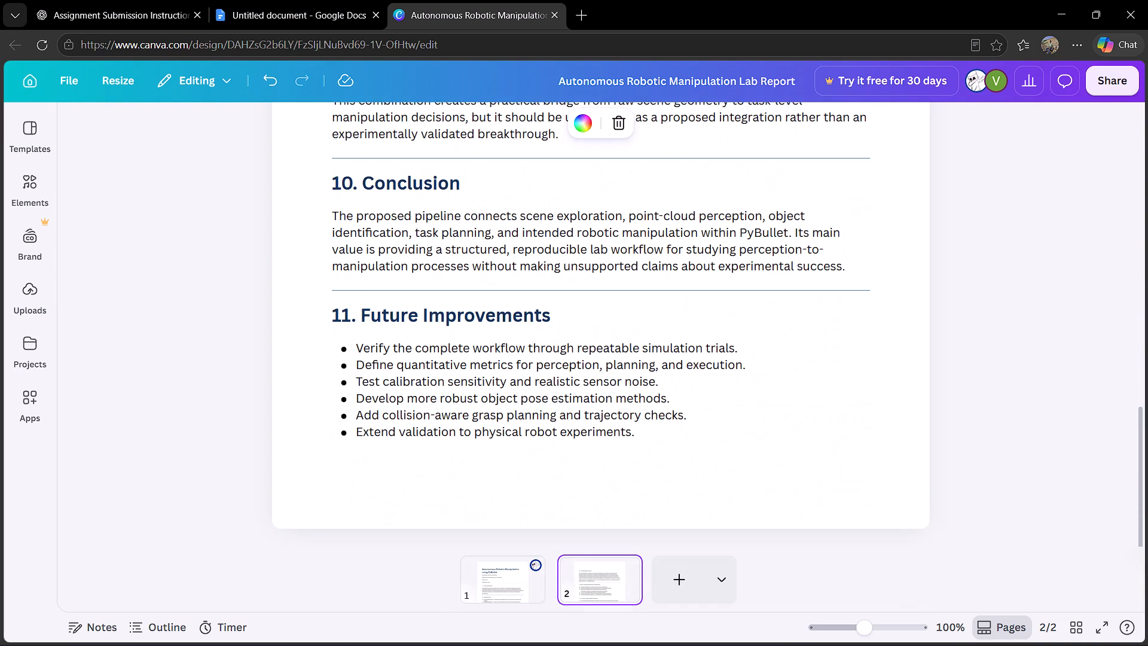
pyautogui.scroll(7, 552, 357)
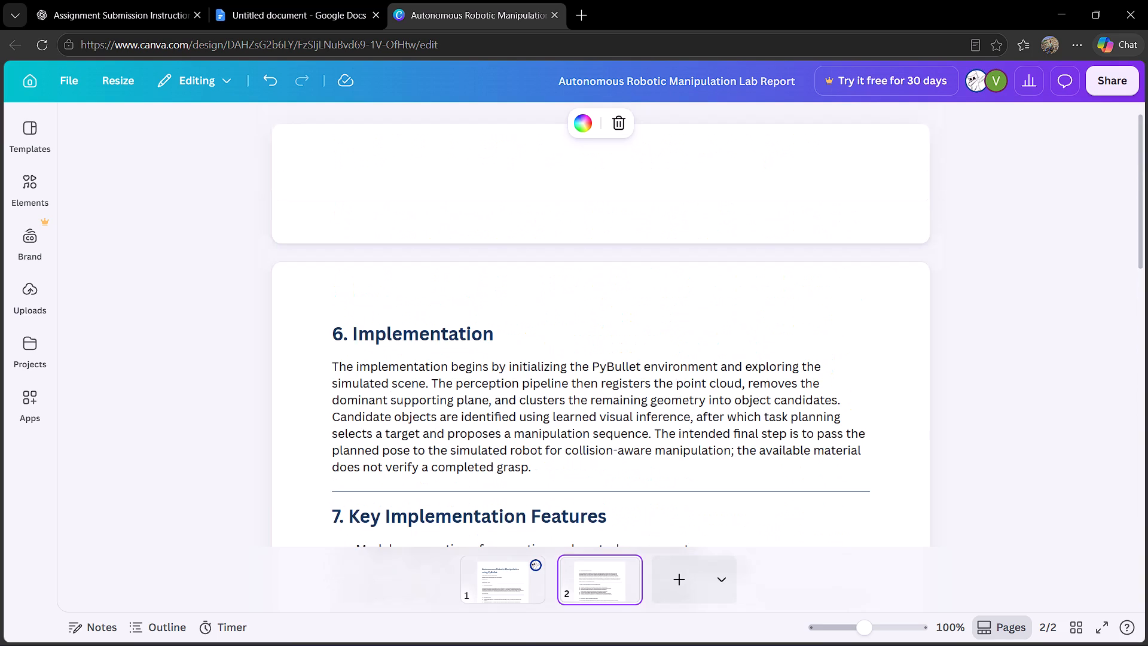
pyautogui.scroll(7, 552, 357)
pyautogui.scroll(-5, 549, 321)
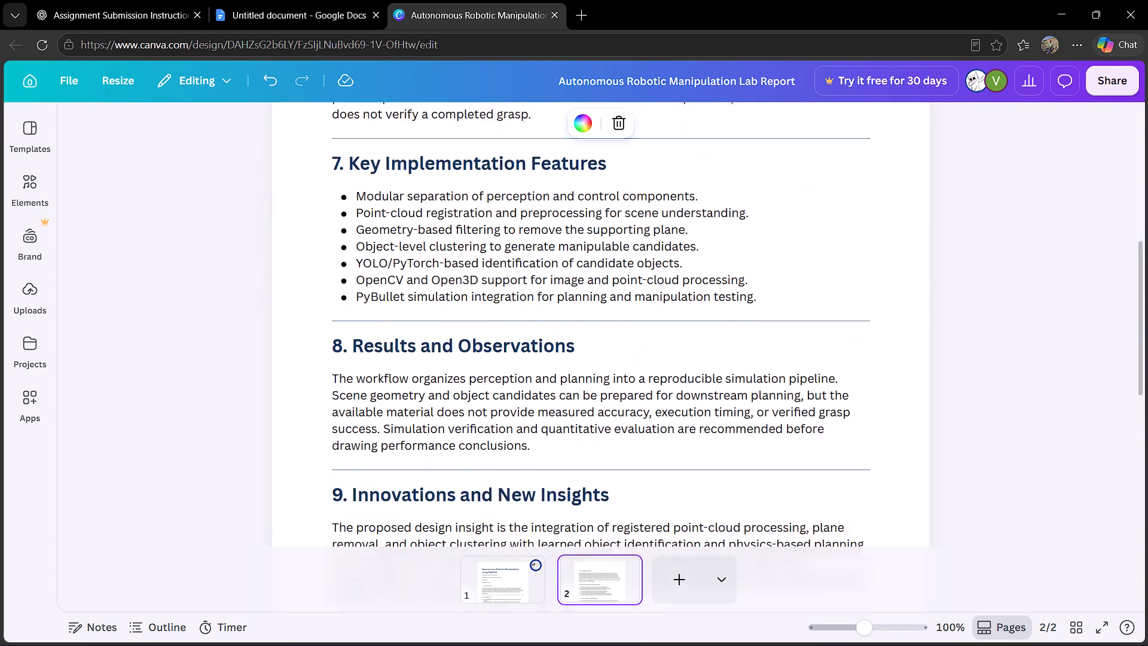
pyautogui.scroll(7, 549, 321)
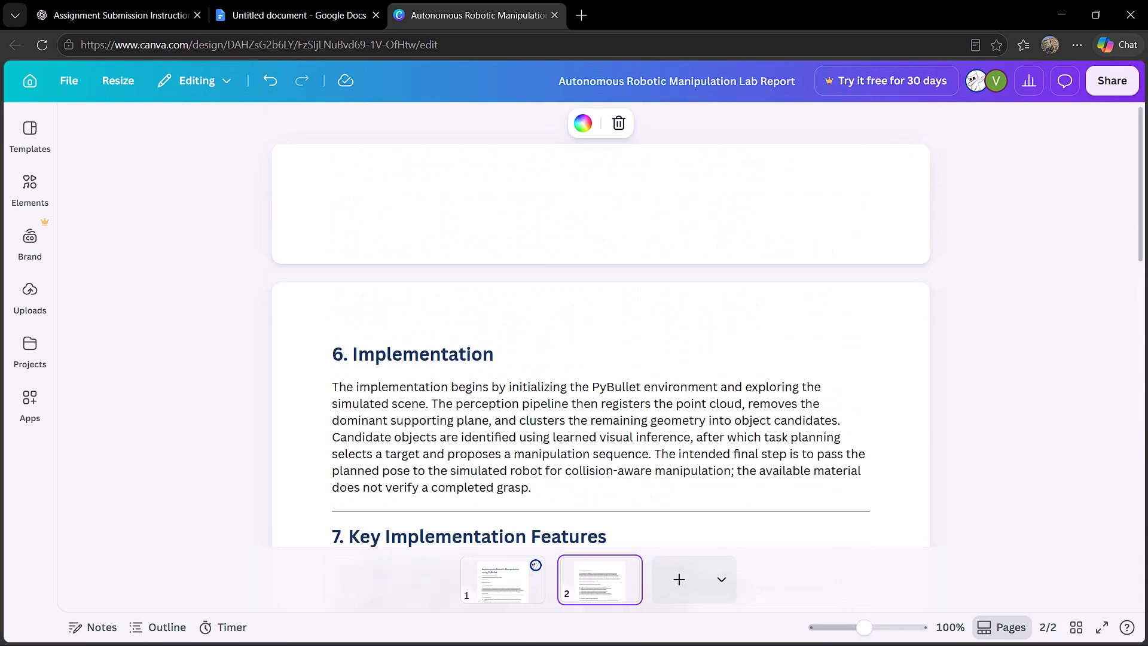
pyautogui.scroll(5, 549, 321)
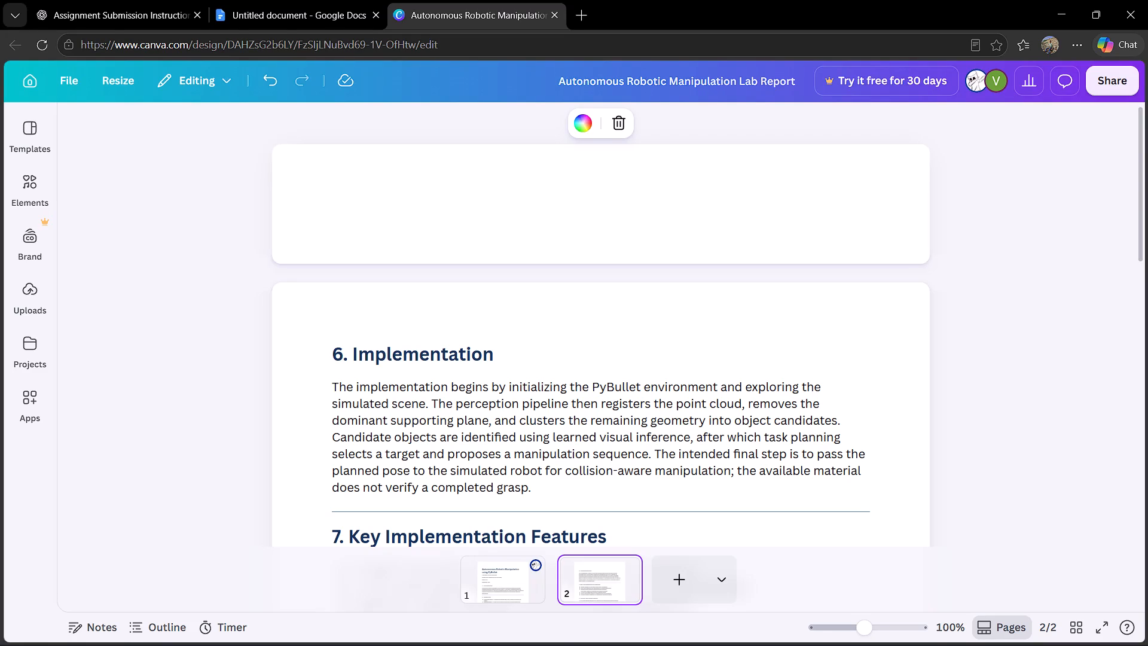
# Recheck the start of both report pages, ending with the title, author details and Introduction on page 1.
pyautogui.click(509, 584)
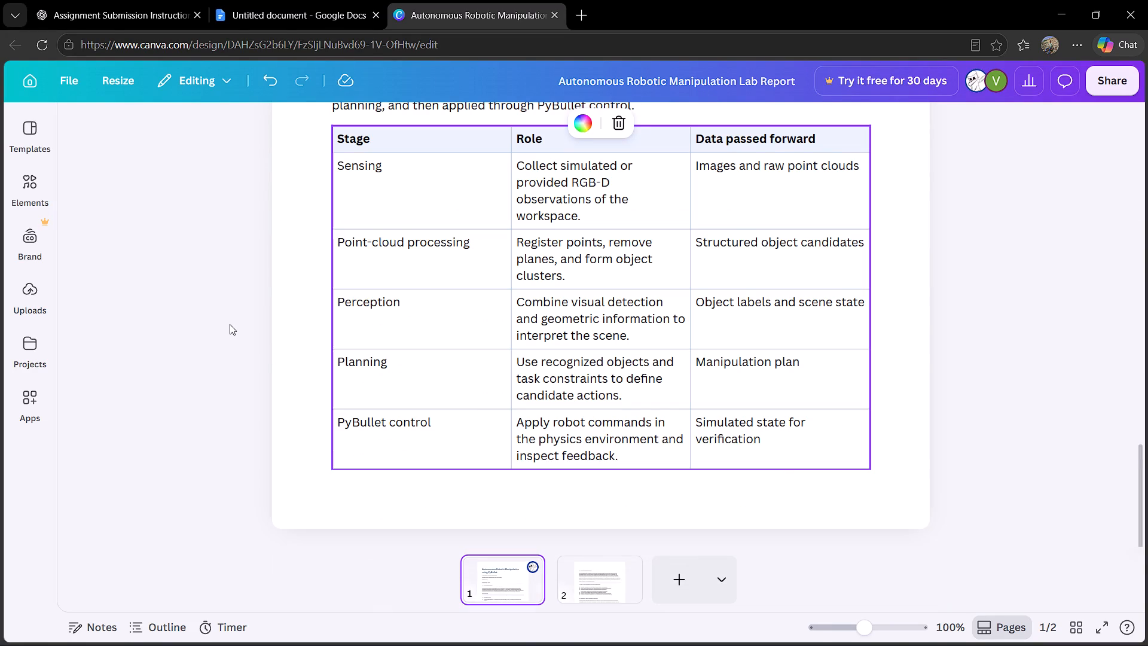
pyautogui.scroll(7, 545, 377)
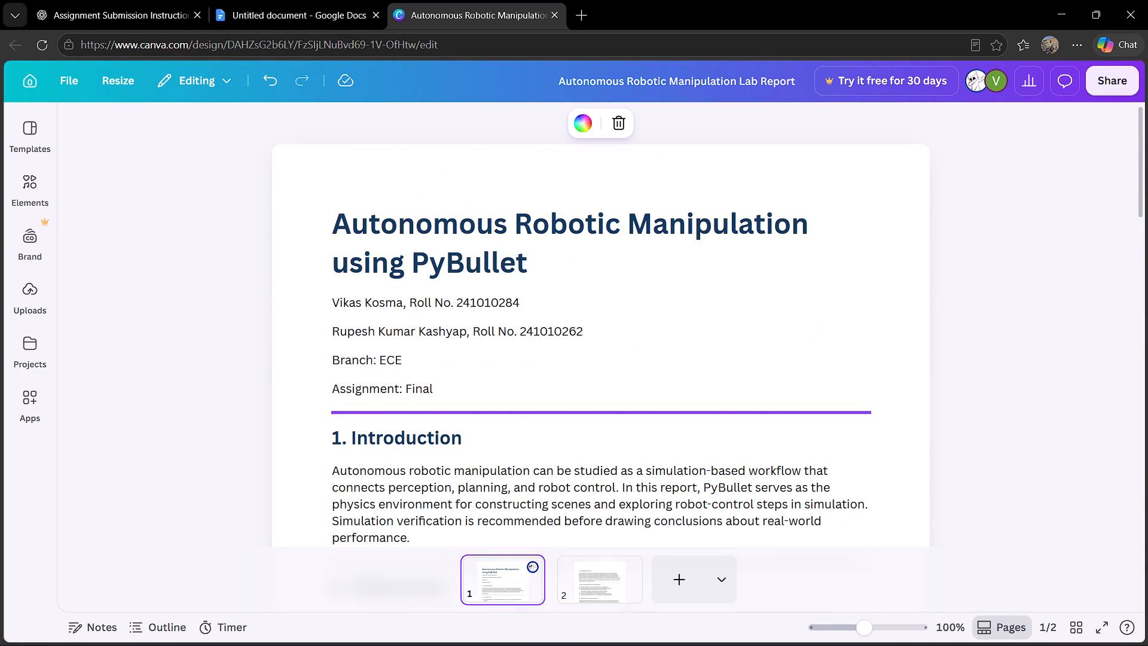
pyautogui.click(602, 580)
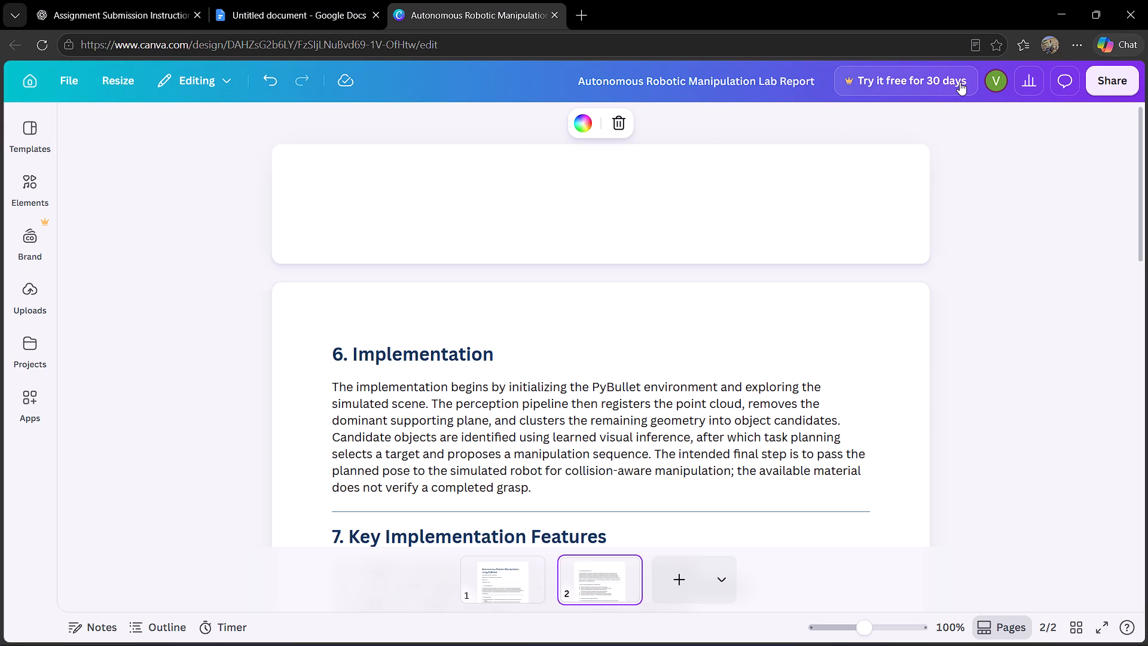
pyautogui.scroll(7, 674, 407)
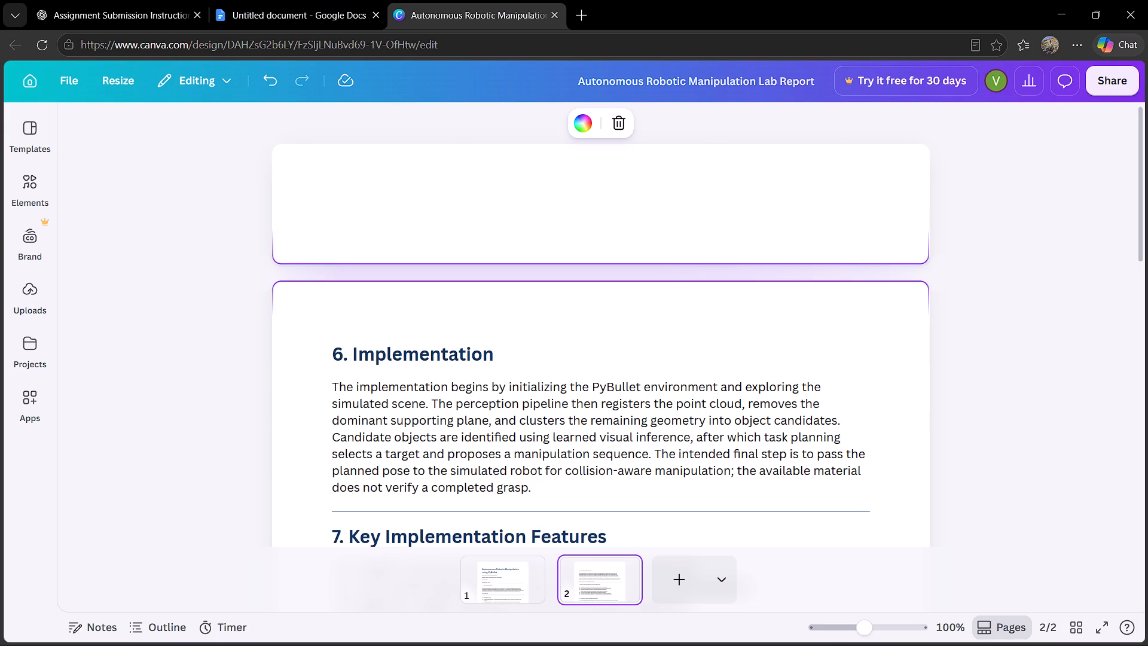
pyautogui.click(490, 580)
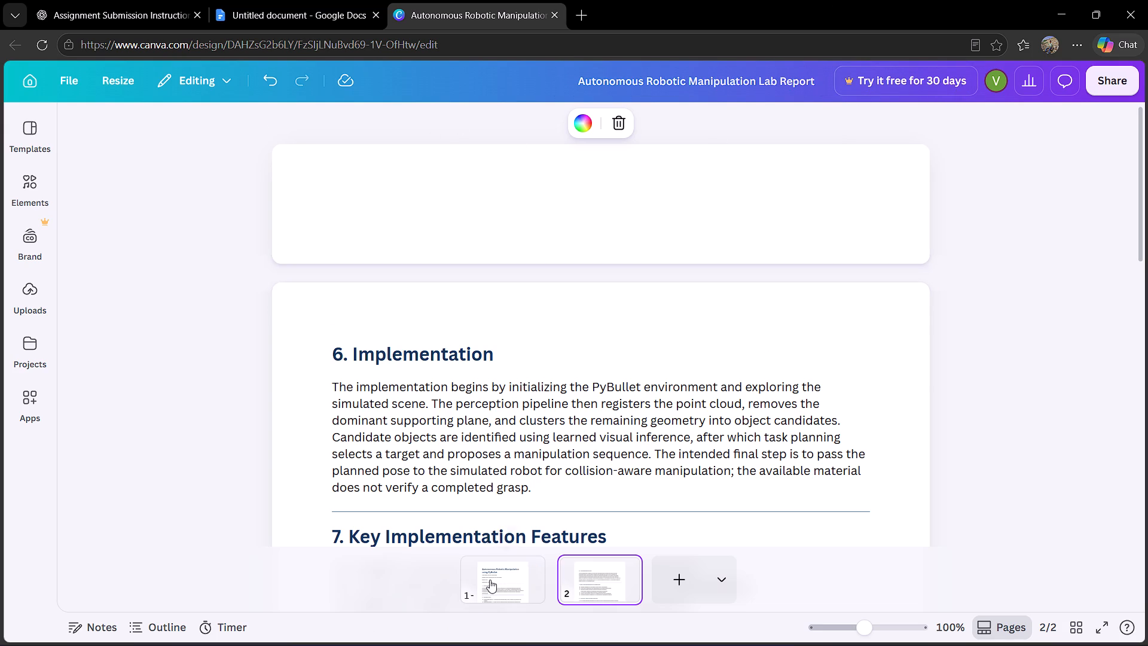
pyautogui.scroll(9, 591, 263)
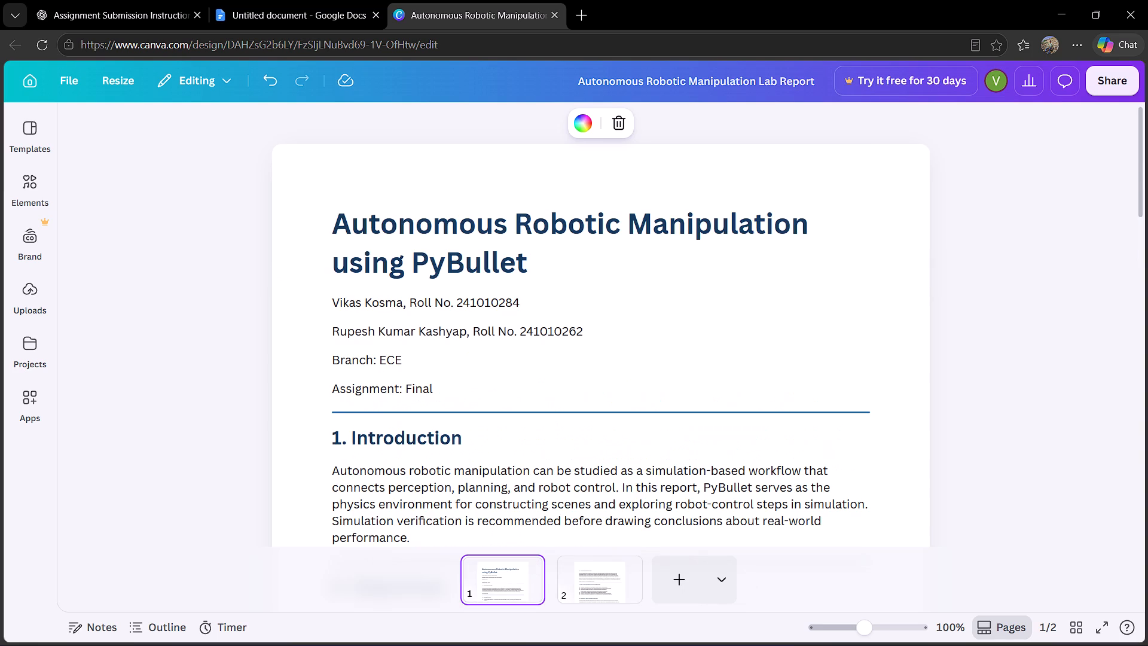
pyautogui.click(545, 328)
pyautogui.click(231, 409)
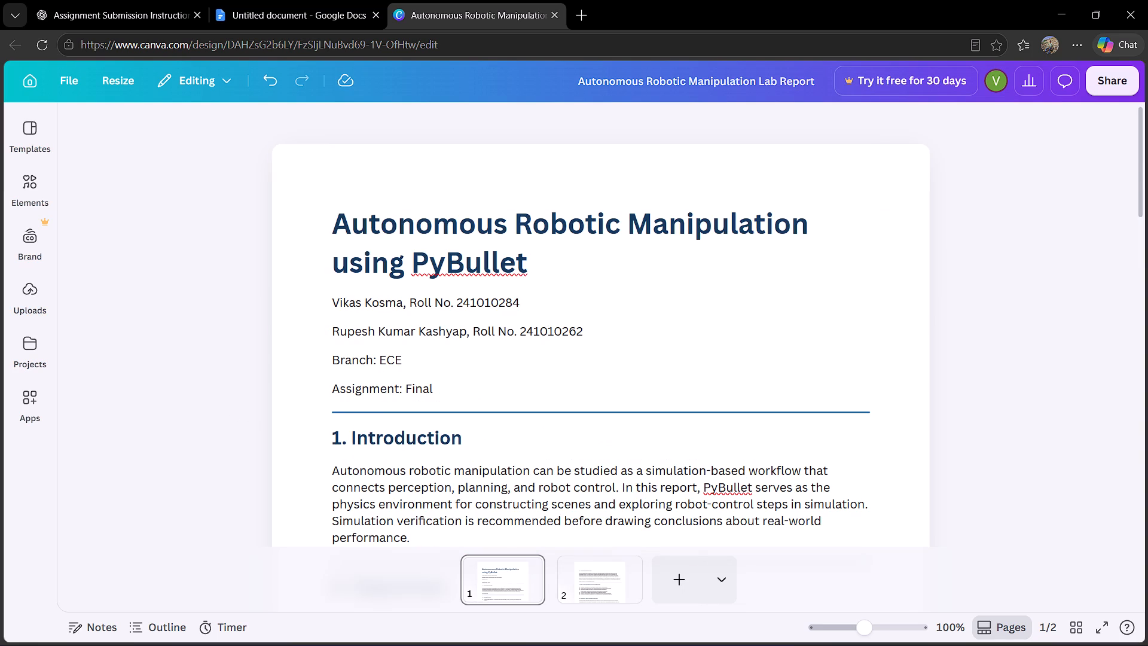
pyautogui.scroll(-1, 609, 302)
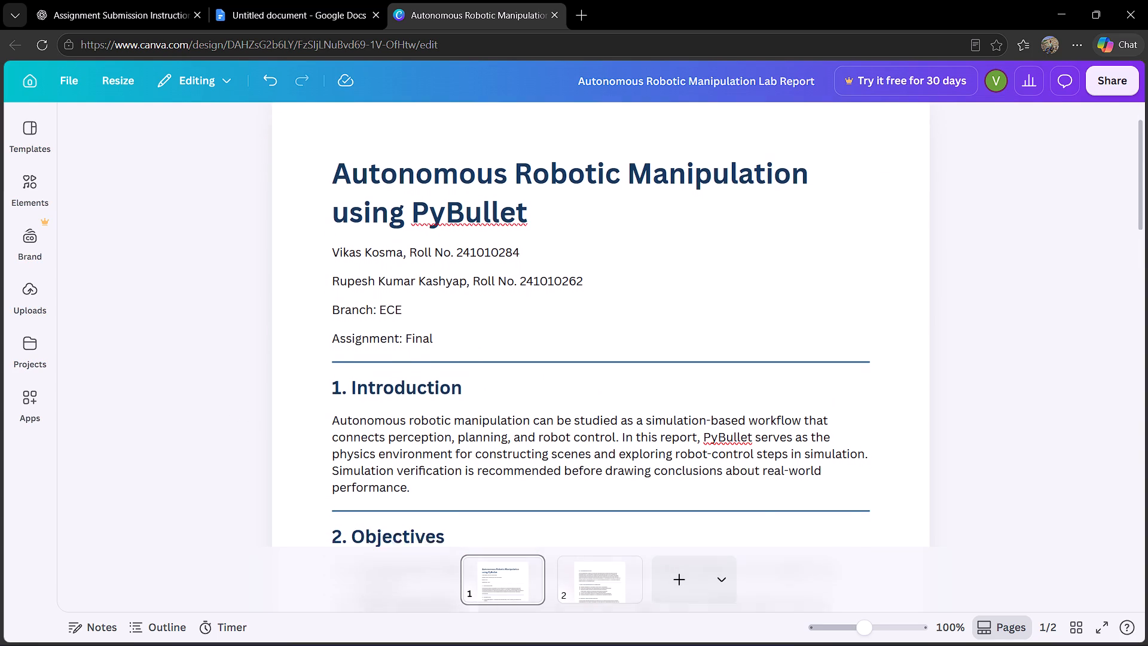
pyautogui.scroll(-1, 609, 302)
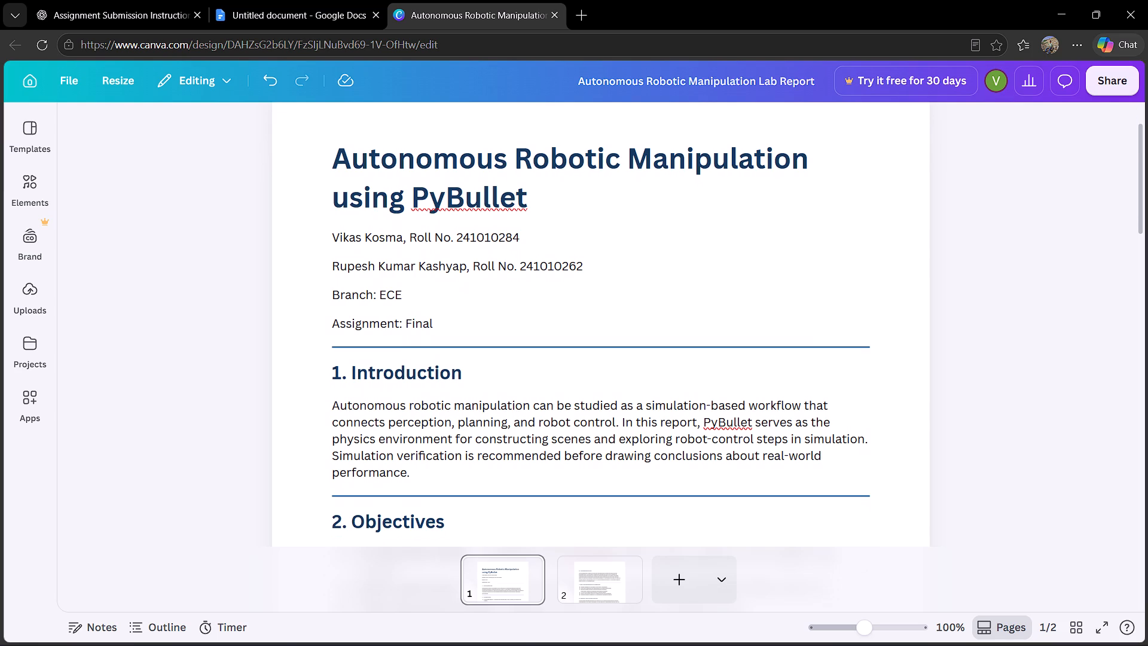
pyautogui.scroll(-3, 609, 302)
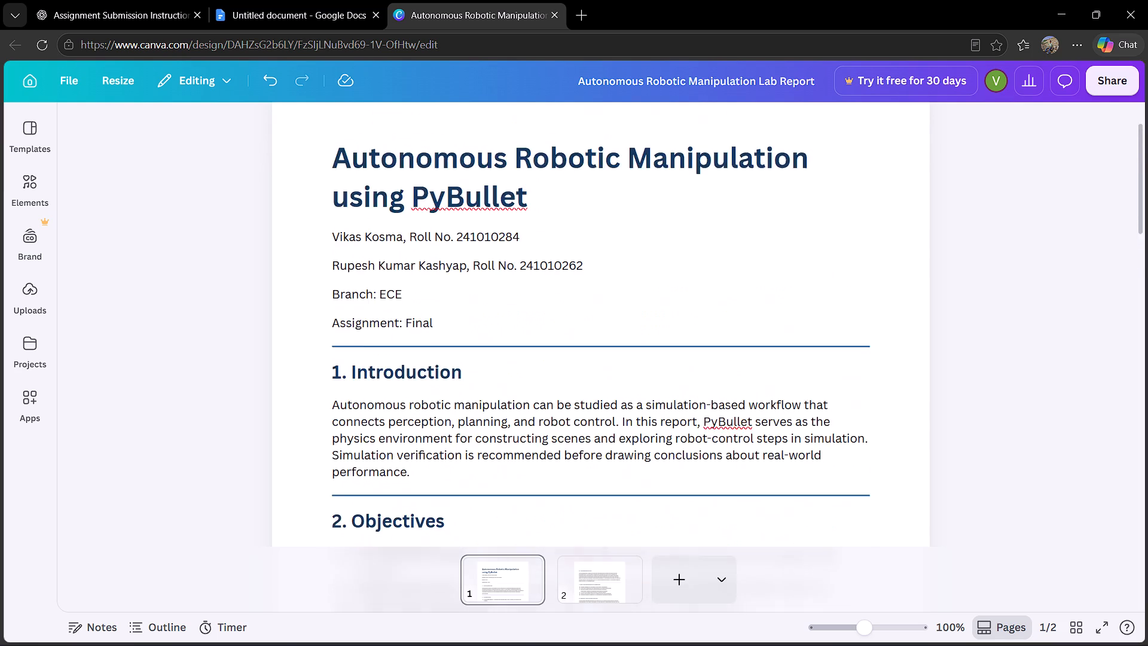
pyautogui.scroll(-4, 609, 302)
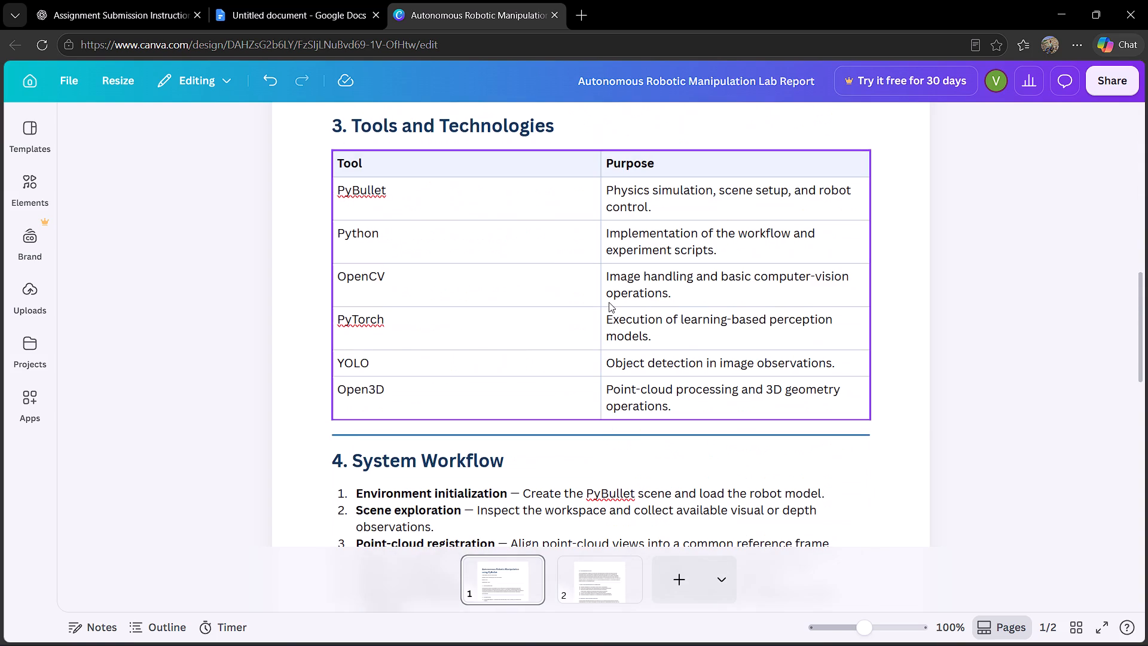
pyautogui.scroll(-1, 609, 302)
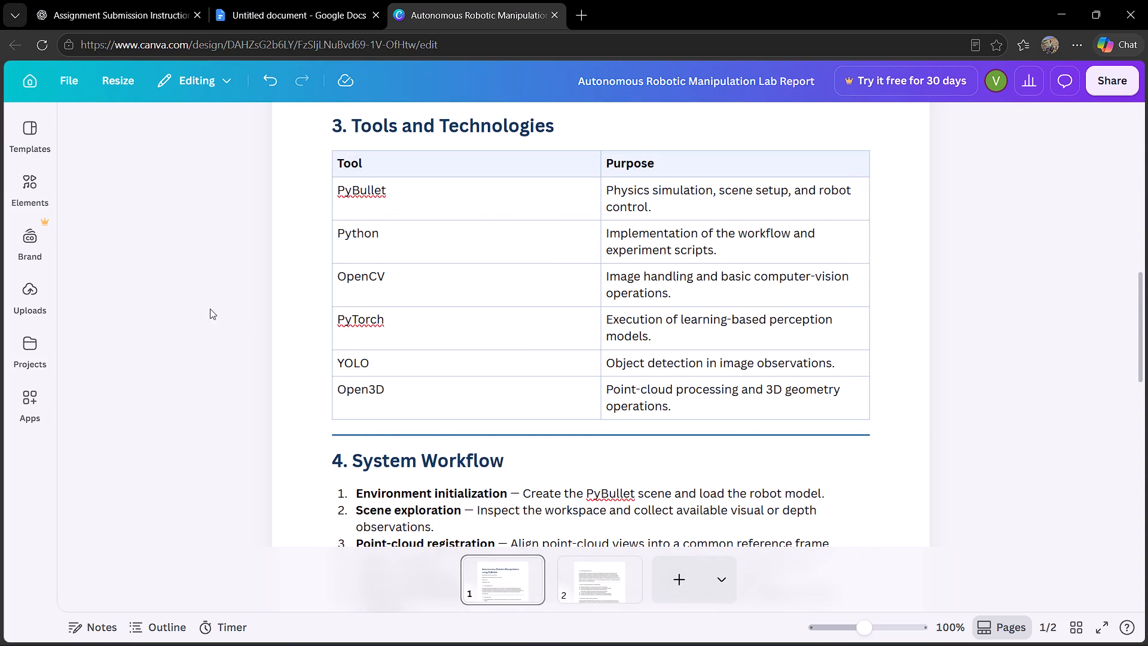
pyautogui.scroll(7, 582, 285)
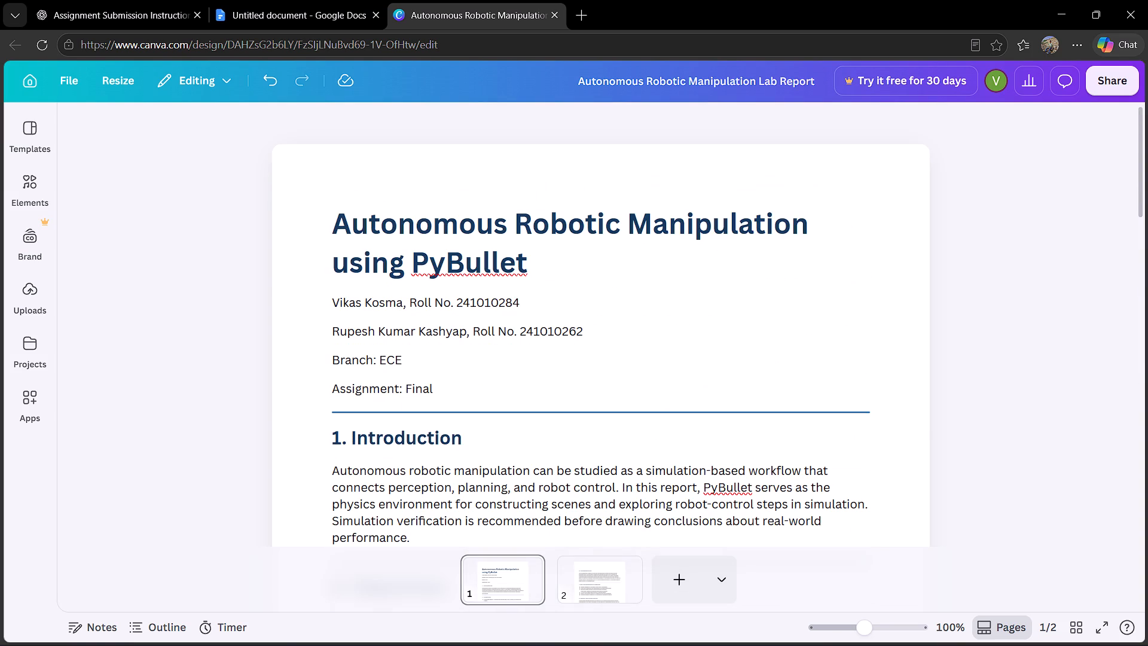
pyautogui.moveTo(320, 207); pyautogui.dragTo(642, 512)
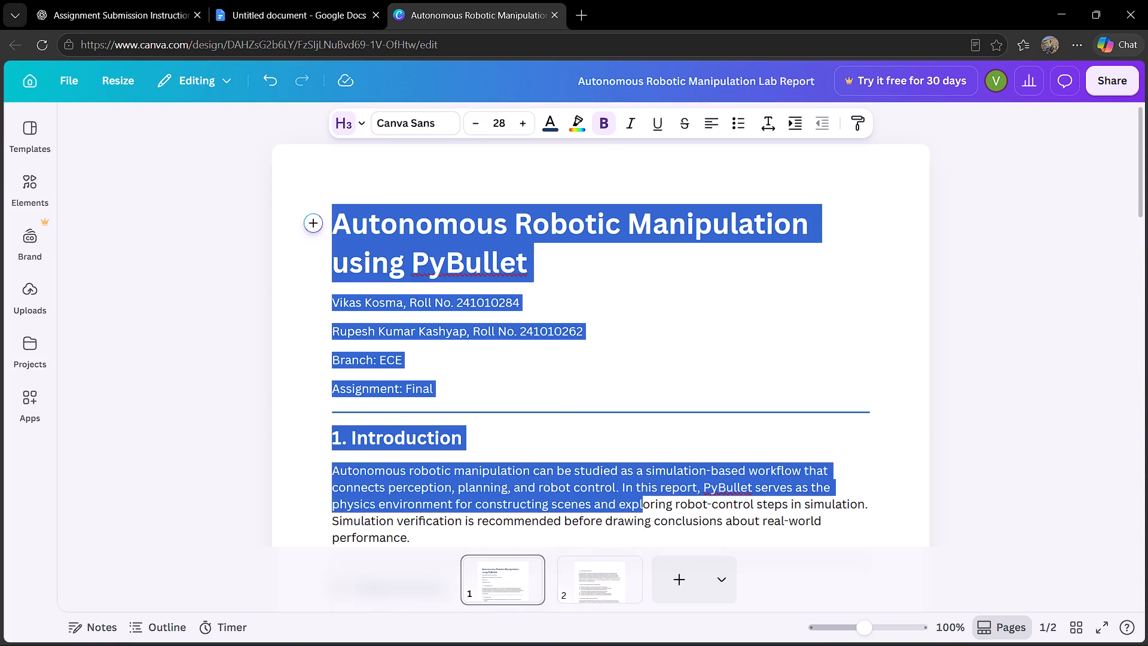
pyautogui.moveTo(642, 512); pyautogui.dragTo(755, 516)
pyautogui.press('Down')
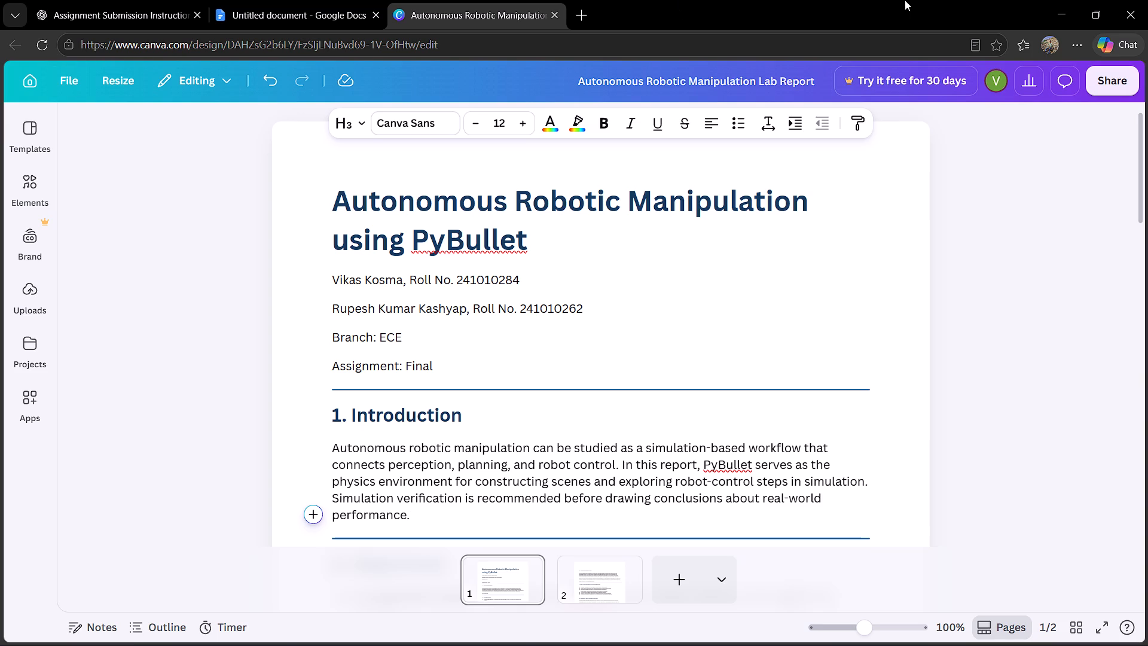
# Download all pages of the lab report as a PDF with the Digital preset.
pyautogui.click(1100, 72)
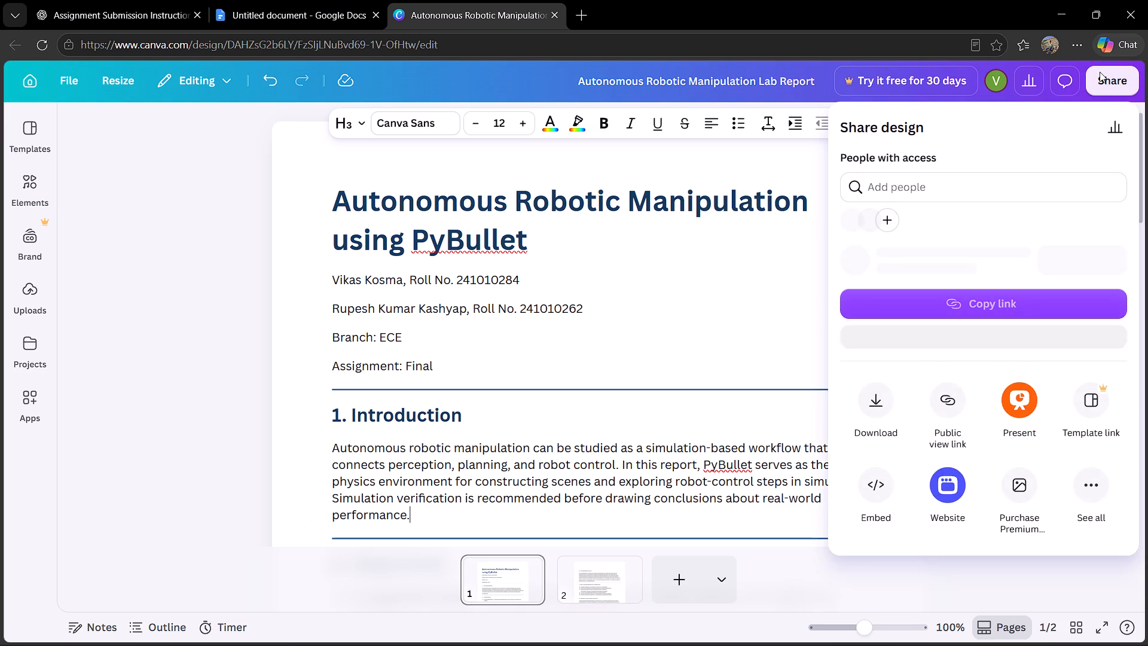
pyautogui.click(872, 433)
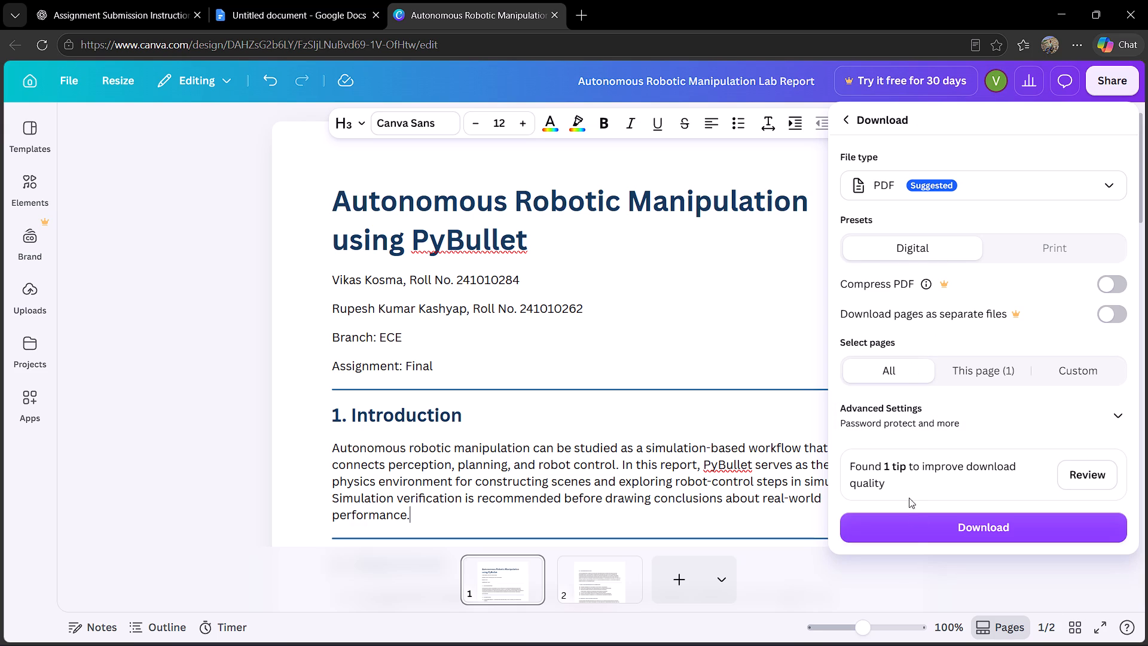
pyautogui.click(912, 528)
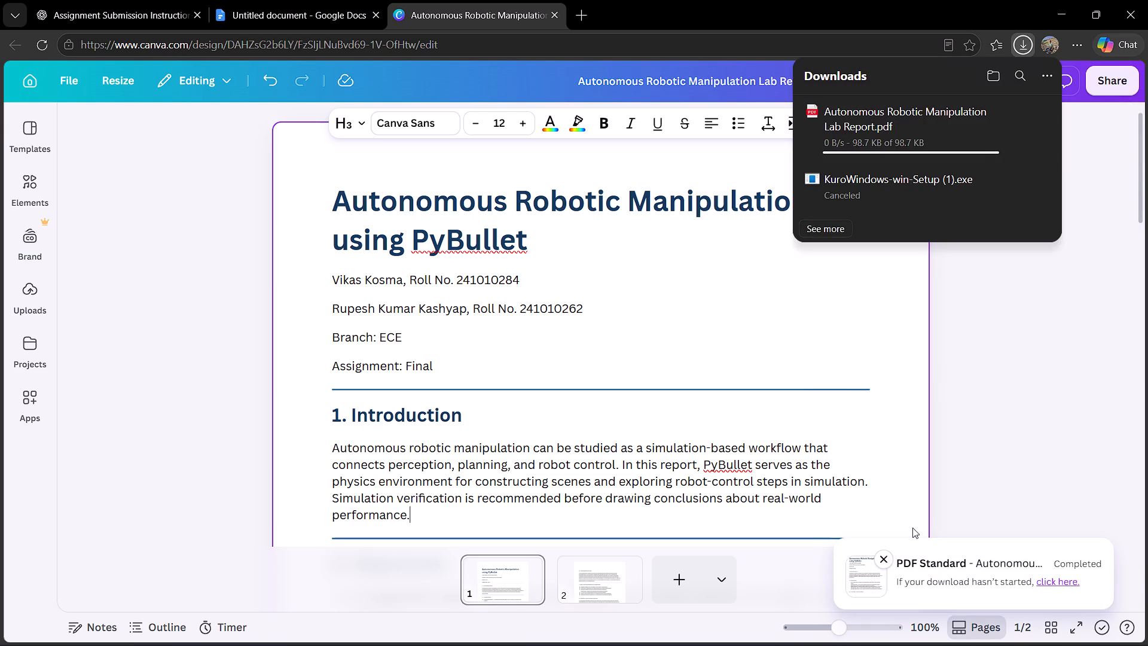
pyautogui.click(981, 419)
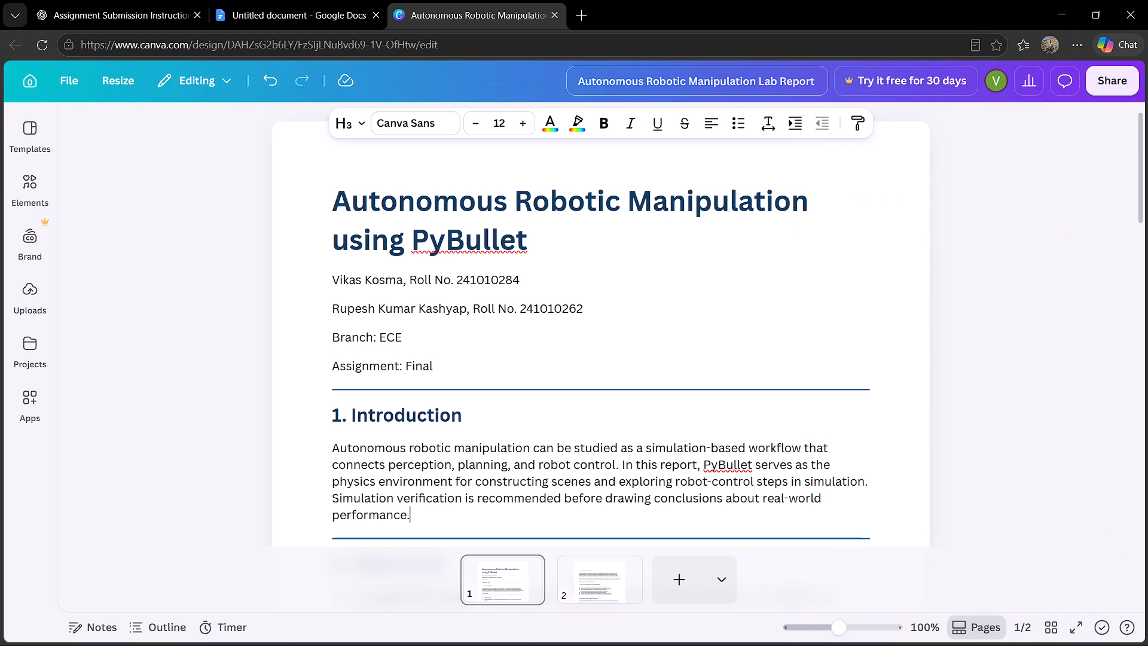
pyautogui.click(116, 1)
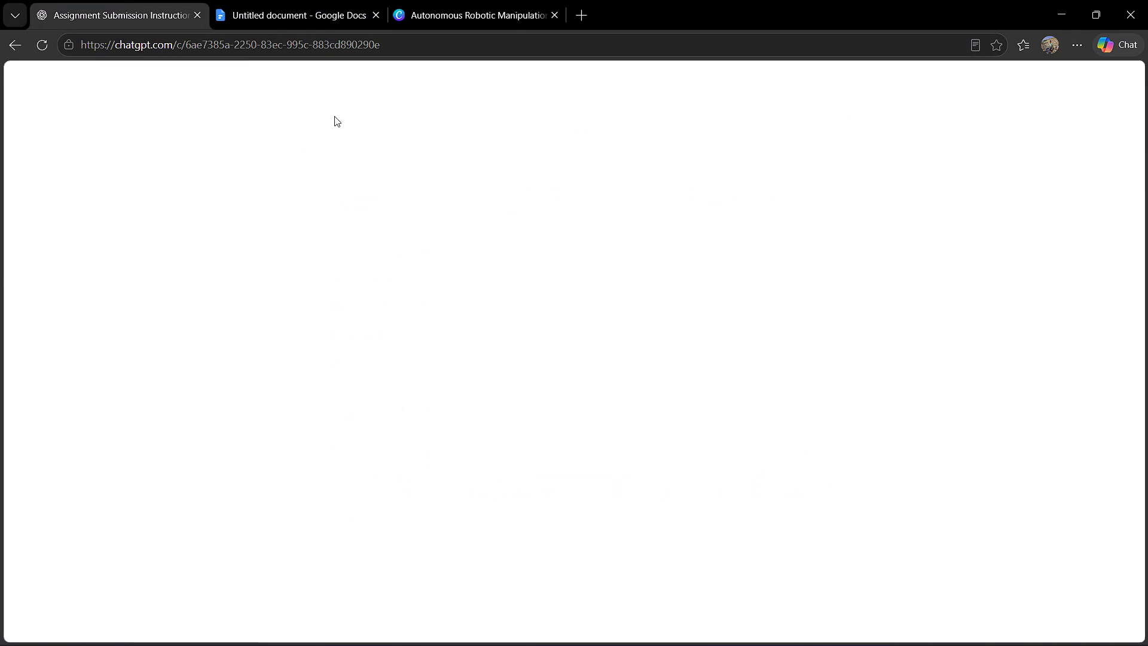
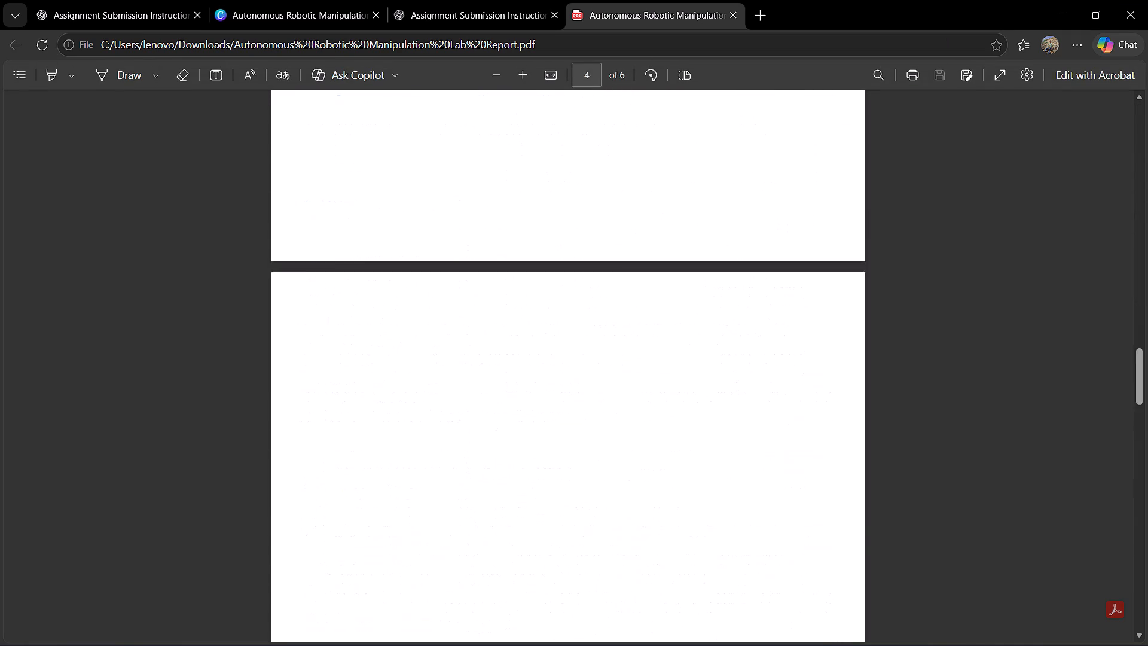
pyautogui.scroll(8, 456, 419)
pyautogui.scroll(-5, 456, 419)
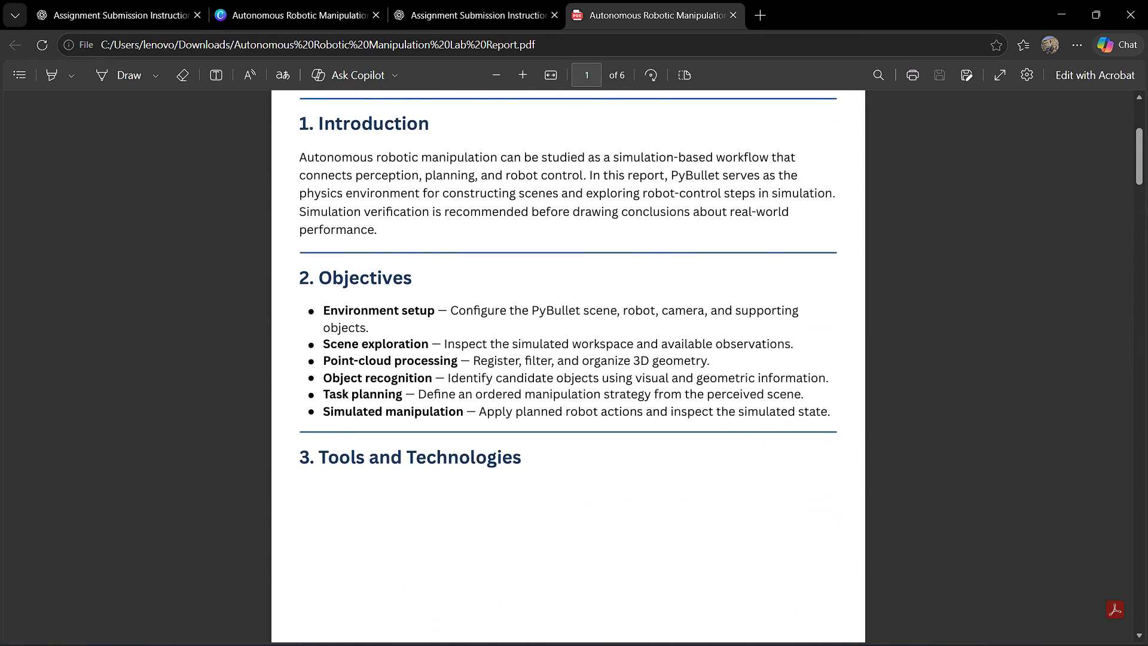
pyautogui.scroll(-9, 456, 419)
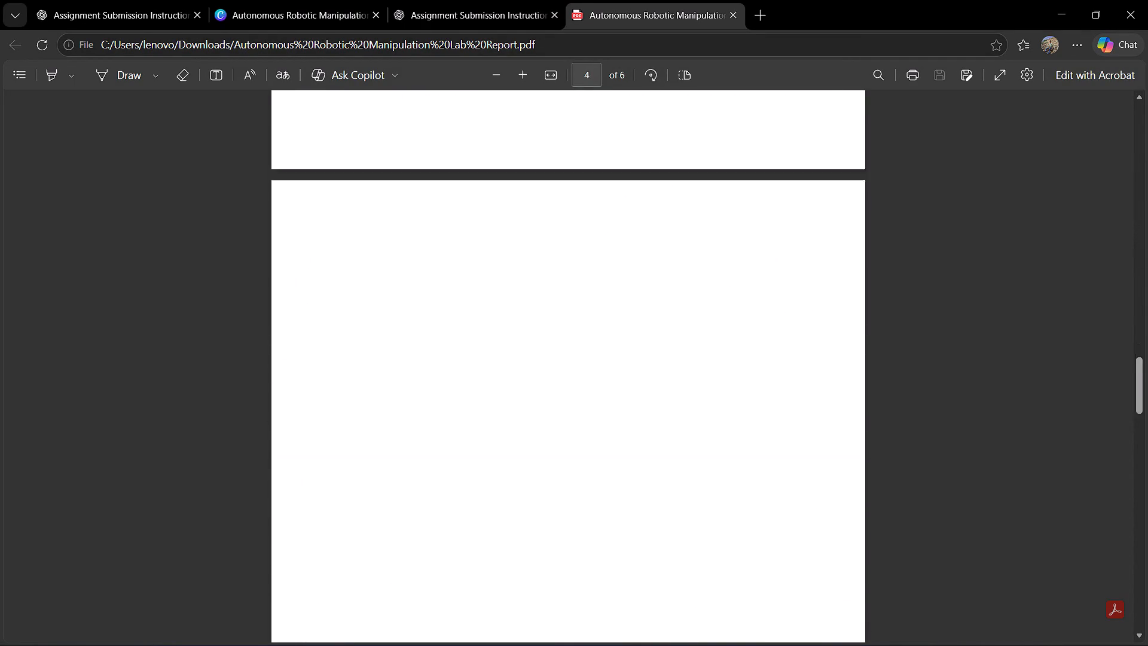
pyautogui.scroll(-4, 456, 419)
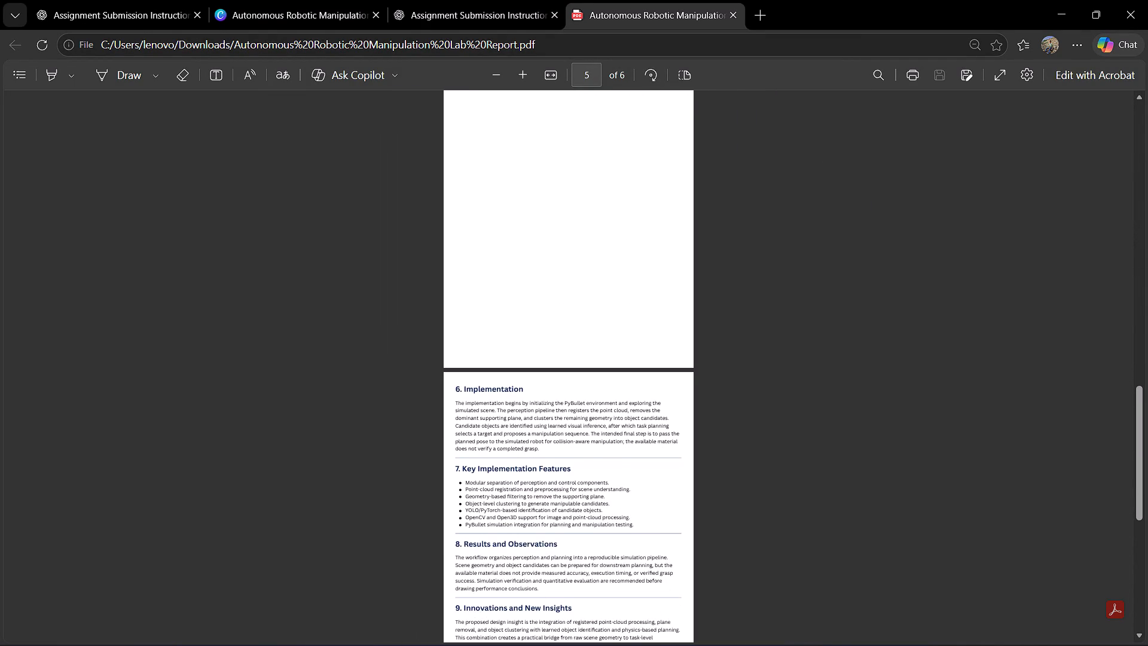
pyautogui.scroll(-6, 456, 419)
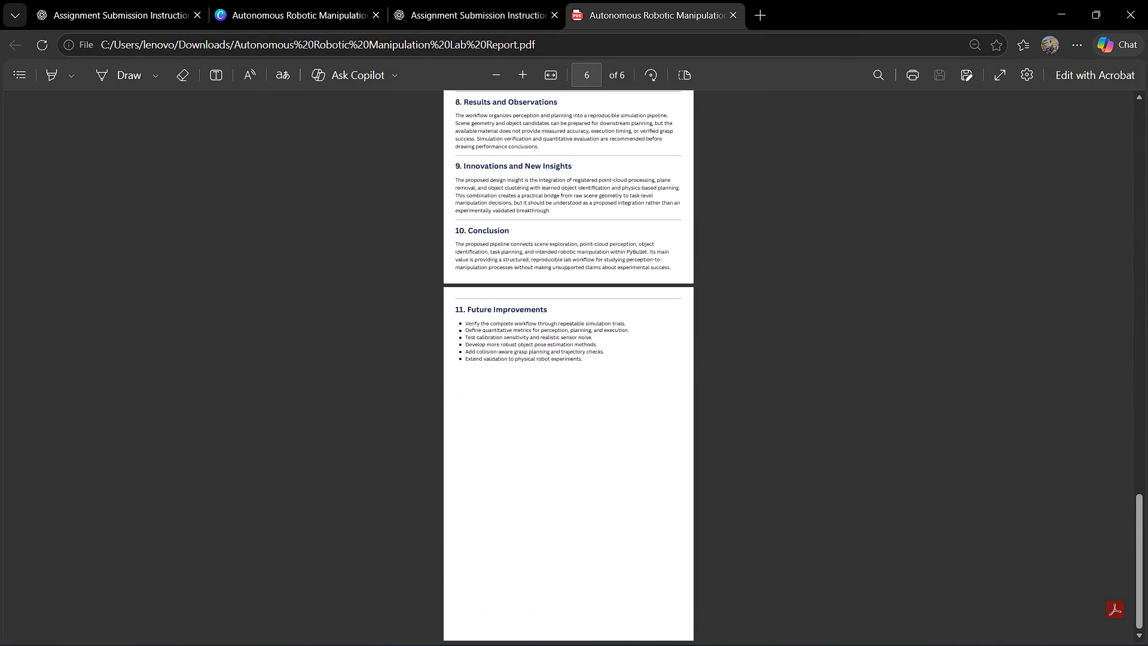
# Switch to the Canva report and examine the layout of both pages against the exported PDF.
pyautogui.click(286, 0)
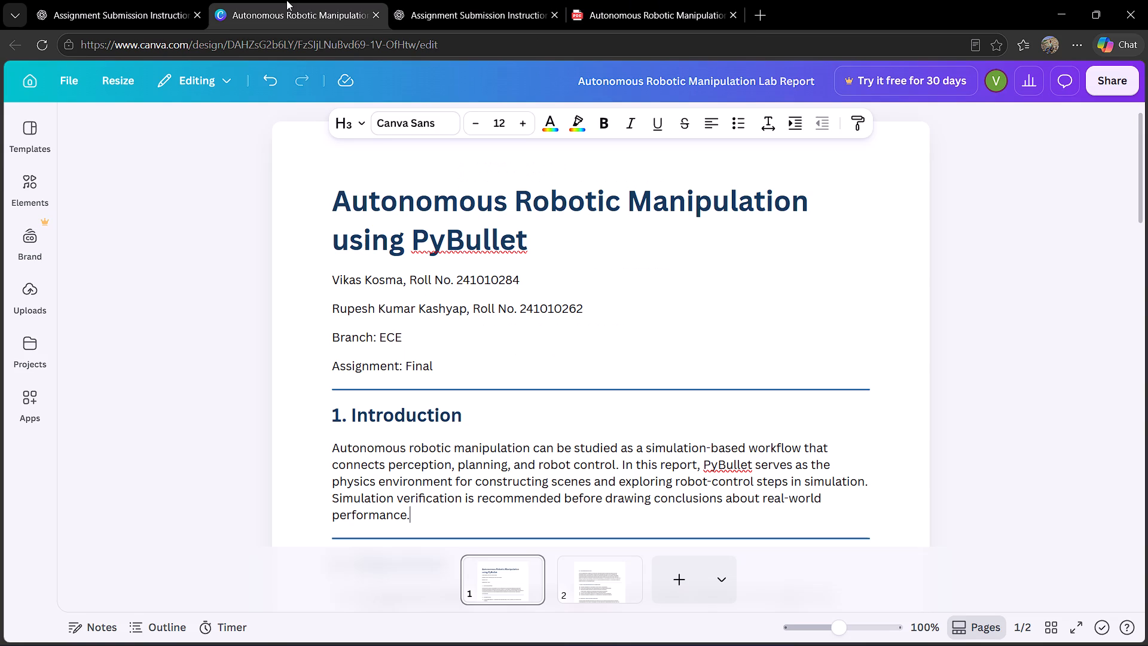
pyautogui.scroll(-8, 611, 312)
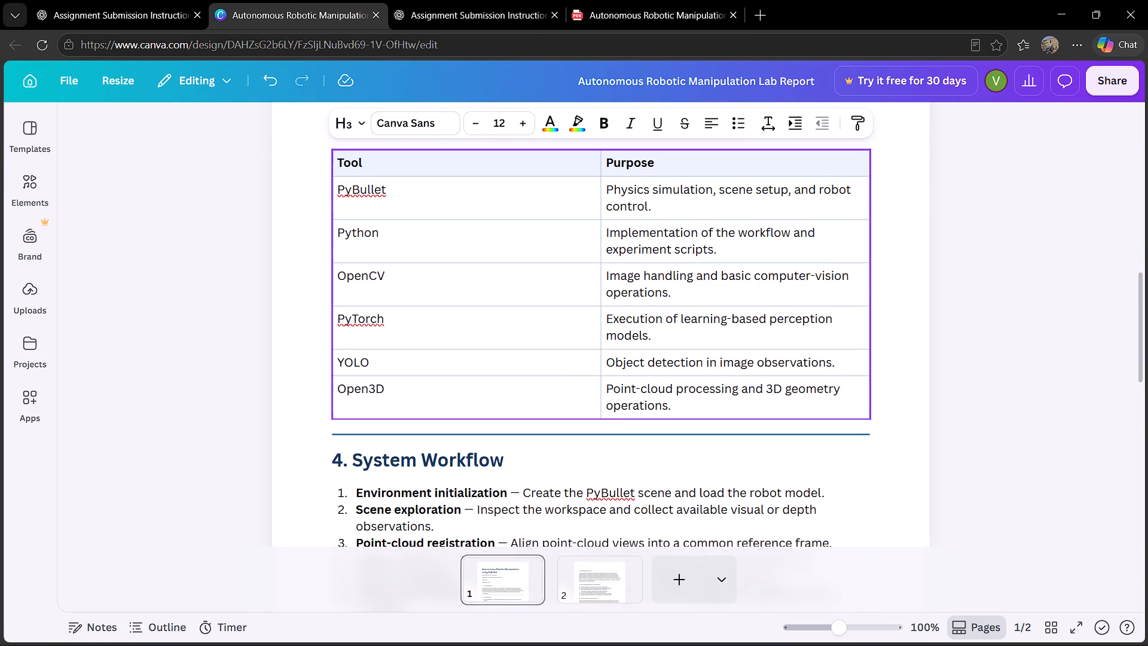
pyautogui.scroll(-11, 611, 312)
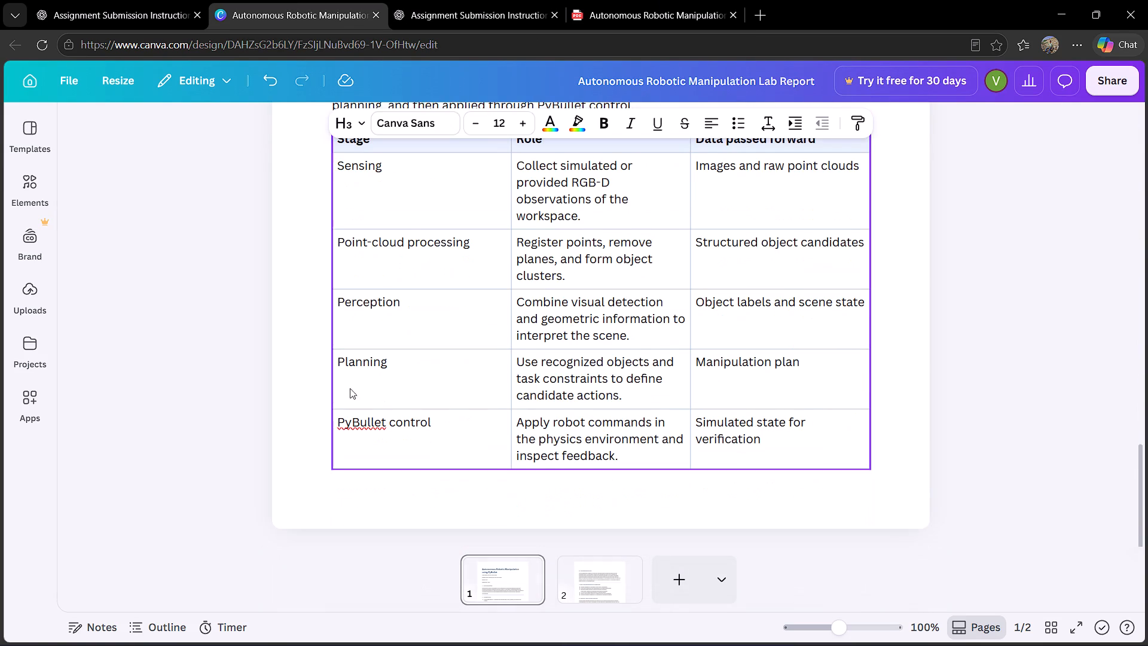
pyautogui.click(251, 356)
pyautogui.scroll(2, 454, 342)
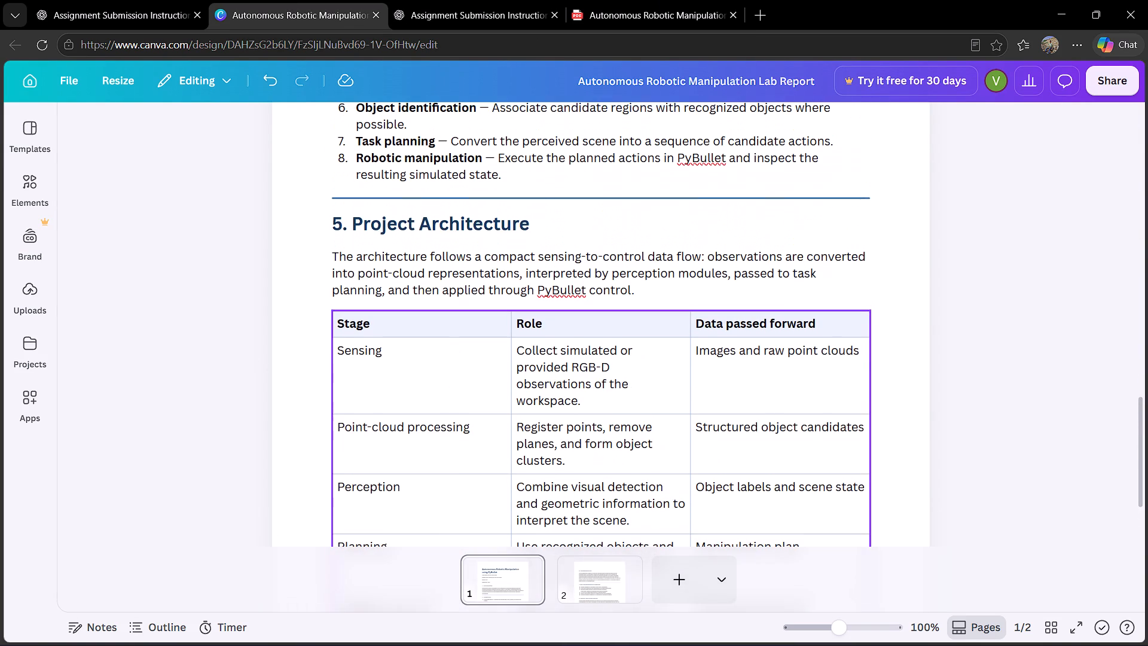
pyautogui.scroll(-5, 449, 269)
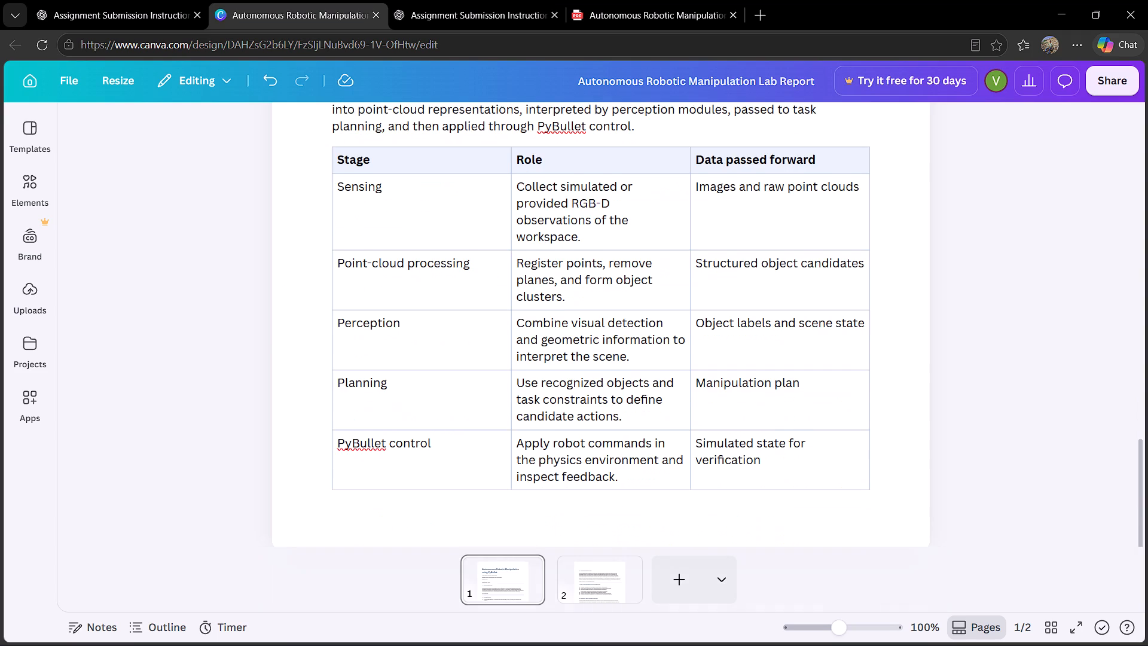
pyautogui.click(606, 598)
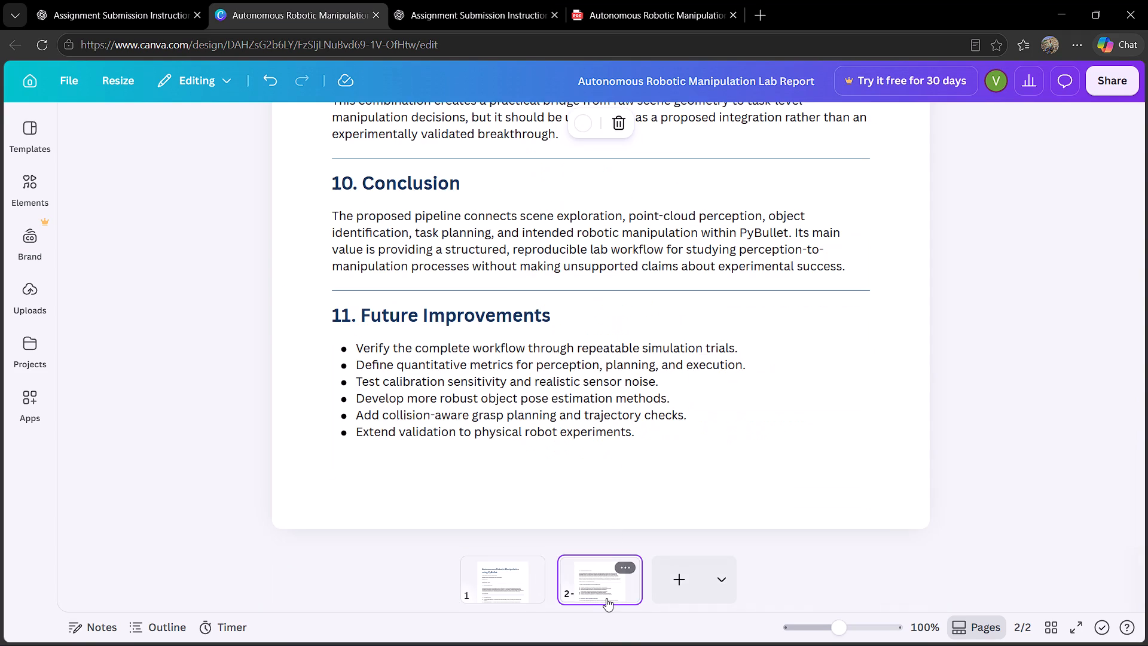
pyautogui.scroll(-3, 569, 385)
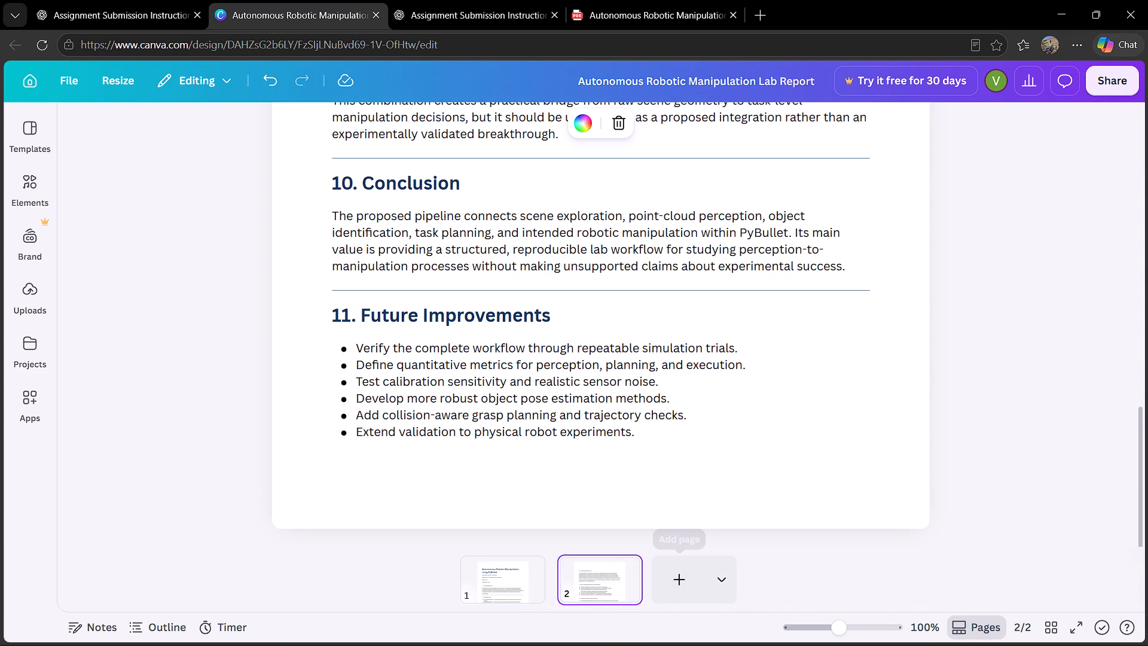
pyautogui.scroll(2, 458, 201)
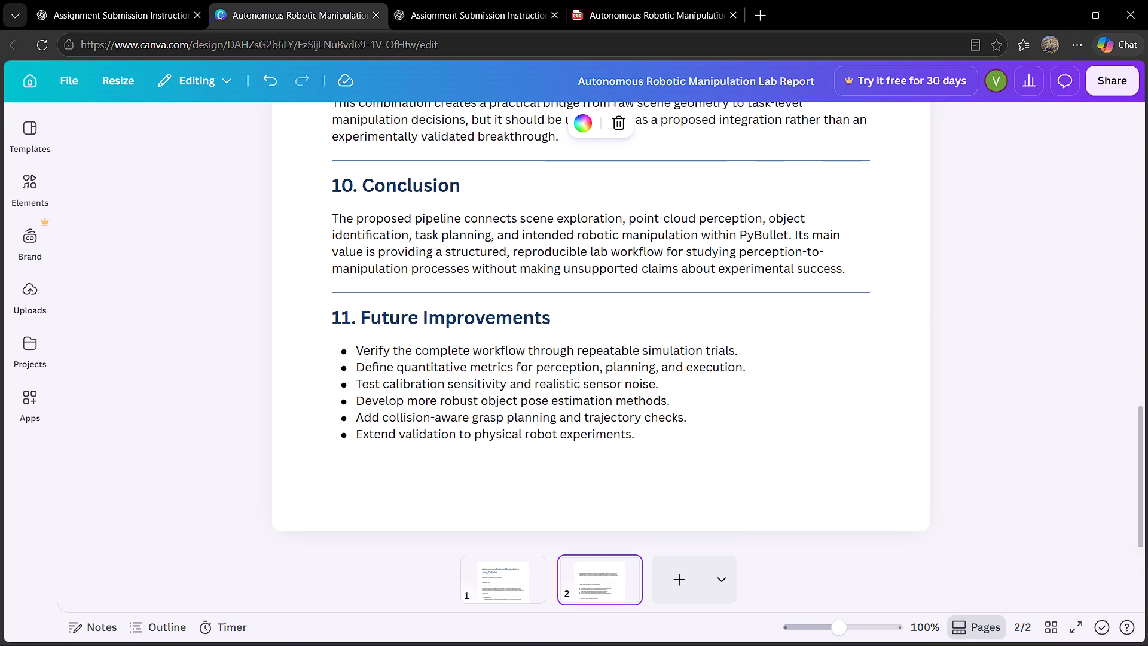
pyautogui.scroll(1, 458, 201)
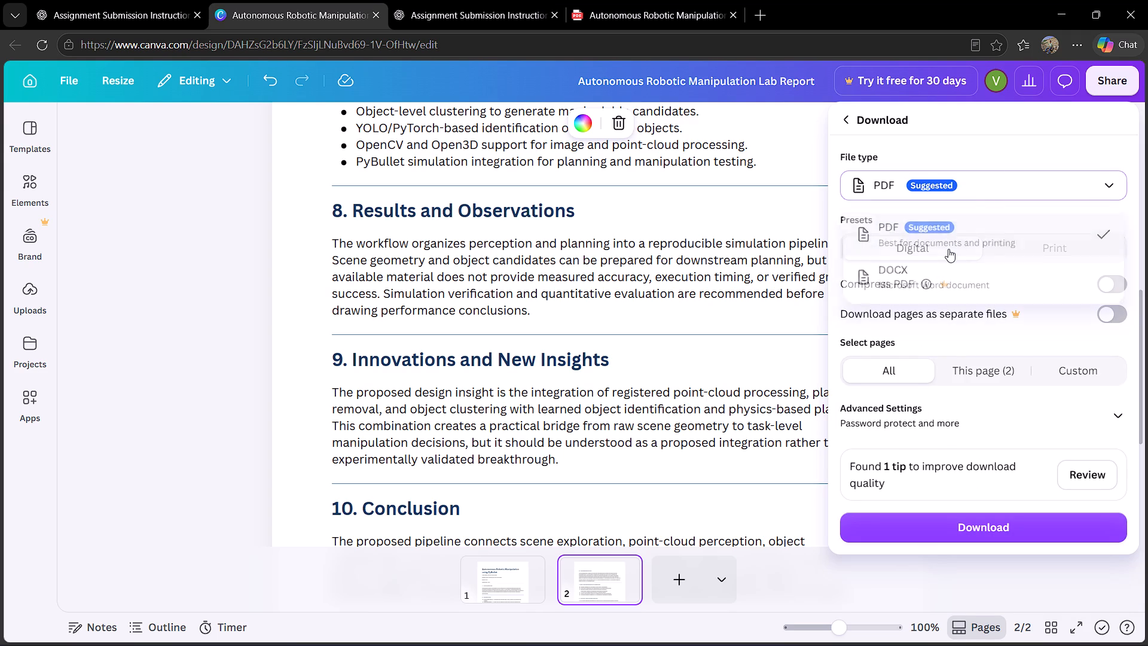
pyautogui.click(935, 528)
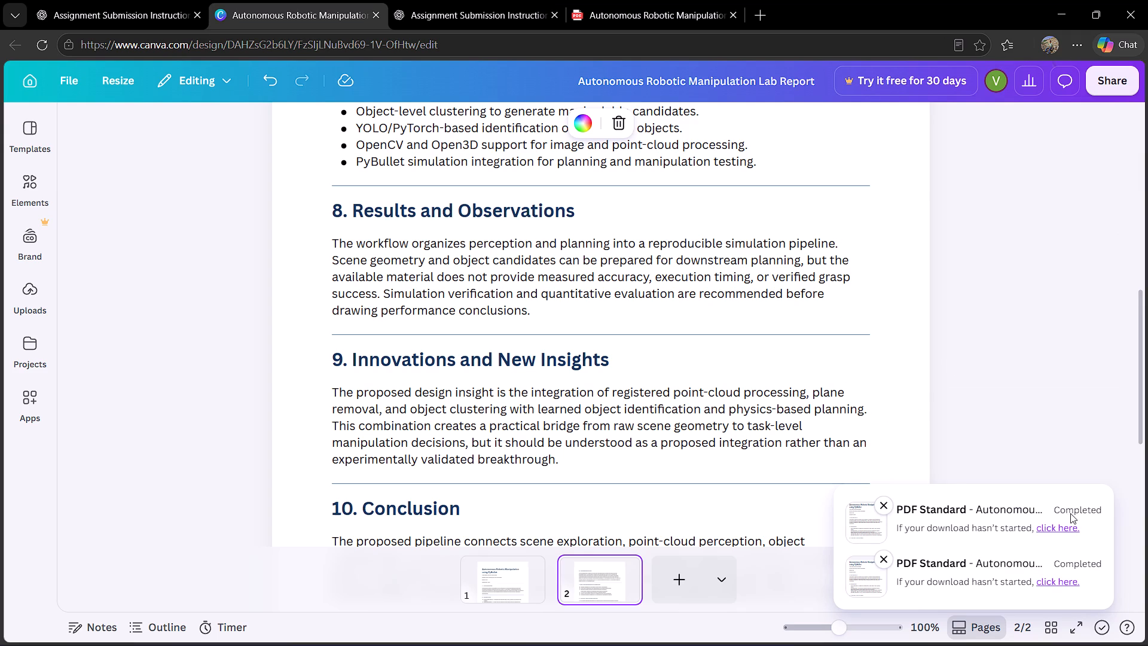
# Open the newly downloaded Autonomous Robotic Manipulation Lab Report (1).pdf and examine its page breaks and layout through to the last page.
pyautogui.click(874, 126)
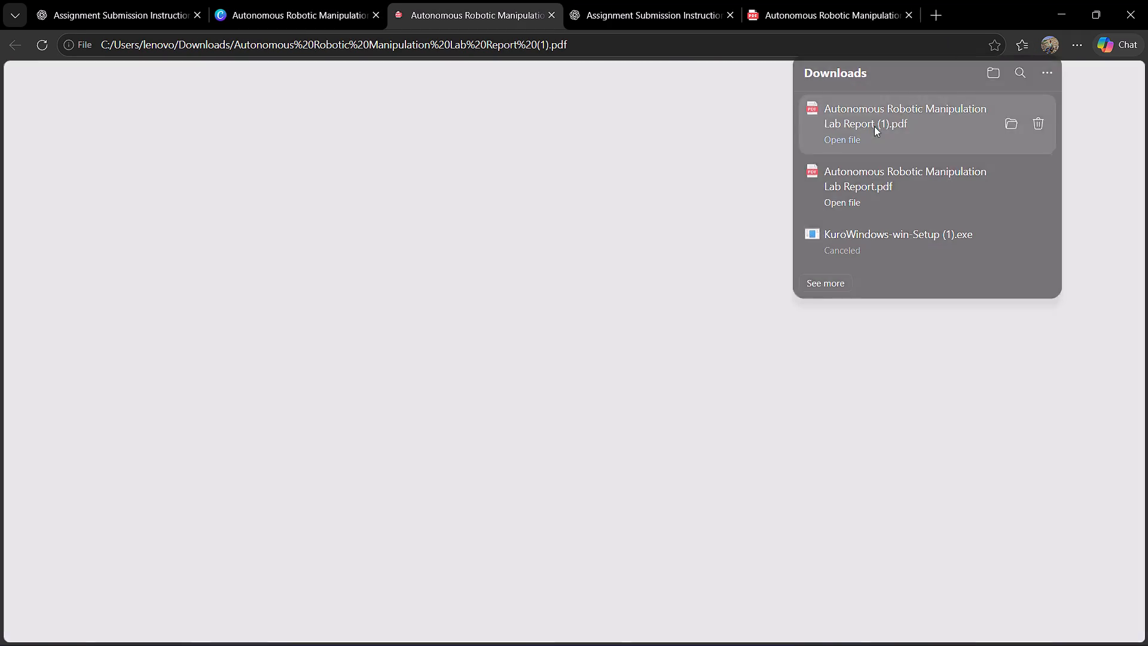
pyautogui.scroll(-5, 587, 298)
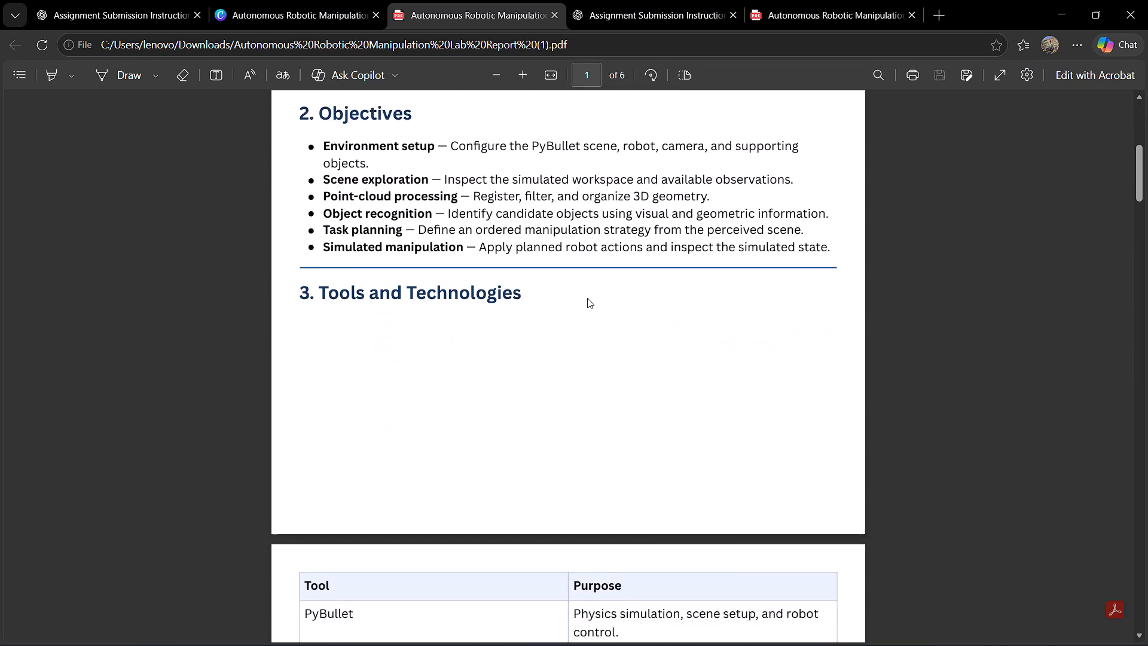
pyautogui.scroll(-8, 587, 298)
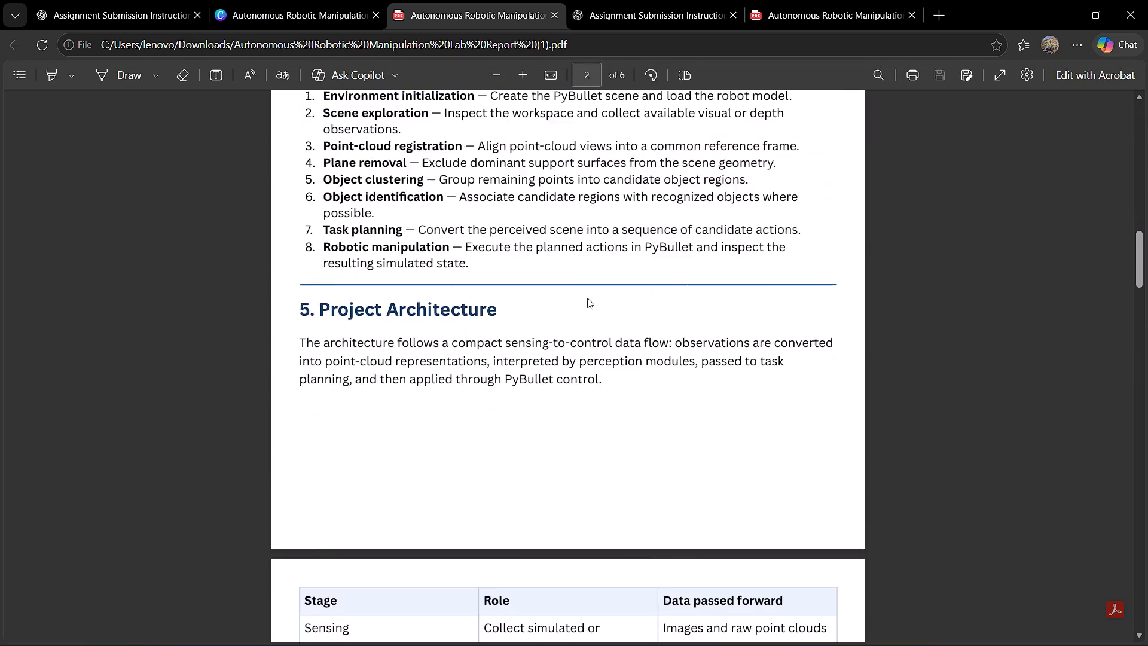
pyautogui.scroll(-17, 587, 298)
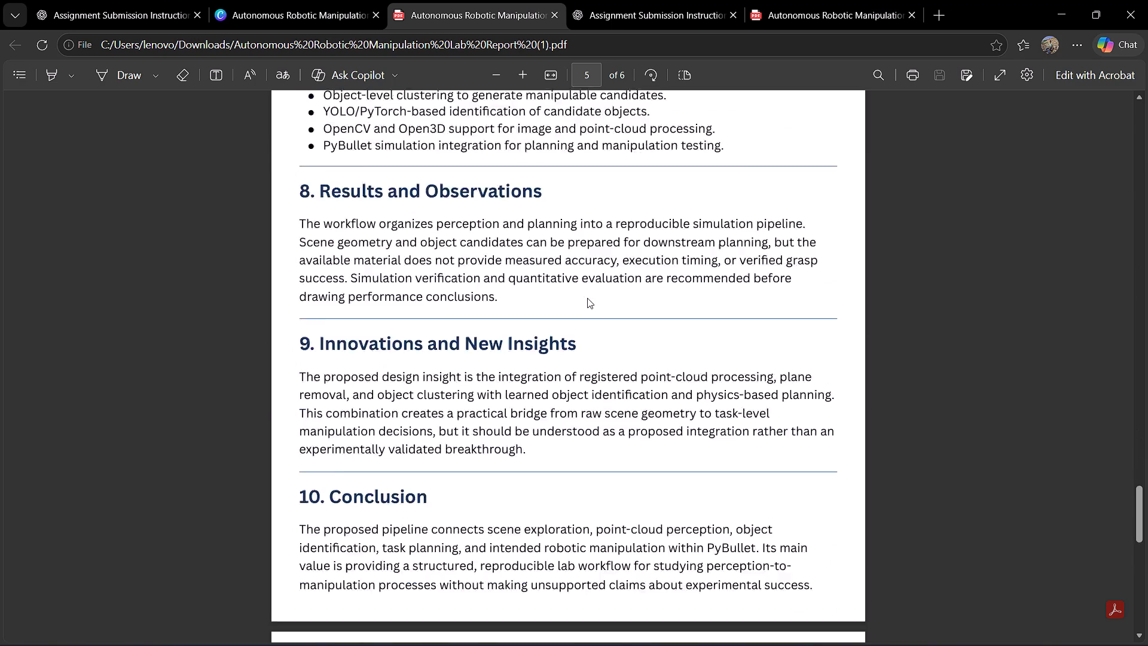
pyautogui.scroll(-11, 587, 298)
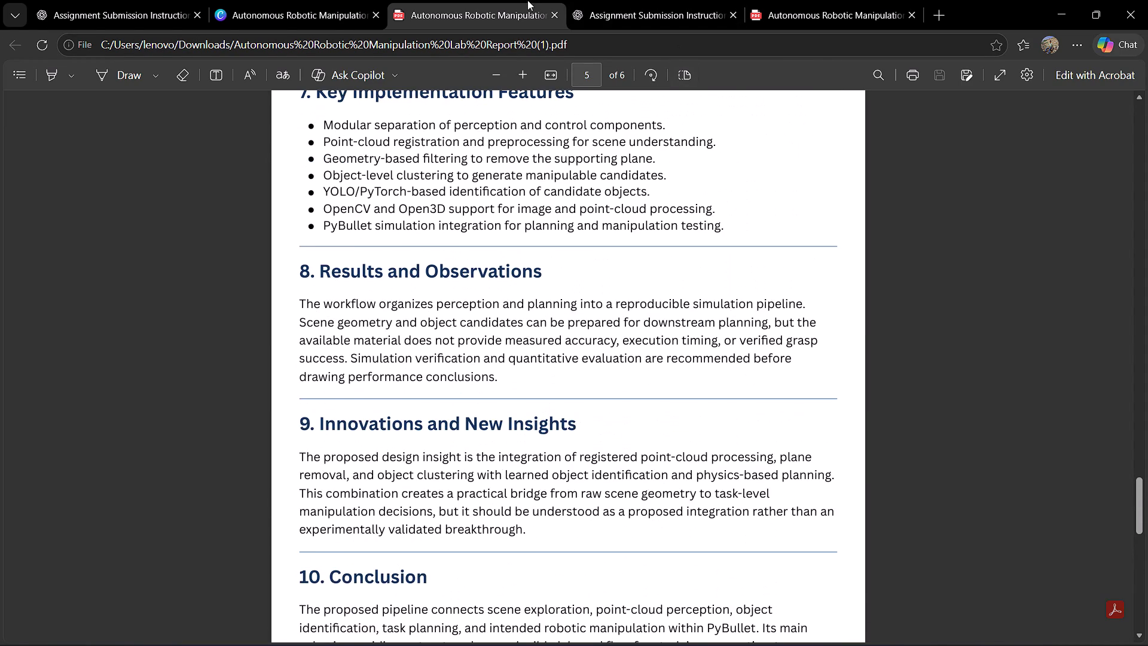
pyautogui.scroll(-12, 555, 214)
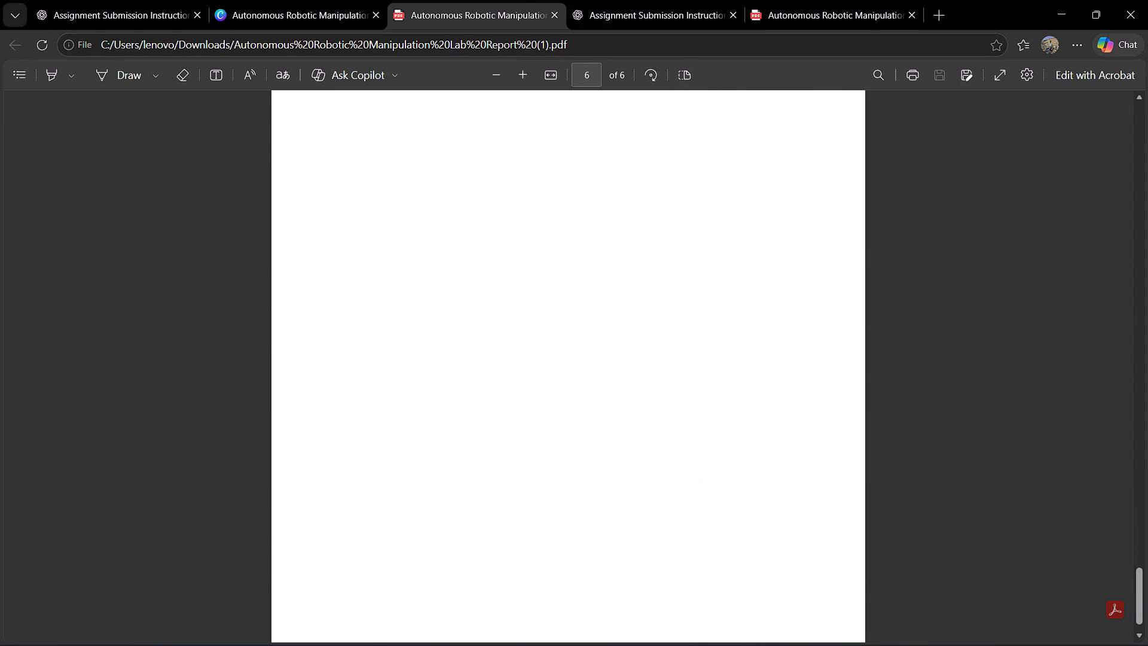
pyautogui.scroll(-20, 555, 214)
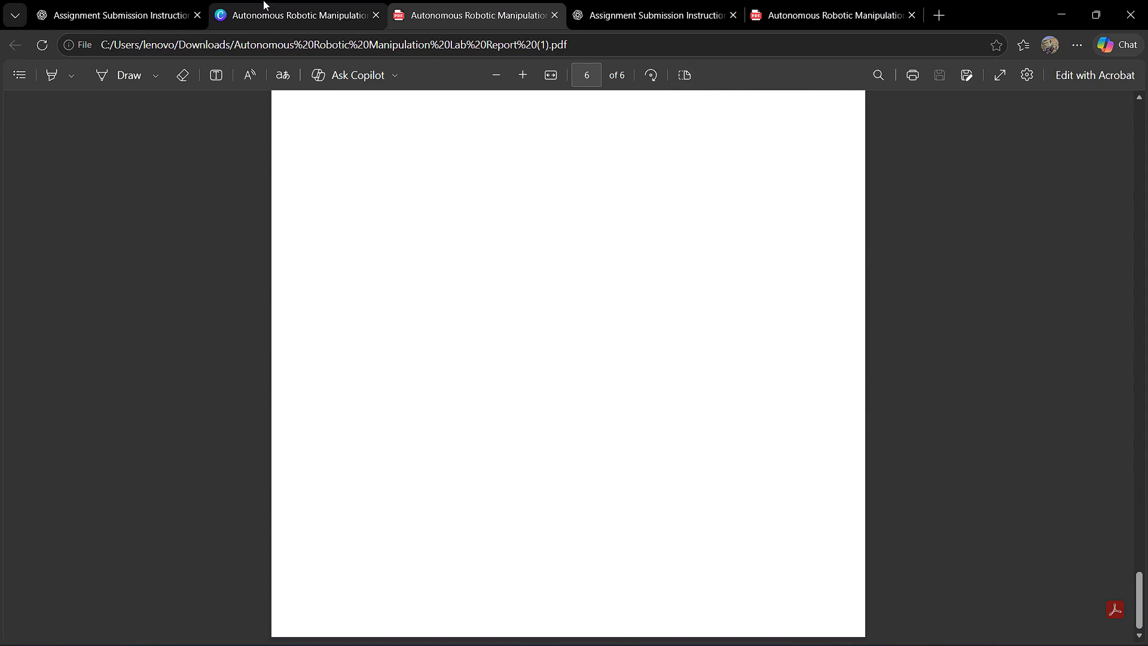
# Return to the Canva report and examine page 2 from Implementation upward, and page 1 back to its title.
pyautogui.click(236, 0)
pyautogui.scroll(3, 439, 275)
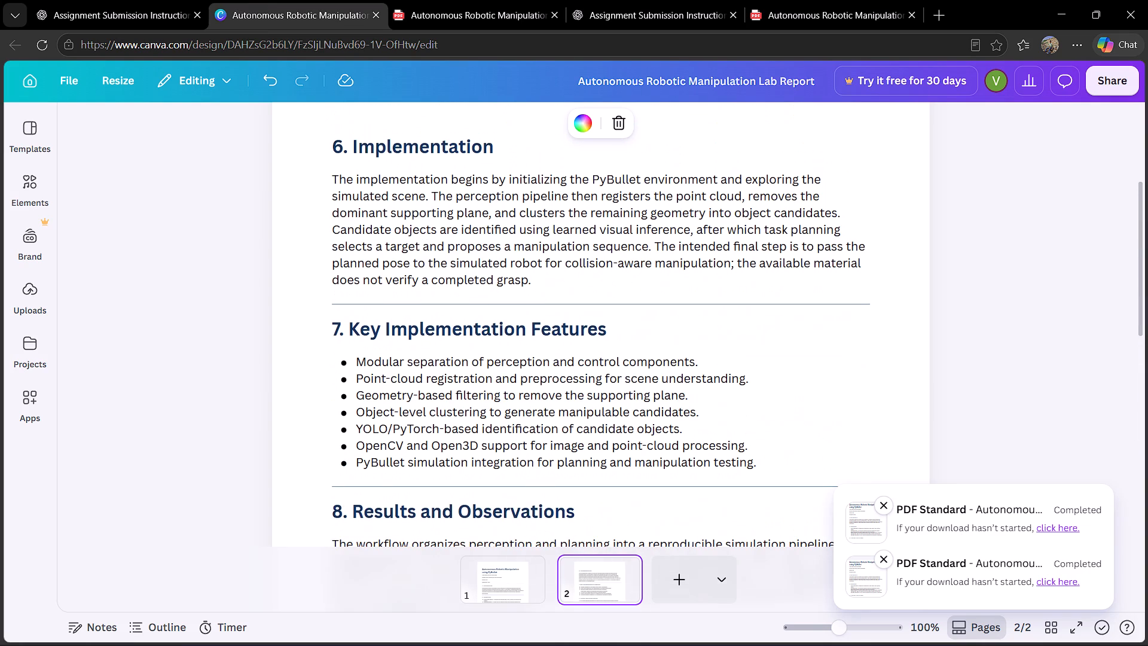
pyautogui.scroll(8, 408, 390)
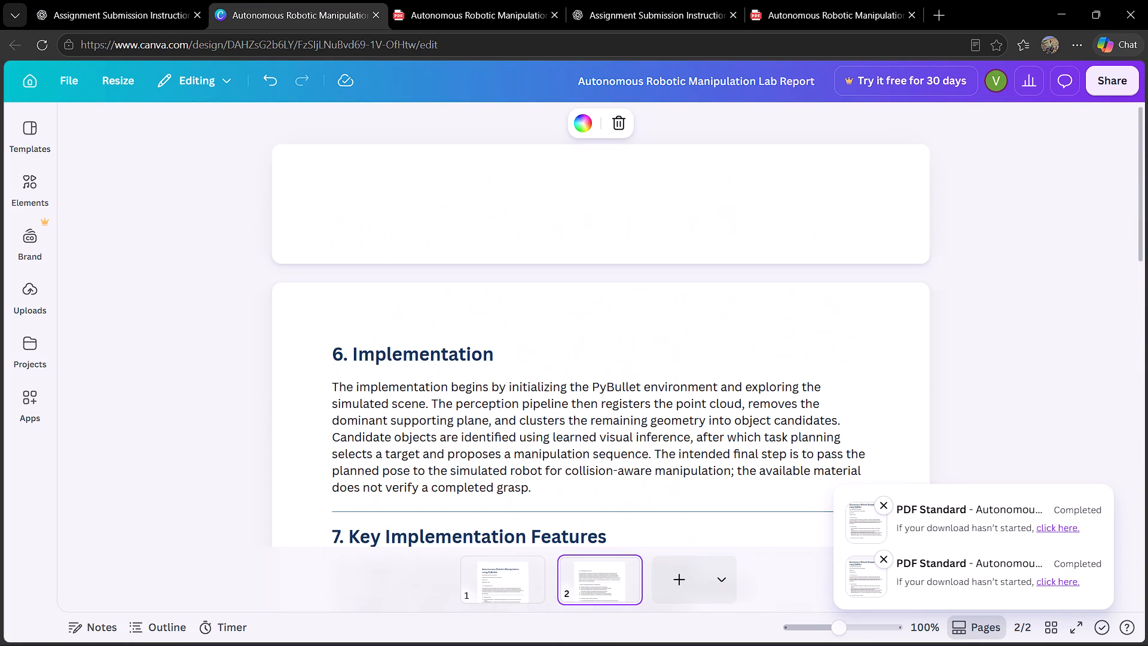
pyautogui.scroll(1, 408, 390)
pyautogui.click(499, 578)
pyautogui.scroll(5, 571, 336)
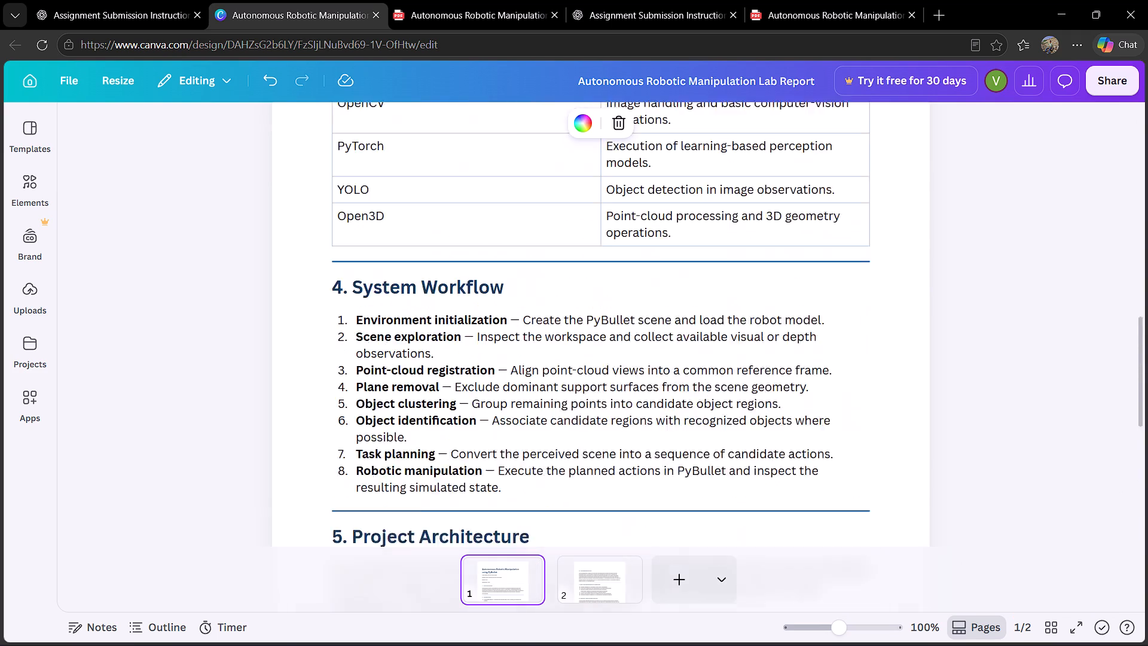
pyautogui.scroll(5, 571, 336)
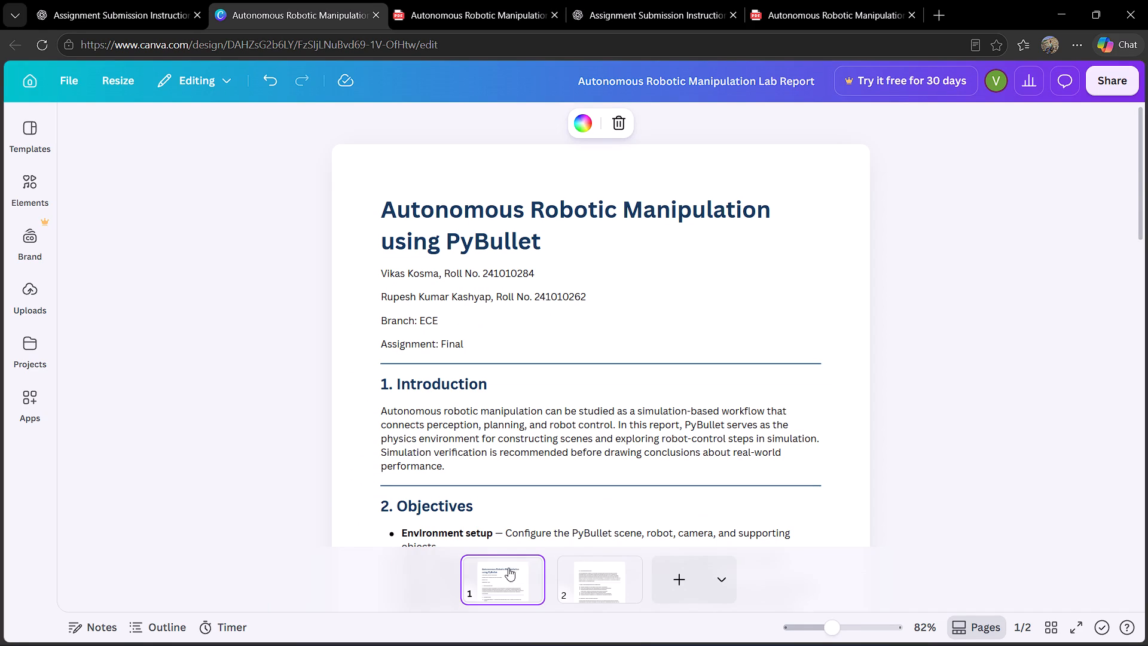
# Examine page 1 of the report from its title down to the Project Architecture table.
pyautogui.scroll(-2, 529, 428)
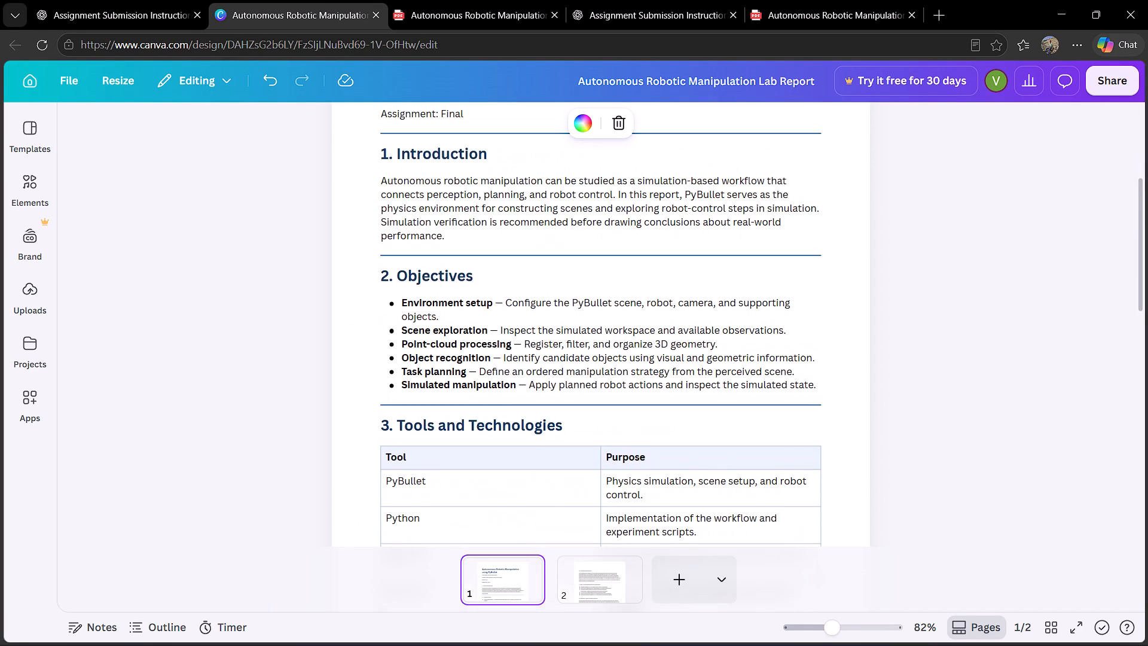
pyautogui.scroll(-4, 529, 428)
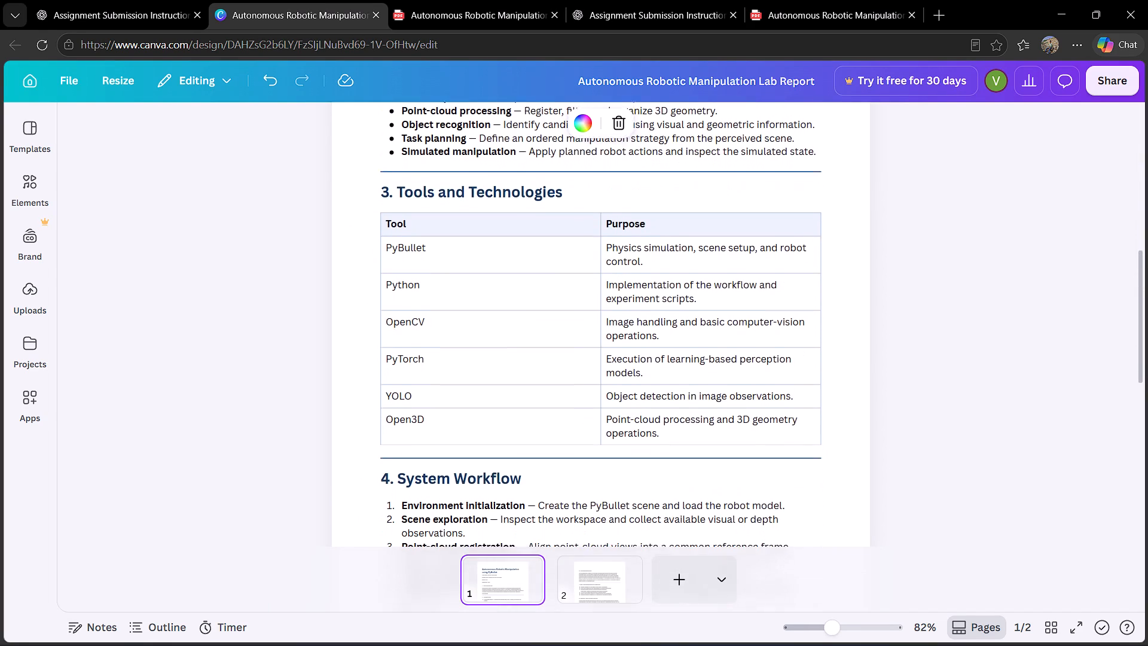
pyautogui.scroll(-9, 529, 428)
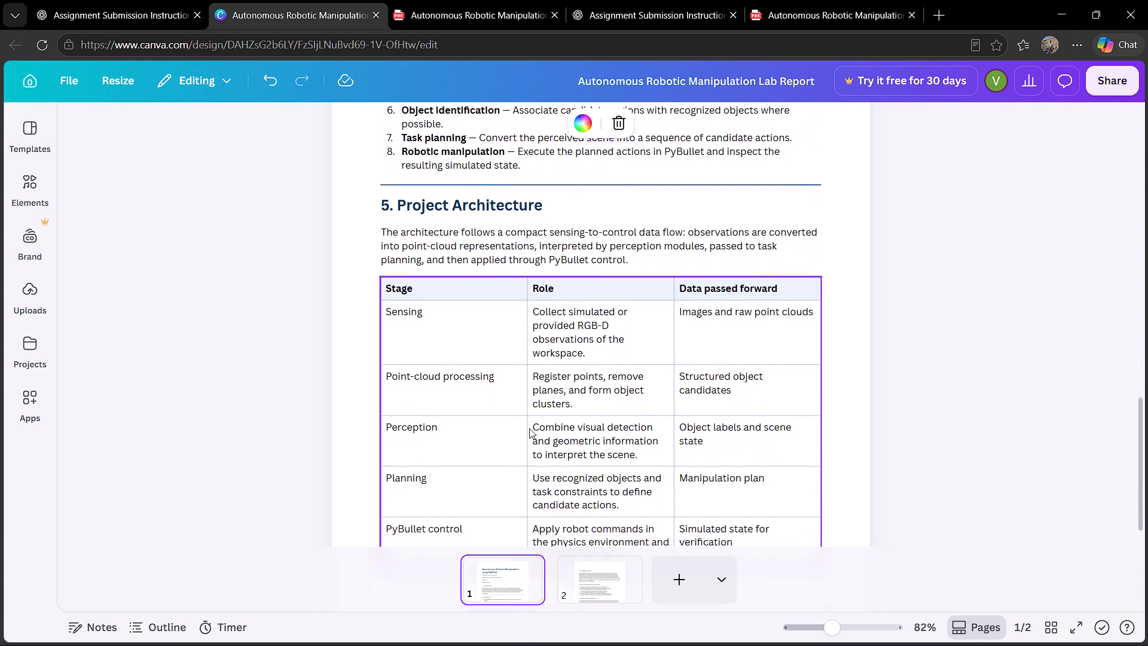
pyautogui.scroll(-2, 529, 428)
pyautogui.scroll(3, 529, 428)
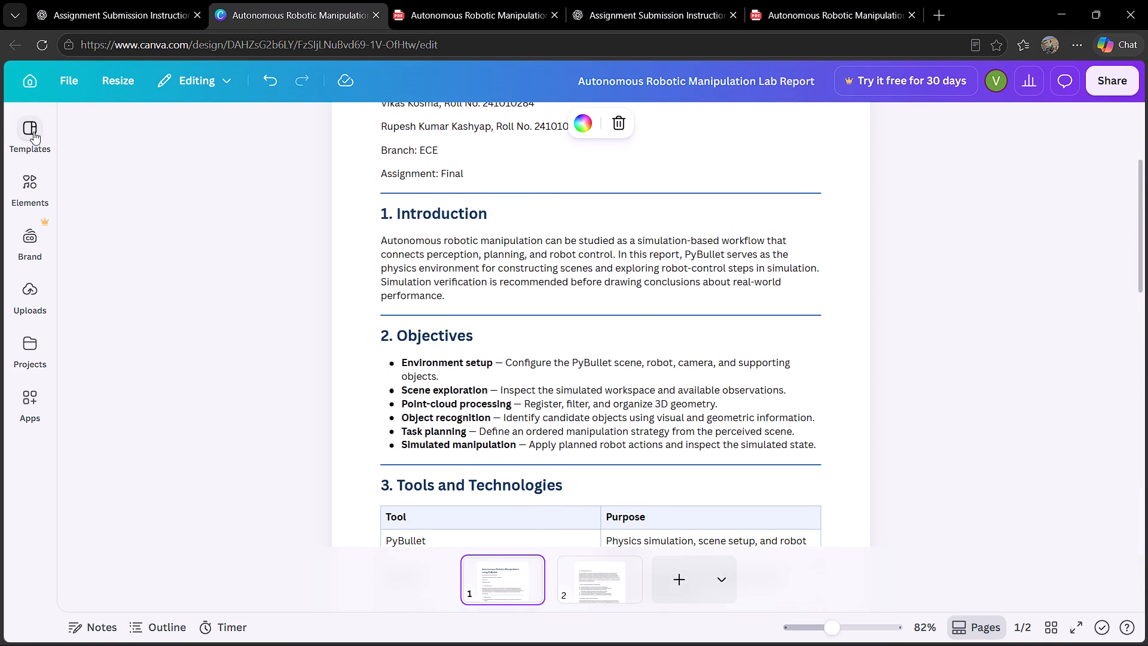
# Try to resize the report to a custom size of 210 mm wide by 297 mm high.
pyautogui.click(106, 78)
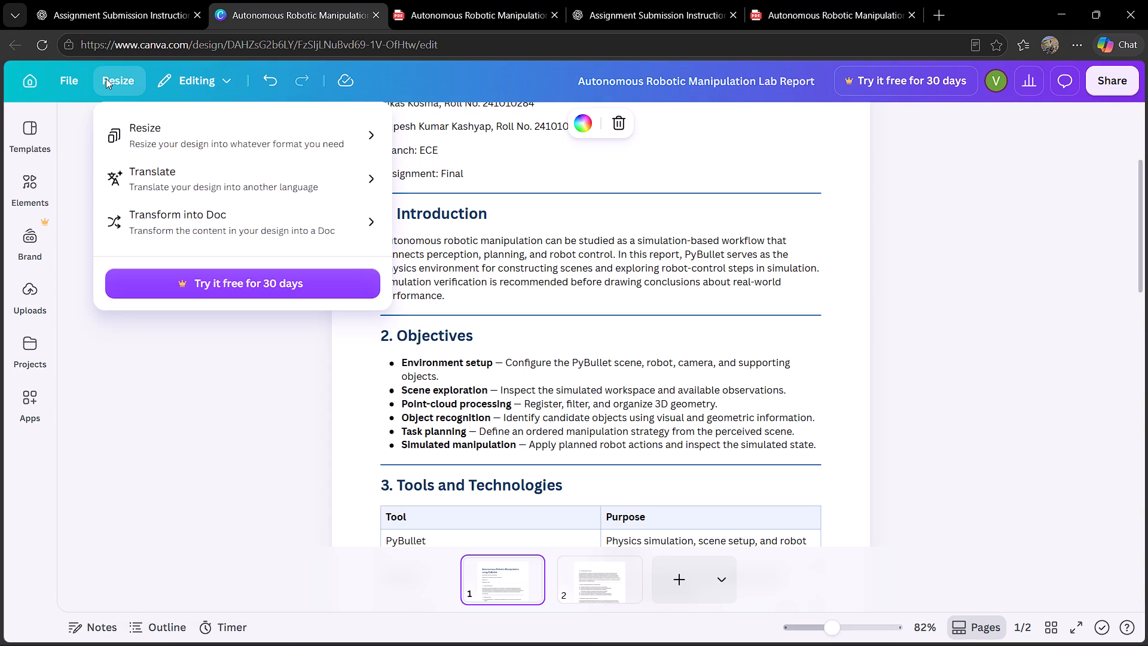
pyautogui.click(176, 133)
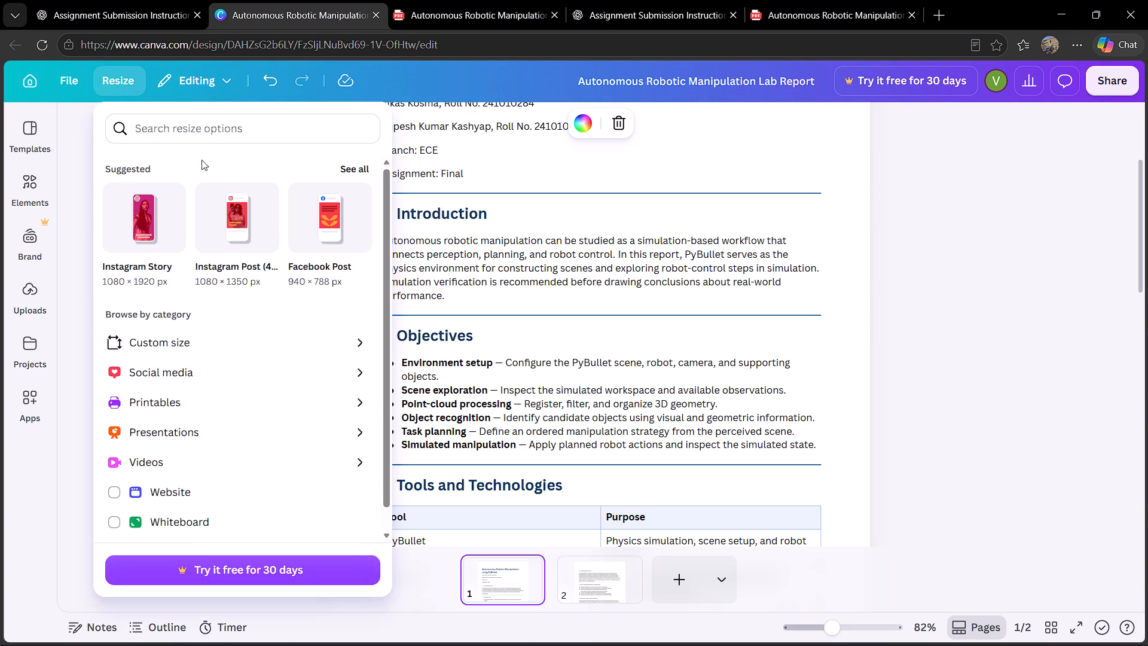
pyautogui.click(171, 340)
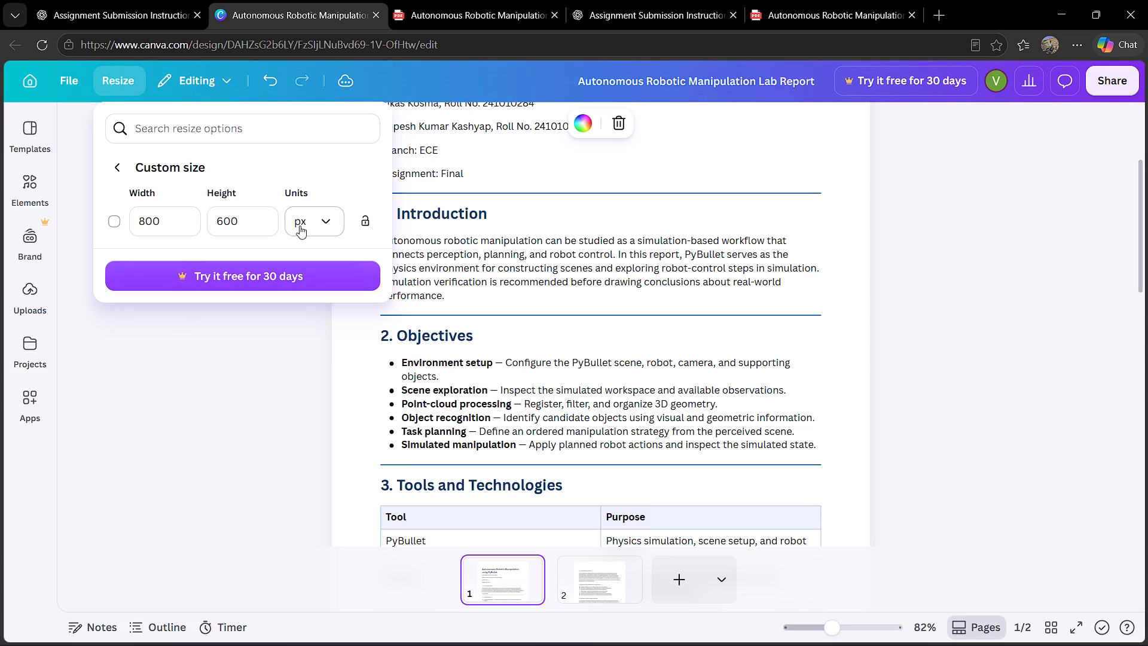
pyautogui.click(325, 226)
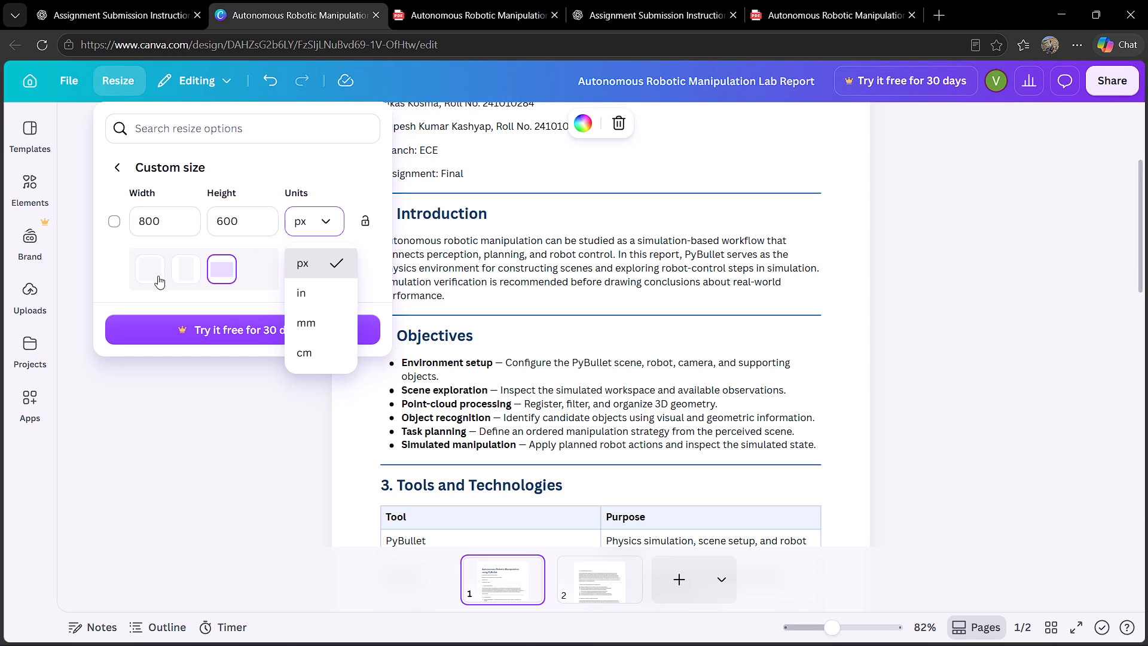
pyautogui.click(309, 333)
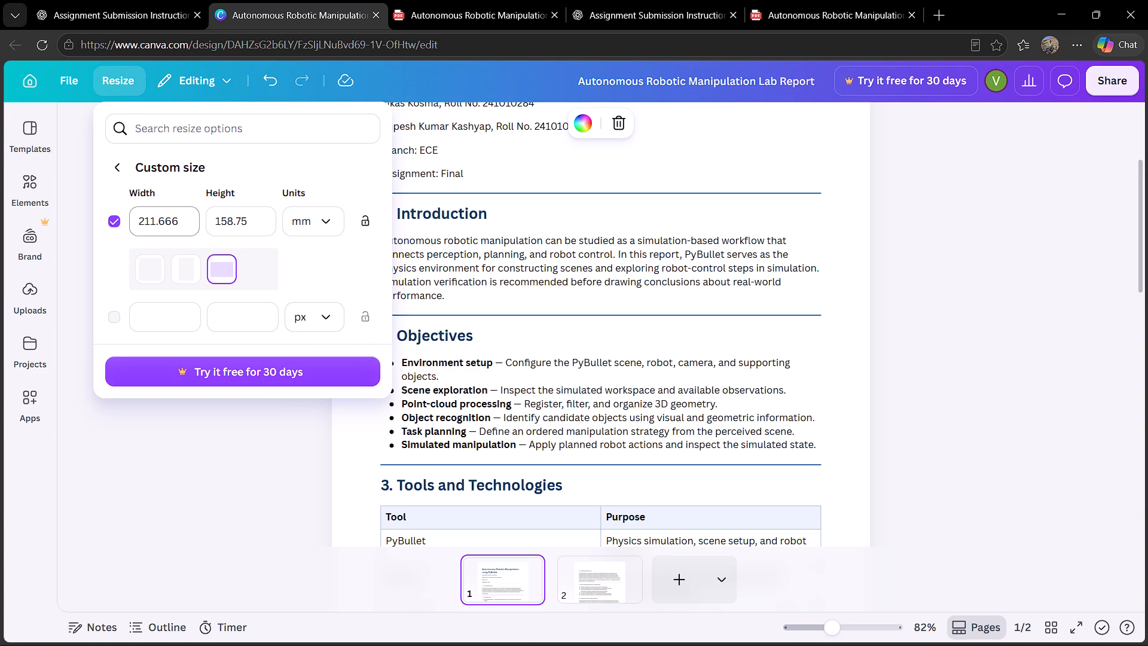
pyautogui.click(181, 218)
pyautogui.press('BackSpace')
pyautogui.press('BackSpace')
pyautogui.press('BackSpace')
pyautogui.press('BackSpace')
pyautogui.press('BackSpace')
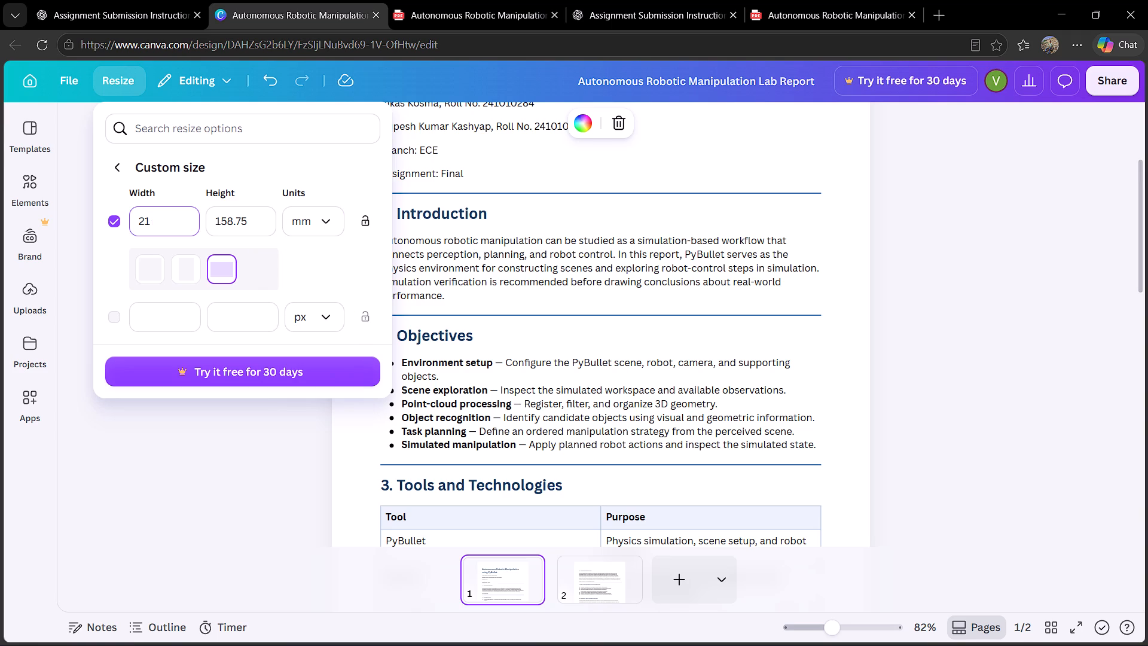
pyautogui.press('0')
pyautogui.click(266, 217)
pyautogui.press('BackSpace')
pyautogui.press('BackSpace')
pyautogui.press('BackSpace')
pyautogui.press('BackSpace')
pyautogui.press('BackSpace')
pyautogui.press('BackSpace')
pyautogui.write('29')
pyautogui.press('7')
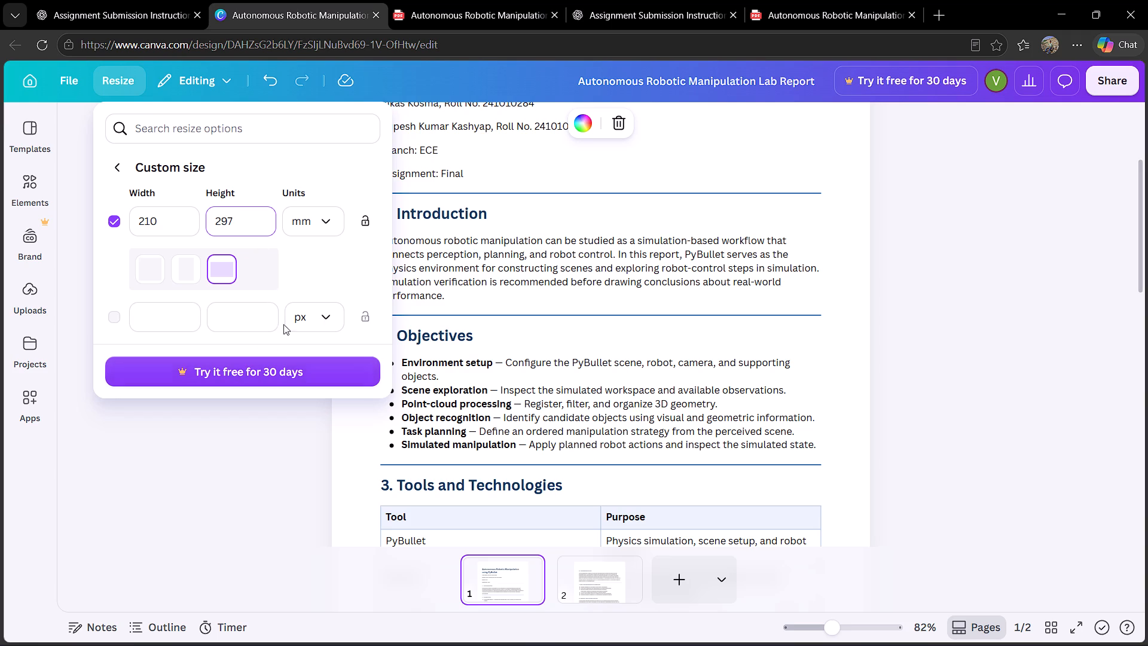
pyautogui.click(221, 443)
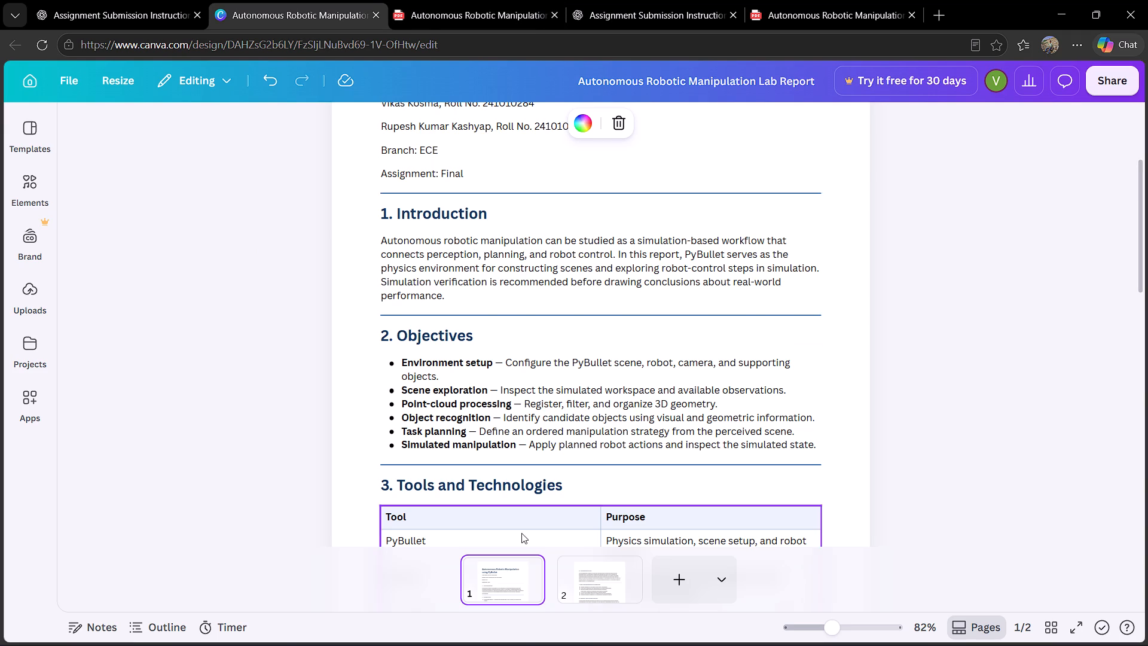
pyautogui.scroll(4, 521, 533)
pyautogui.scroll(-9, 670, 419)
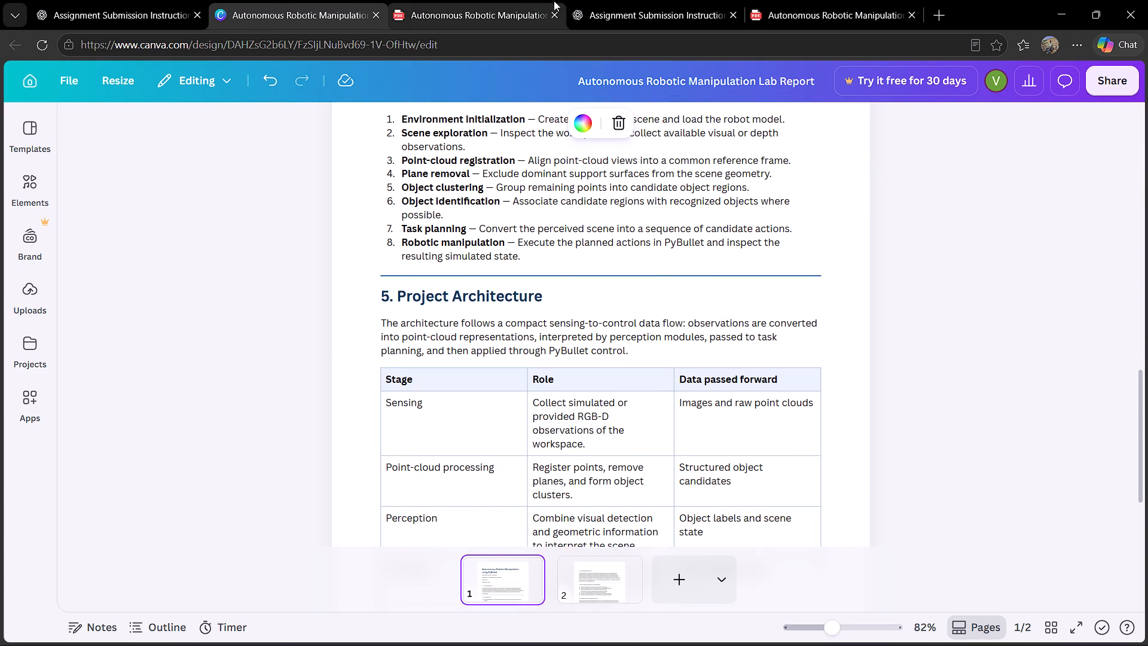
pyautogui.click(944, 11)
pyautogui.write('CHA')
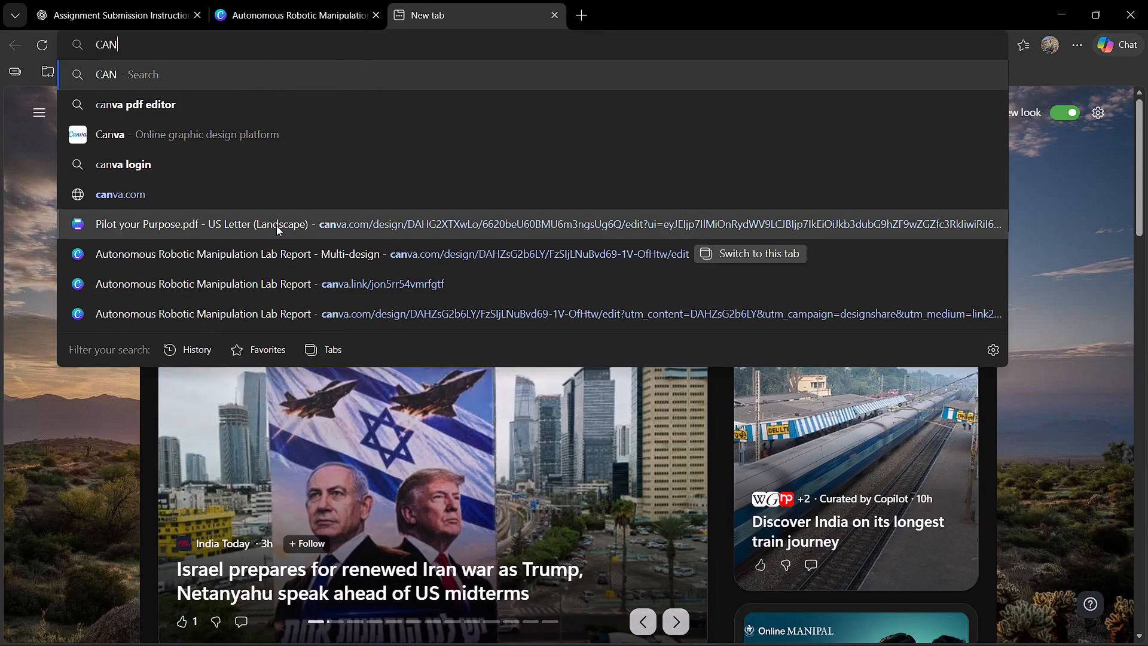
pyautogui.click(216, 197)
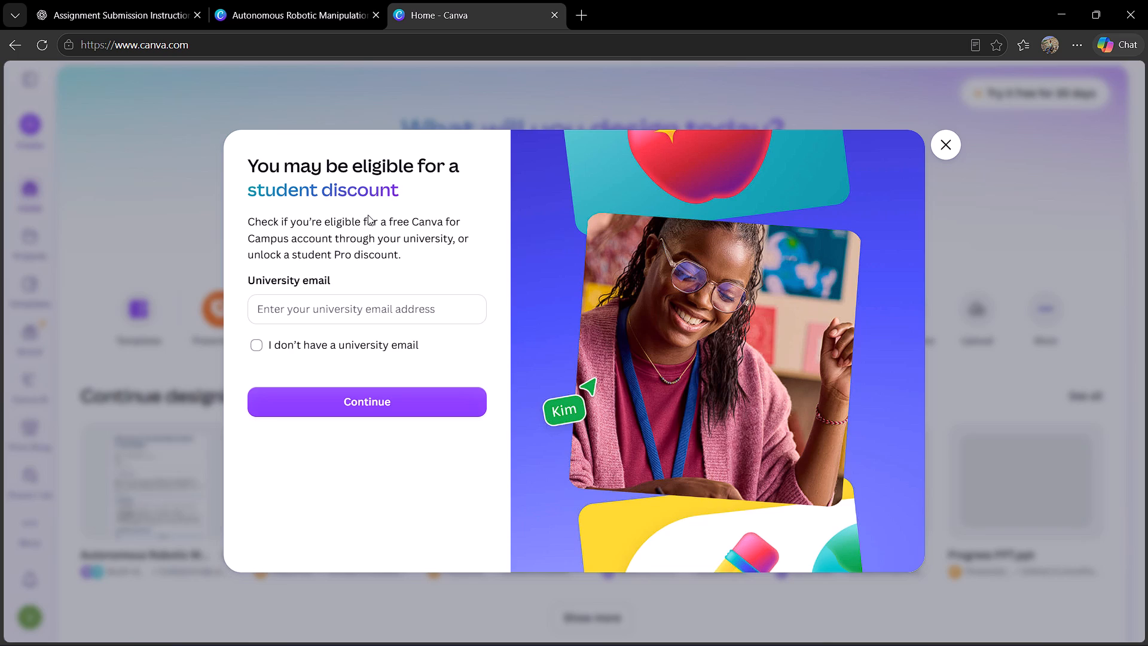
pyautogui.click(948, 142)
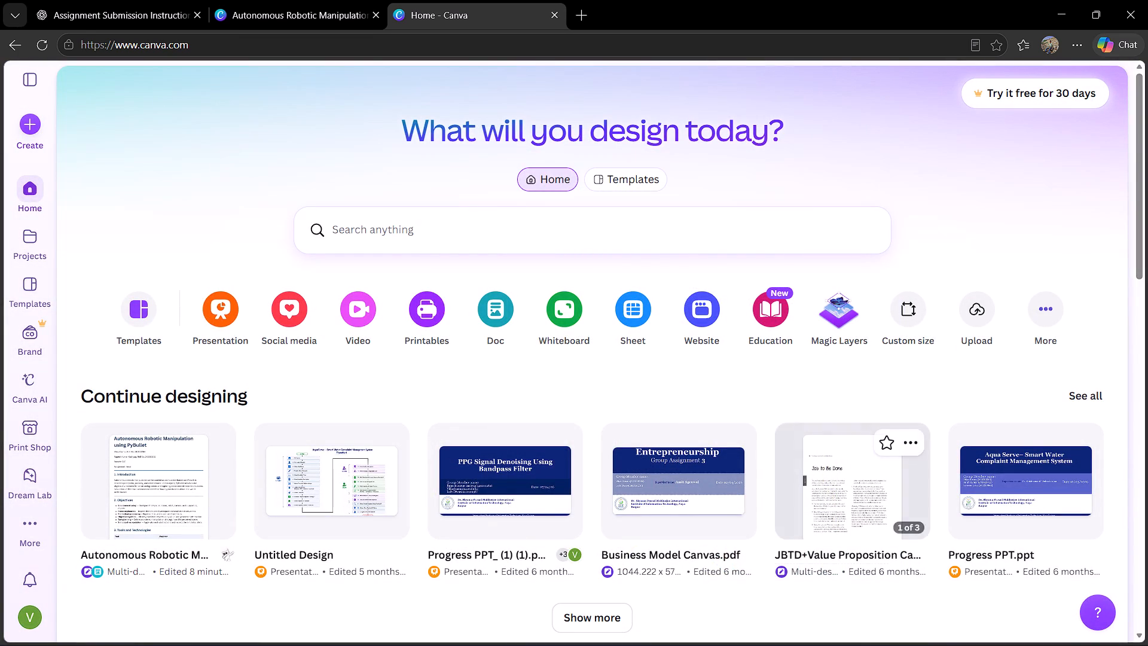
# Start a new custom-size design, enter width 210 and height 297, and open the choice of units.
pyautogui.scroll(-3, 171, 327)
pyautogui.scroll(1, 171, 327)
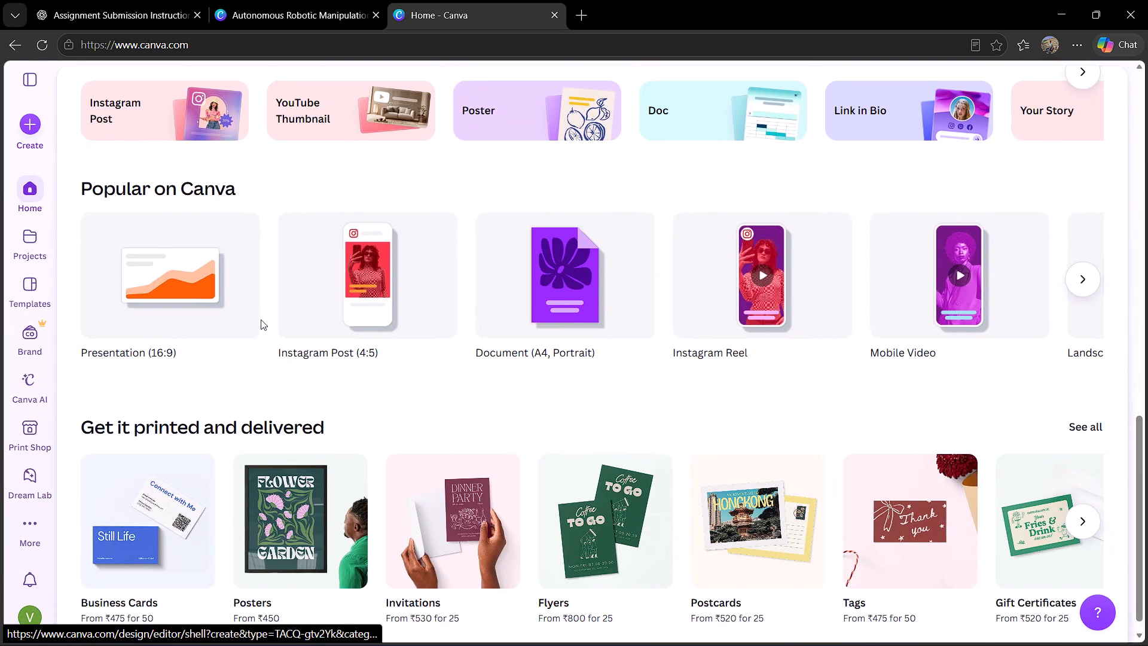
pyautogui.scroll(5, 261, 319)
pyautogui.scroll(-5, 261, 319)
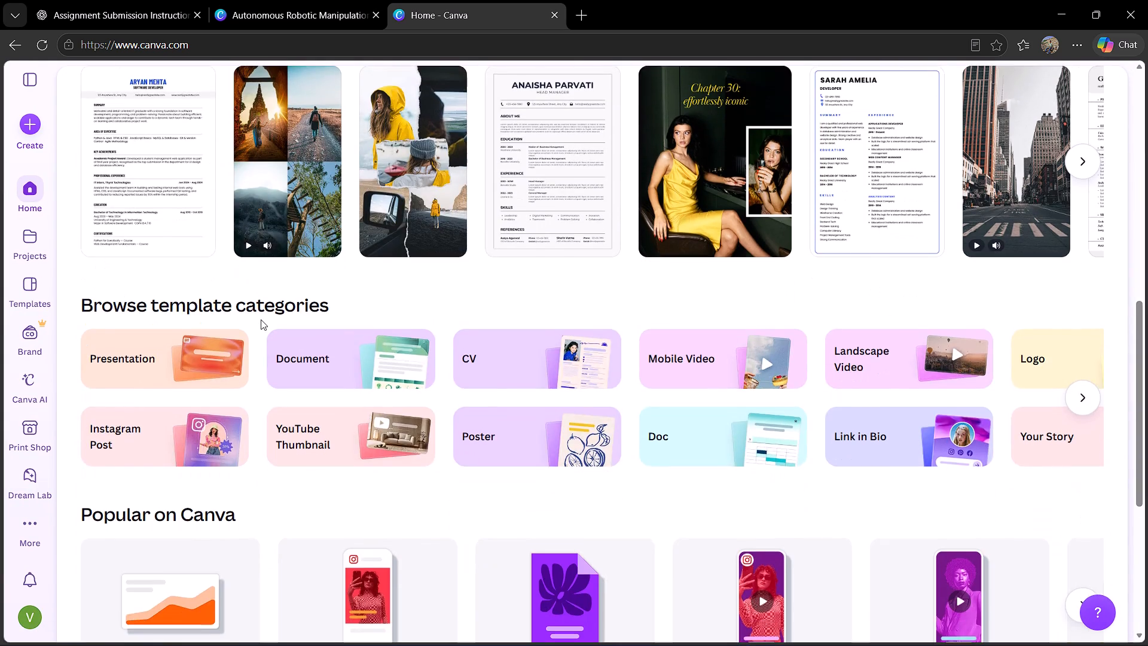
pyautogui.scroll(4, 261, 319)
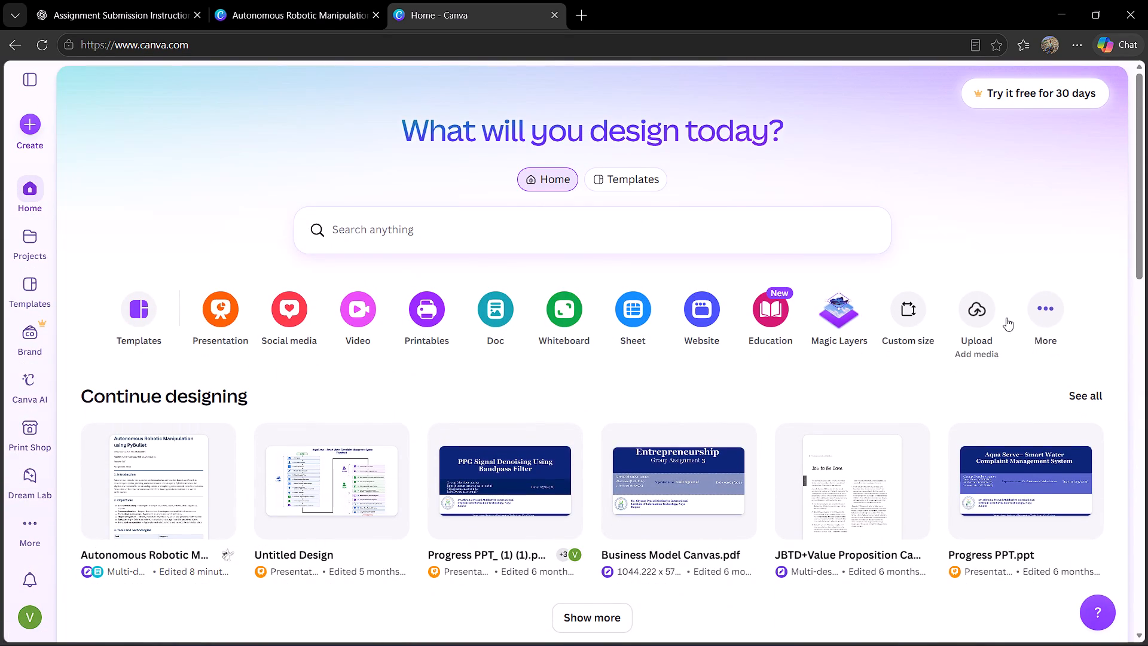
pyautogui.click(905, 309)
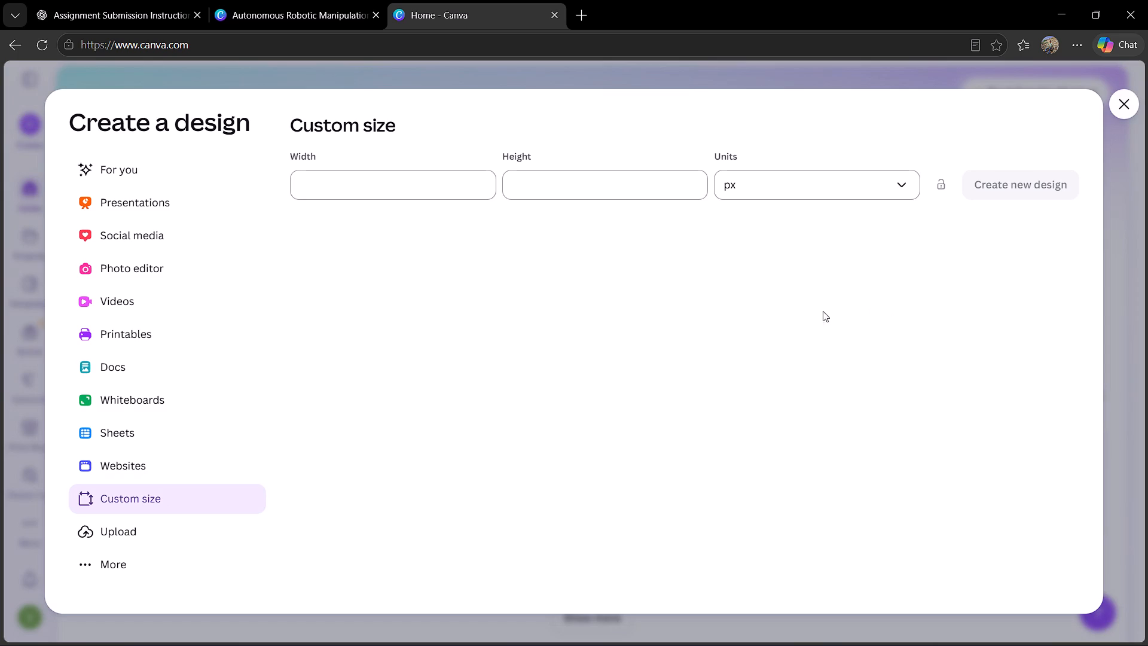
pyautogui.click(404, 184)
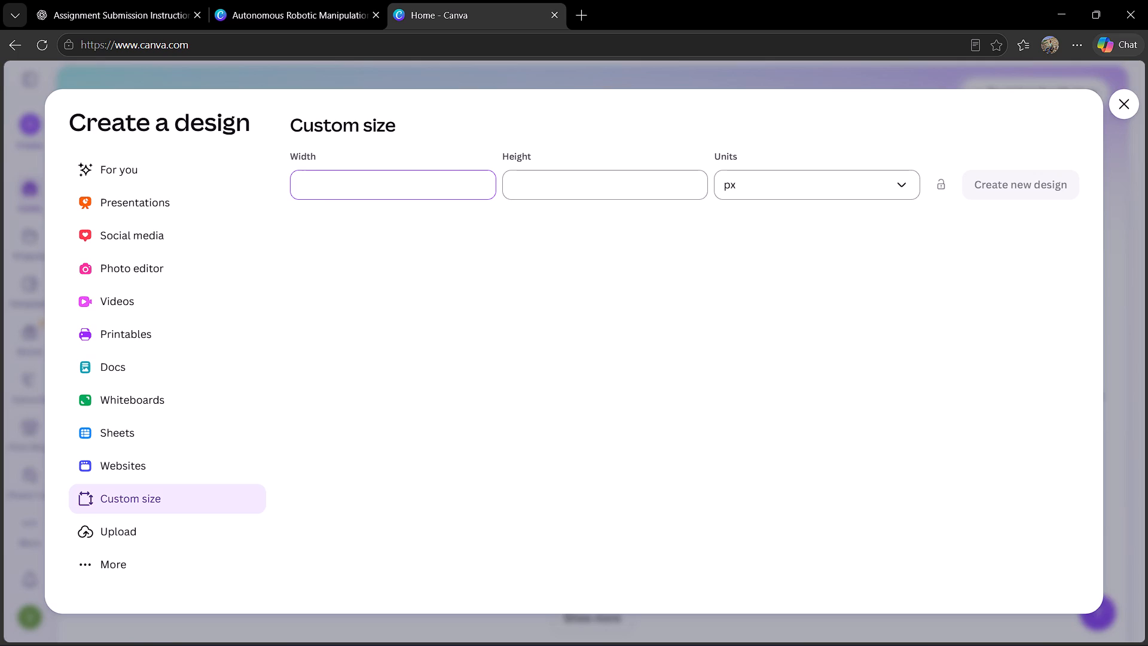
pyautogui.write('210')
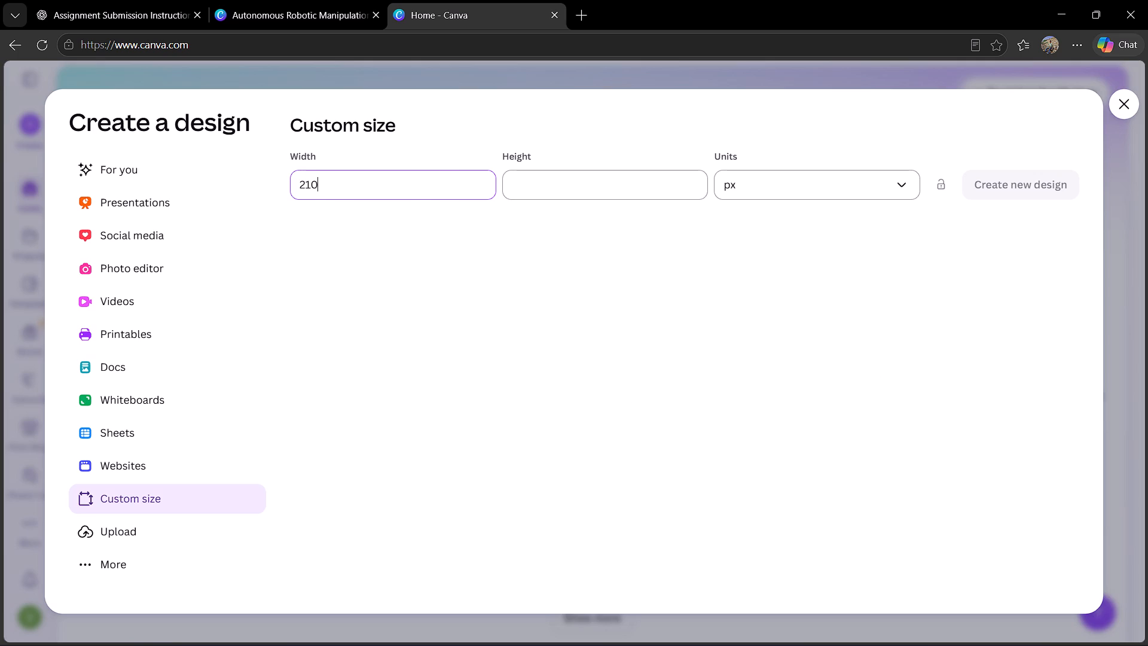
pyautogui.click(563, 190)
pyautogui.write('297')
pyautogui.click(879, 182)
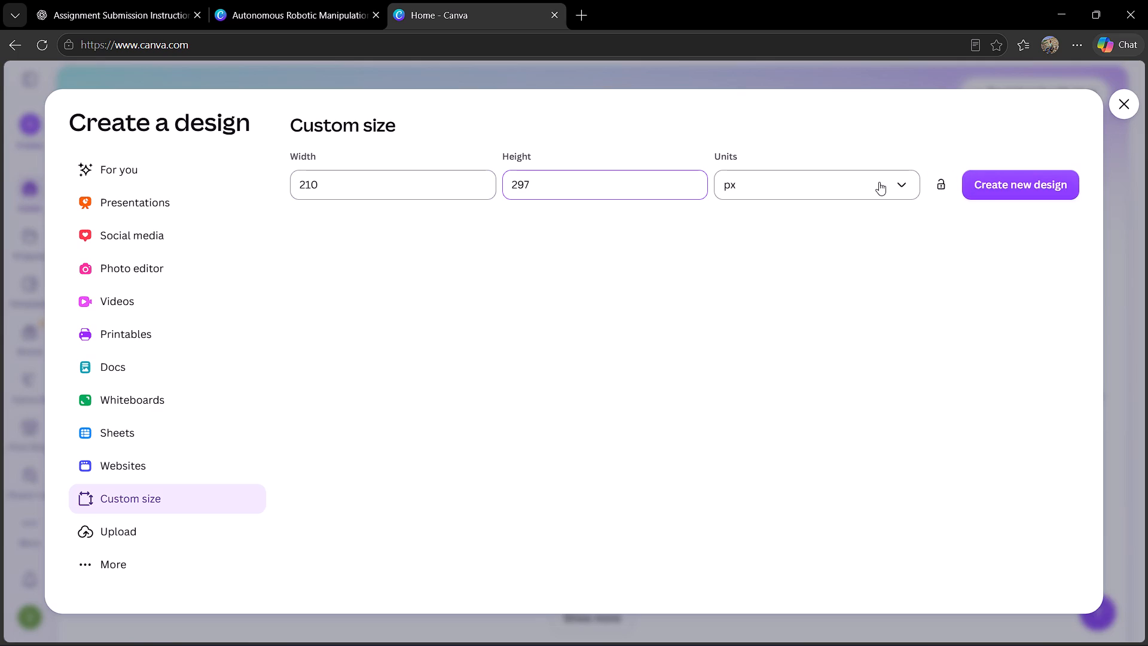
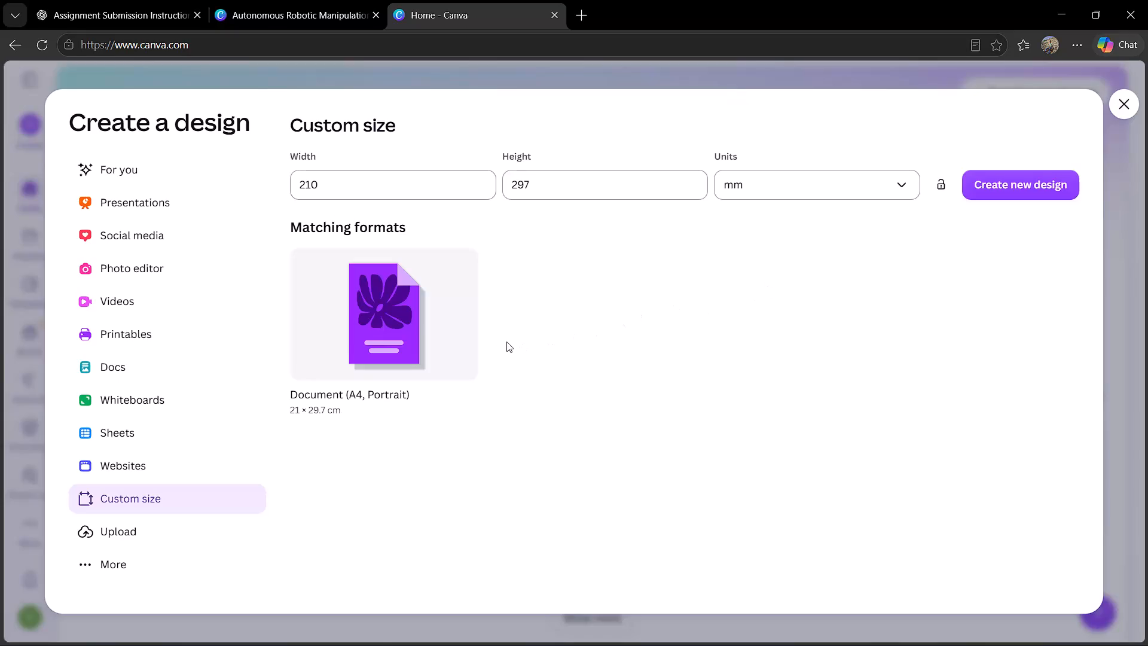
# Create a blank design from the matching Document (A4, Portrait) format.
pyautogui.click(356, 333)
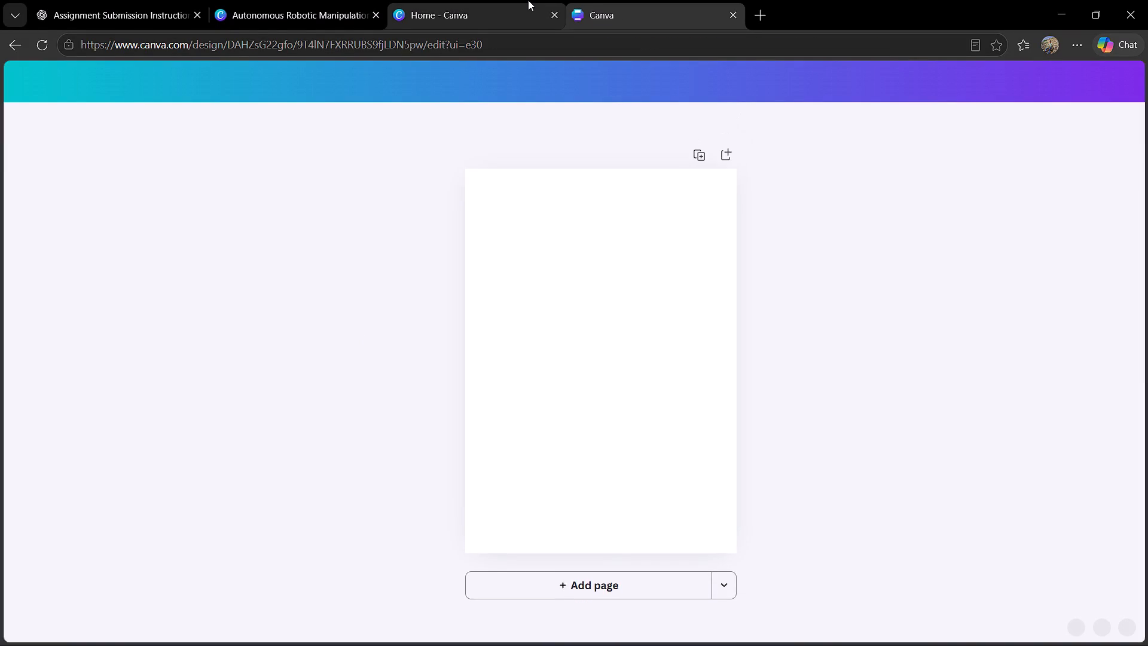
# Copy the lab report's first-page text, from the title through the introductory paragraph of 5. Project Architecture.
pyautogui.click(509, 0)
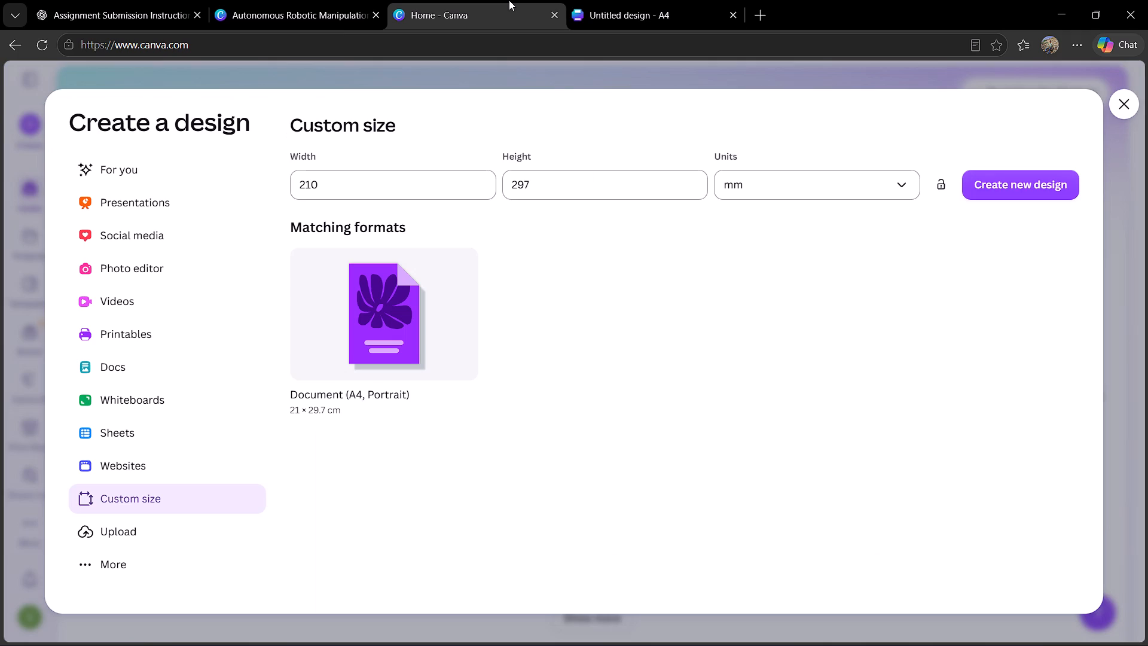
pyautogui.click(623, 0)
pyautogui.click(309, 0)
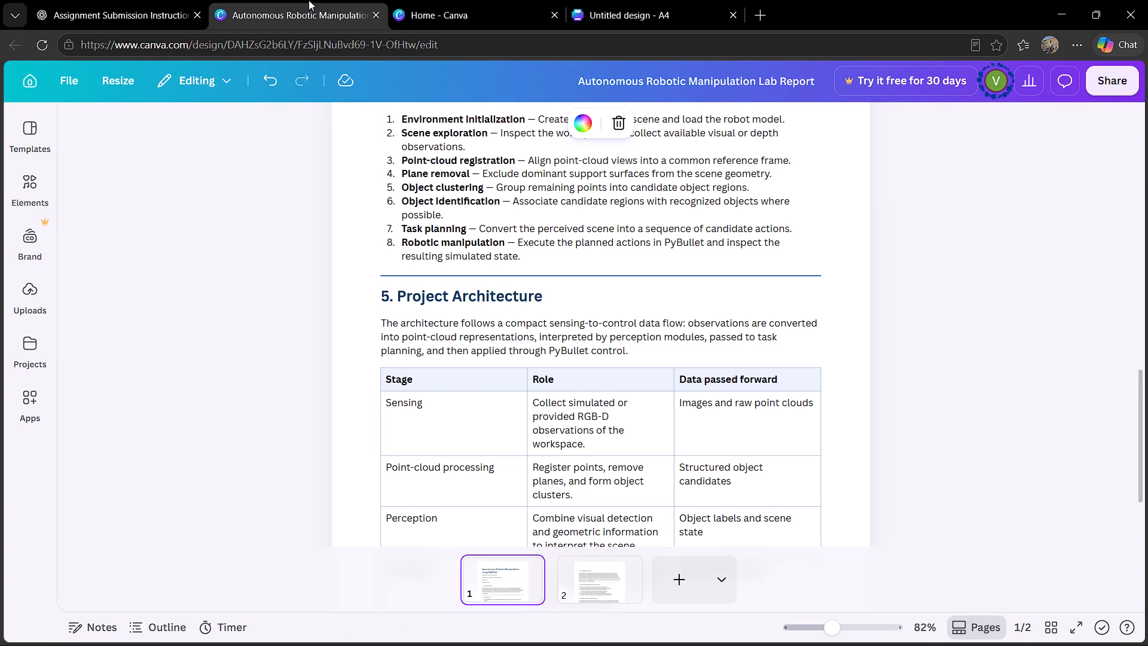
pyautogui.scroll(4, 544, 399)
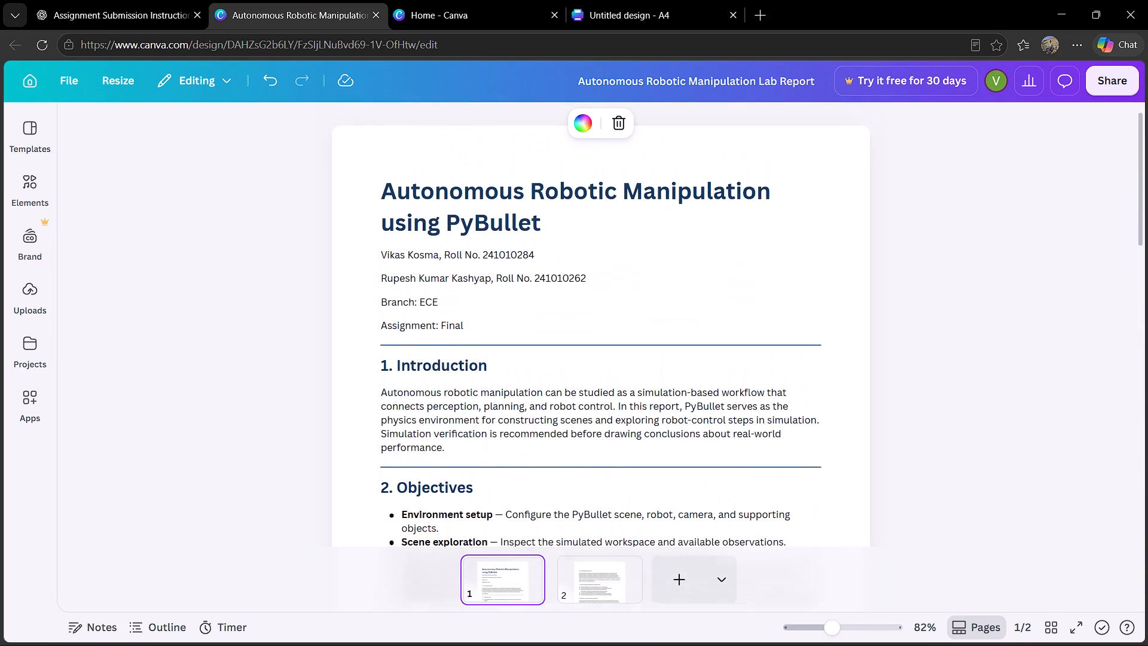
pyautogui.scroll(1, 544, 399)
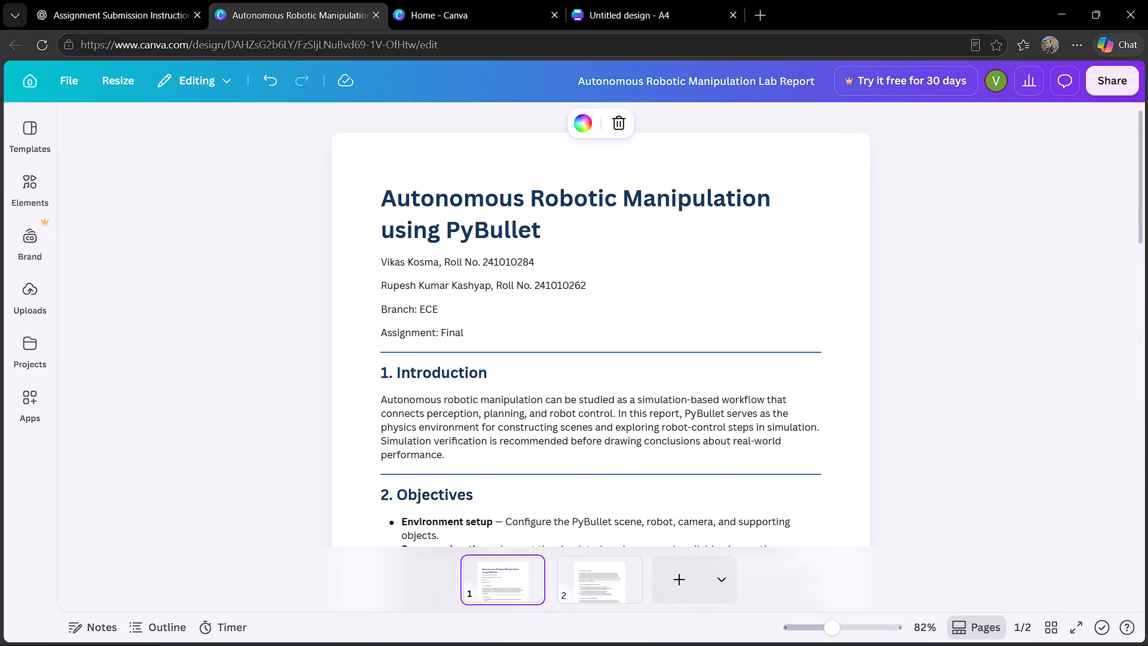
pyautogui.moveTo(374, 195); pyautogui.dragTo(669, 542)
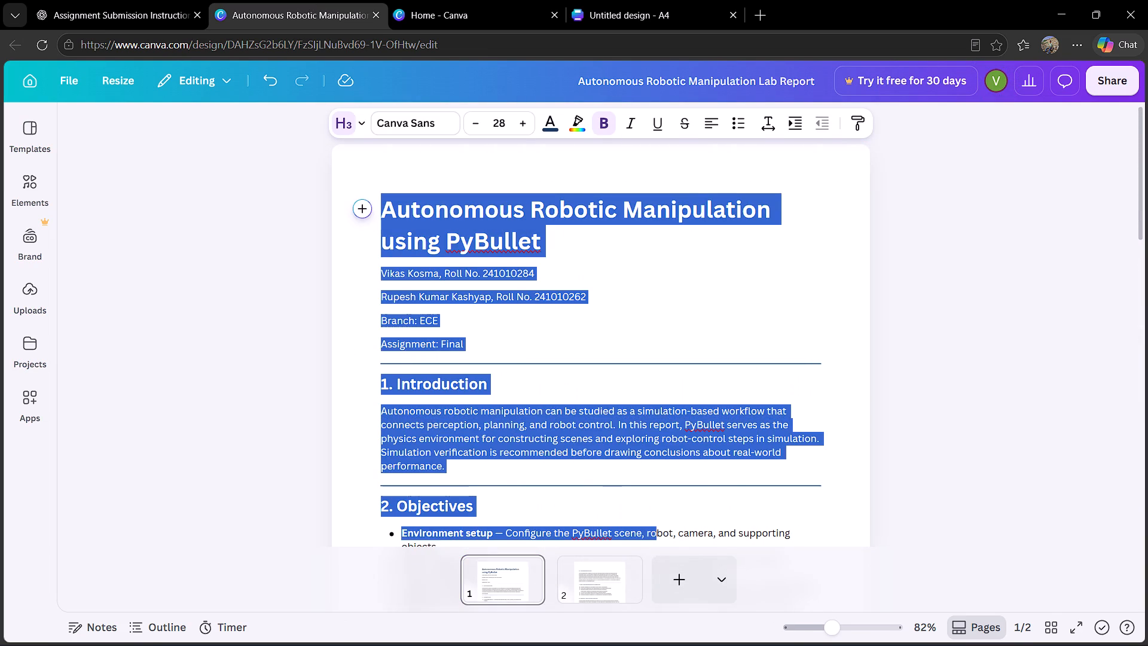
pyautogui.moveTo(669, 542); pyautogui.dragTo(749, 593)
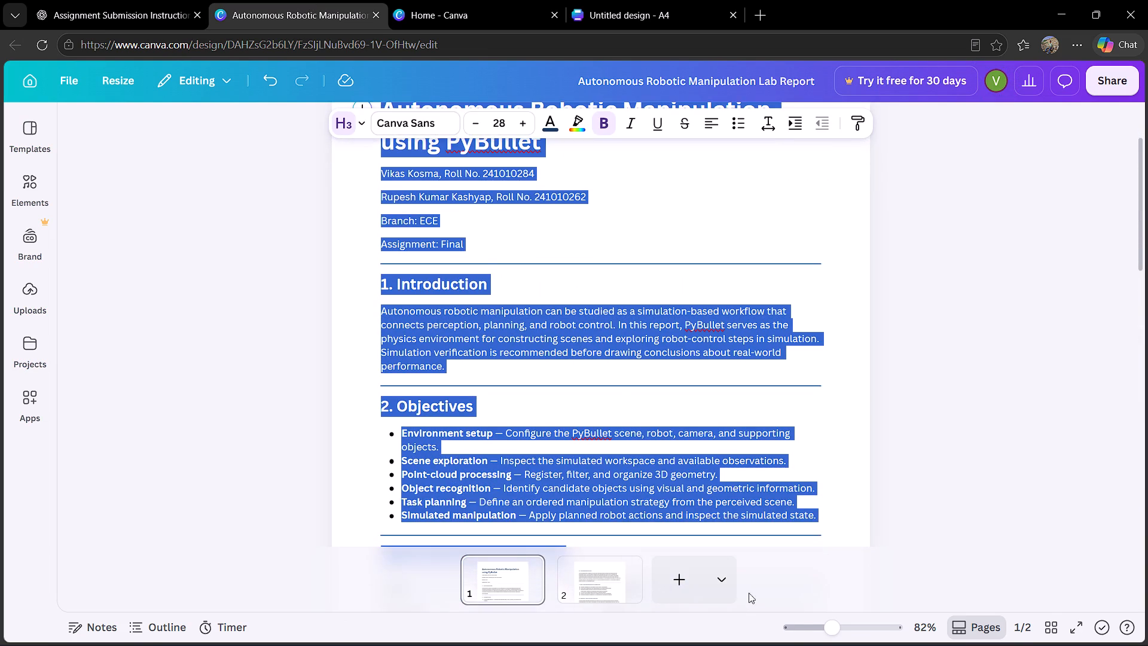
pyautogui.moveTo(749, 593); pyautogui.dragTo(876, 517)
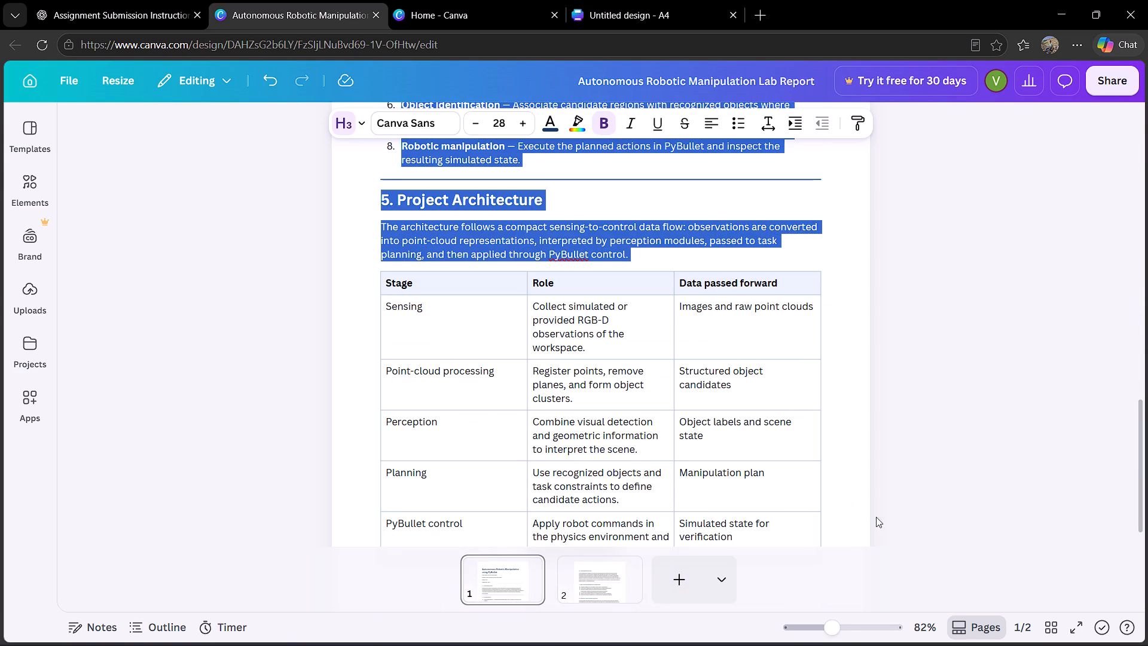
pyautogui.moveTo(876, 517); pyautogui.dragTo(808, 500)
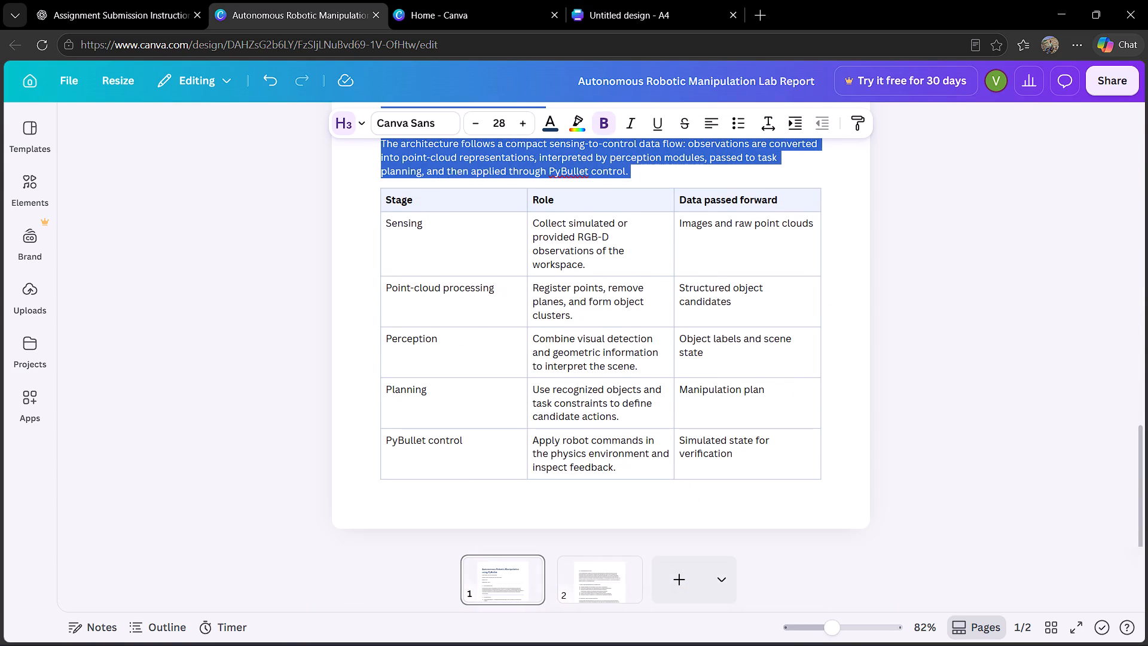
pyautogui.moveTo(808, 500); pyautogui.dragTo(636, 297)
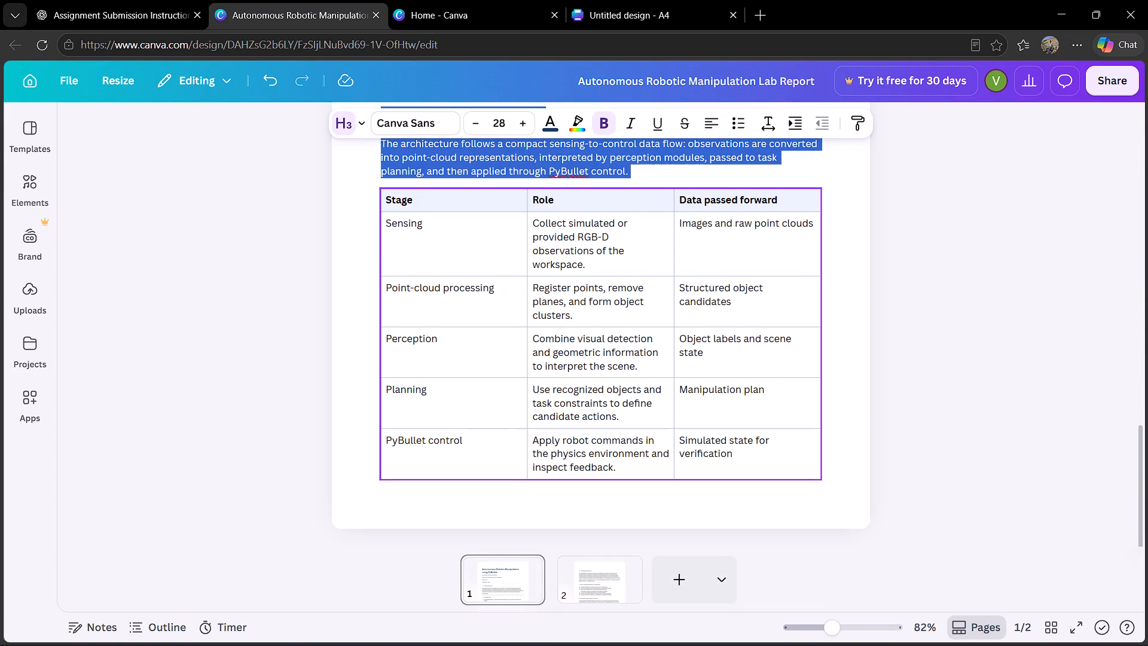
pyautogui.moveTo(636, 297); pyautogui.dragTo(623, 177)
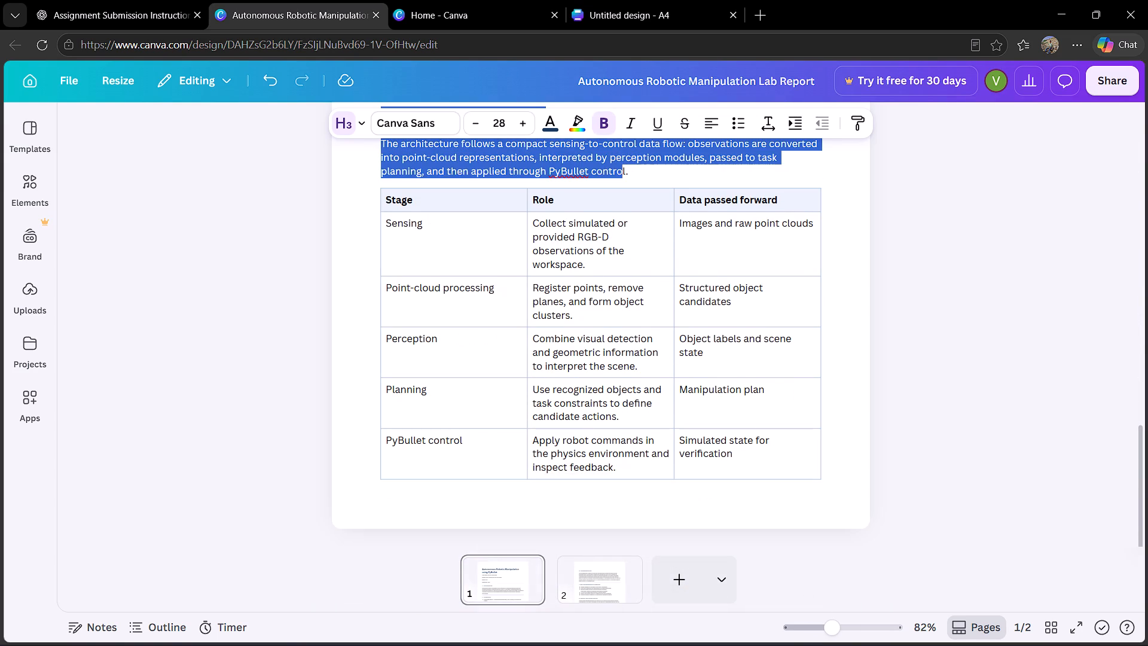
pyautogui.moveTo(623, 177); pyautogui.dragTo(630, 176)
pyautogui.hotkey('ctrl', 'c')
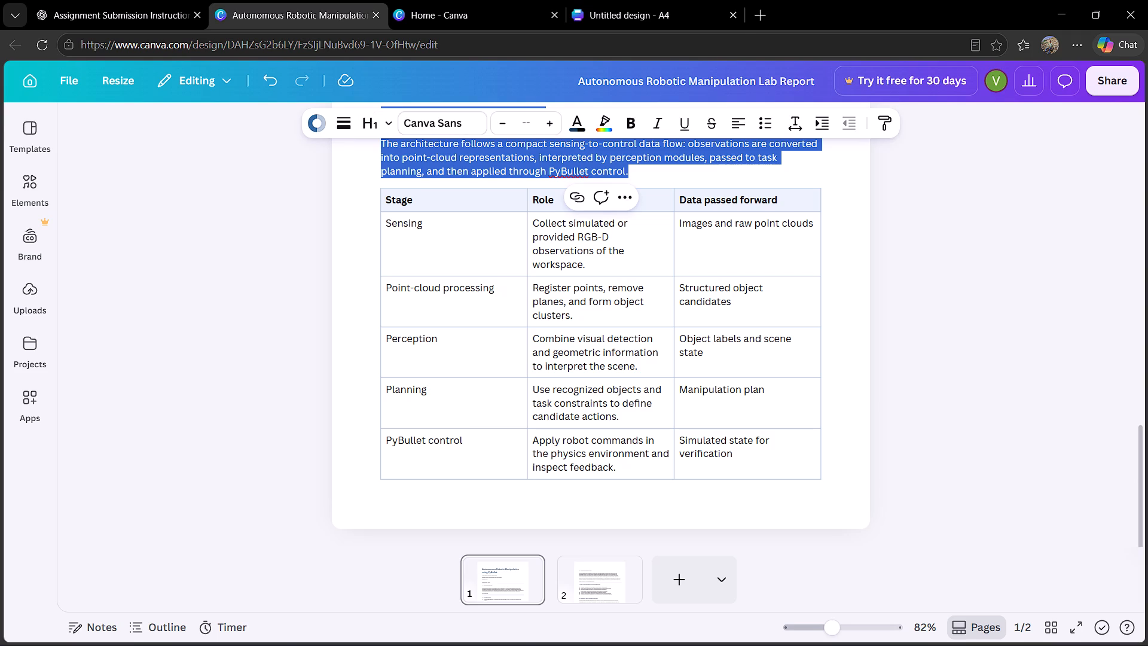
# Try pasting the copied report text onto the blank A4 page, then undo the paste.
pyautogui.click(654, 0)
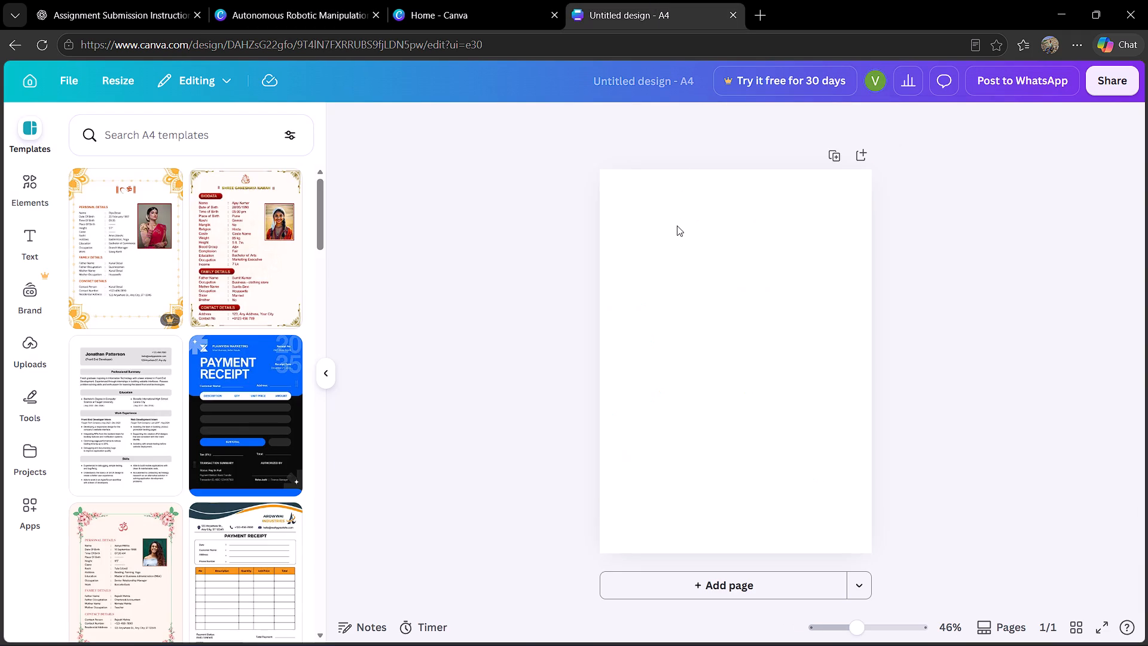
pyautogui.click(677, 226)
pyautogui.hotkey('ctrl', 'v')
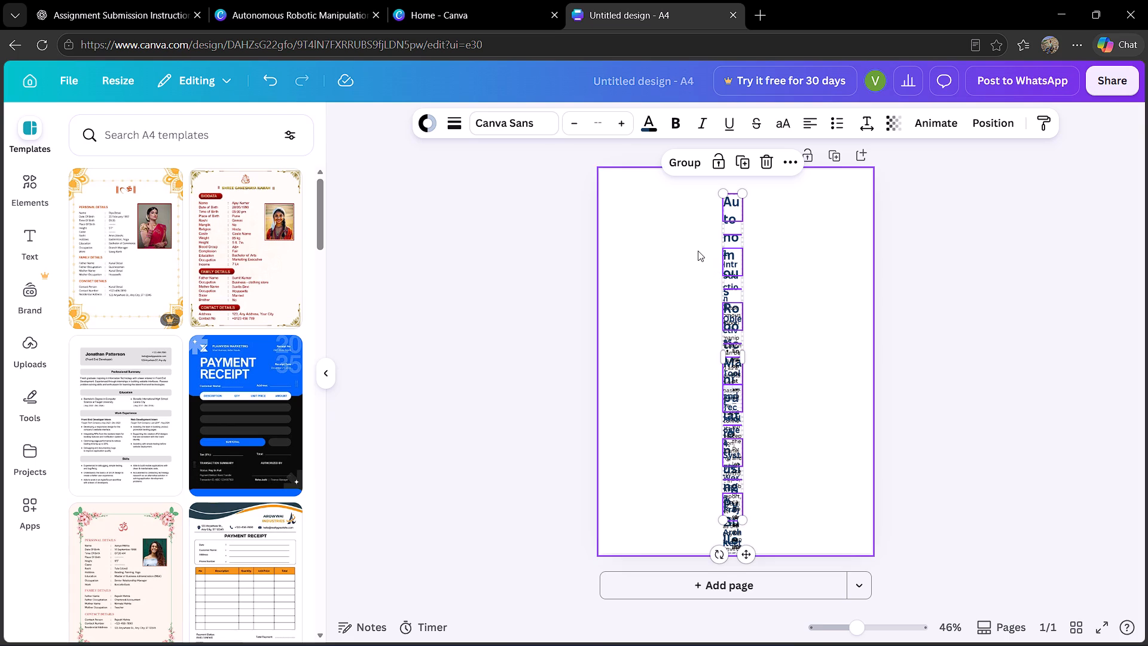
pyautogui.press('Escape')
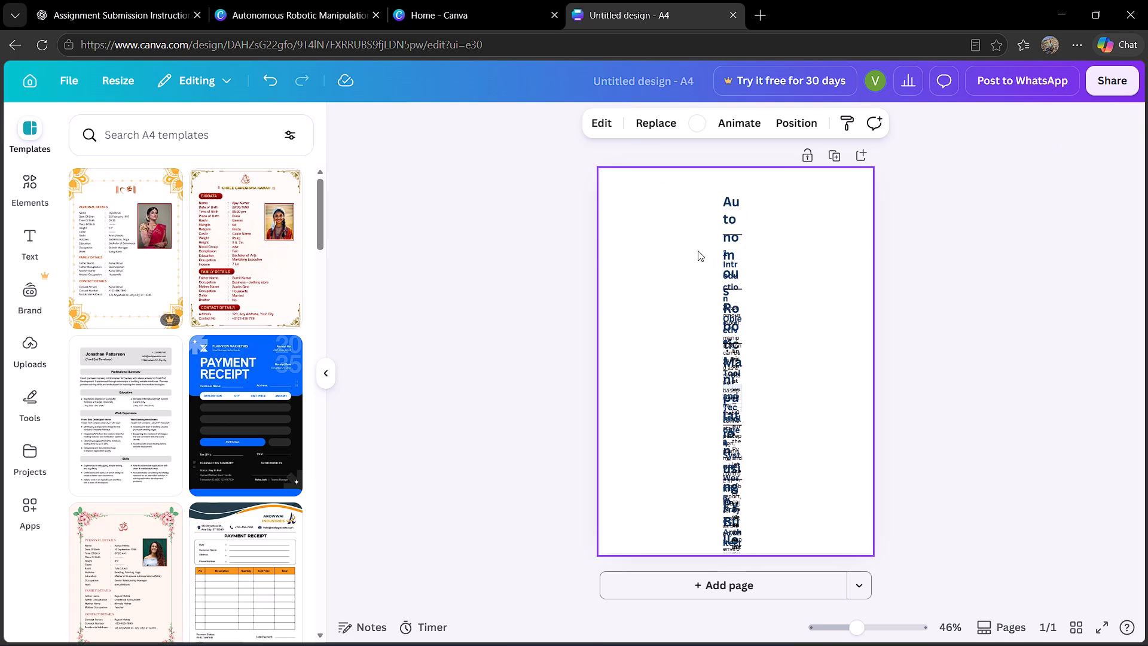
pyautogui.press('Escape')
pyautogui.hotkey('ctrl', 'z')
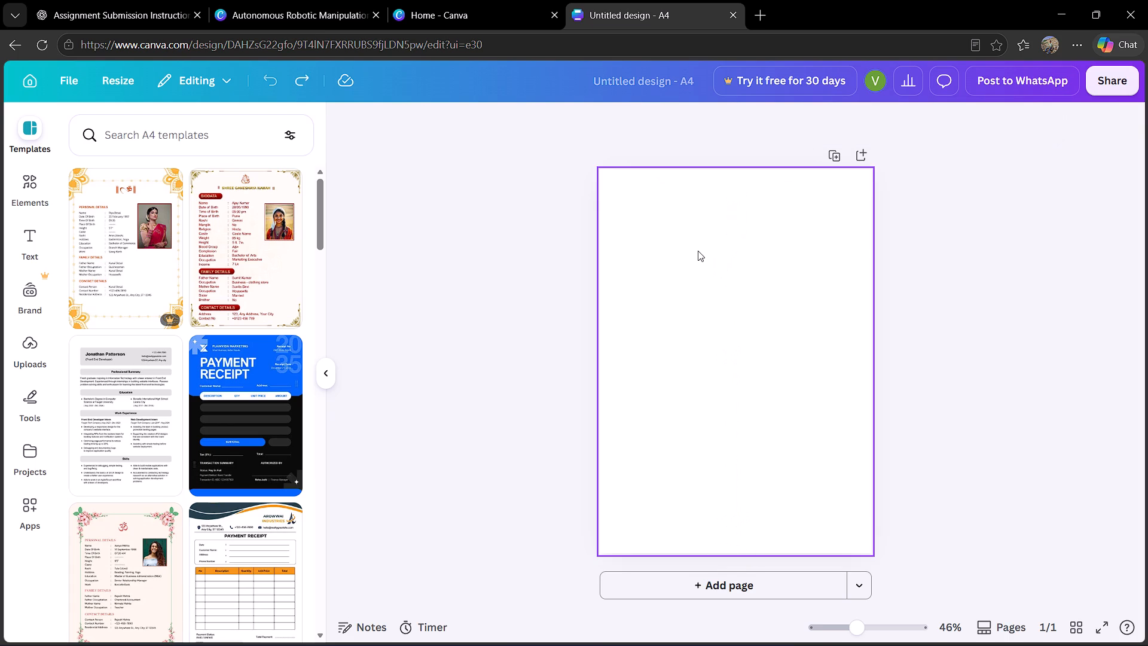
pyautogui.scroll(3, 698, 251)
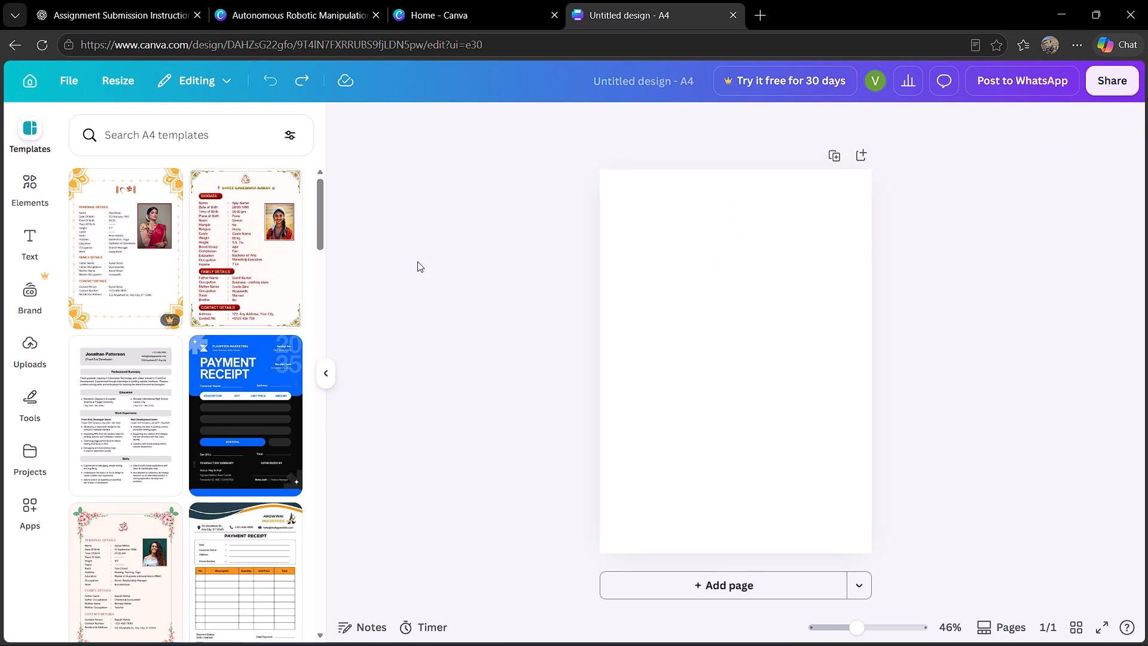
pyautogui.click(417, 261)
# Copy only the title "Autonomous Robotic Manipulation using PyBullet" from the lab report.
pyautogui.click(132, 0)
pyautogui.click(287, 0)
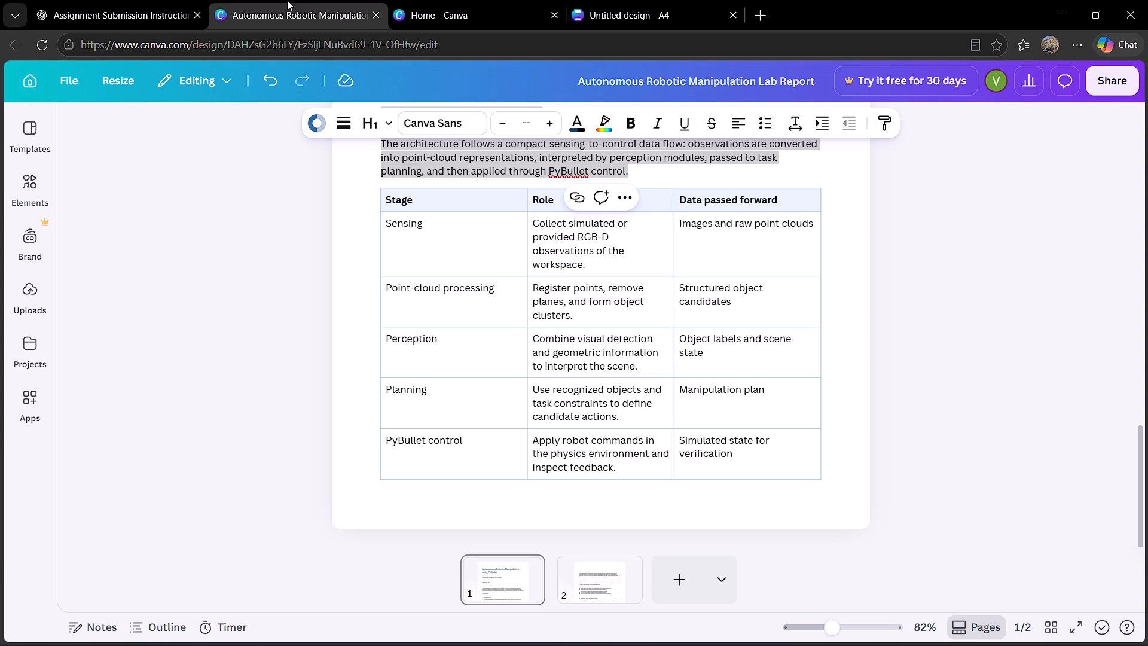
pyautogui.scroll(9, 448, 266)
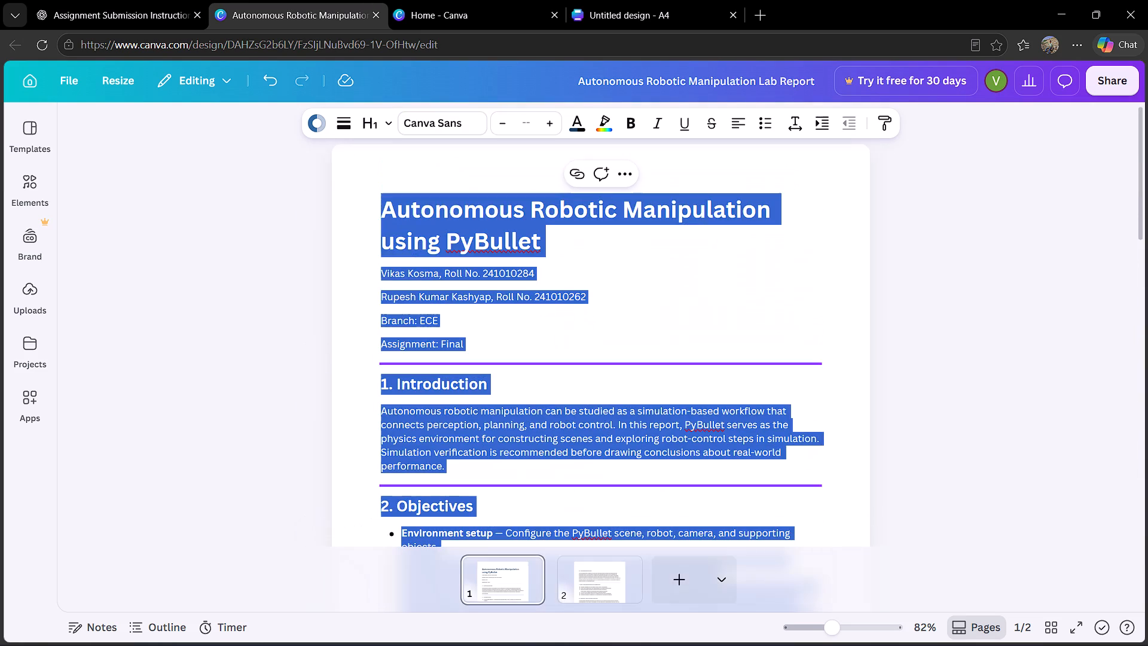
pyautogui.click(471, 304)
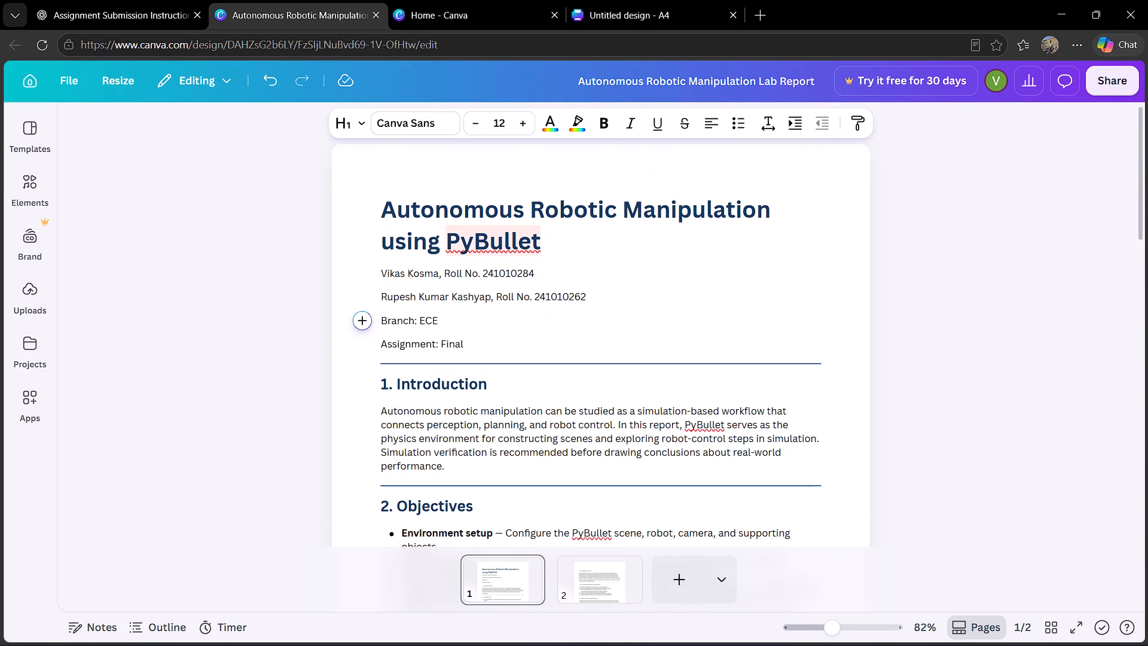
pyautogui.moveTo(368, 203); pyautogui.dragTo(542, 233)
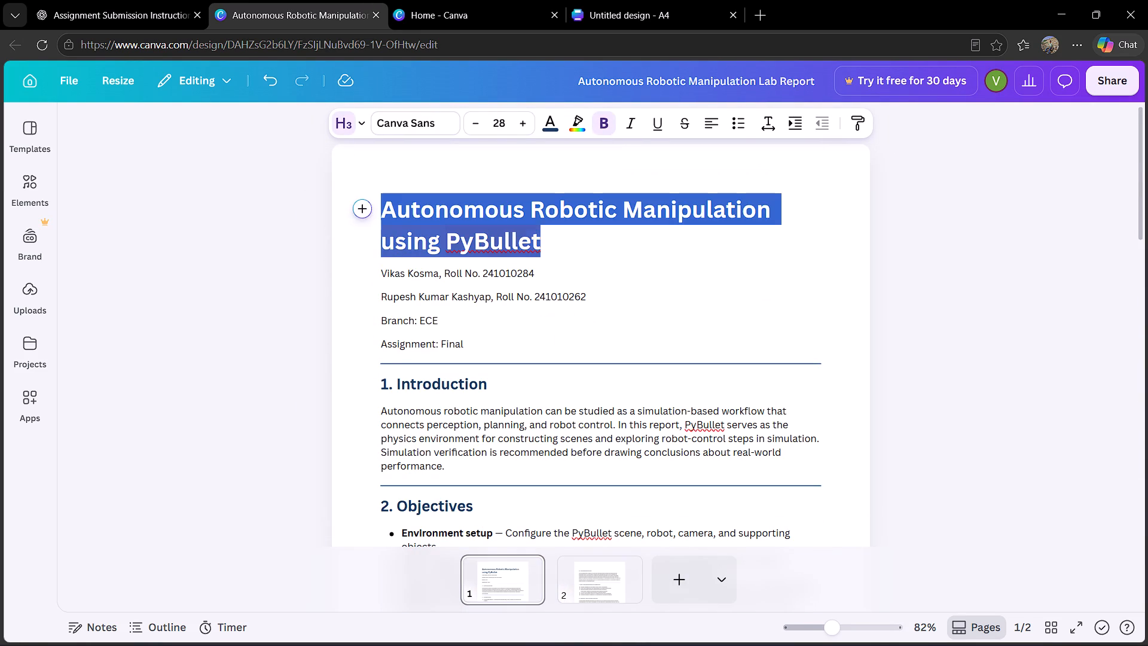
pyautogui.moveTo(542, 233); pyautogui.dragTo(549, 230)
pyautogui.hotkey('ctrl', 'c')
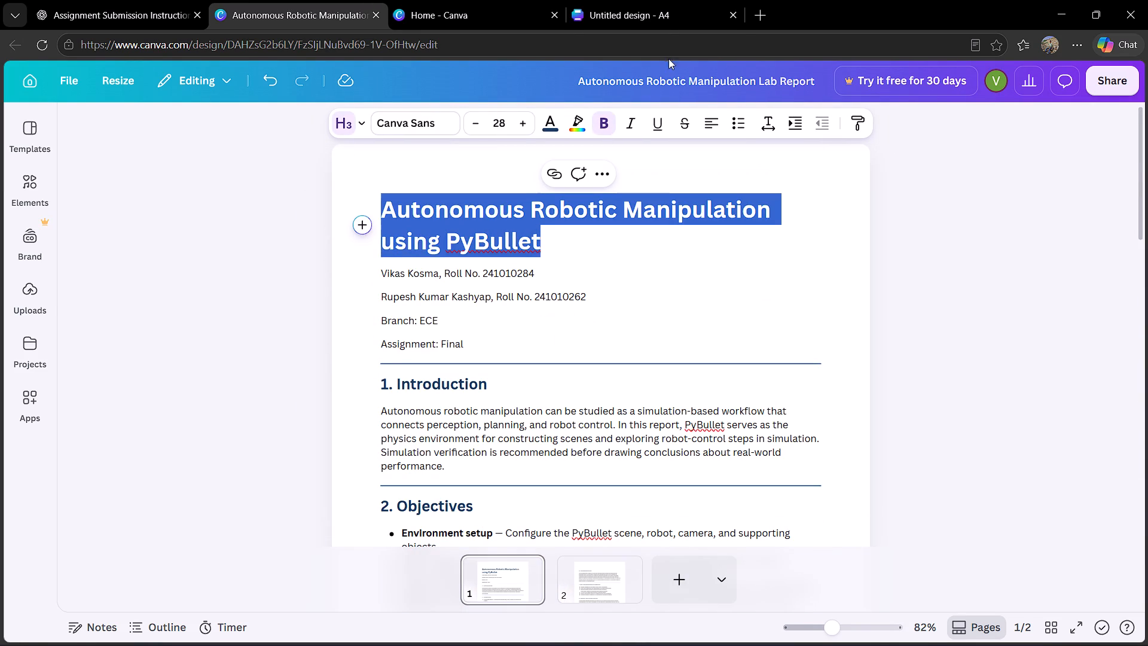
# Add a heading to the blank A4 page and replace its placeholder text with the copied report title.
pyautogui.click(667, 25)
pyautogui.click(664, 214)
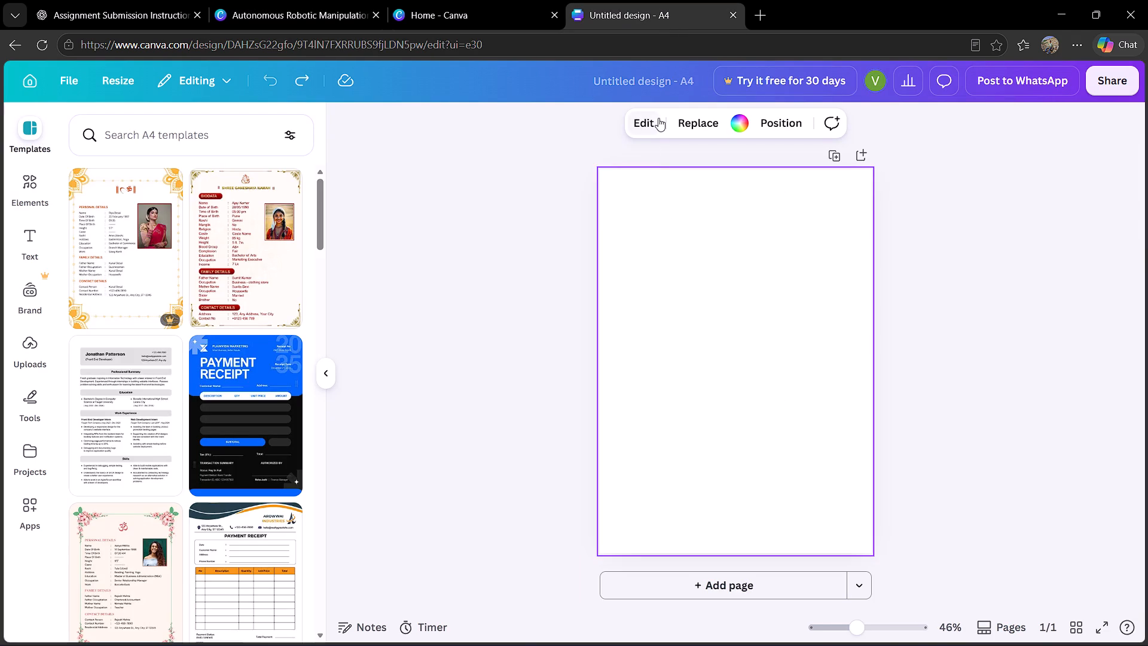
pyautogui.click(658, 118)
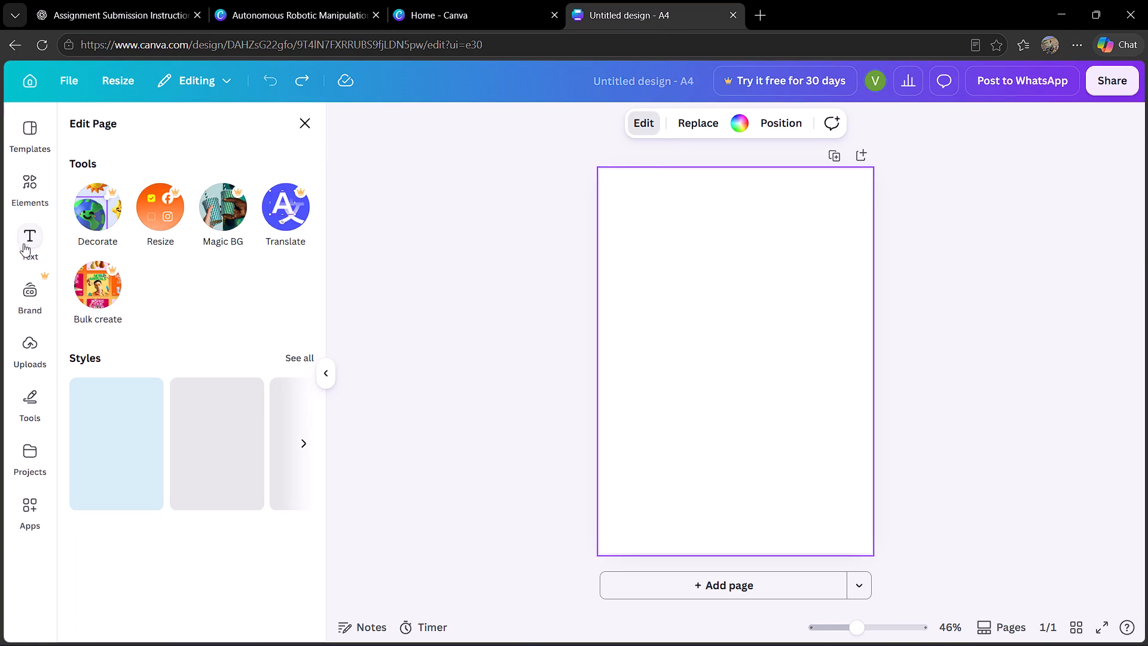
pyautogui.click(23, 239)
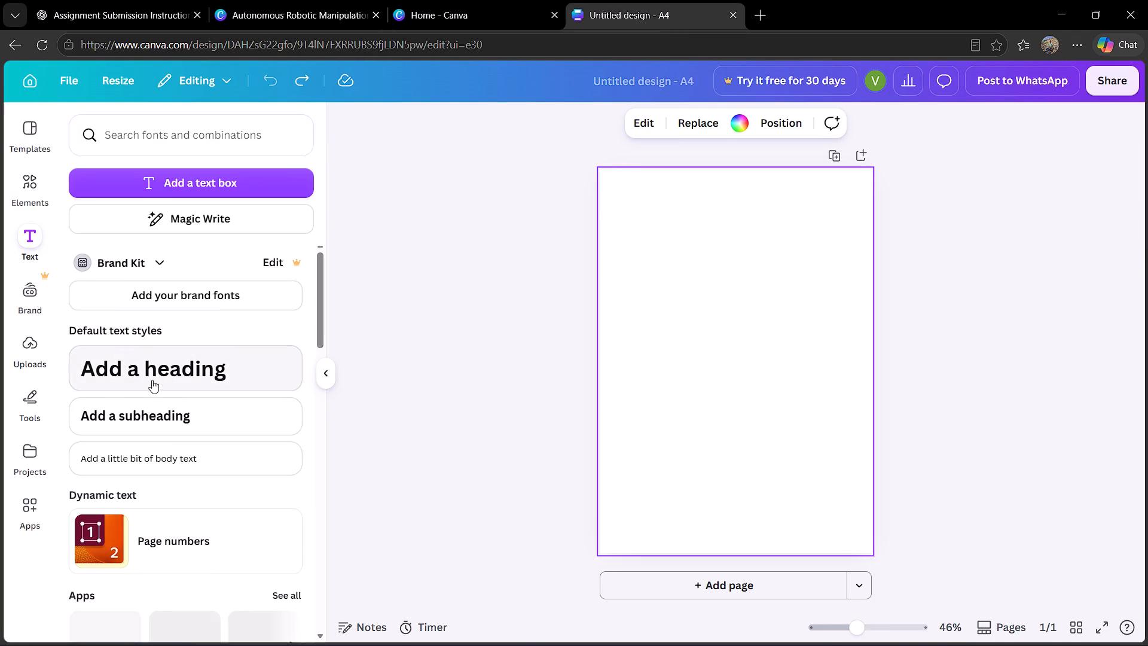
pyautogui.click(163, 370)
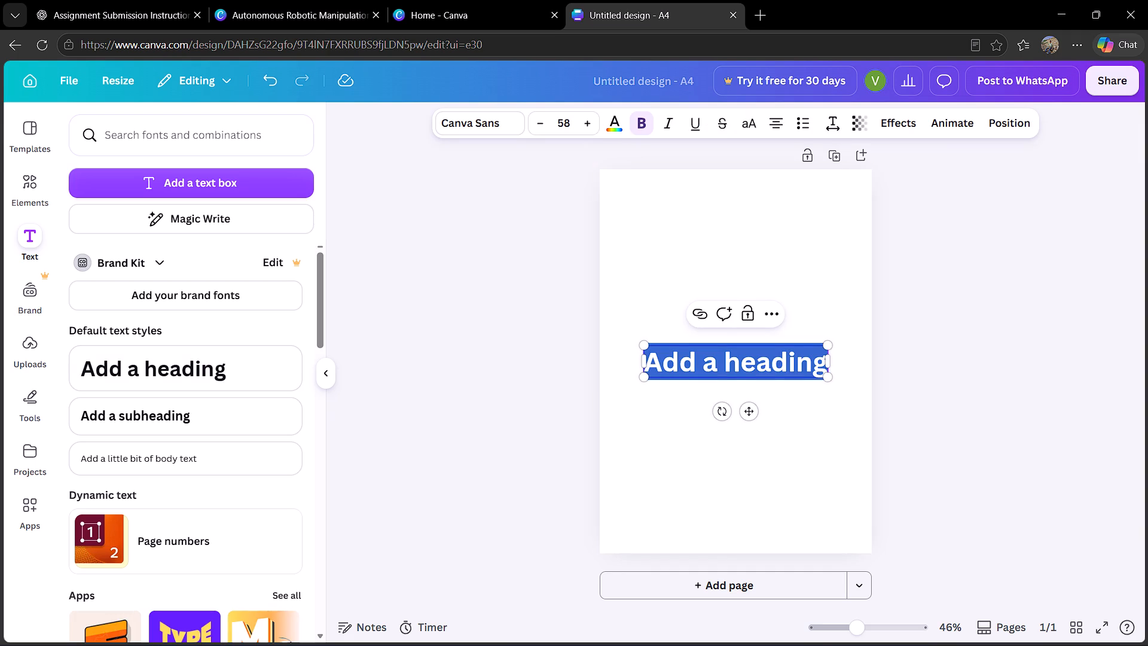
pyautogui.hotkey('ctrl', 'v')
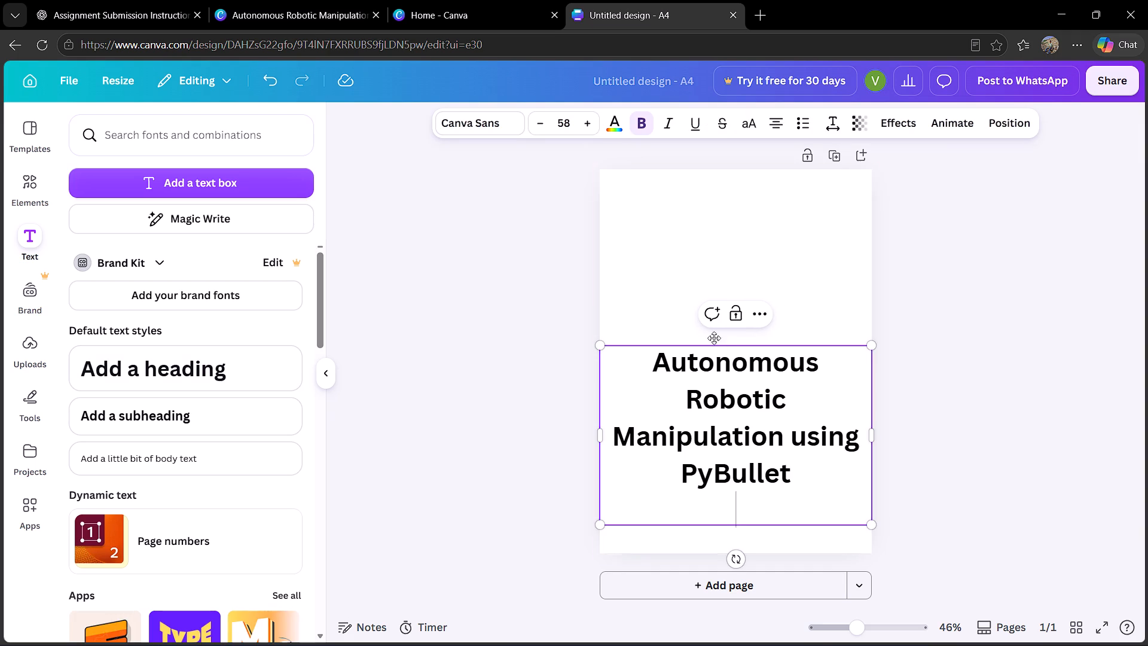
# Reduce the font size of the whole title text box in small decrements until the title fits on three lines.
pyautogui.tripleClick(542, 126)
pyautogui.doubleClick(542, 126)
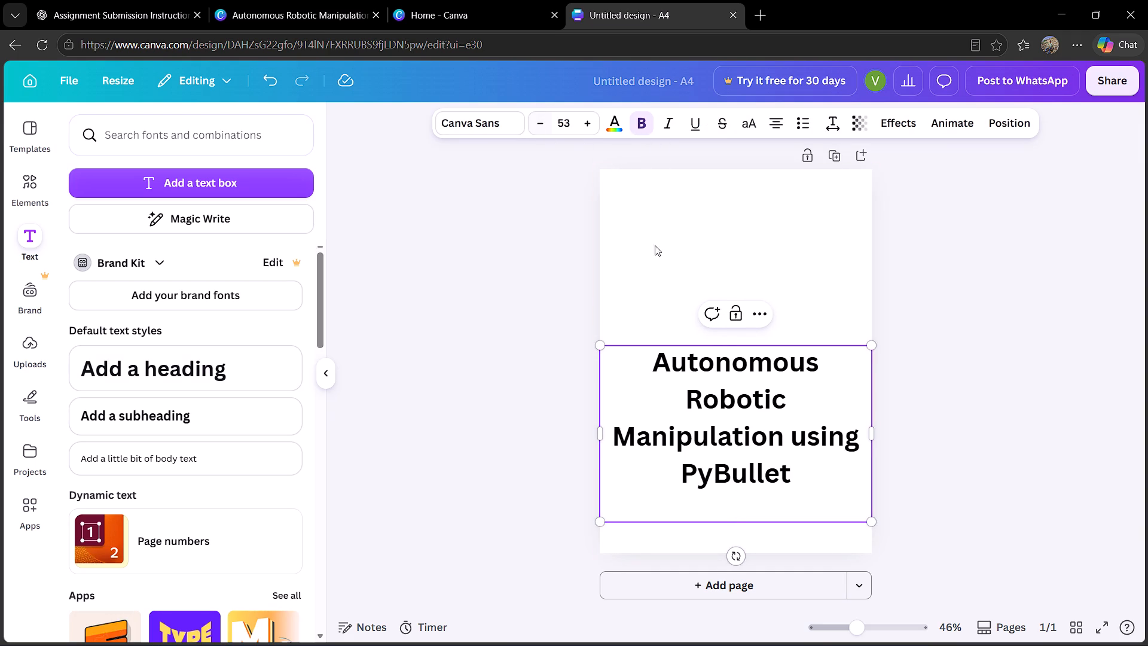
pyautogui.click(477, 398)
pyautogui.click(658, 388)
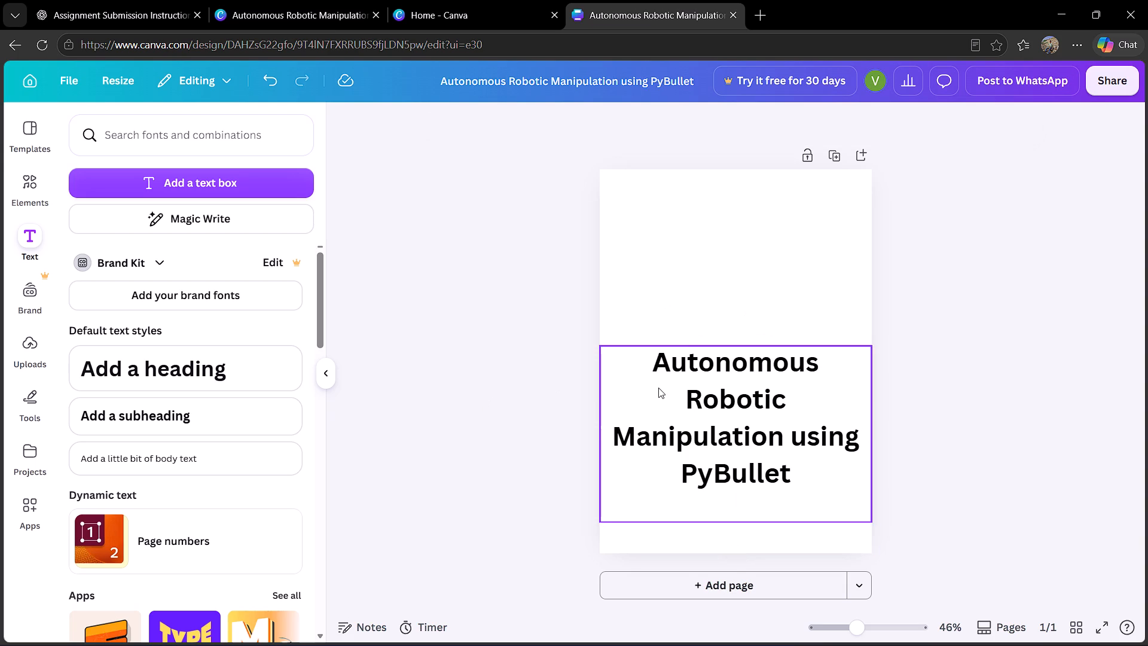
pyautogui.tripleClick(535, 127)
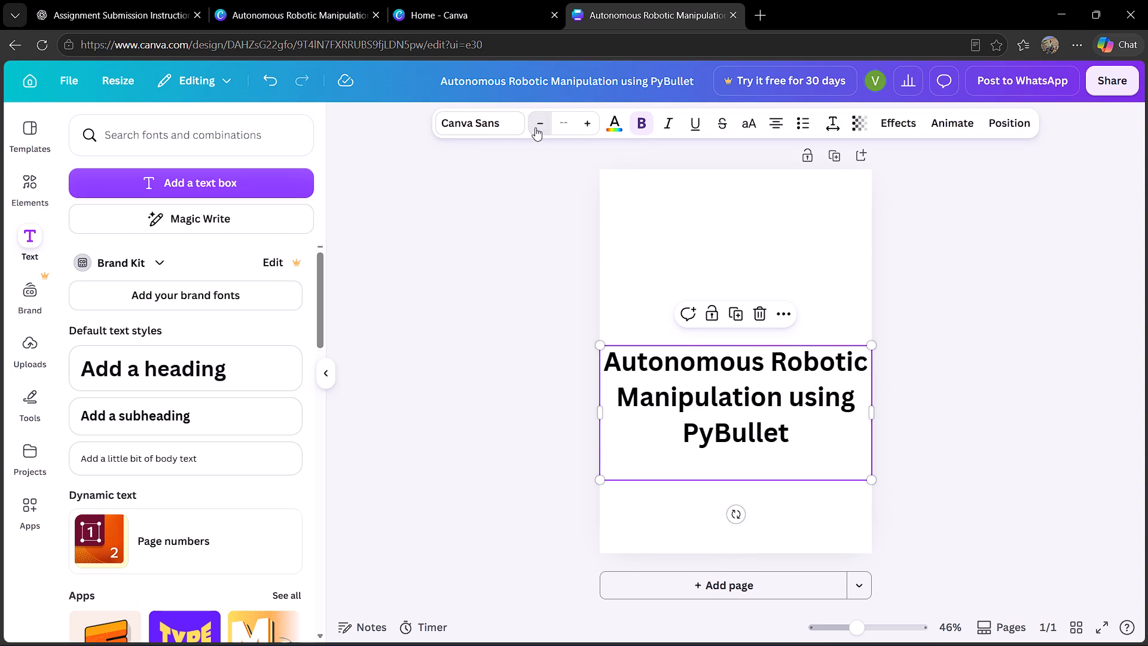
pyautogui.tripleClick(535, 127)
pyautogui.tripleClick(535, 127)
pyautogui.tripleClick(535, 127)
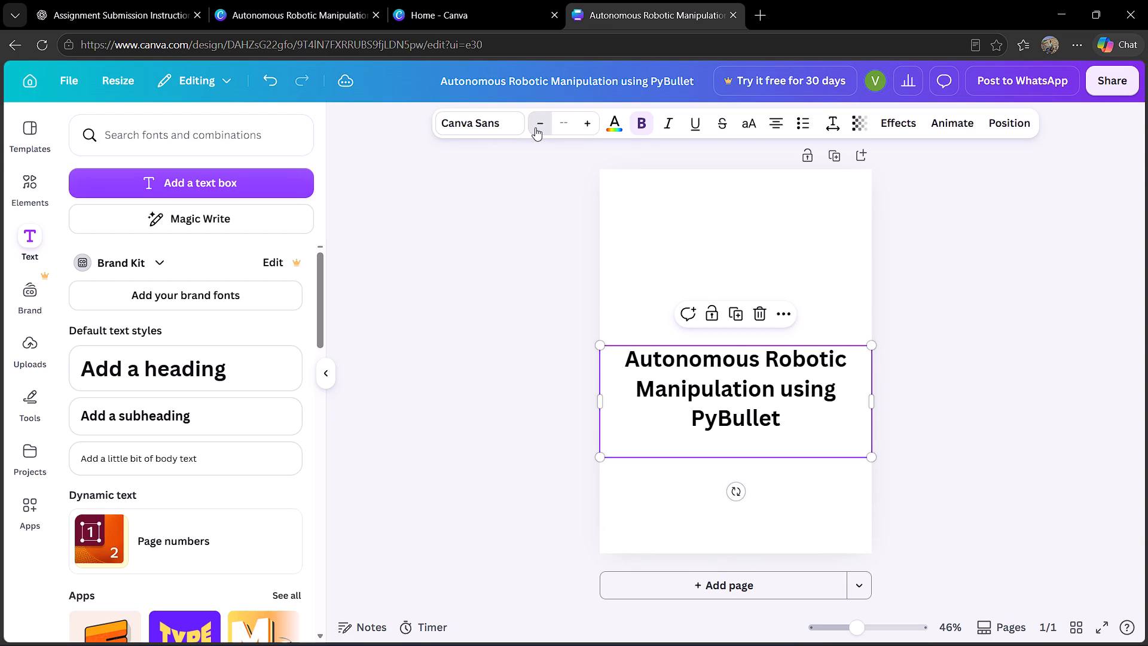
pyautogui.click(535, 127)
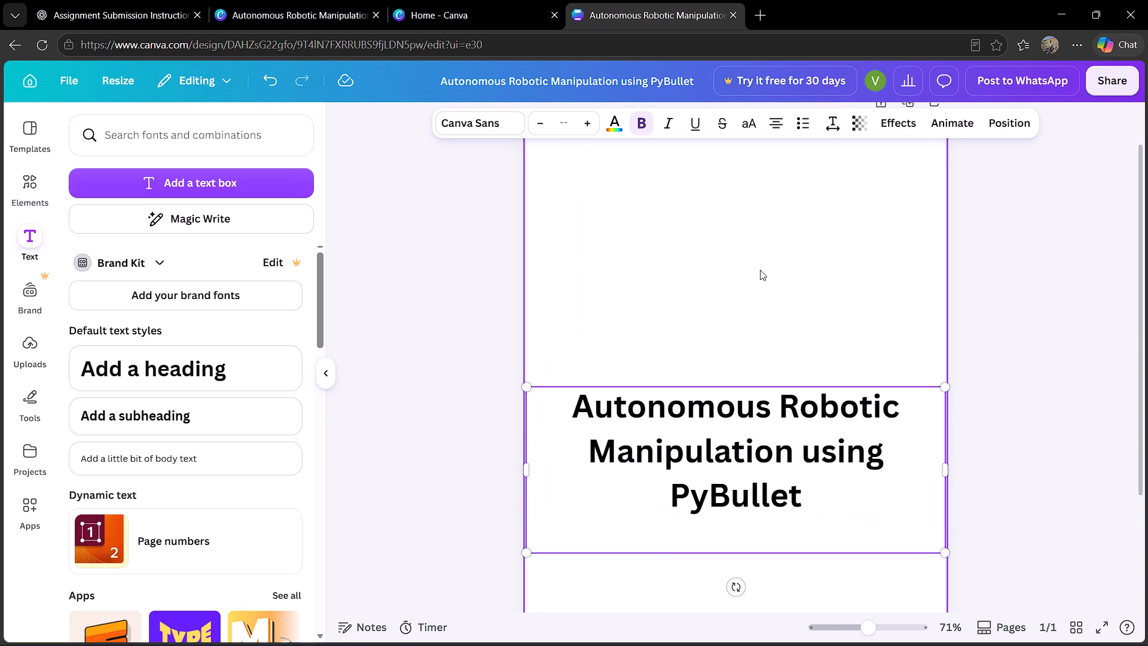
# Scale down the title text box and widen it to nearly the page width so the title fits on two lines.
pyautogui.scroll(2, 744, 327)
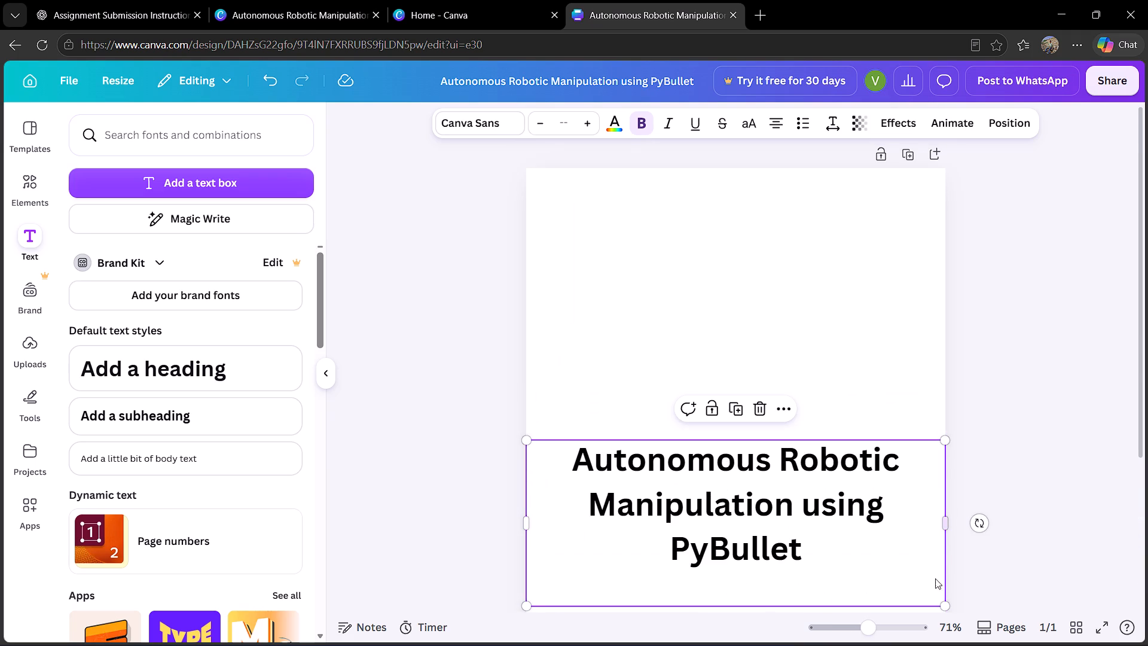
pyautogui.moveTo(950, 605); pyautogui.dragTo(908, 557)
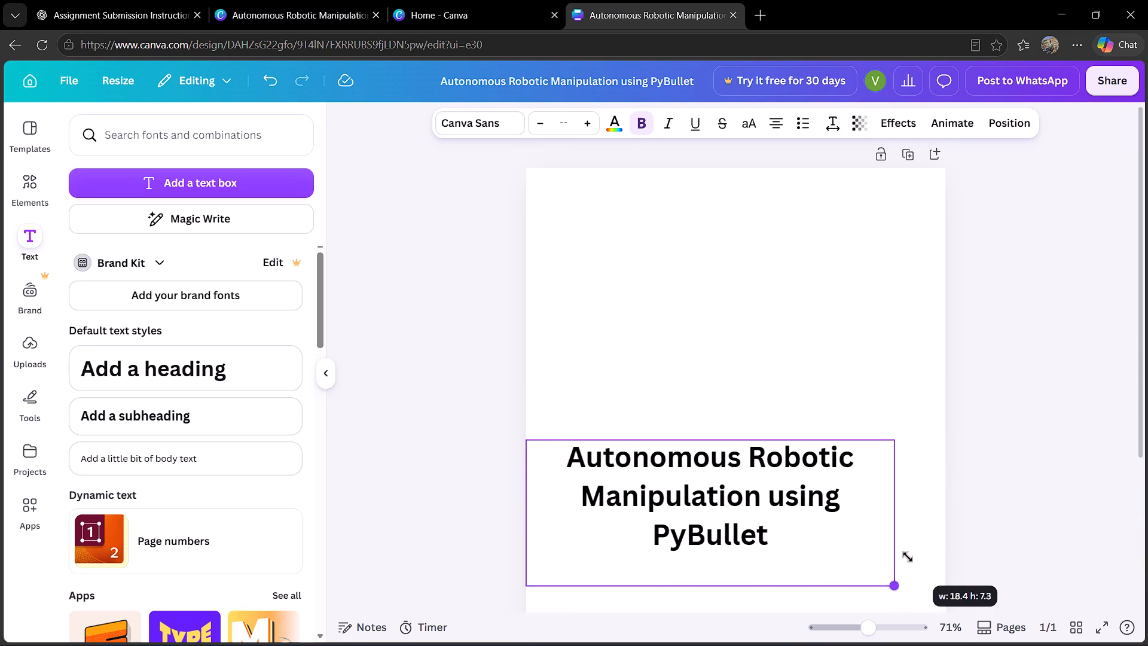
pyautogui.moveTo(908, 557); pyautogui.dragTo(812, 497)
pyautogui.moveTo(790, 493); pyautogui.dragTo(859, 484)
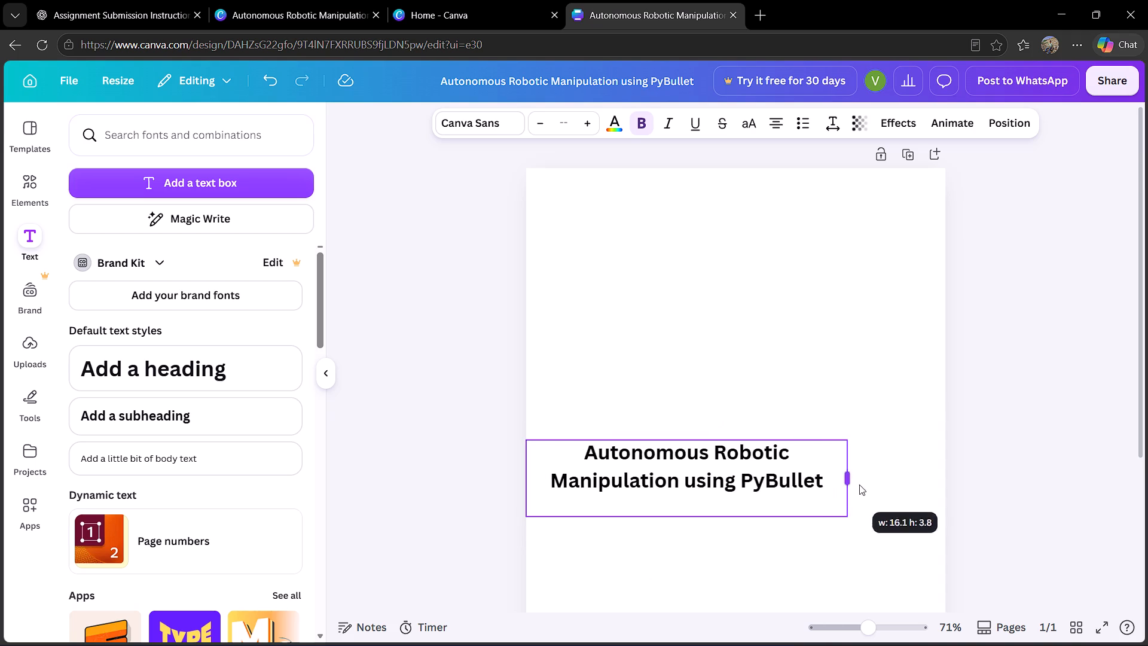
pyautogui.moveTo(859, 484); pyautogui.dragTo(899, 489)
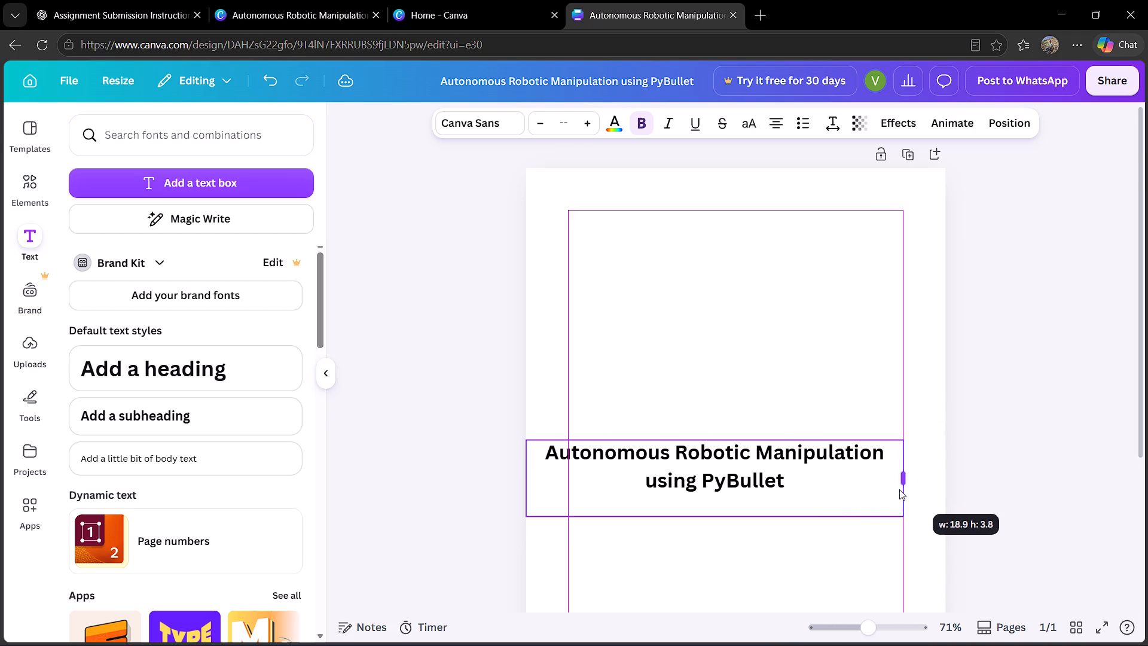
pyautogui.moveTo(899, 489); pyautogui.dragTo(896, 489)
pyautogui.click(775, 555)
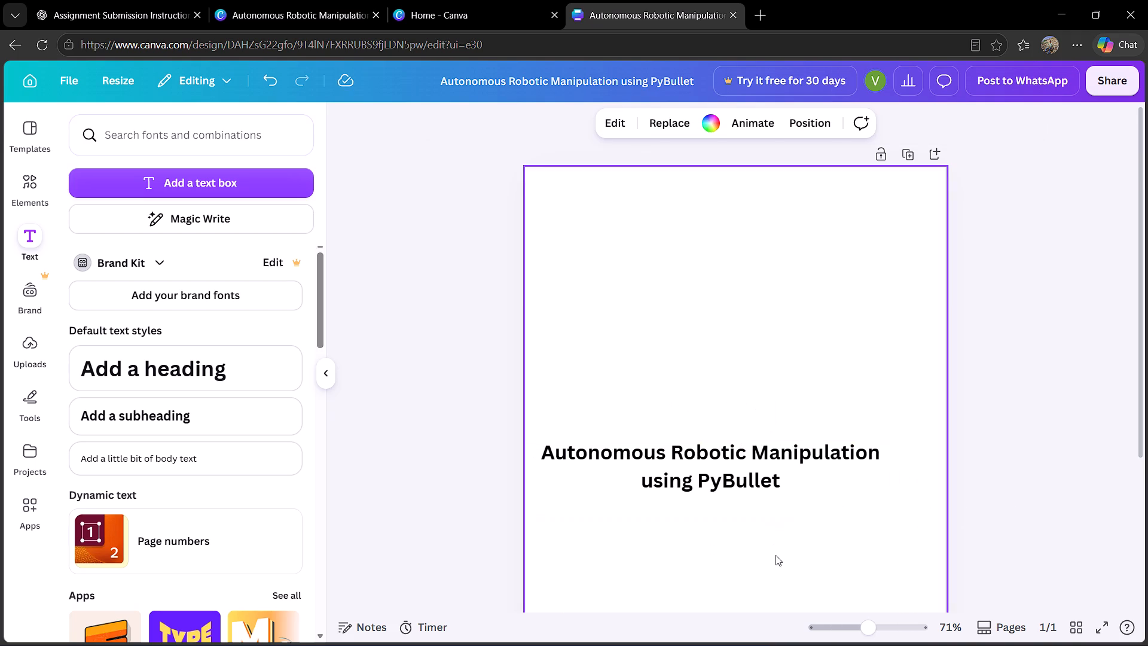
# Move the title text box to the top of the page and centre it horizontally.
pyautogui.moveTo(708, 470); pyautogui.dragTo(740, 327)
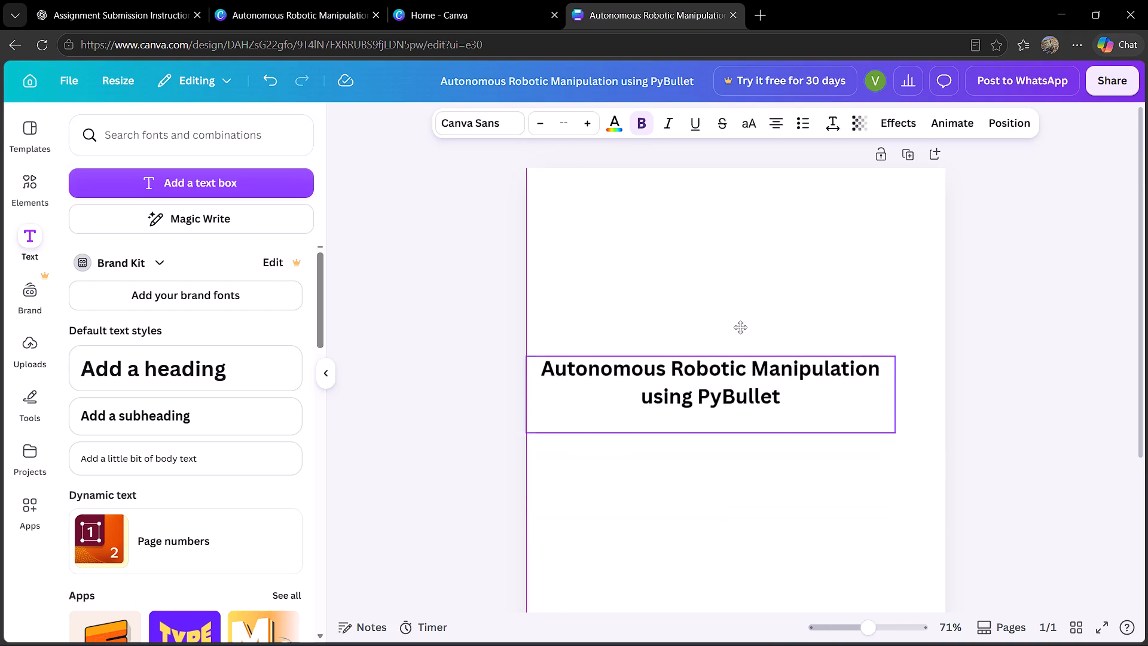
pyautogui.moveTo(740, 327); pyautogui.dragTo(720, 222)
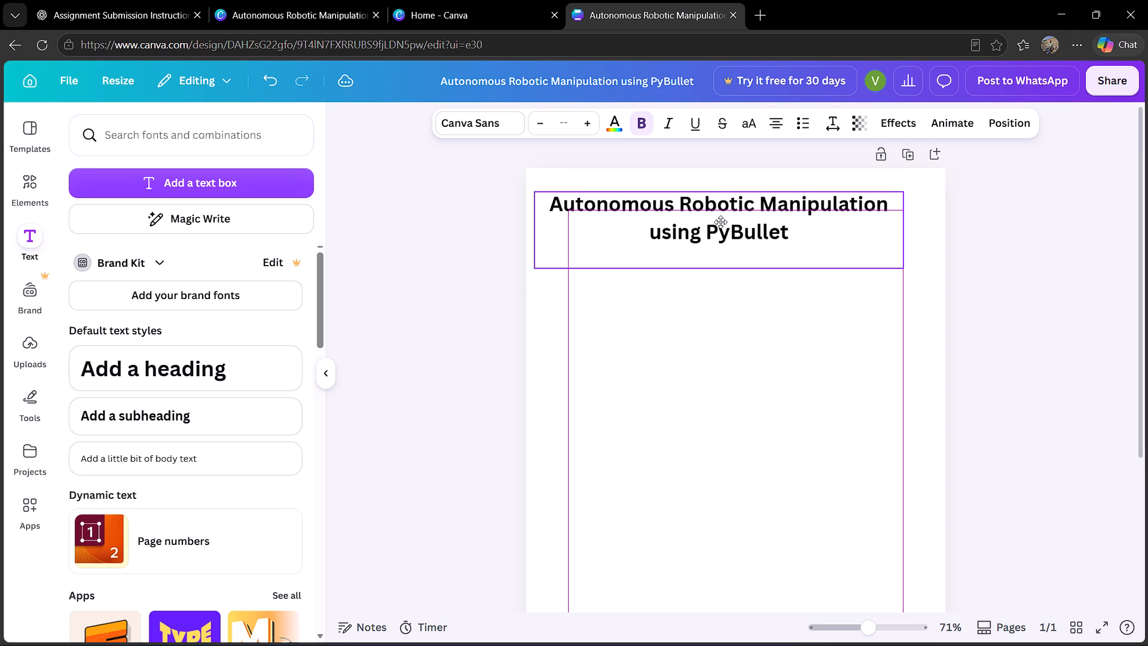
pyautogui.moveTo(720, 222); pyautogui.dragTo(730, 214)
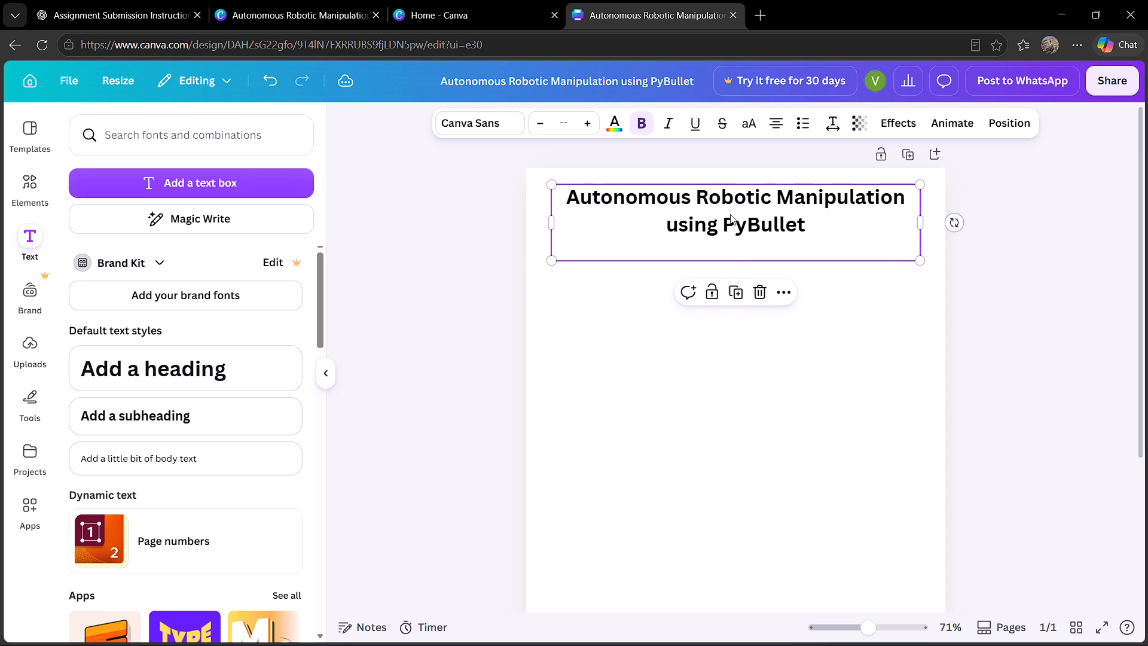
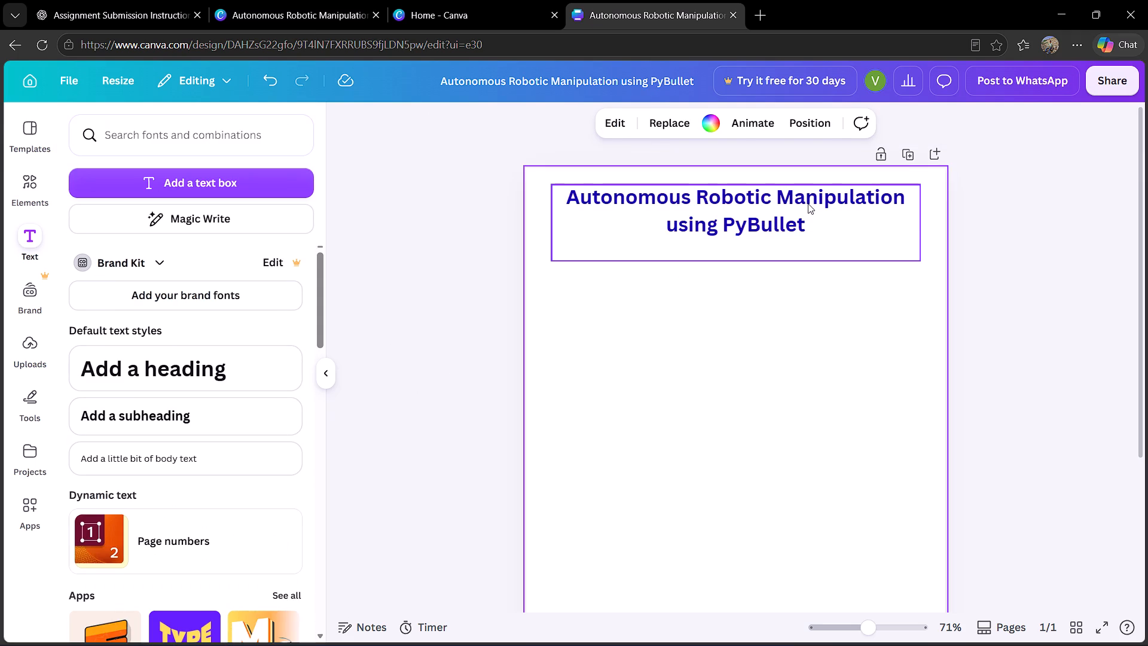
pyautogui.moveTo(808, 203); pyautogui.dragTo(801, 203)
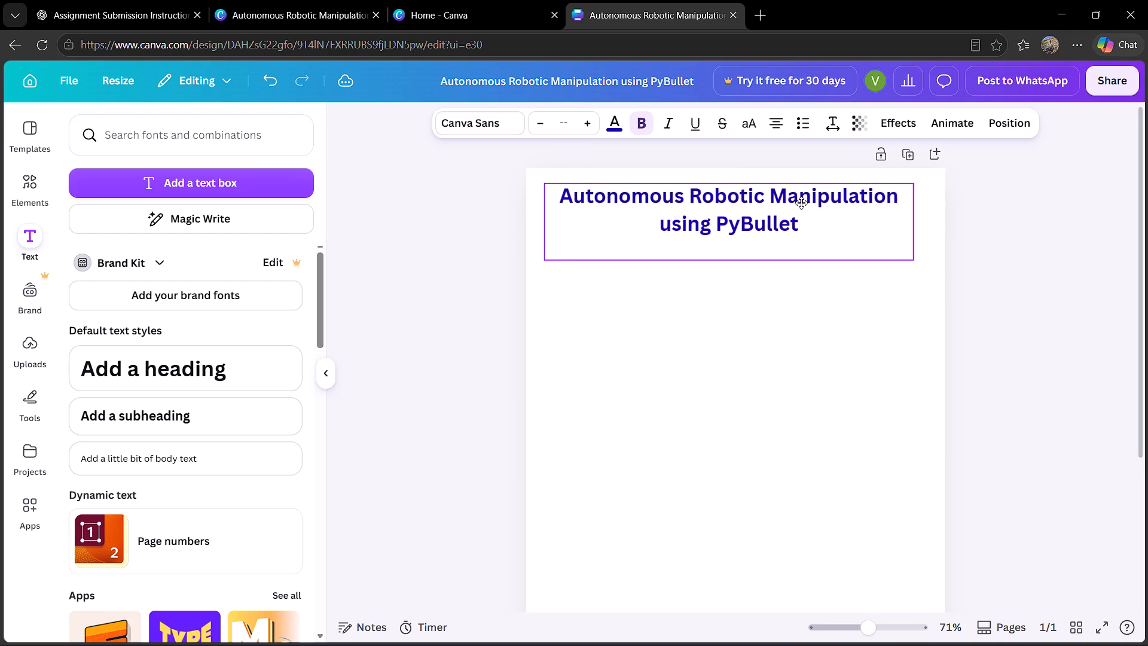
pyautogui.moveTo(801, 203); pyautogui.dragTo(802, 203)
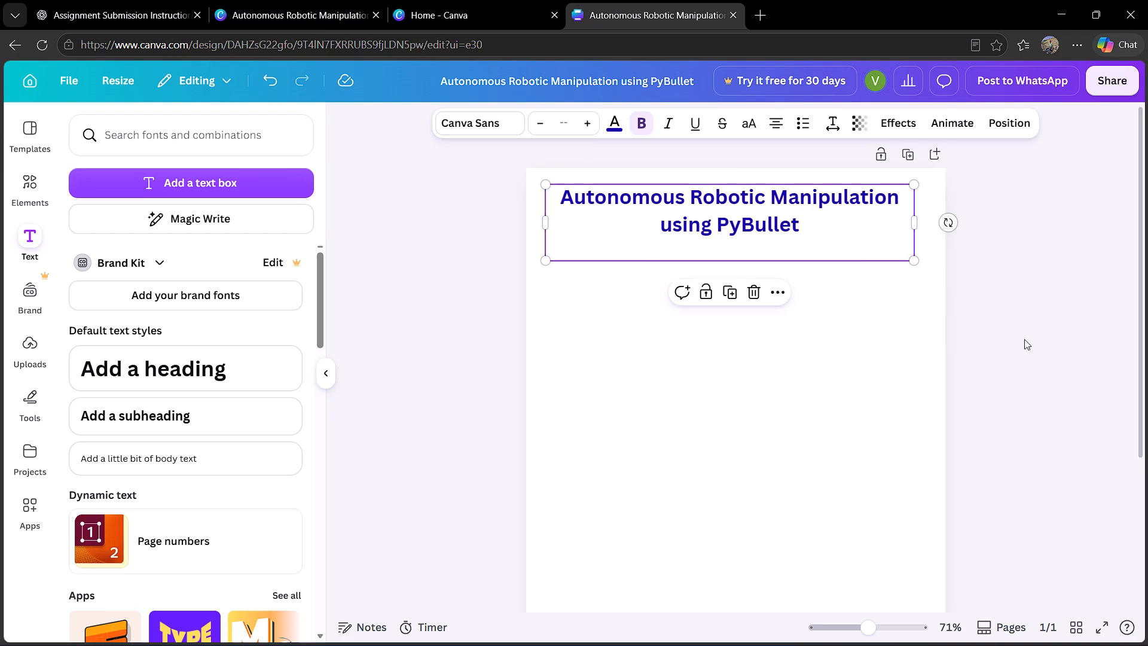
# Switch to the original Autonomous Robotic Manipulation Lab Report design to view the heading and author details beneath its title.
pyautogui.moveTo(1041, 343); pyautogui.dragTo(456, 0)
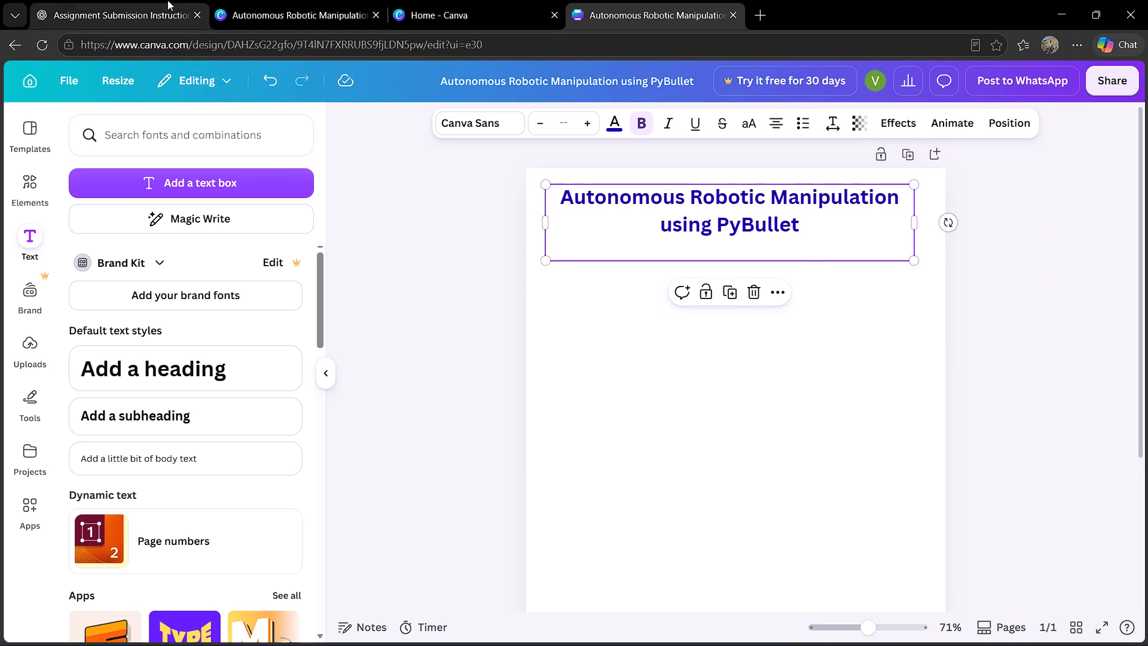
pyautogui.click(268, 0)
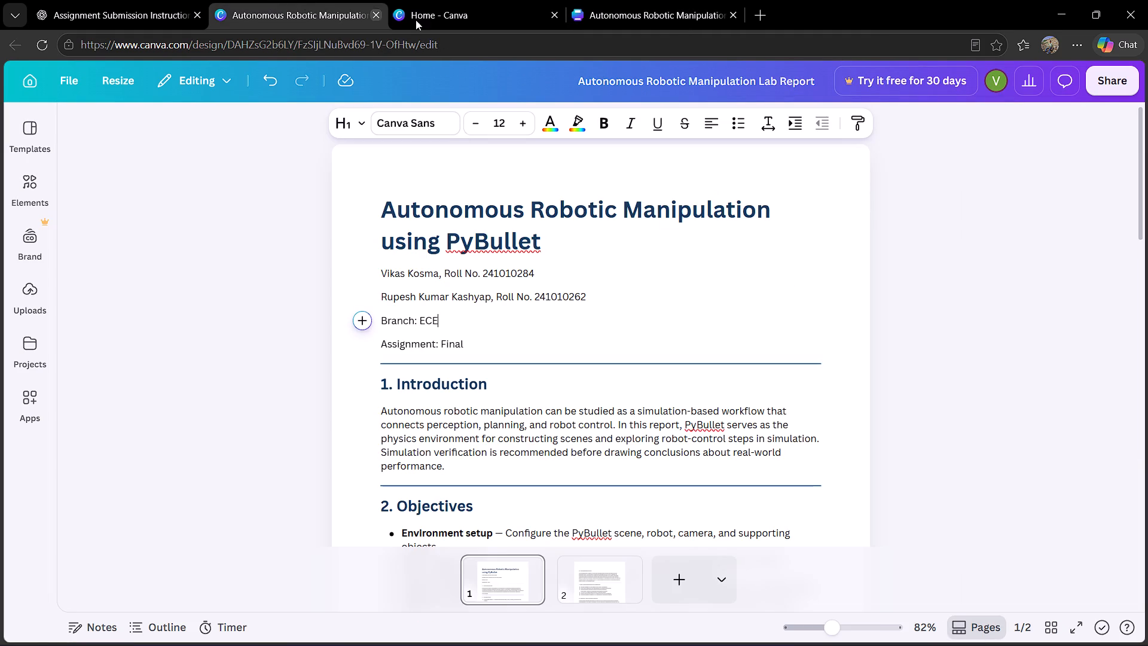
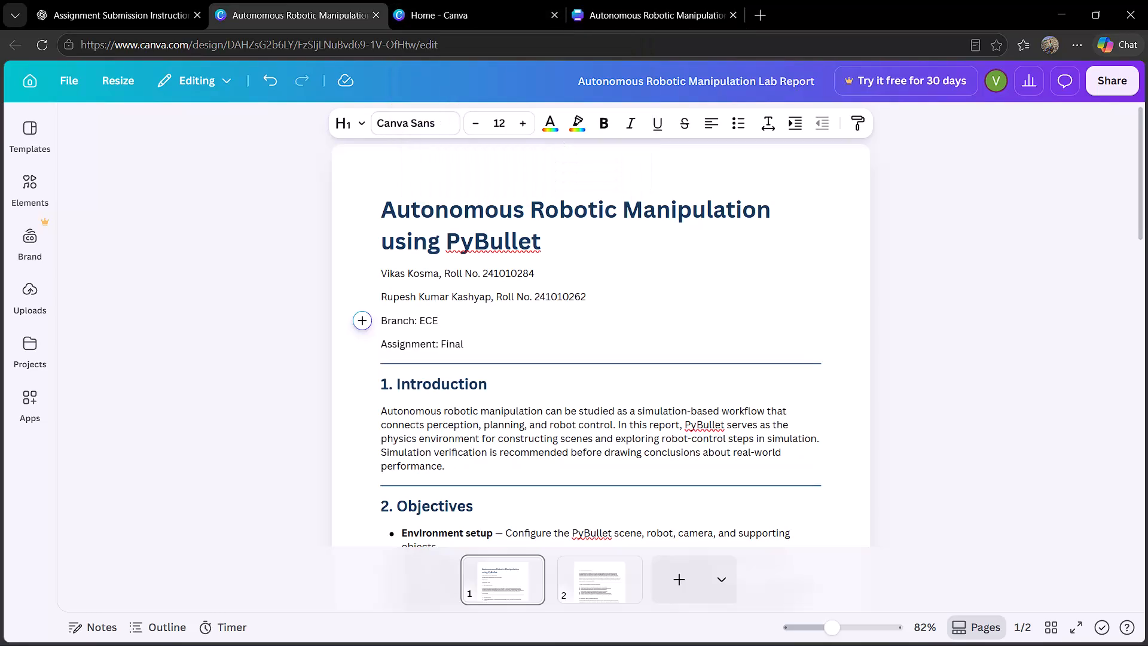
# Switch back to the new A4 design titled Autonomous Robotic Manipulation using PyBullet.
pyautogui.click(638, 0)
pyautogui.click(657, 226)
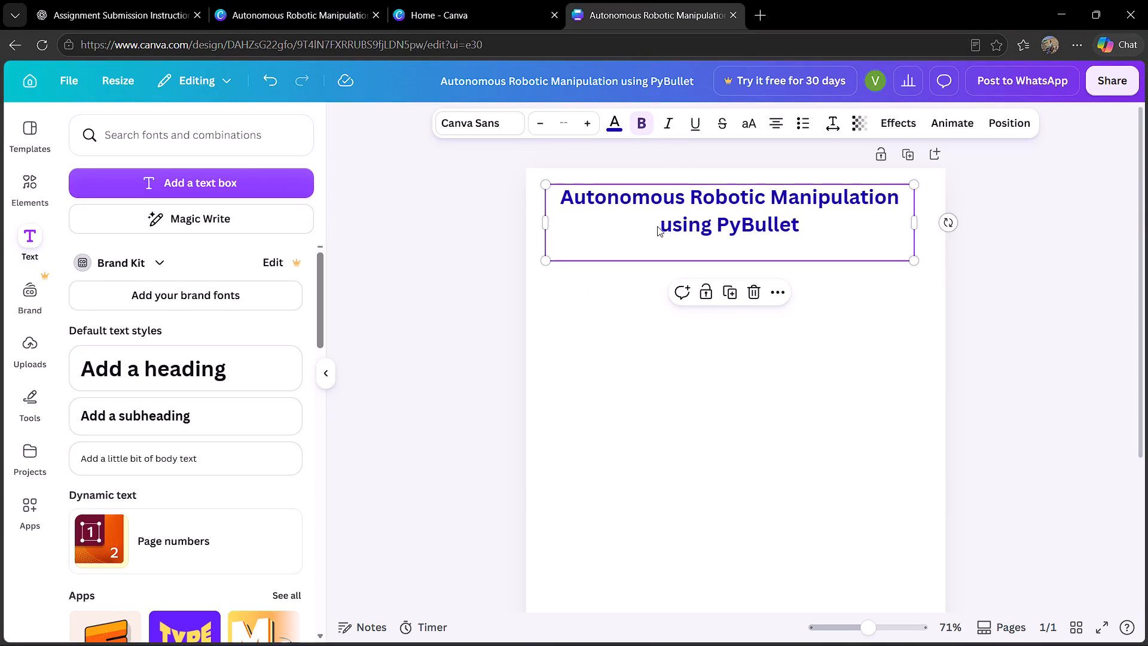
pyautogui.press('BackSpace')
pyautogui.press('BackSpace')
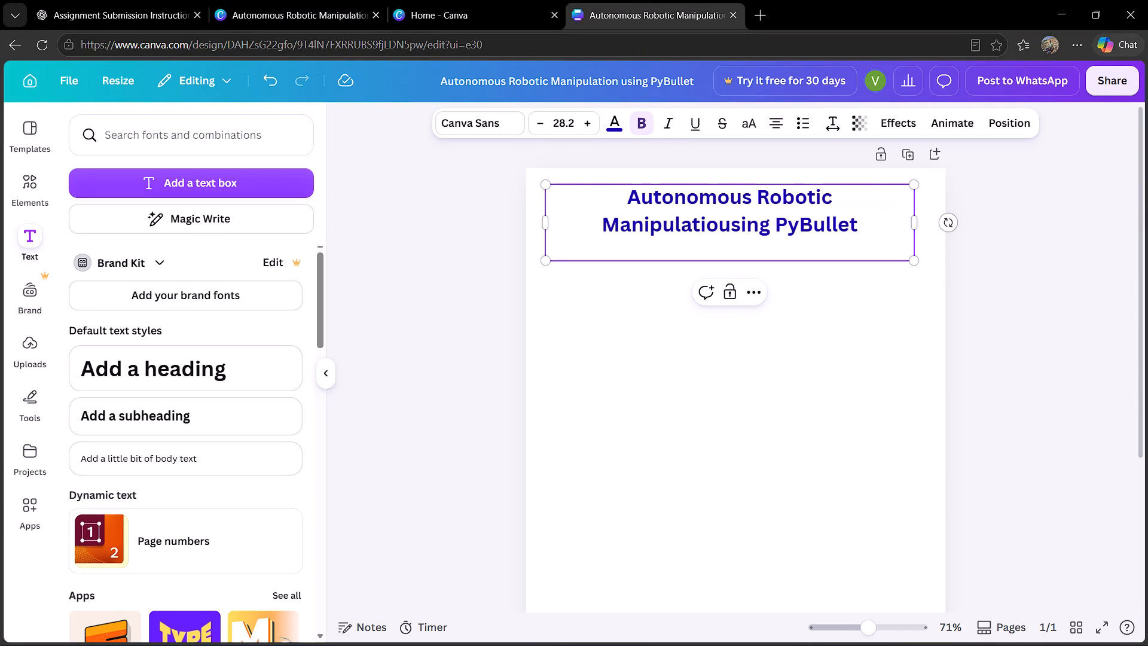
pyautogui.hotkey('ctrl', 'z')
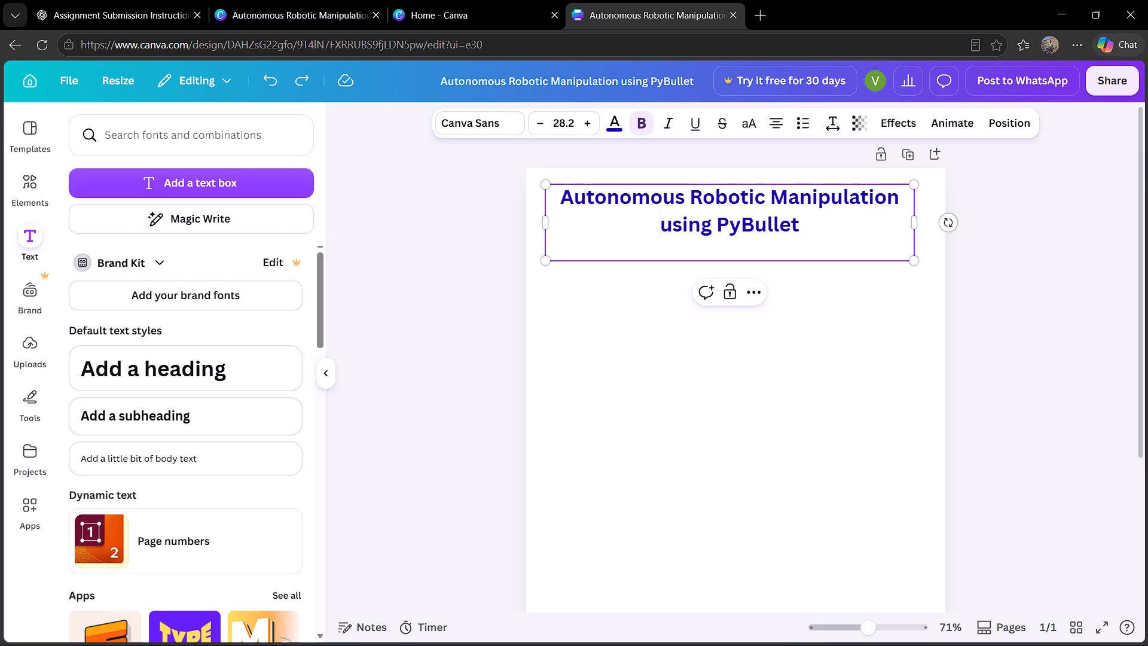
# Left-align the title text within its text box on the new page.
pyautogui.click(627, 227)
pyautogui.click(916, 219)
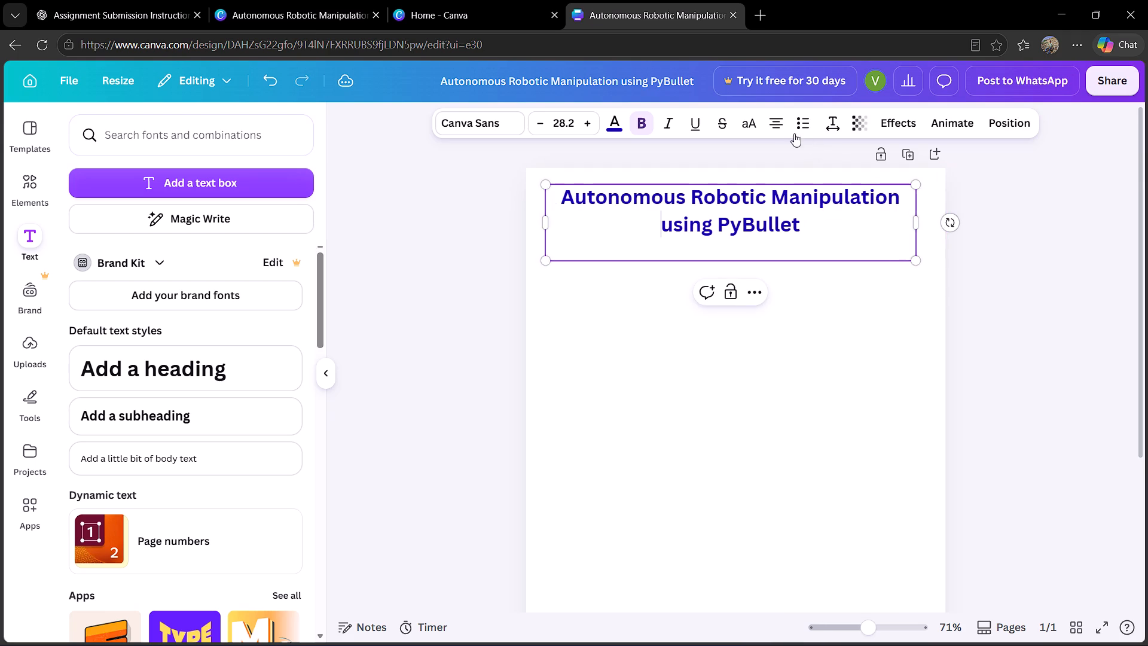
pyautogui.click(777, 121)
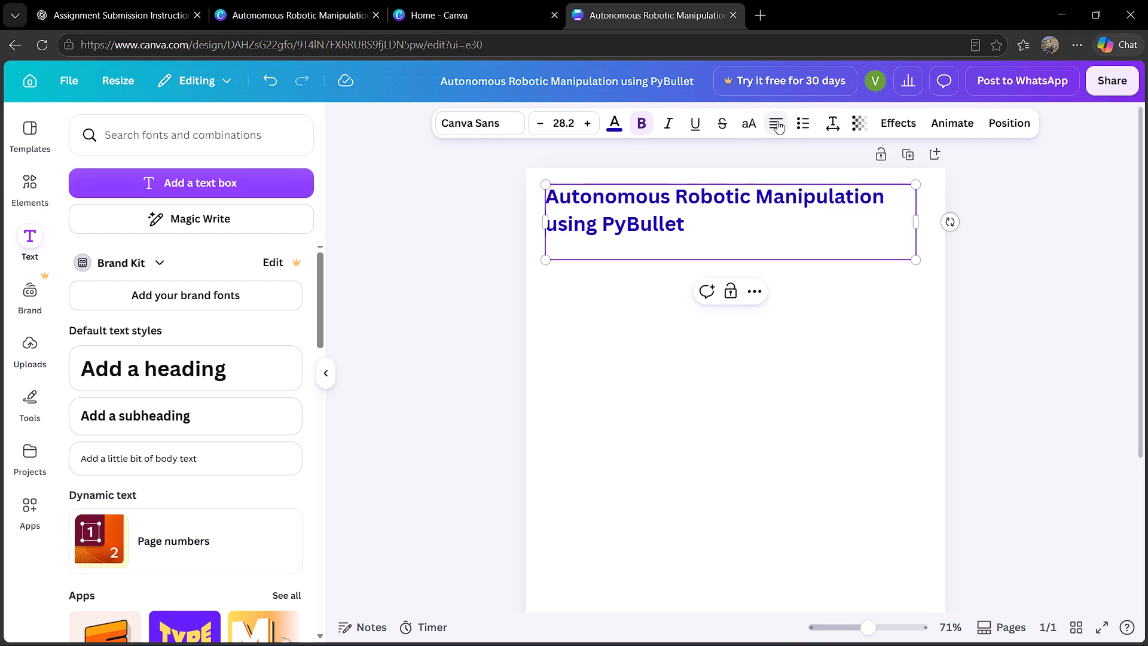
pyautogui.click(766, 392)
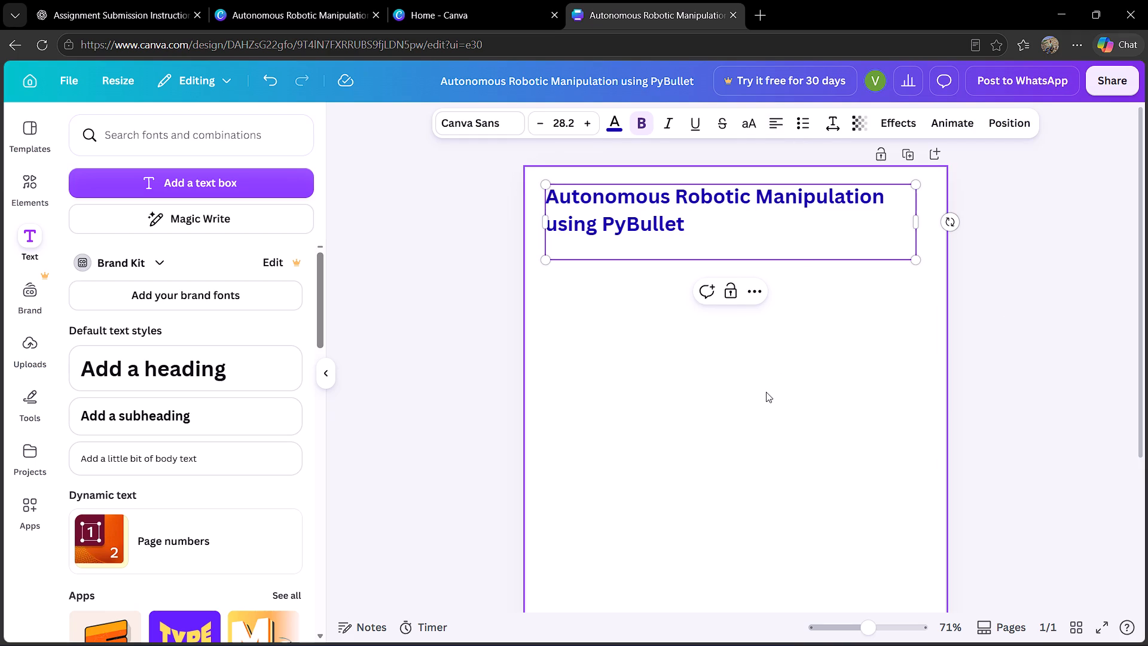
# Compare the title's styling with the original Lab Report design and return to the new A4 design.
pyautogui.click(556, 194)
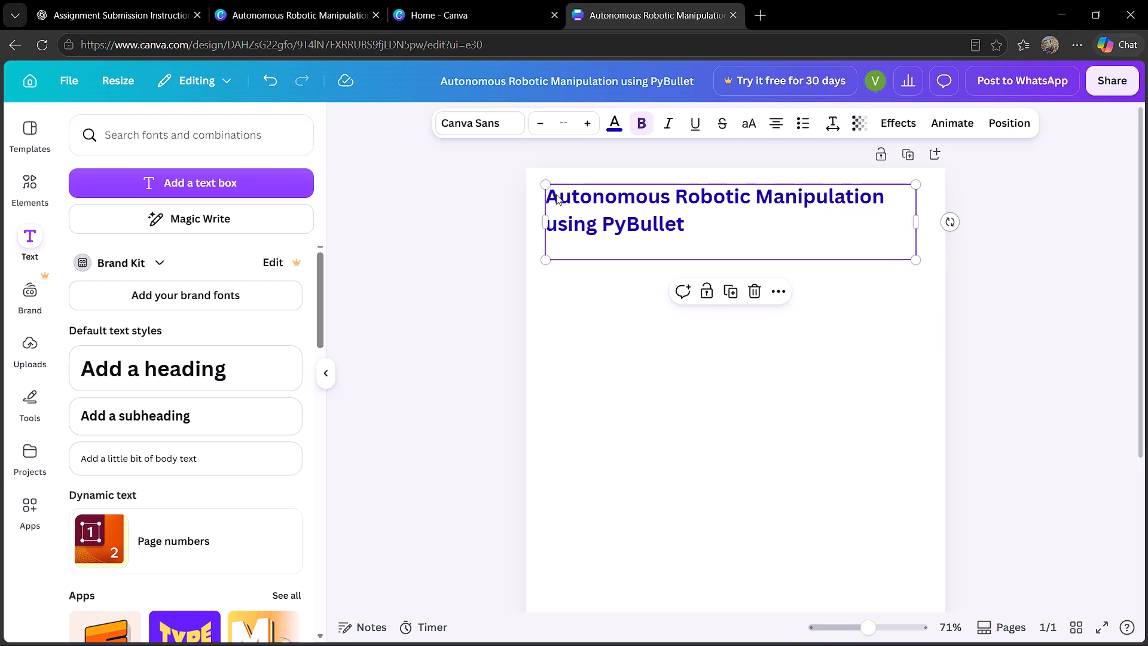
pyautogui.doubleClick(556, 194)
pyautogui.click(306, 0)
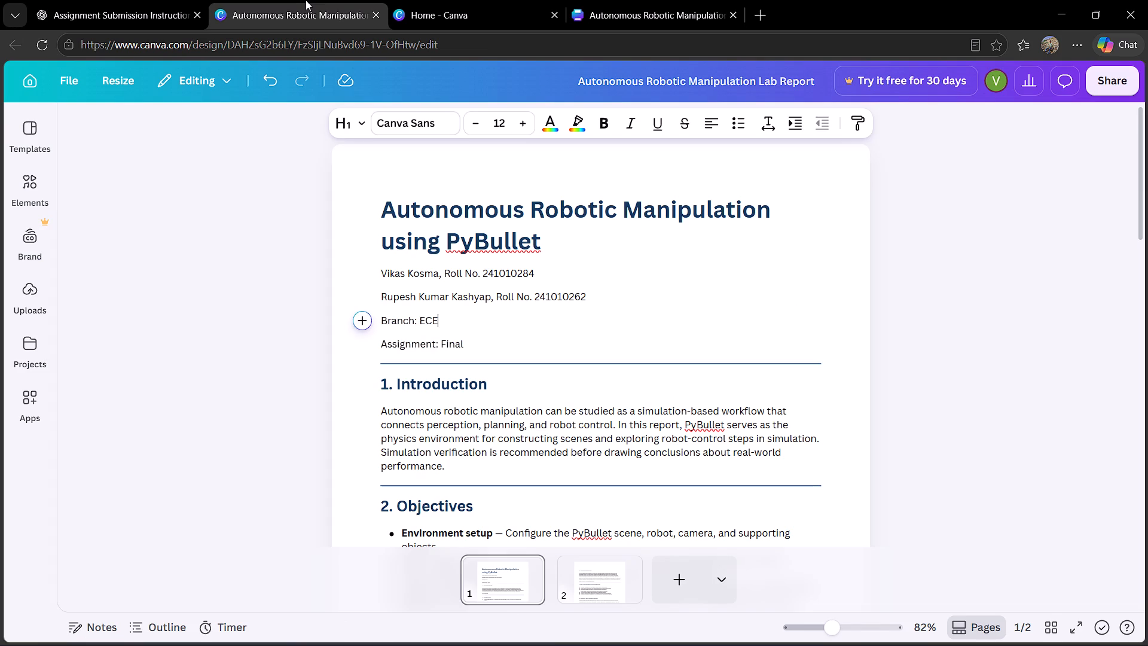
pyautogui.click(440, 0)
pyautogui.click(610, 0)
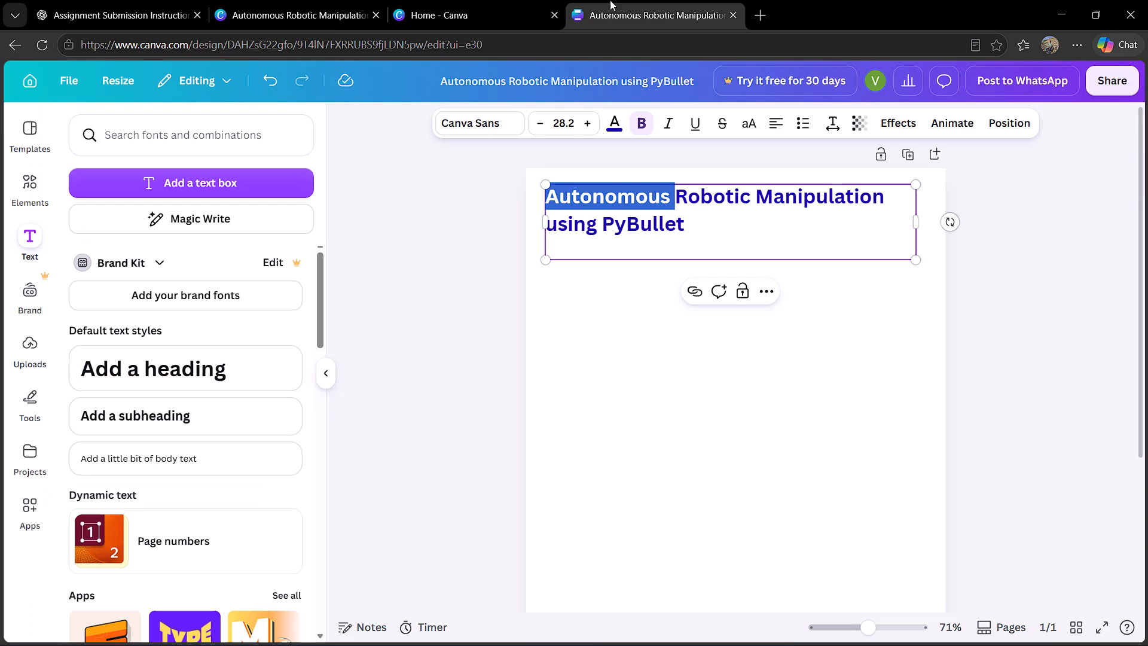
pyautogui.click(645, 316)
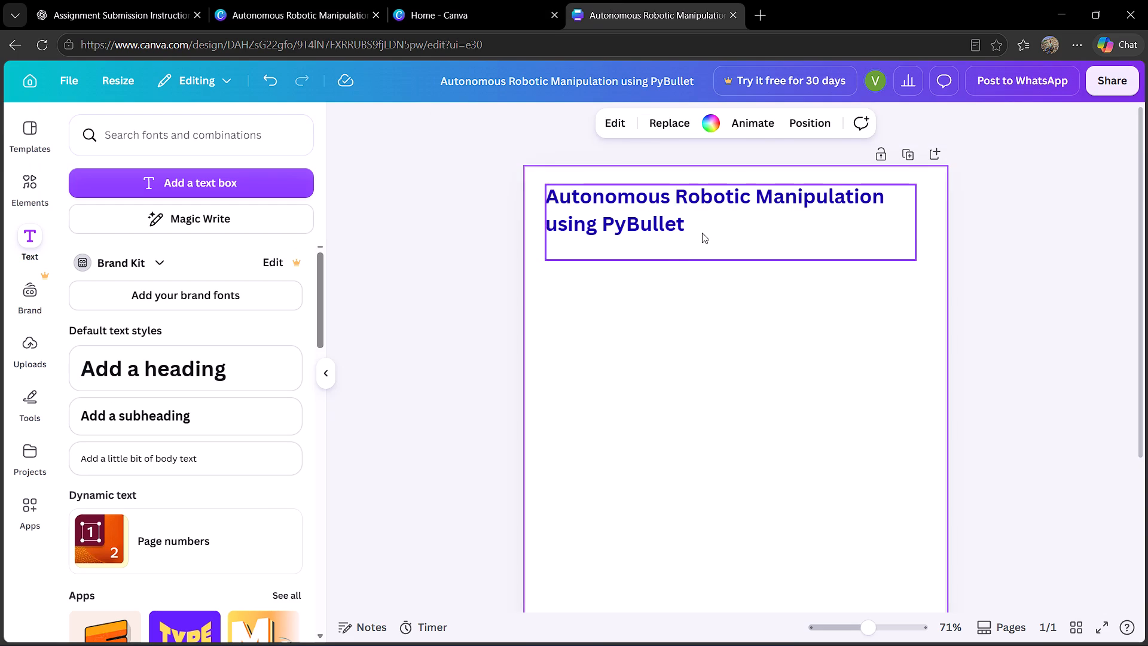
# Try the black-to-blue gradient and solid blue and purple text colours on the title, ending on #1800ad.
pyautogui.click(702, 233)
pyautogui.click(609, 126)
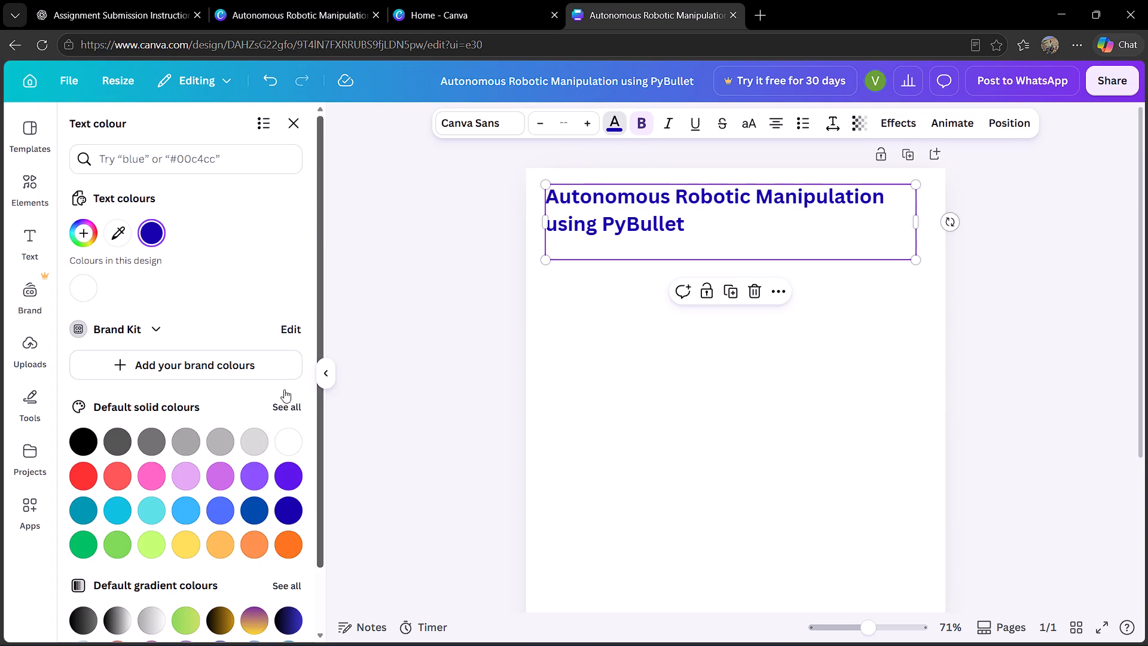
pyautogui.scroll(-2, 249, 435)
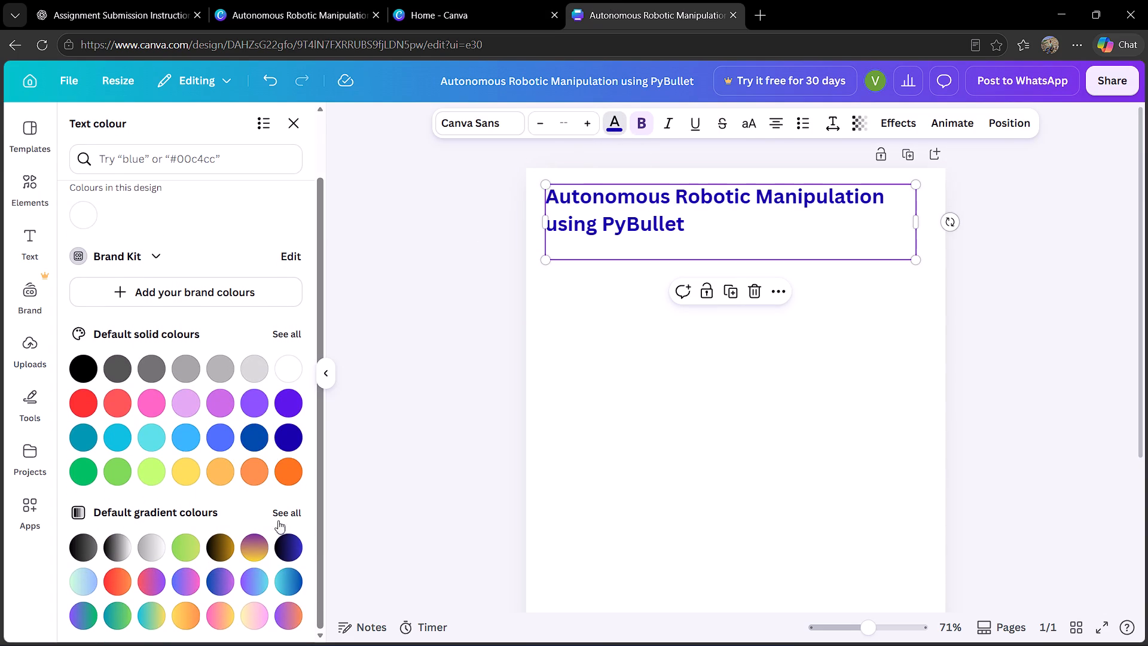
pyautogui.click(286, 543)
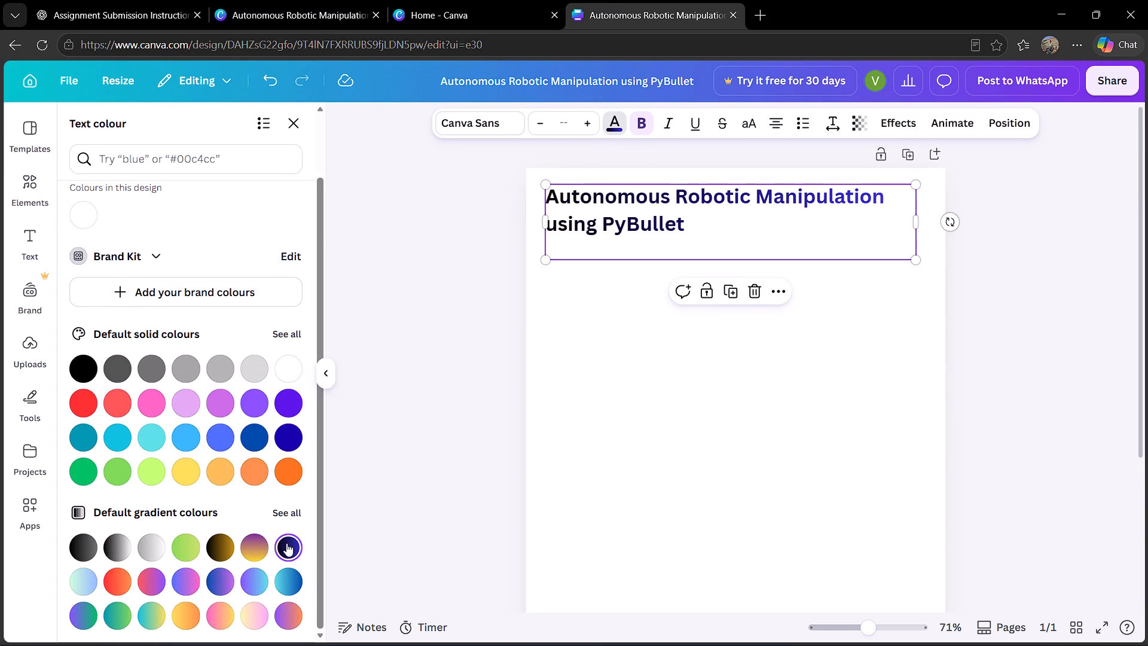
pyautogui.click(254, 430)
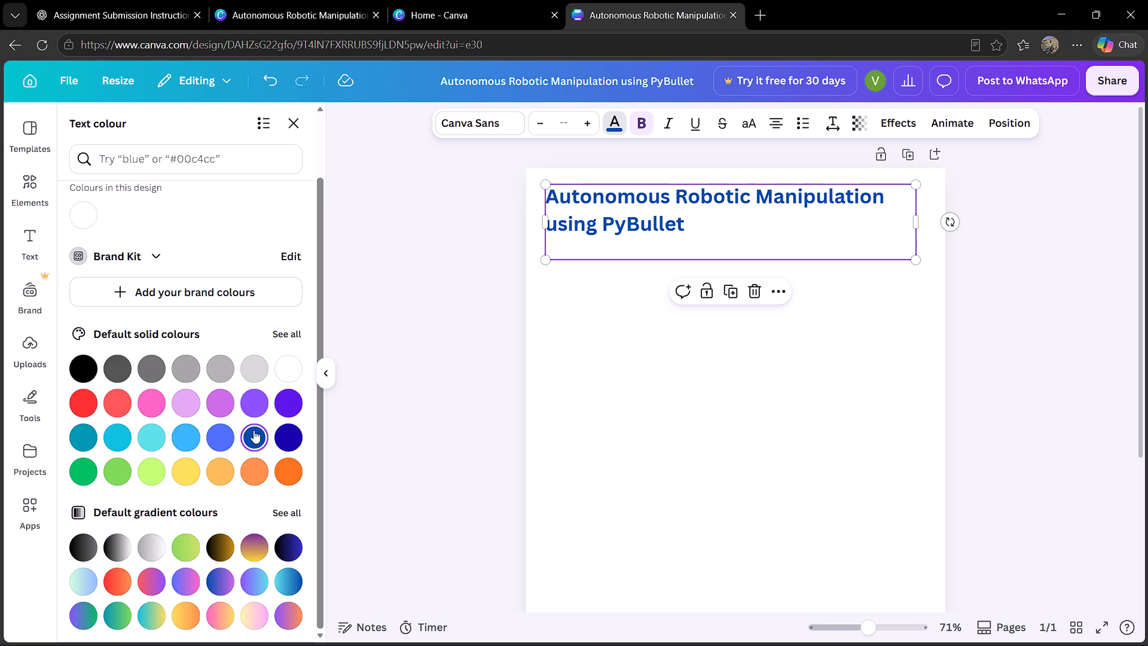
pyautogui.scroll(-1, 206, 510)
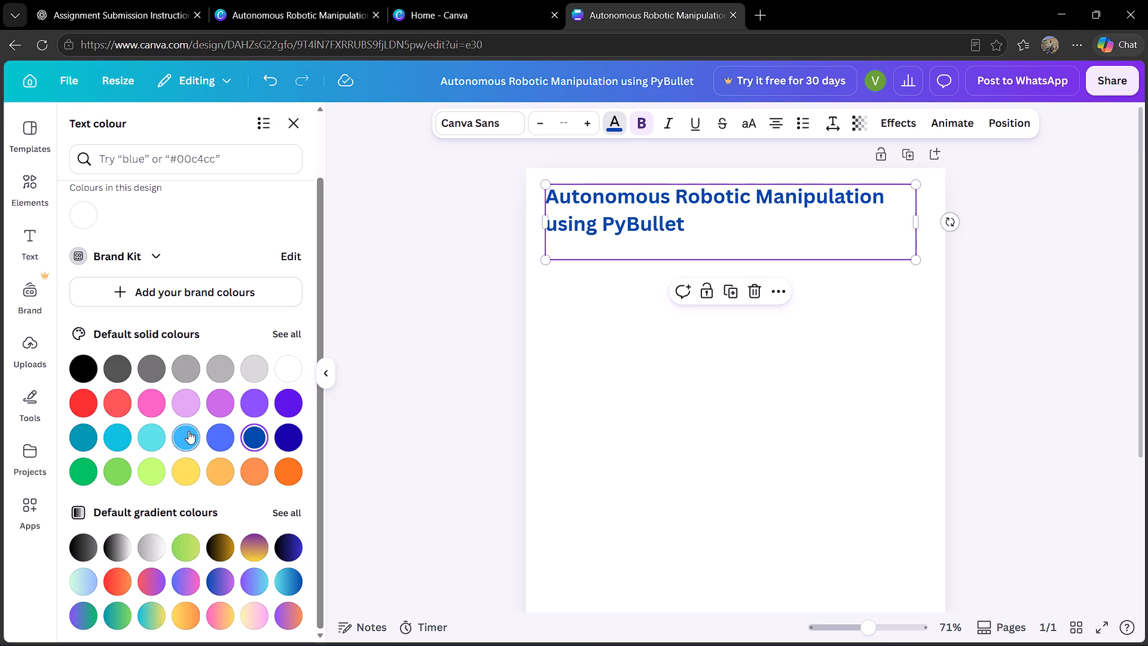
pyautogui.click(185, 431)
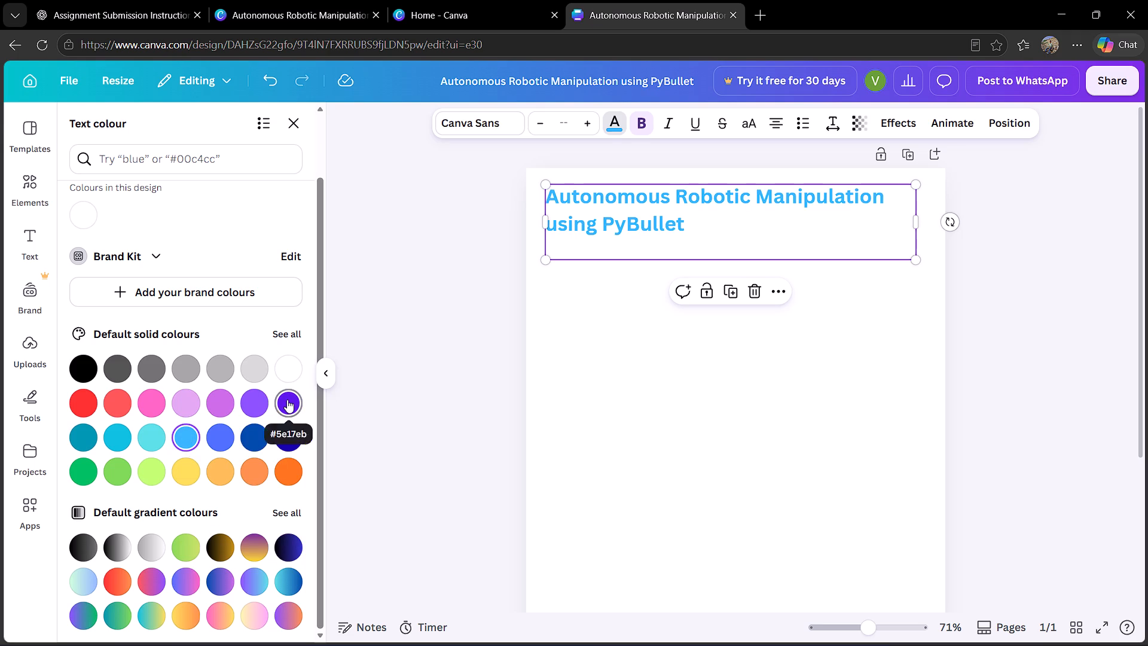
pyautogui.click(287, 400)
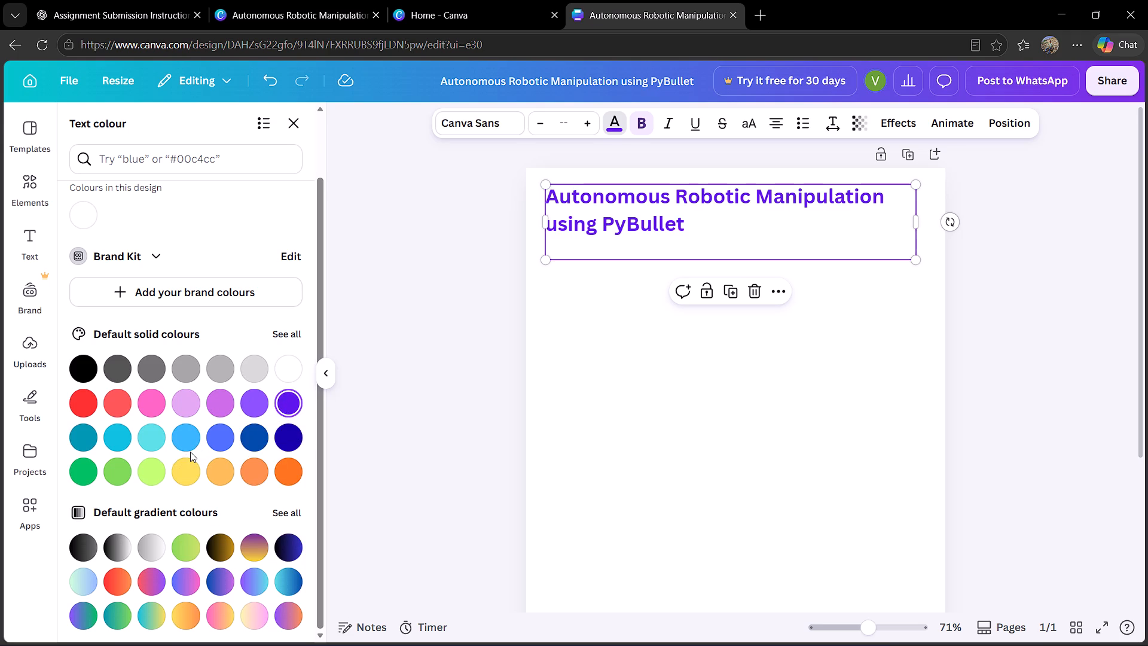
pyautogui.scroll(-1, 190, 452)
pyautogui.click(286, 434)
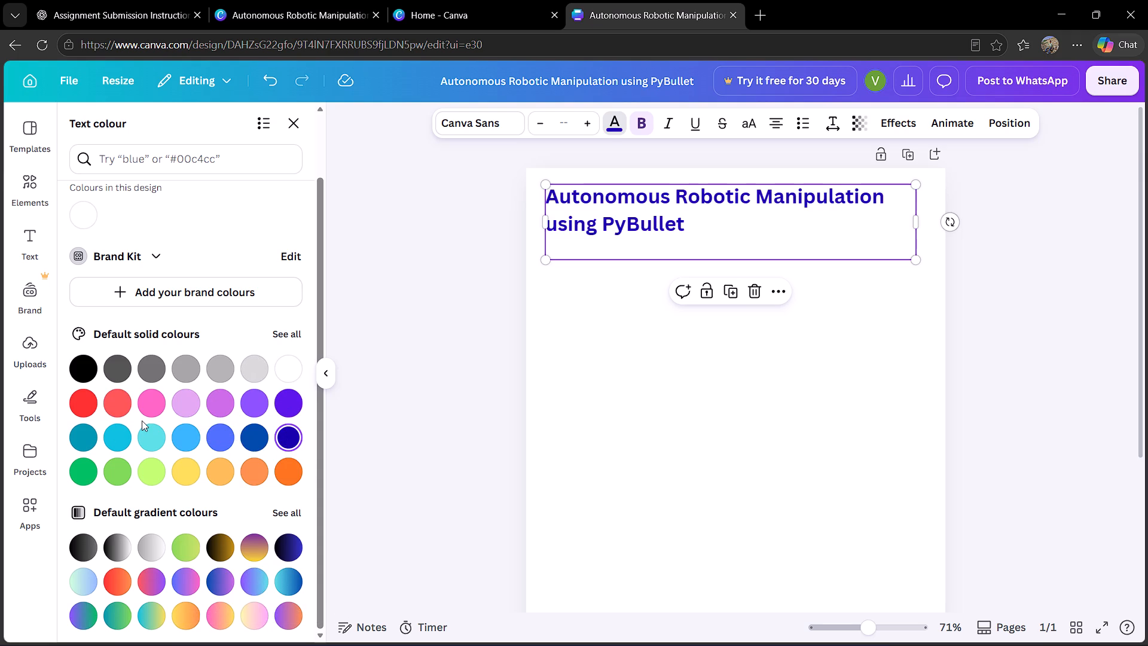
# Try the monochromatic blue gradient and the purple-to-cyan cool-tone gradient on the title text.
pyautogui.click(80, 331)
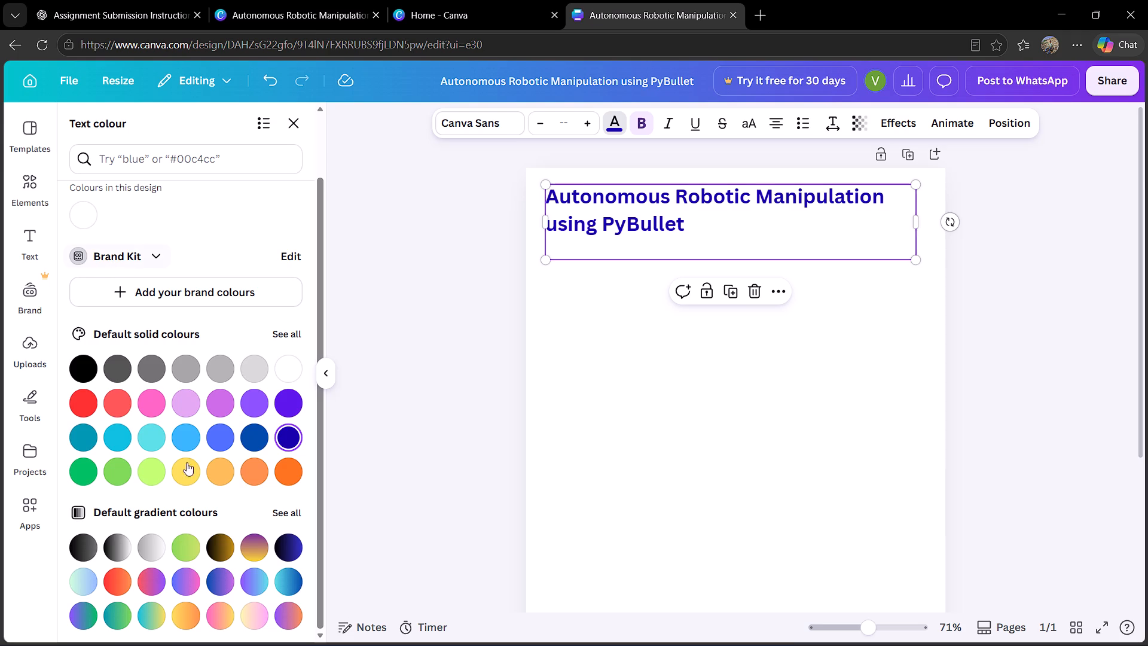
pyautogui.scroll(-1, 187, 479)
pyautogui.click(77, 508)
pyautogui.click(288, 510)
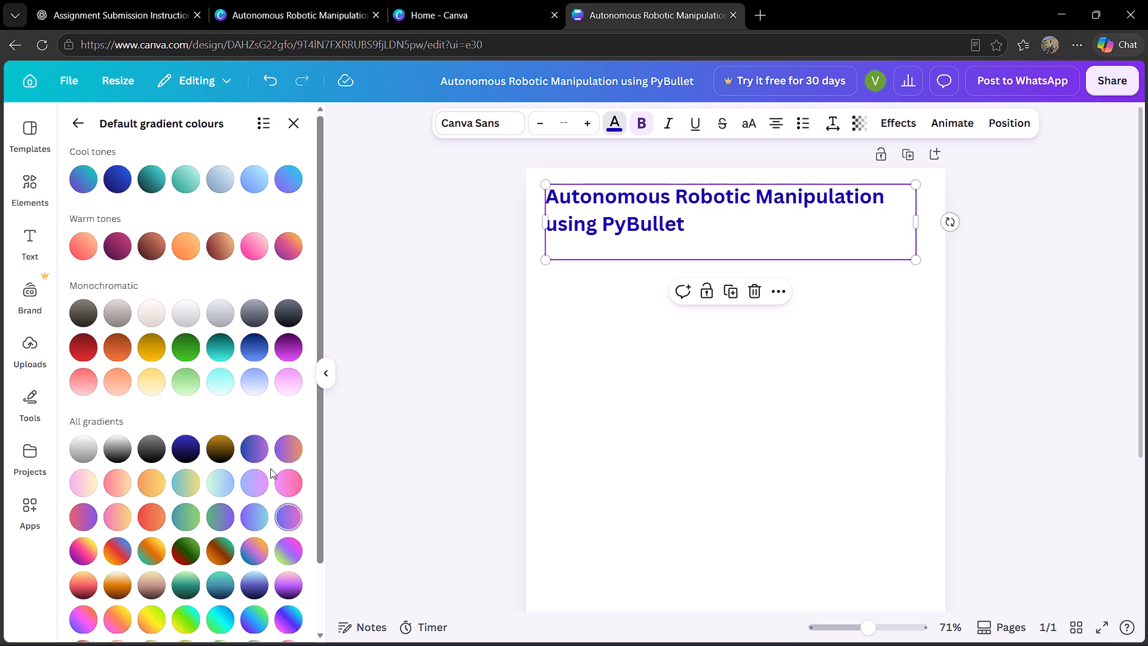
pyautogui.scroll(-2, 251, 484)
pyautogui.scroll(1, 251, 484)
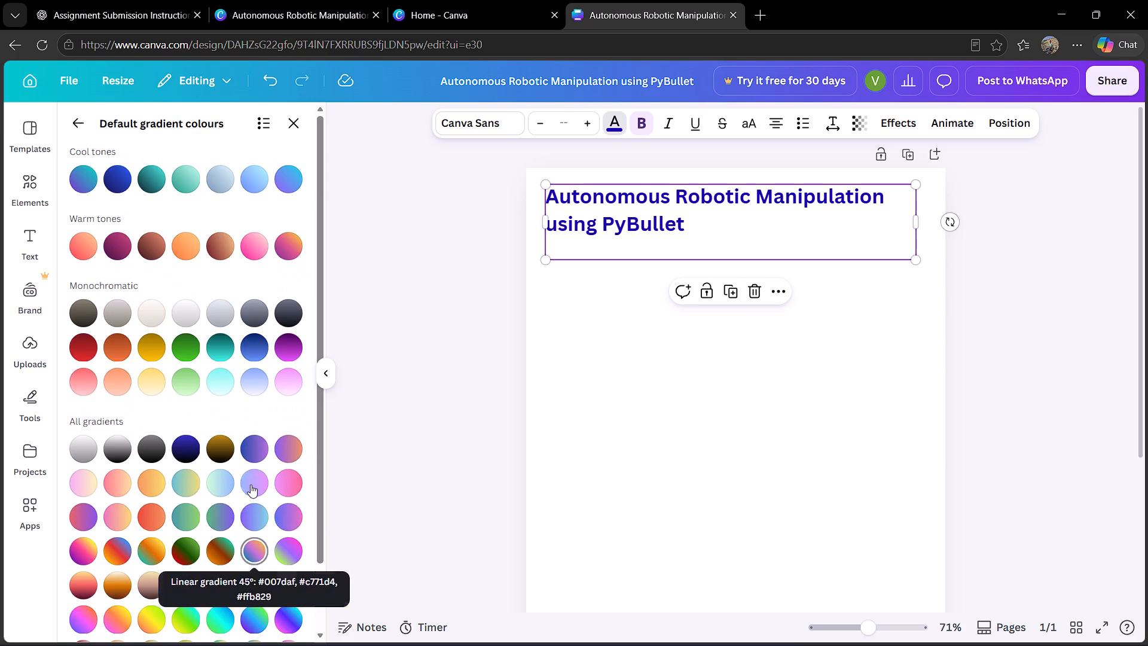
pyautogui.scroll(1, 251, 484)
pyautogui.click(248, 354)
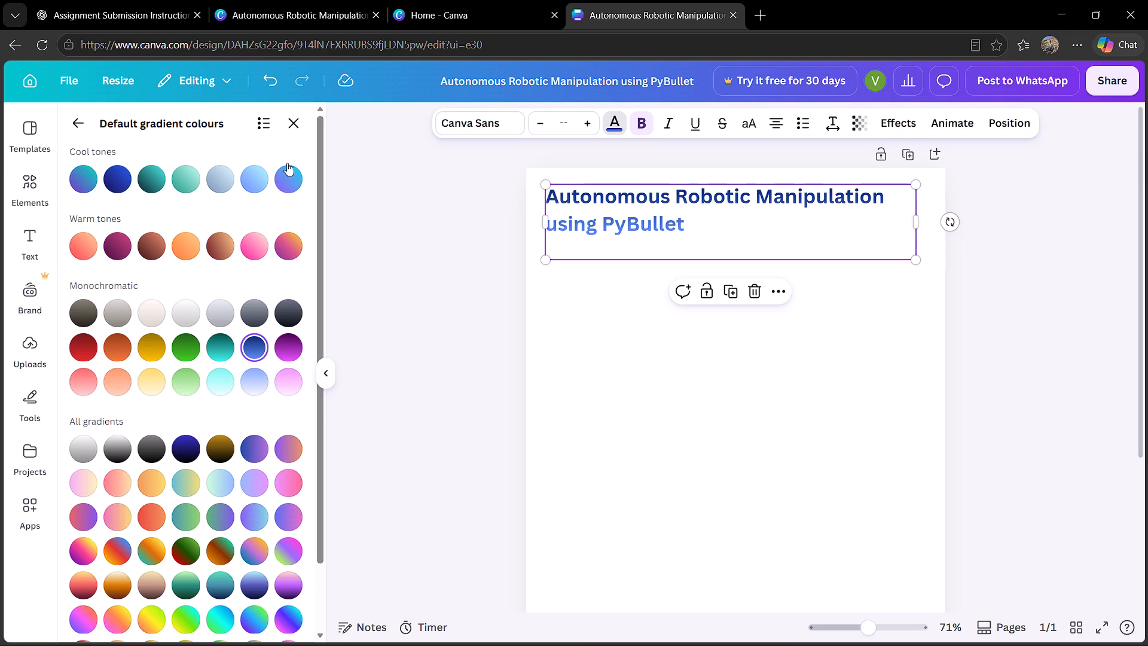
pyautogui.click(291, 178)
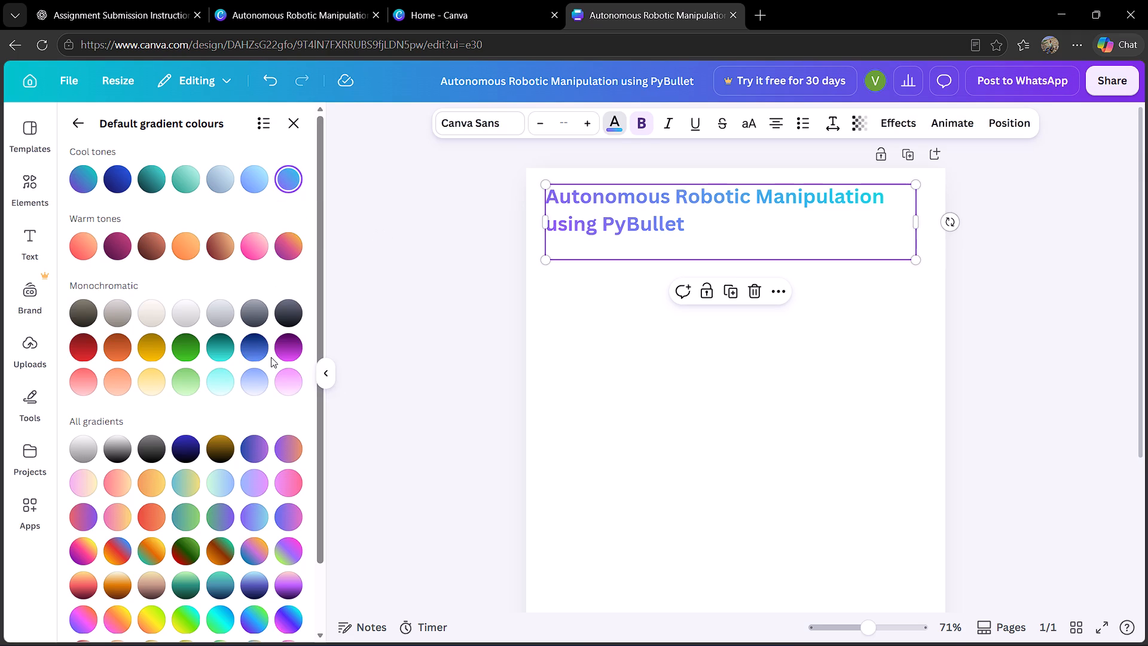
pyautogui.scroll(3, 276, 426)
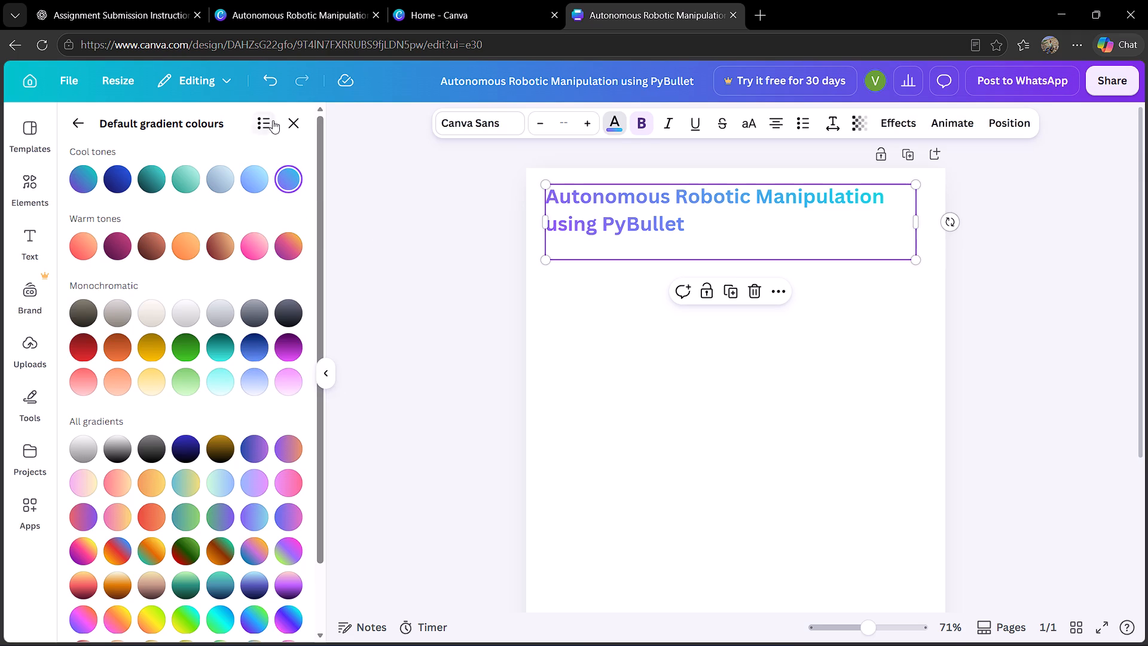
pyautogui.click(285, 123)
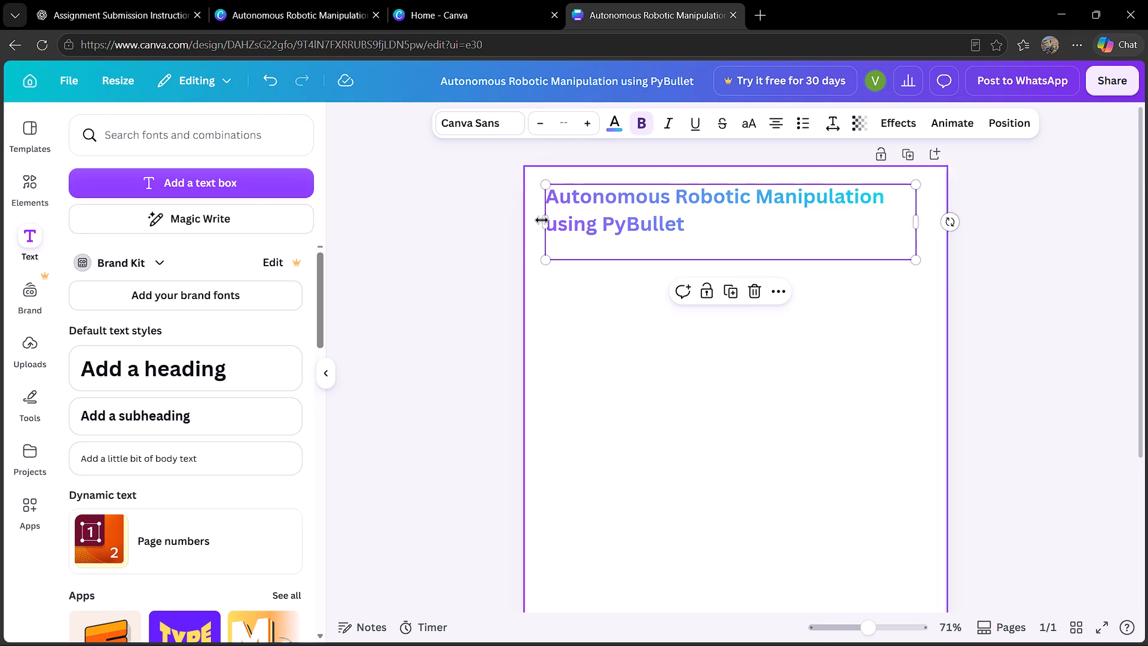
# Check the title colour in the original report and set the new title's text colour to solid blue #004aad.
pyautogui.click(615, 117)
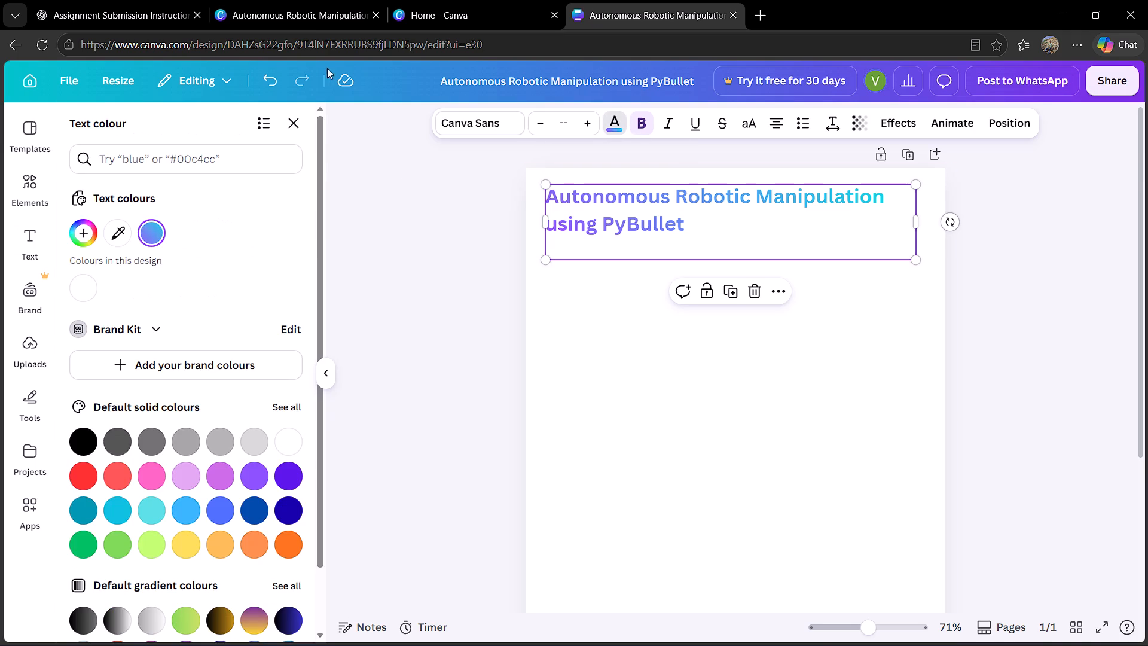
pyautogui.click(311, 20)
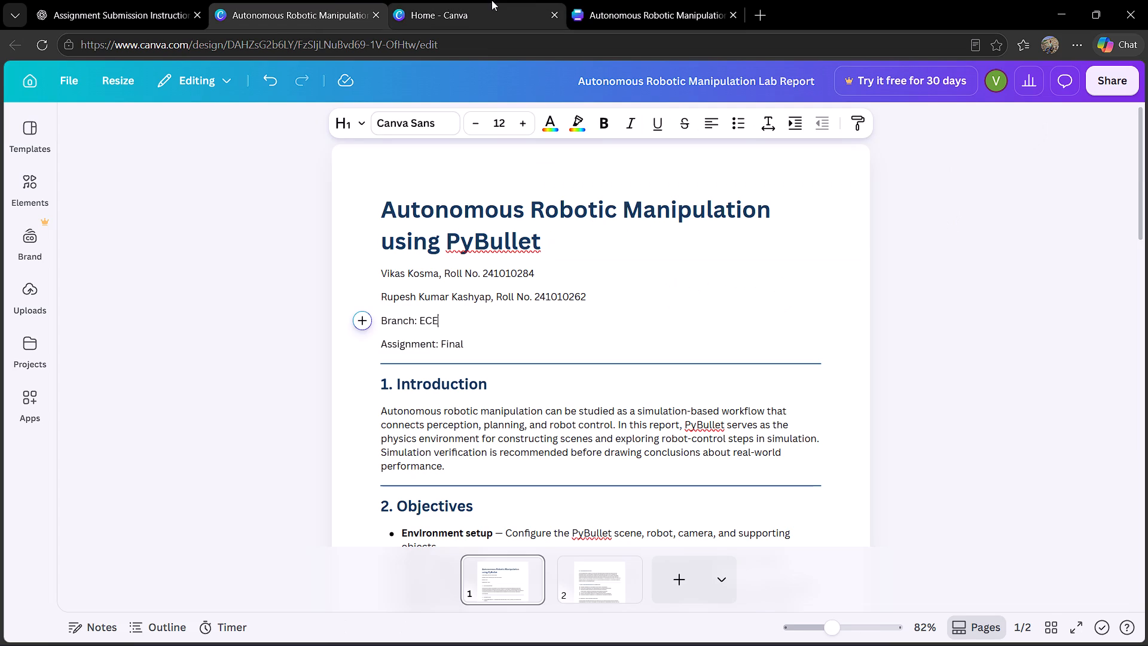
pyautogui.click(633, 0)
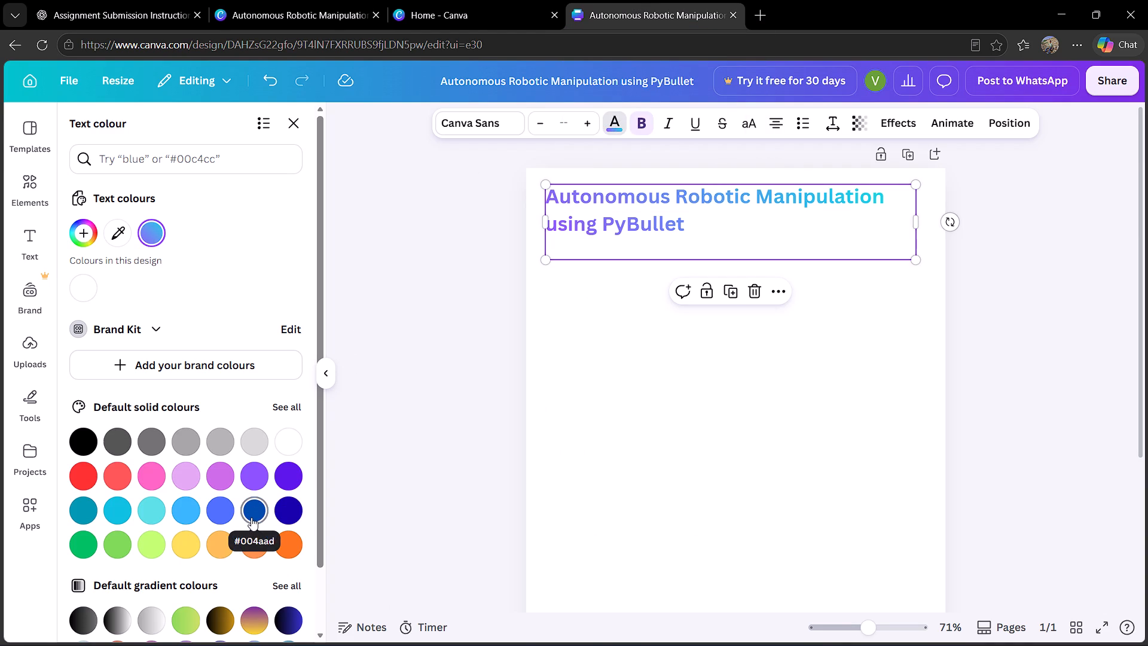
pyautogui.click(251, 517)
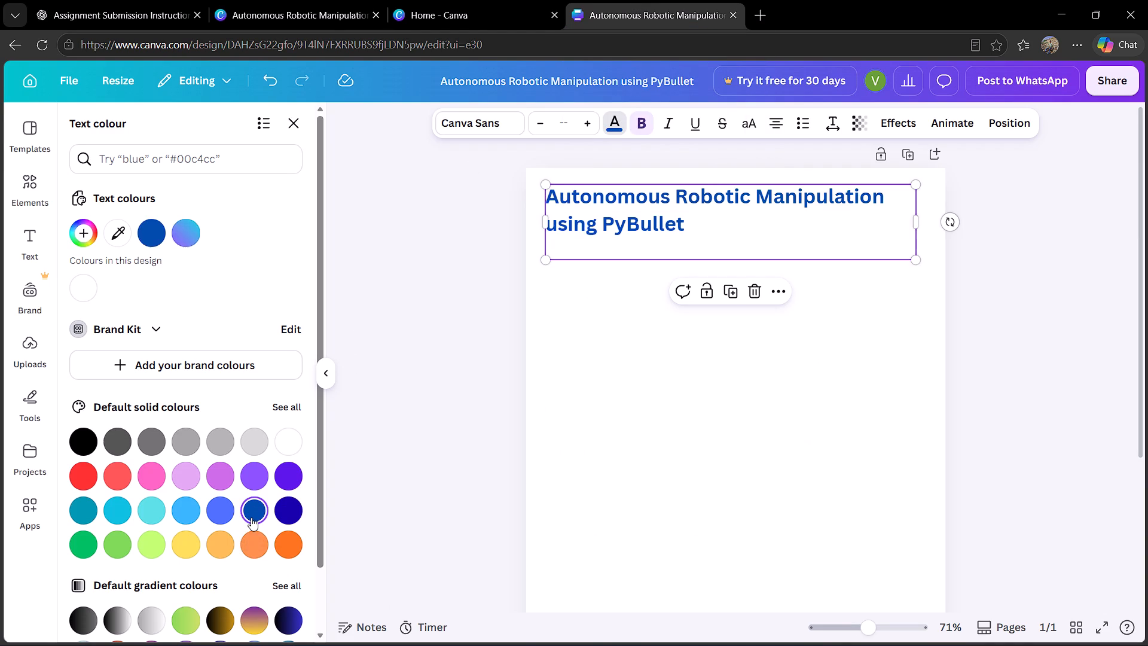
# Look through the Brand Kit's colour palette options for the title text.
pyautogui.click(173, 367)
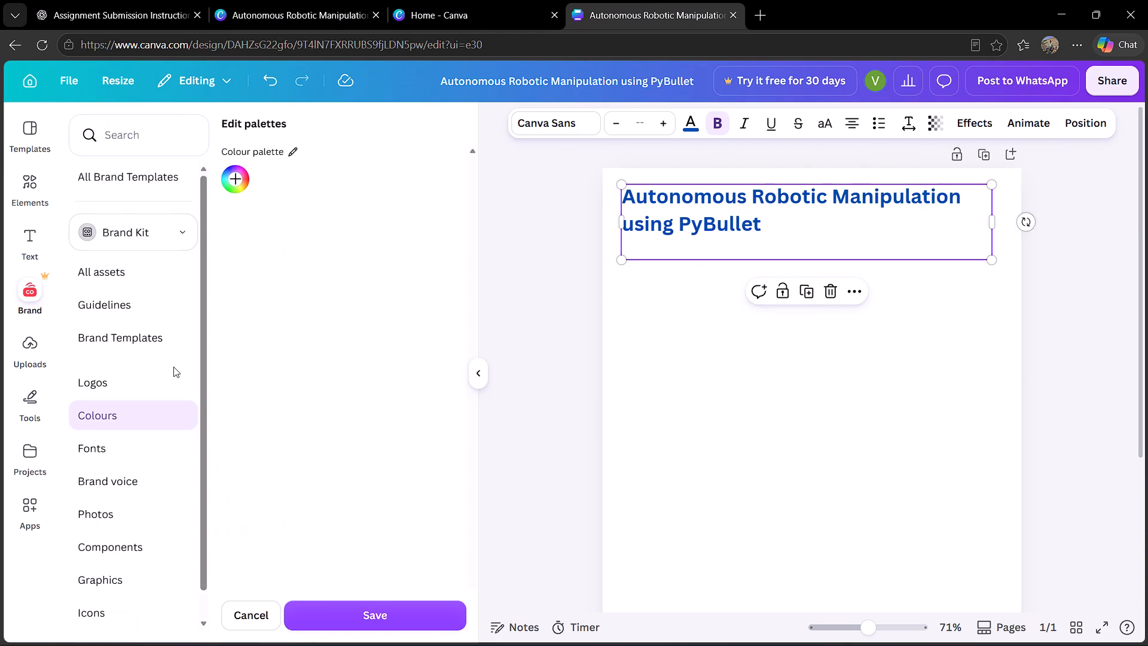
pyautogui.click(156, 416)
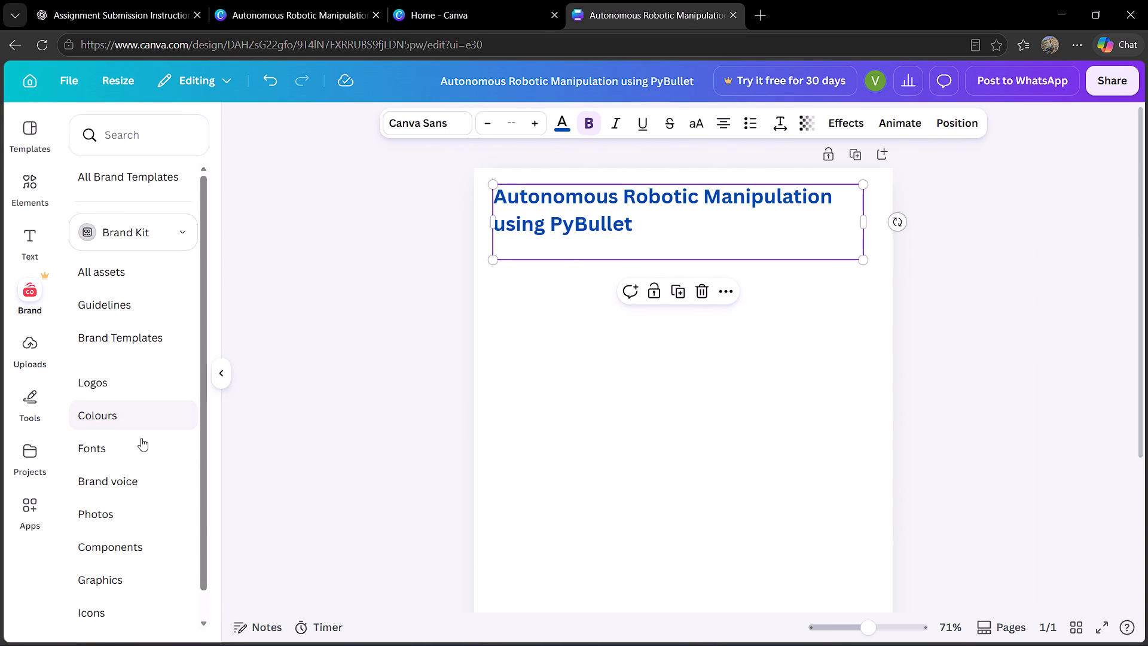
pyautogui.moveTo(117, 443); pyautogui.dragTo(114, 411)
pyautogui.click(114, 411)
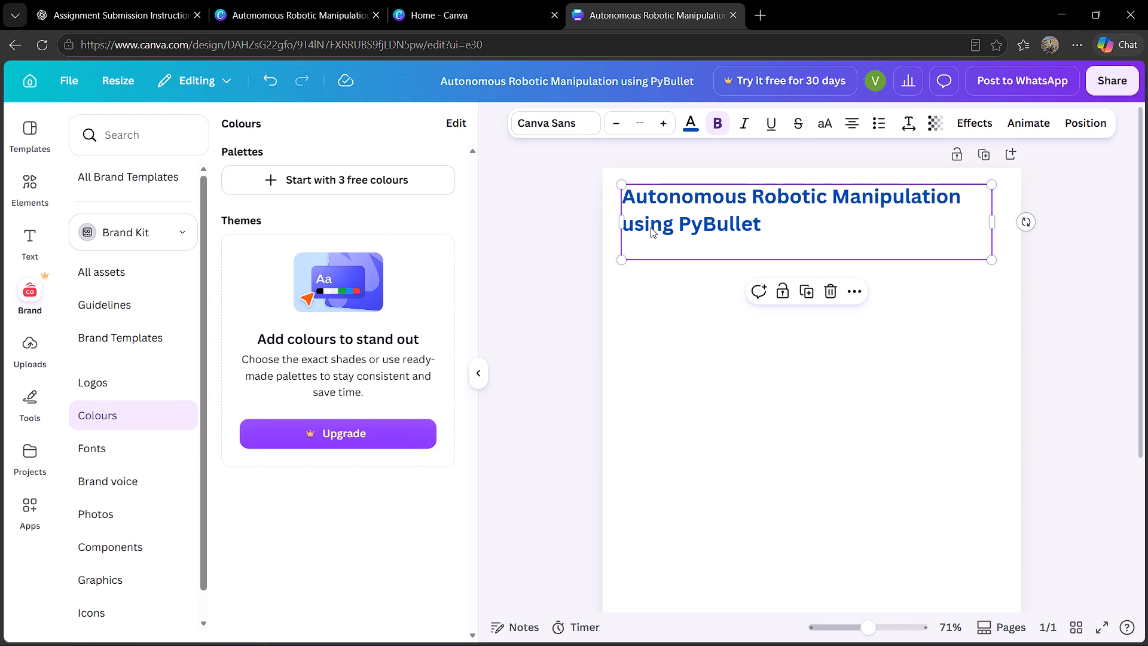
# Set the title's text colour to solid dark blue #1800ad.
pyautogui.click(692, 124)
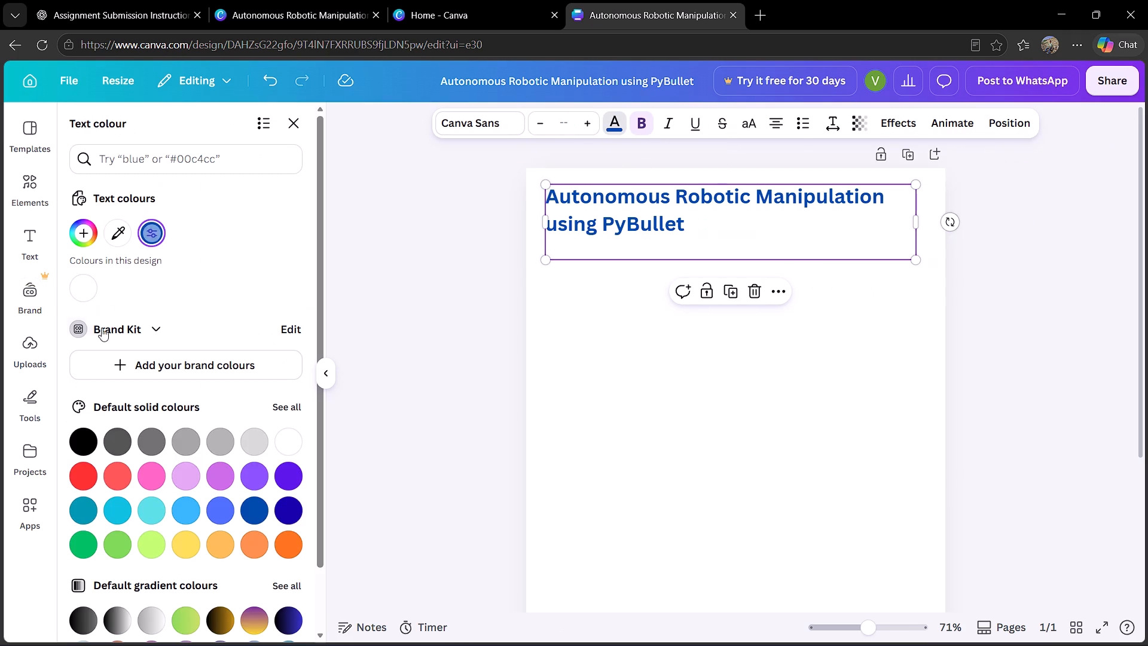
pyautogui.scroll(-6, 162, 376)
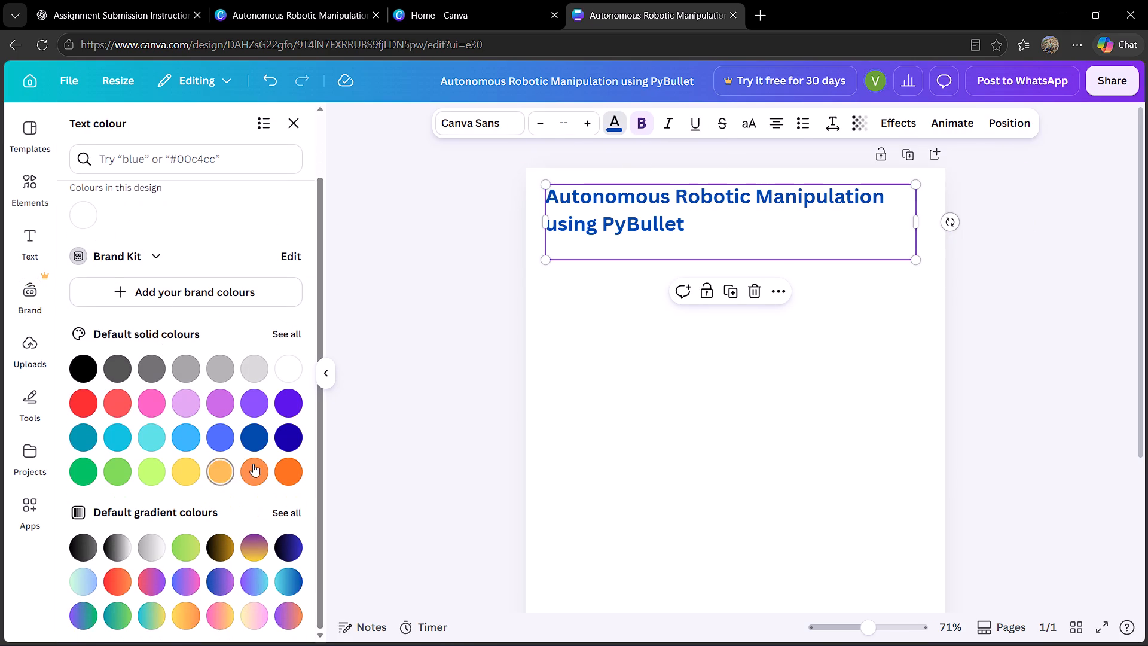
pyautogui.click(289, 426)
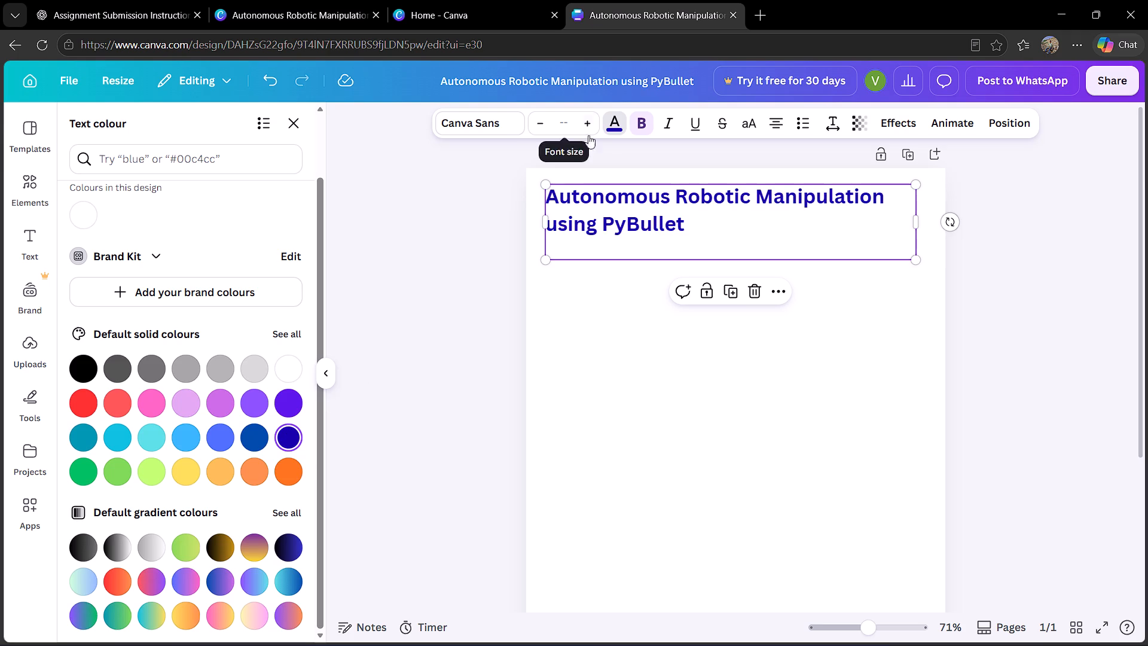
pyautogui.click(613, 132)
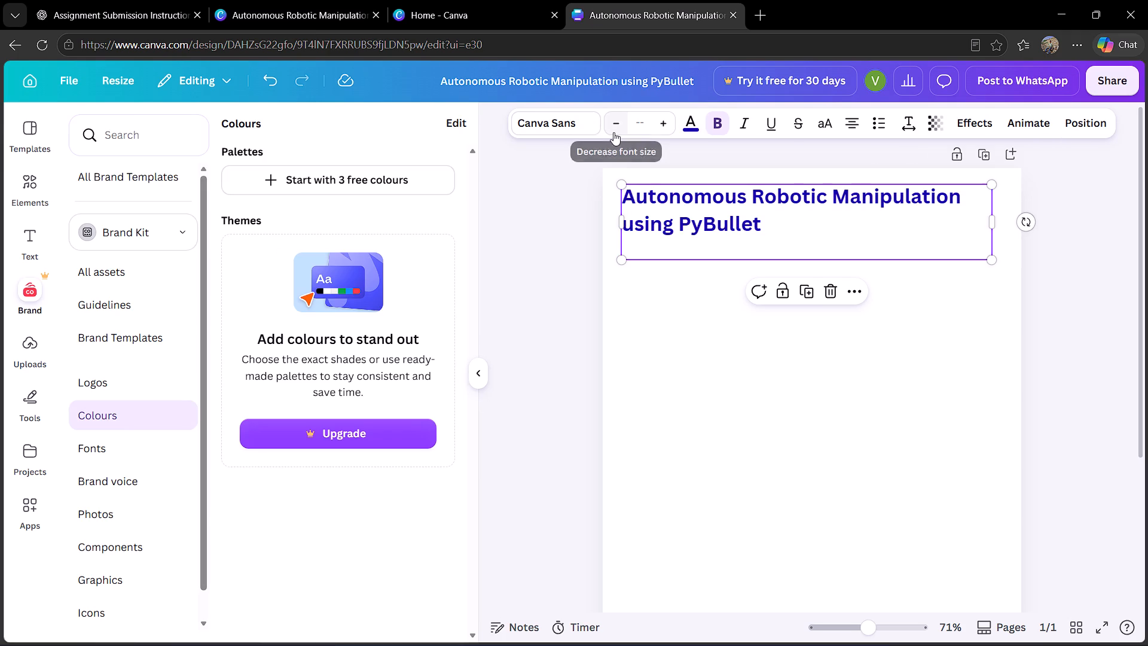
# Reduce the title's font size one step to 27.2.
pyautogui.click(613, 132)
# Change the title's text colour to solid black, replacing the dark blue everywhere on the page.
pyautogui.click(633, 208)
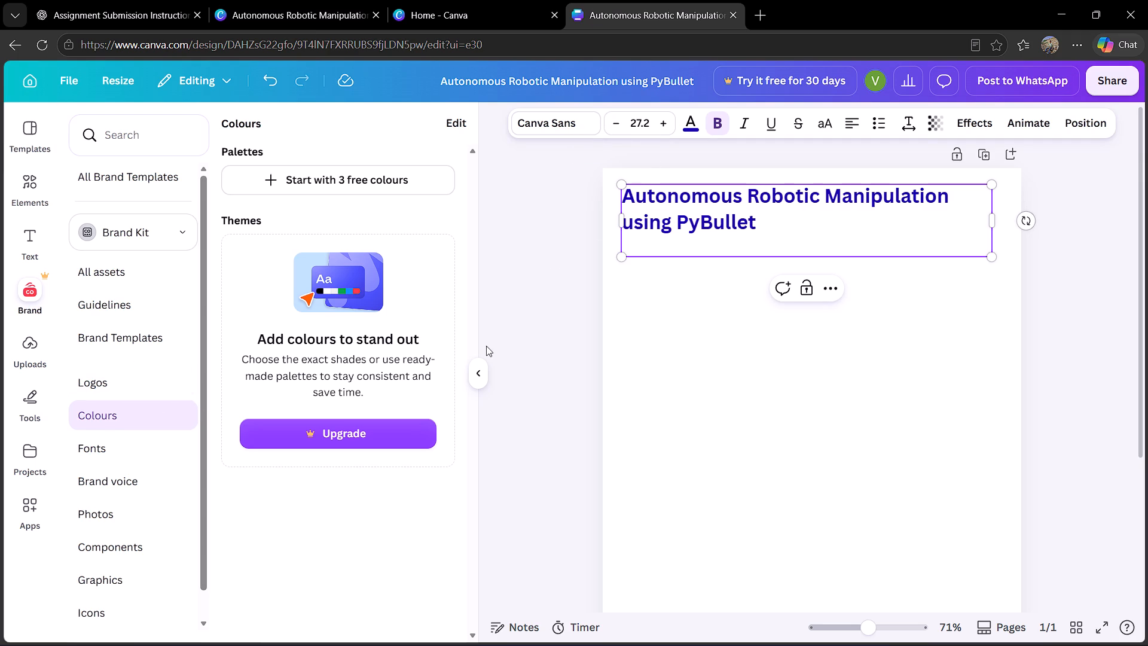
pyautogui.click(688, 123)
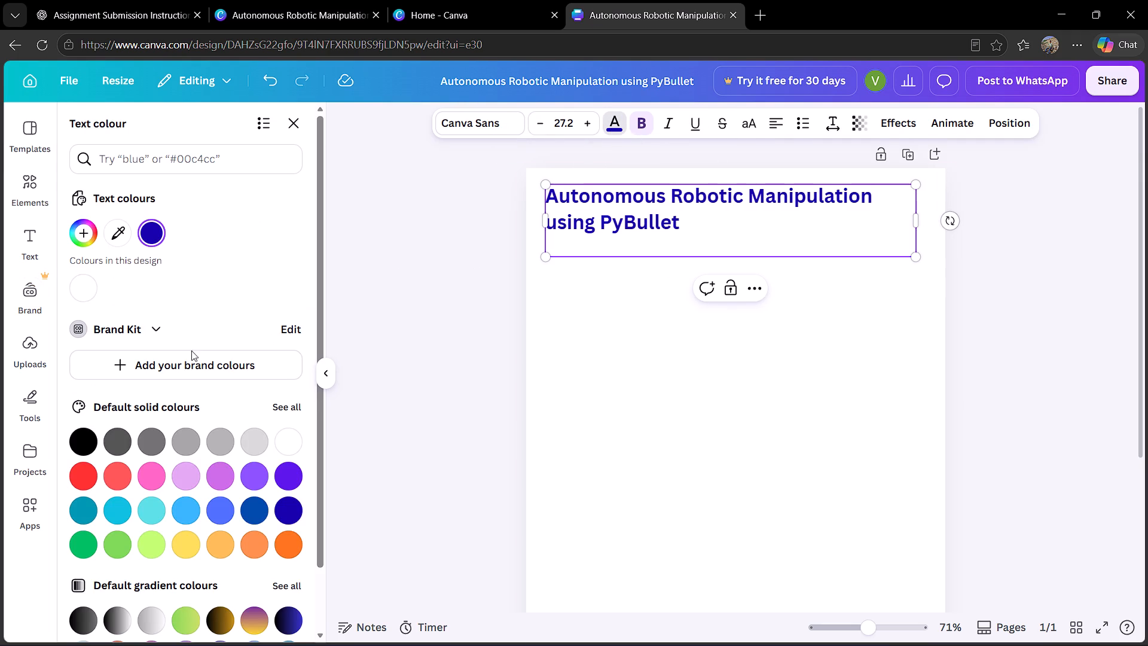
pyautogui.click(78, 441)
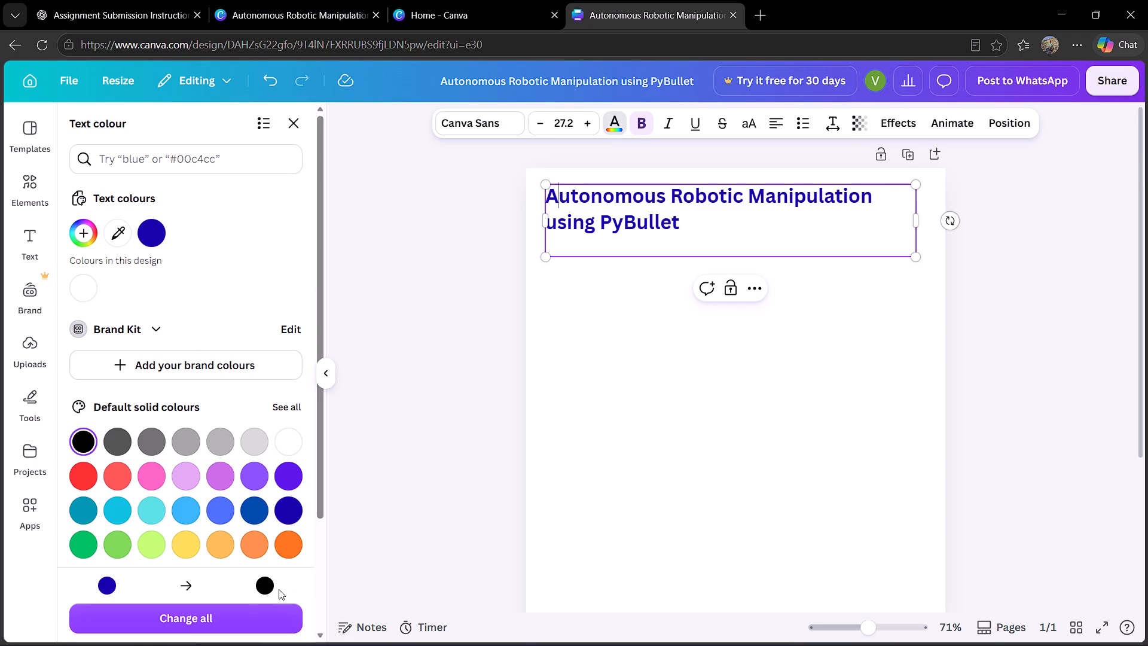
pyautogui.click(222, 621)
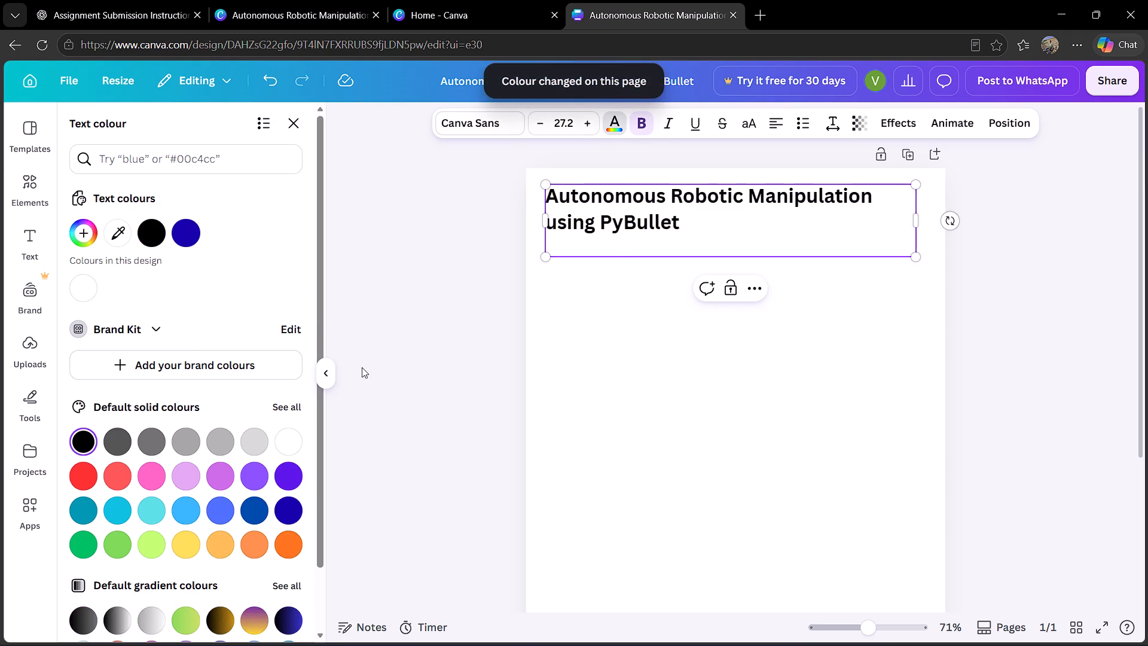
pyautogui.click(362, 367)
pyautogui.click(540, 327)
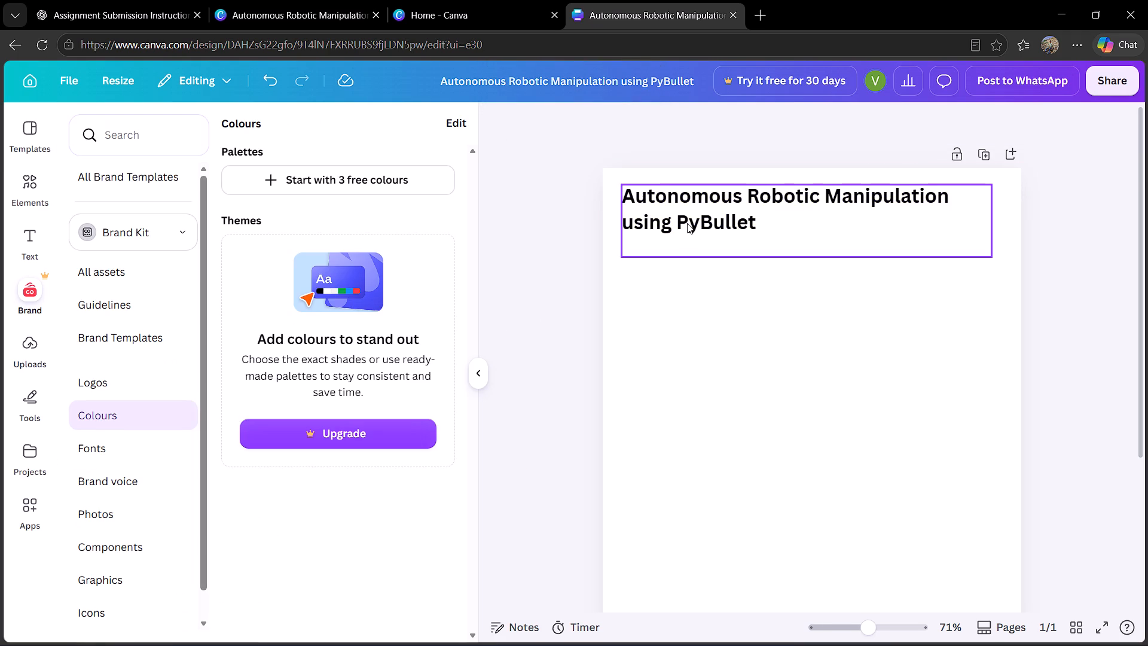
pyautogui.click(705, 224)
pyautogui.click(720, 328)
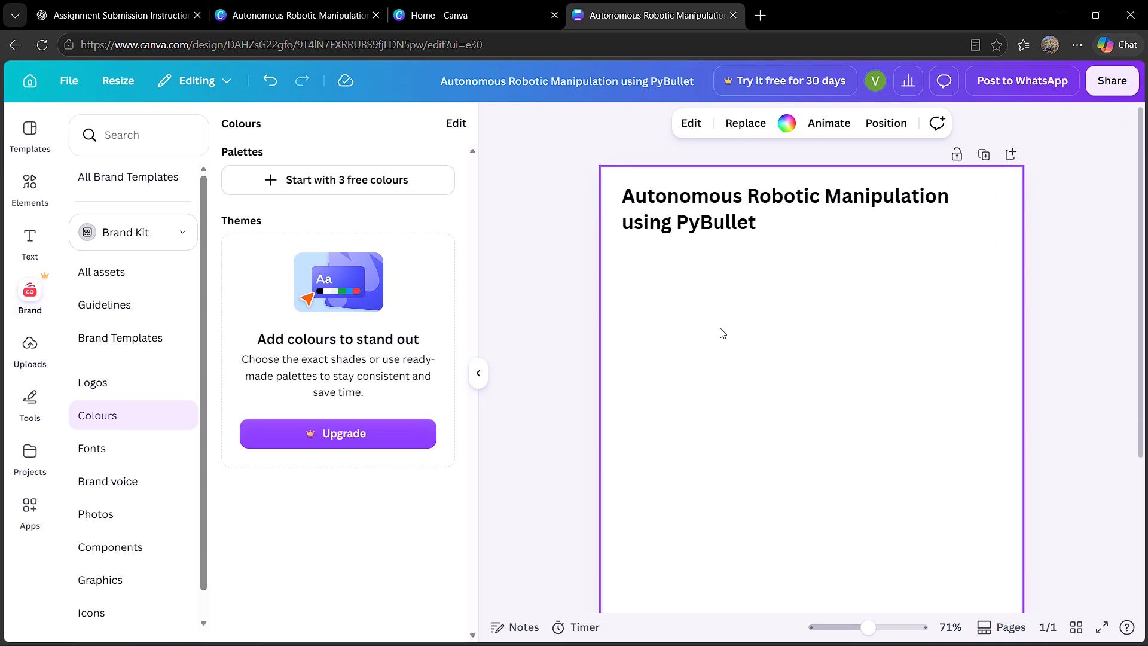
# Copy the two author lines plus the Branch and Assignment lines from beneath the title in the original lab report.
pyautogui.click(285, 0)
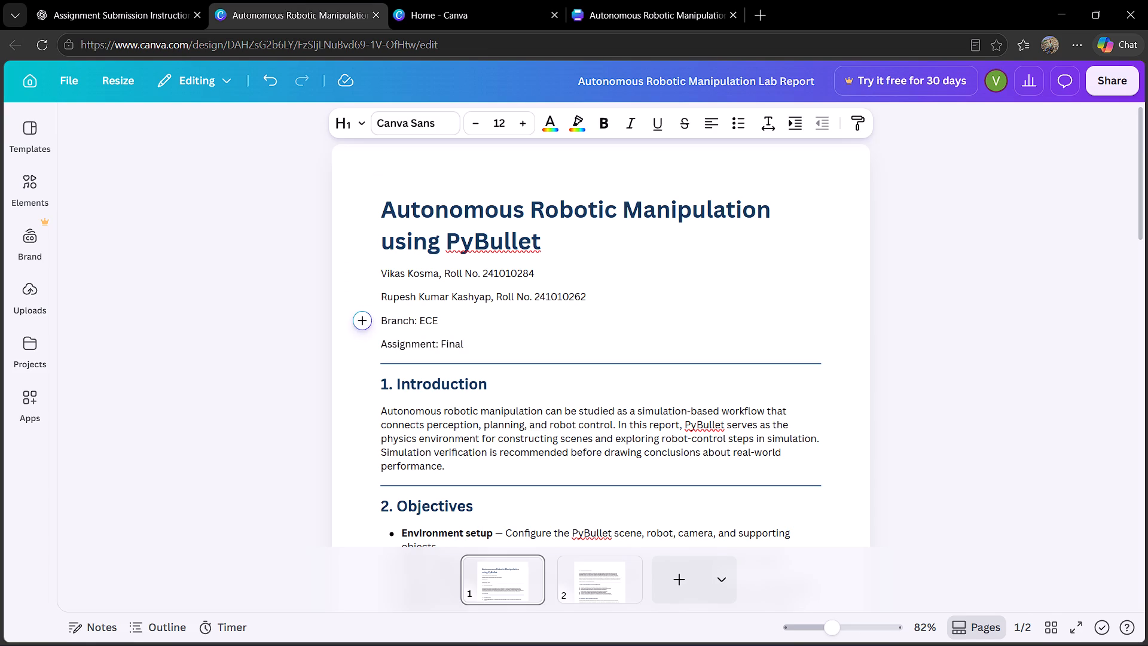
pyautogui.click(448, 295)
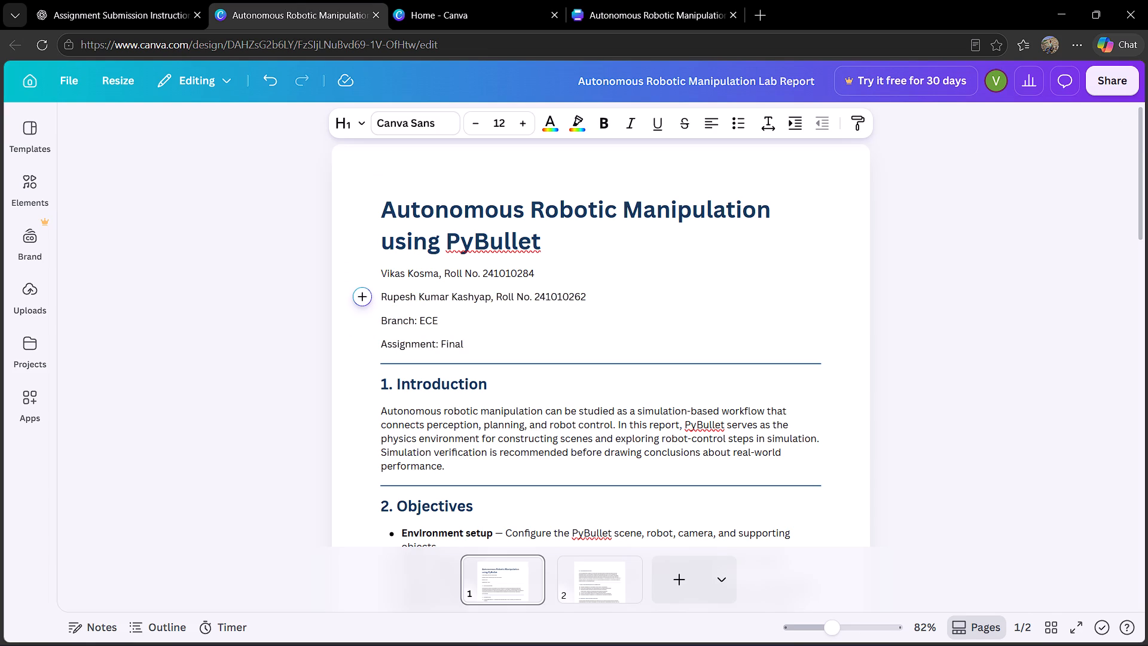
pyautogui.moveTo(376, 268); pyautogui.dragTo(456, 341)
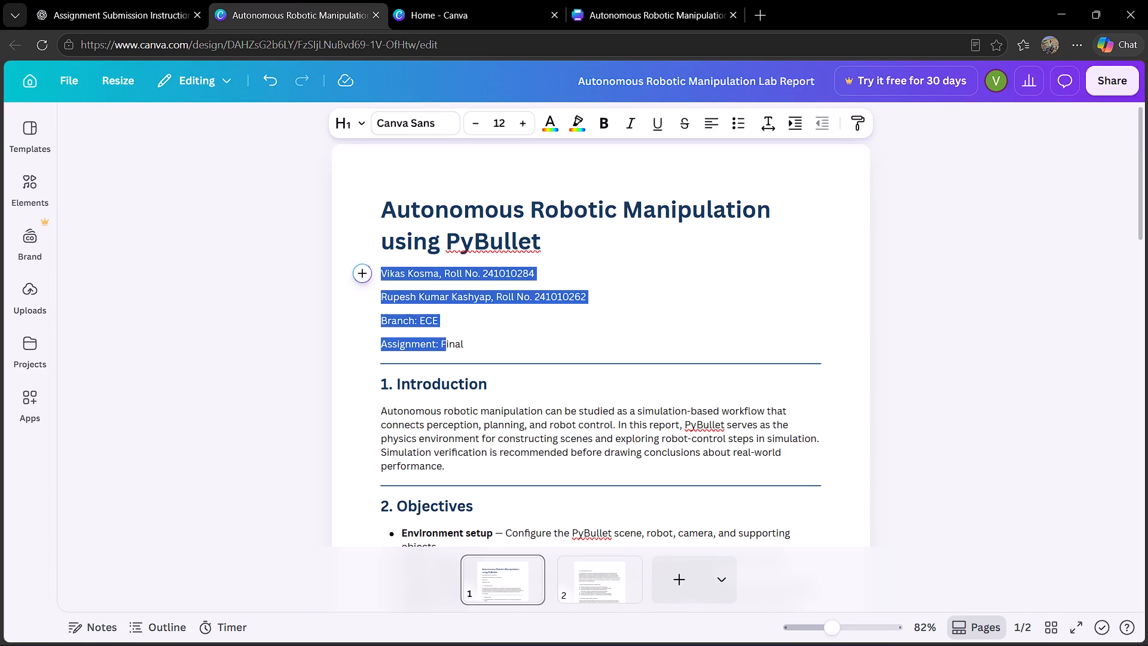
pyautogui.moveTo(456, 341); pyautogui.dragTo(464, 342)
pyautogui.hotkey('ctrl', 'c')
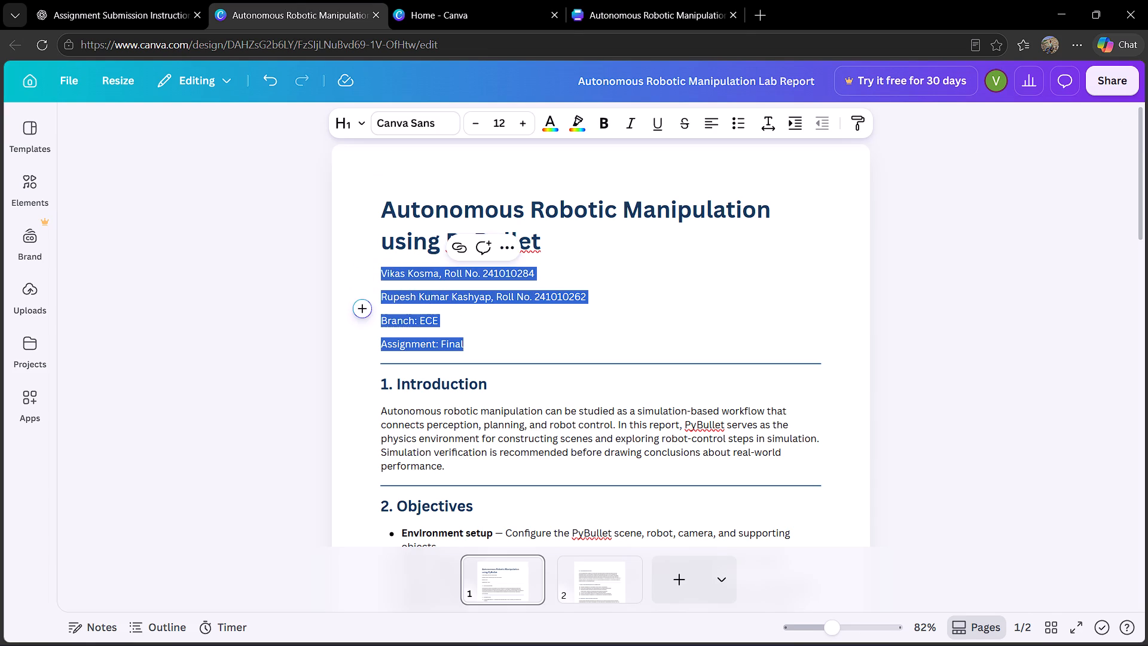
# Add a body text box to the new design and replace its placeholder with the copied author, Branch and Assignment lines.
pyautogui.click(648, 0)
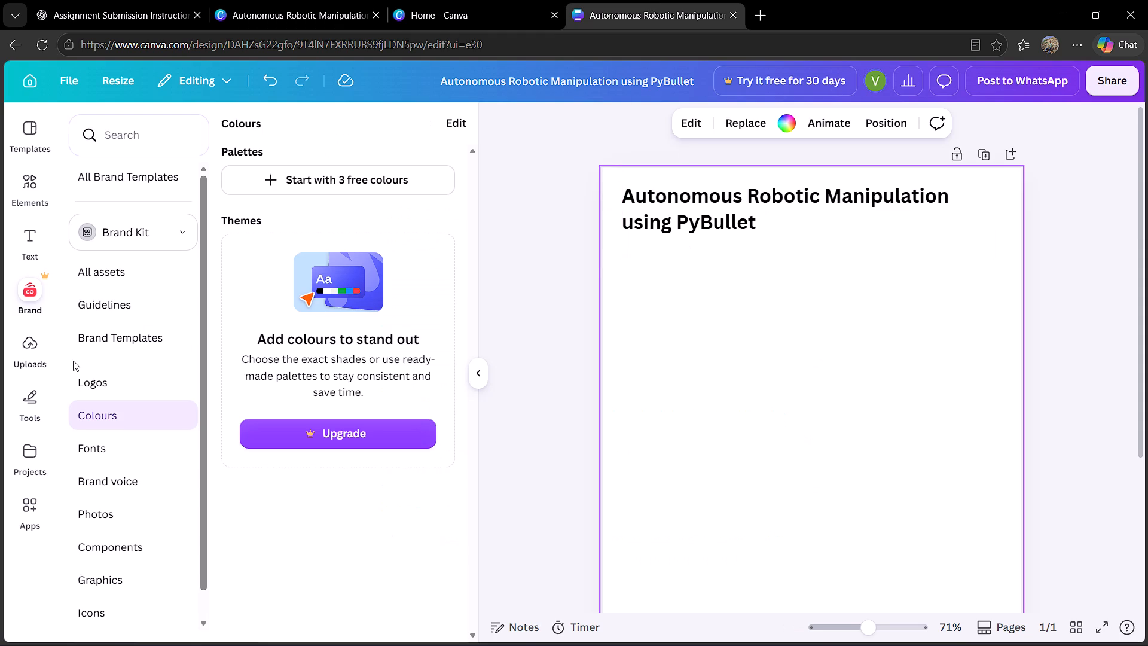
pyautogui.click(16, 245)
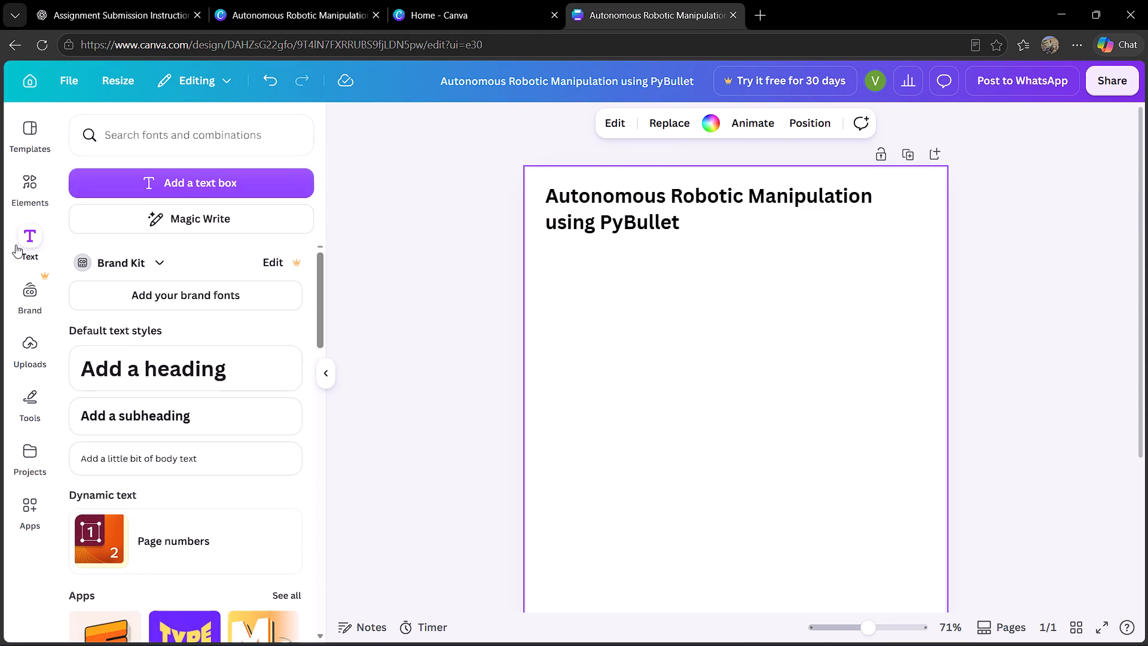
pyautogui.click(155, 462)
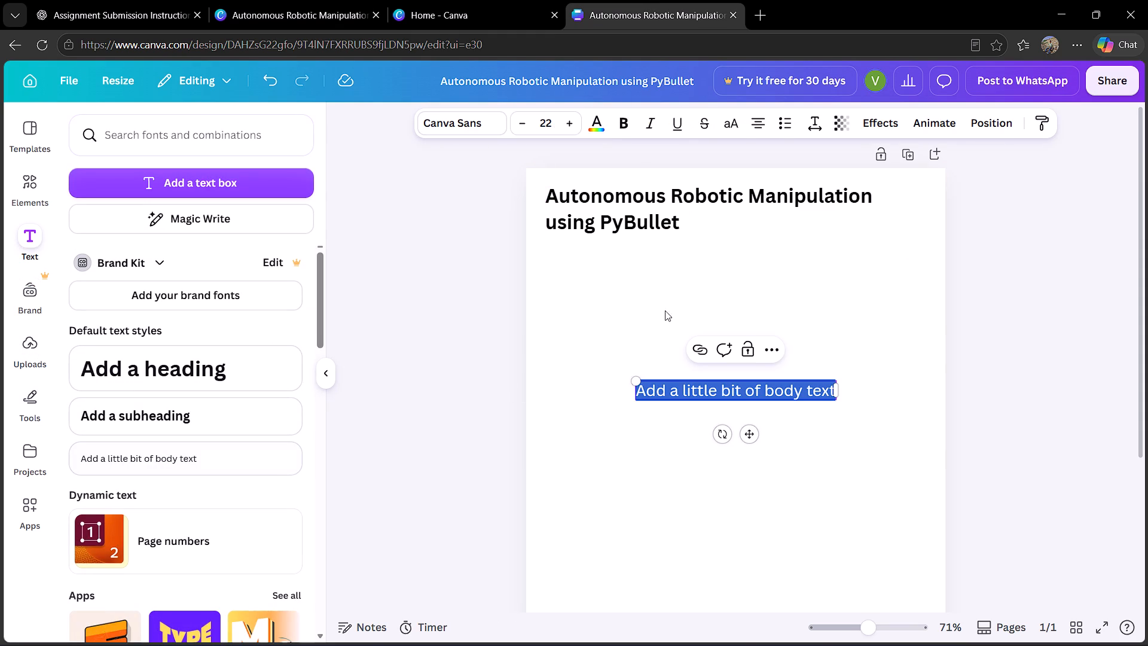
pyautogui.click(686, 382)
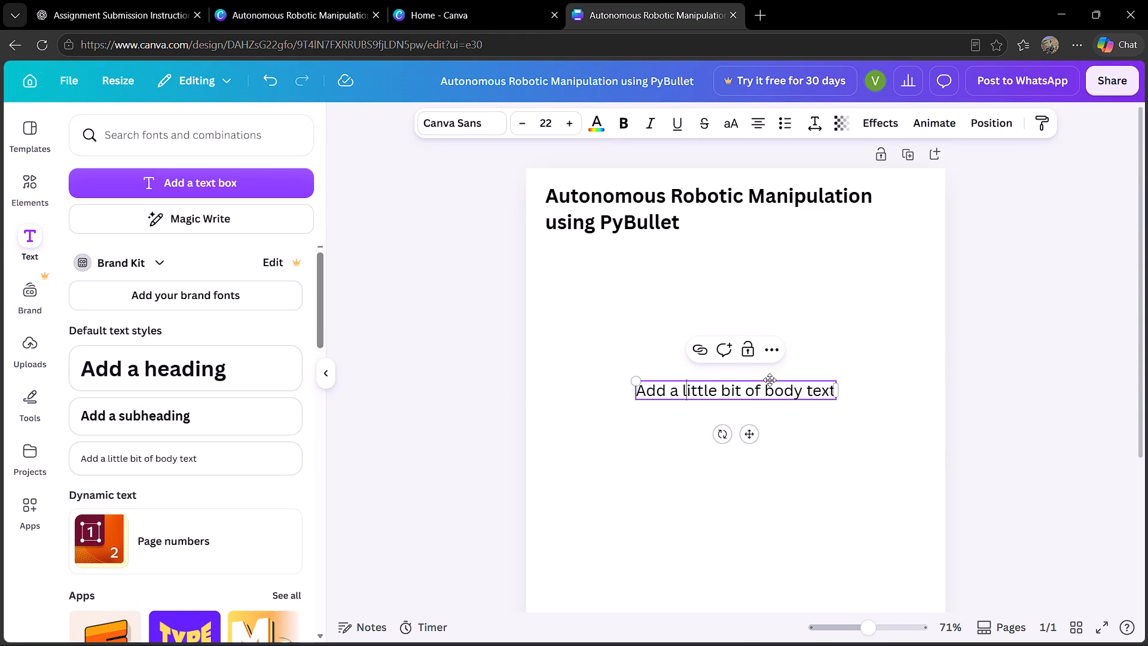
pyautogui.click(804, 396)
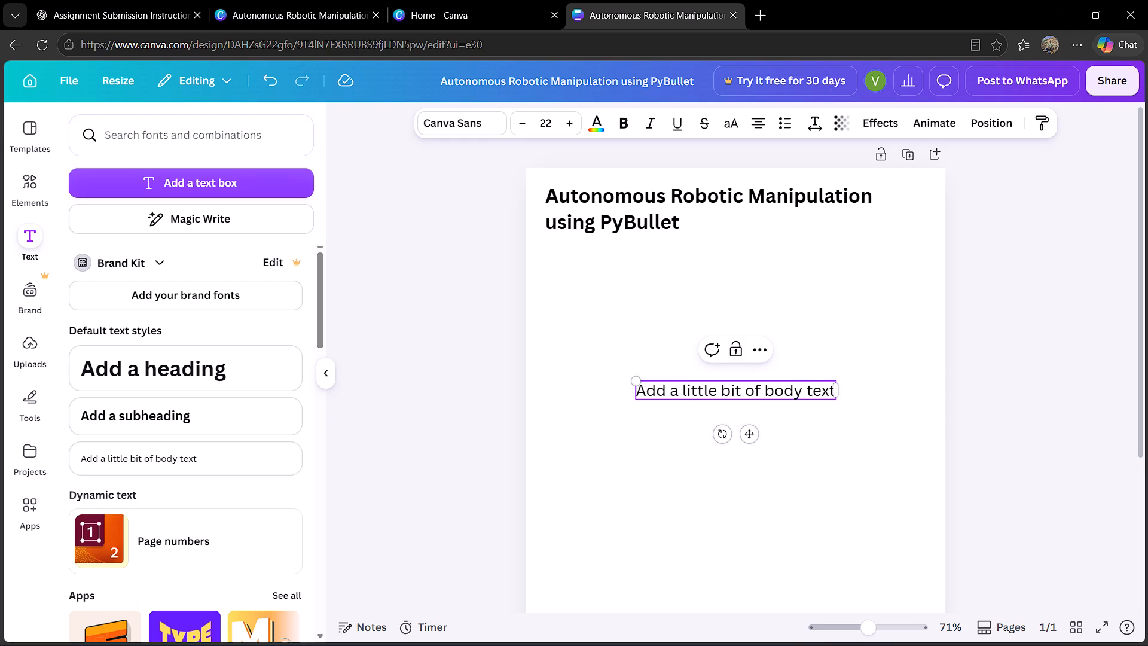
pyautogui.press('\\')
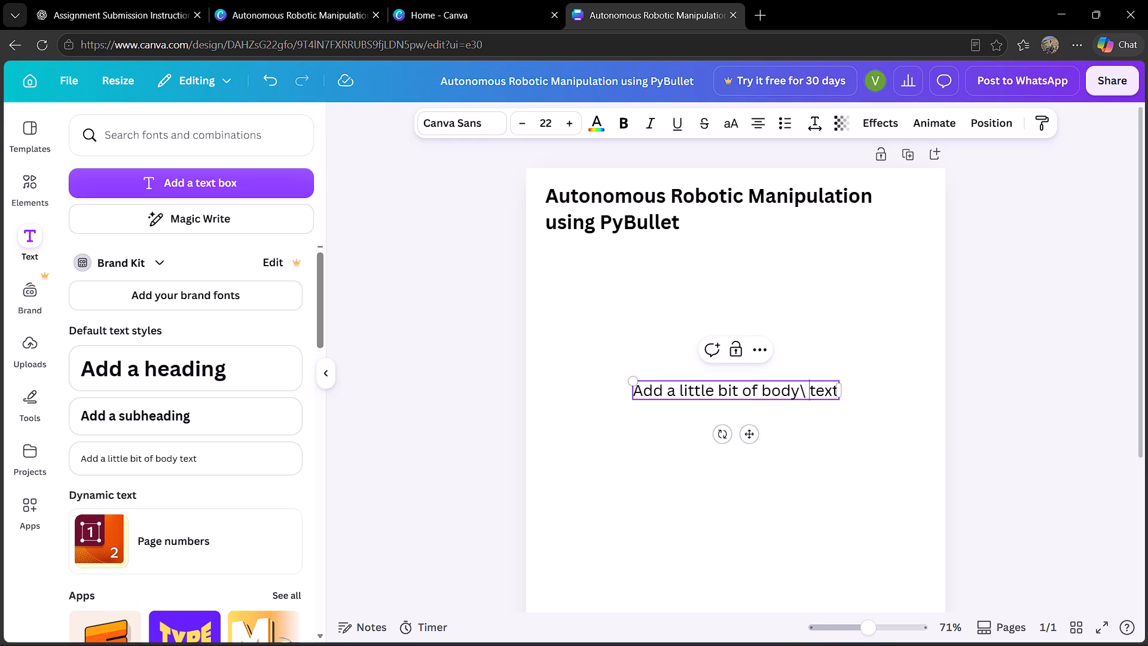
pyautogui.press('Right')
pyautogui.press('Right')
pyautogui.press('Right')
pyautogui.press('Right')
pyautogui.press('Right')
pyautogui.press('Right')
pyautogui.press('Right')
pyautogui.press('Right')
pyautogui.press('Right')
pyautogui.press('BackSpace')
pyautogui.press('BackSpace')
pyautogui.press('BackSpace')
pyautogui.press('BackSpace')
pyautogui.press('BackSpace')
pyautogui.press('BackSpace')
pyautogui.press('BackSpace')
pyautogui.press('BackSpace')
pyautogui.press('BackSpace')
pyautogui.press('BackSpace')
pyautogui.press('BackSpace')
pyautogui.press('BackSpace')
pyautogui.press('BackSpace')
pyautogui.press('BackSpace')
pyautogui.press('BackSpace')
pyautogui.press('BackSpace')
pyautogui.press('BackSpace')
pyautogui.press('BackSpace')
pyautogui.press('BackSpace')
pyautogui.press('BackSpace')
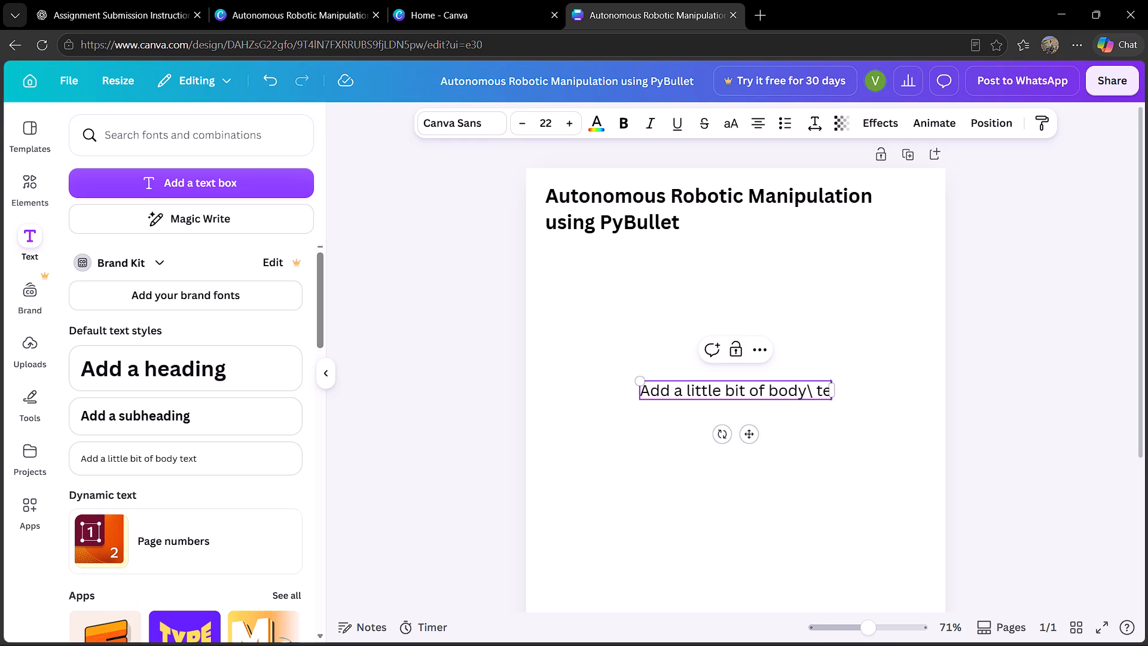
pyautogui.hotkey('ctrl', 'v')
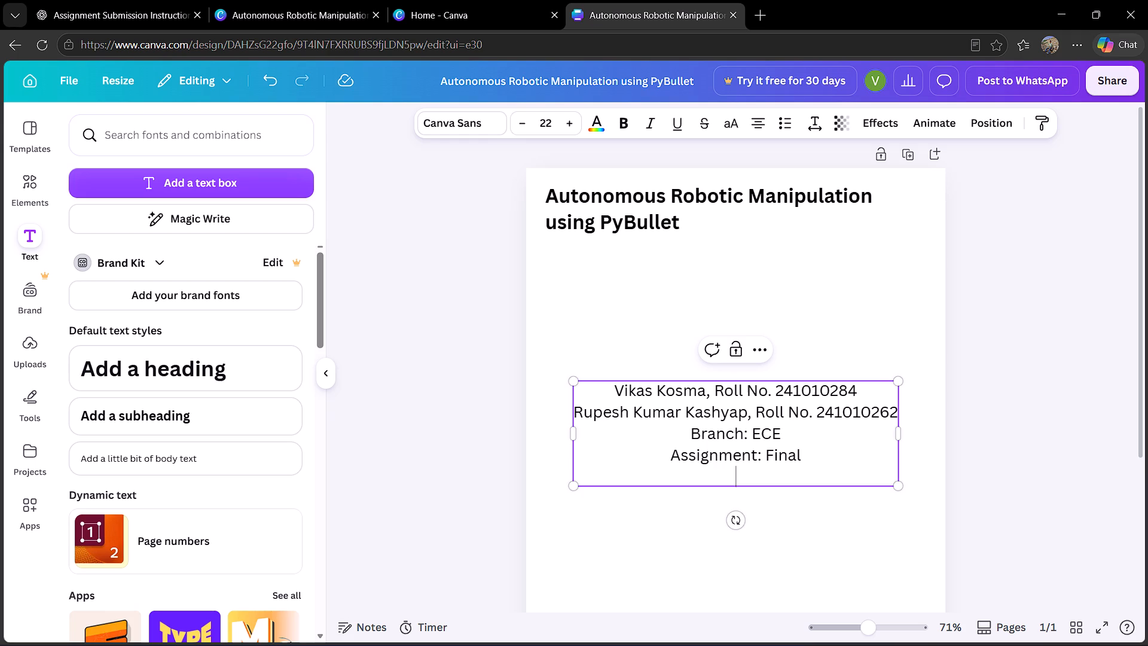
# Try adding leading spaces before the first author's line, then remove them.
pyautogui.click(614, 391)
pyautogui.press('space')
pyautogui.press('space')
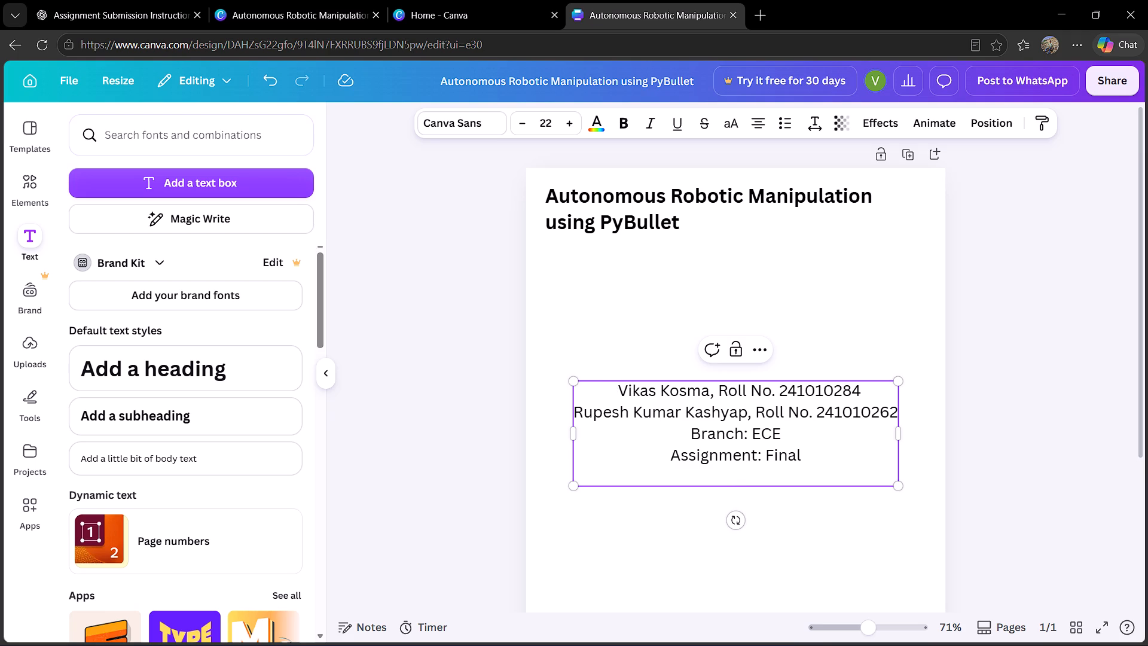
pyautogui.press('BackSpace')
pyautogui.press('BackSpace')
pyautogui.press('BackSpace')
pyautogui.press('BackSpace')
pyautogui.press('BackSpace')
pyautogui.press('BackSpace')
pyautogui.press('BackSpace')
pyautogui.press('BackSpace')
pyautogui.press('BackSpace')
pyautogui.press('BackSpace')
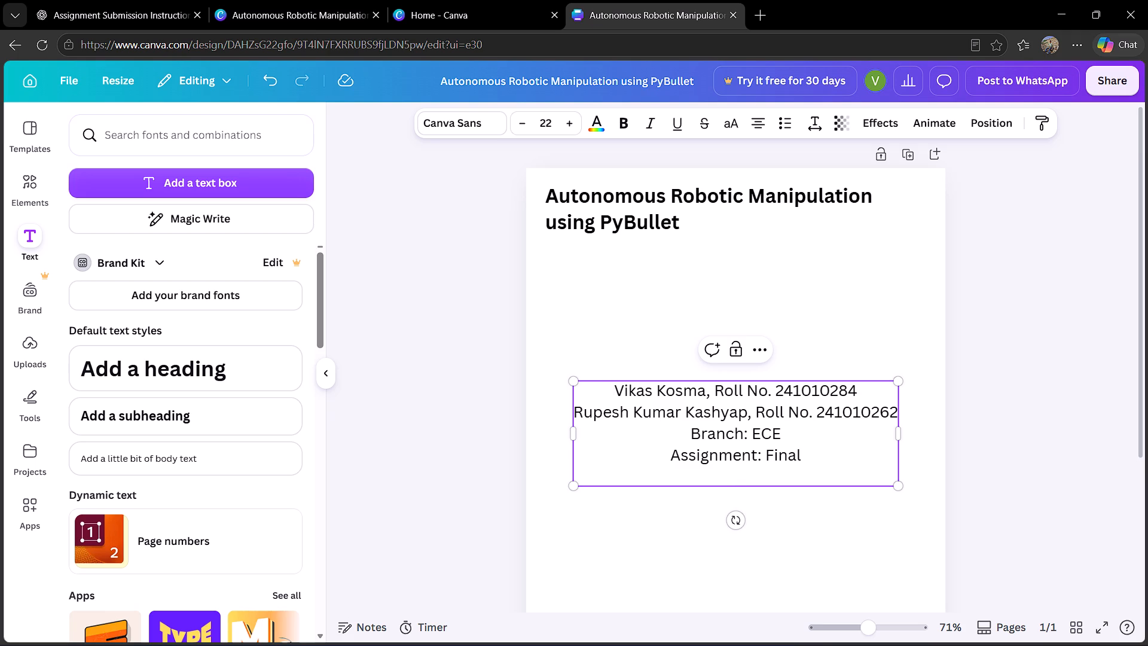
# Indent the second author's line with leading spaces so it starts roughly level with the first author's line.
pyautogui.click(573, 411)
pyautogui.press('space')
pyautogui.press('space')
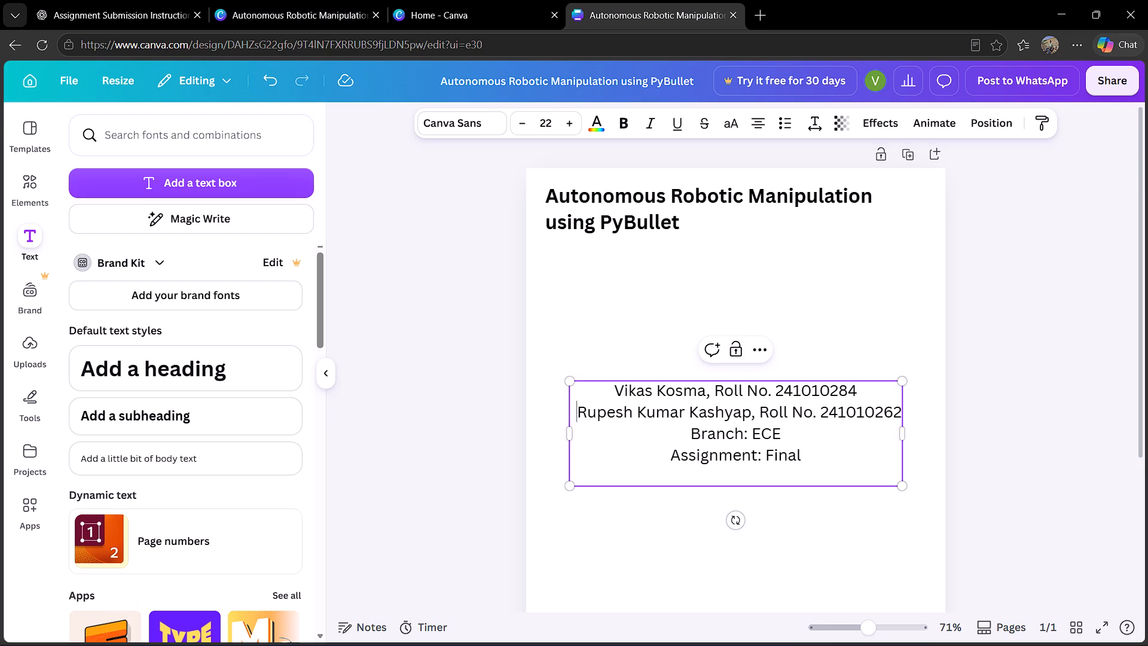
pyautogui.press('space')
pyautogui.press('space')
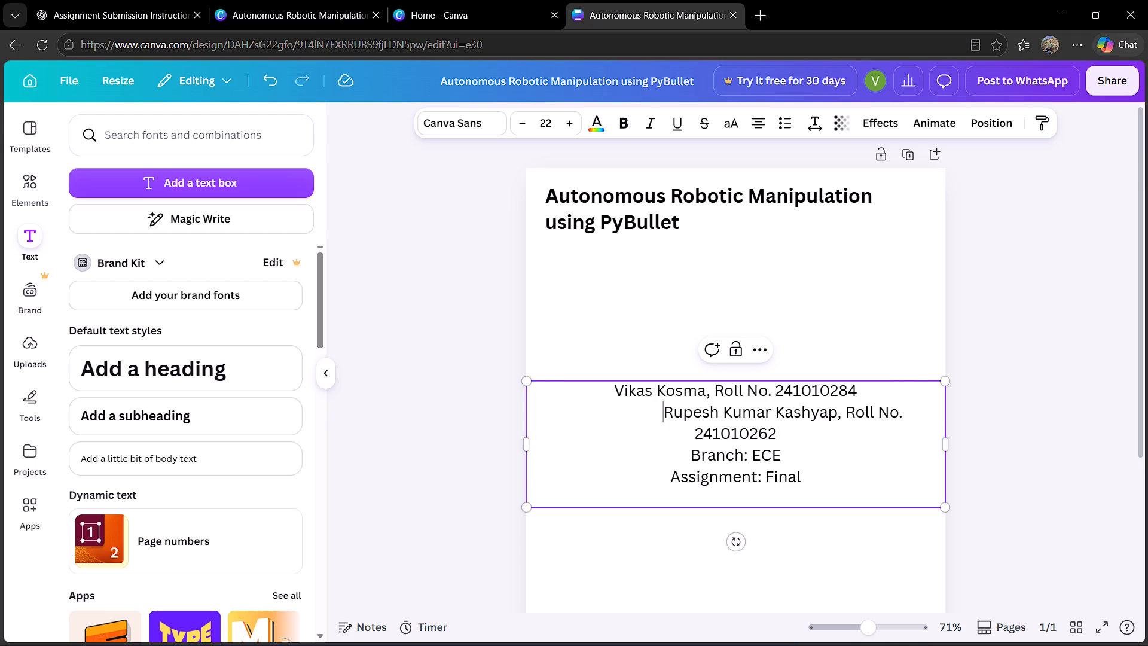
pyautogui.press('BackSpace')
pyautogui.press('BackSpace')
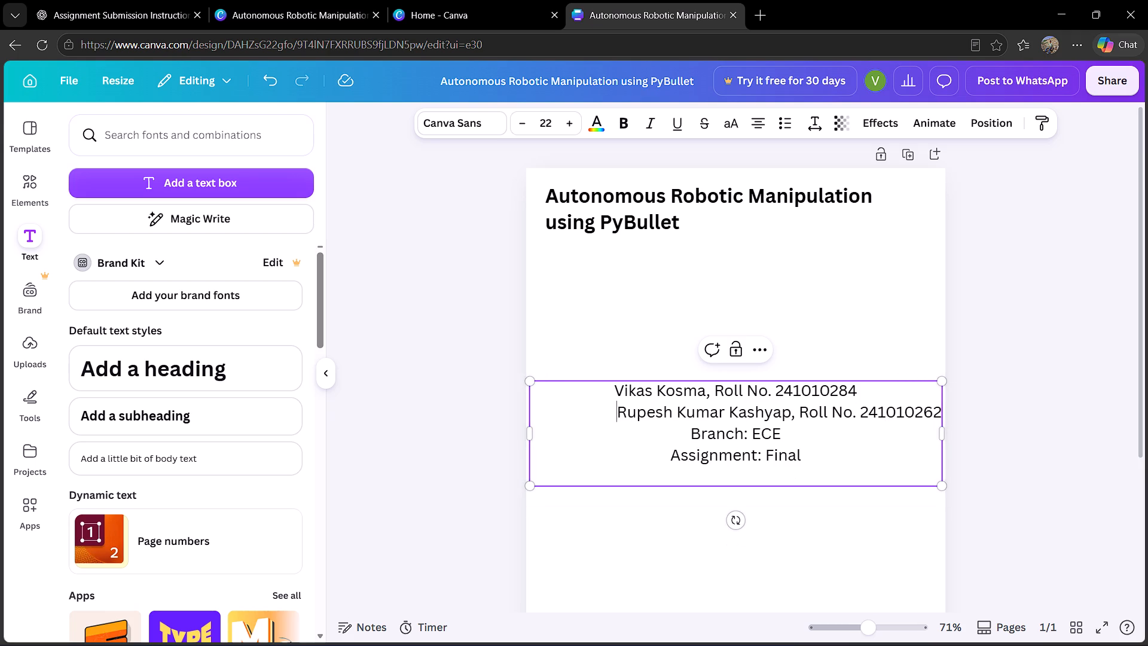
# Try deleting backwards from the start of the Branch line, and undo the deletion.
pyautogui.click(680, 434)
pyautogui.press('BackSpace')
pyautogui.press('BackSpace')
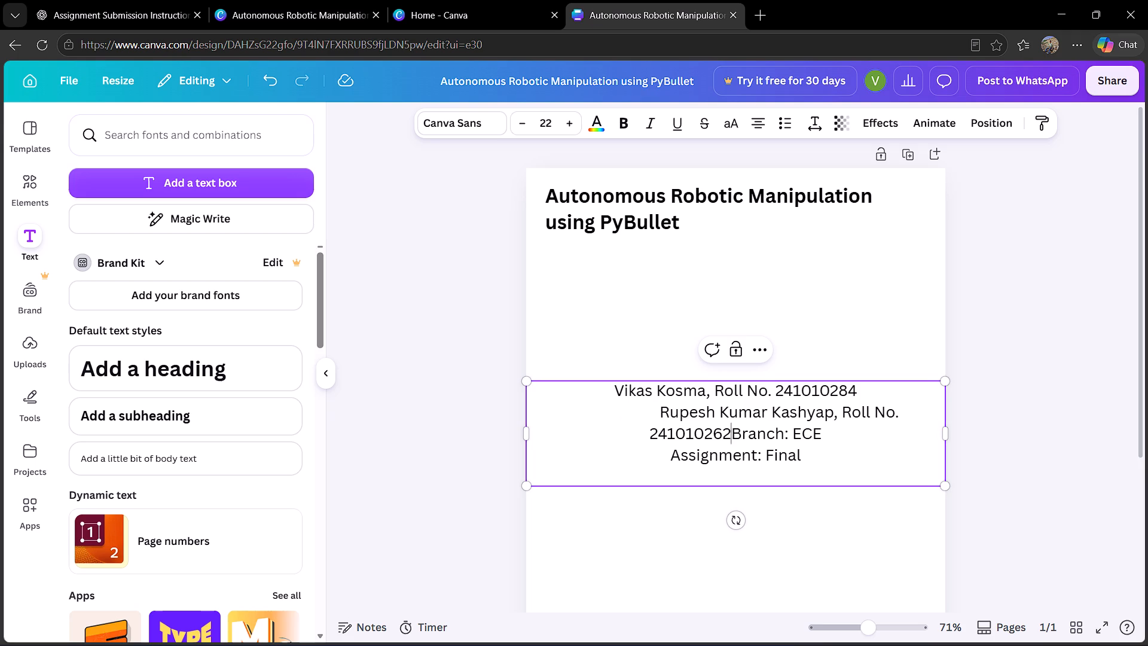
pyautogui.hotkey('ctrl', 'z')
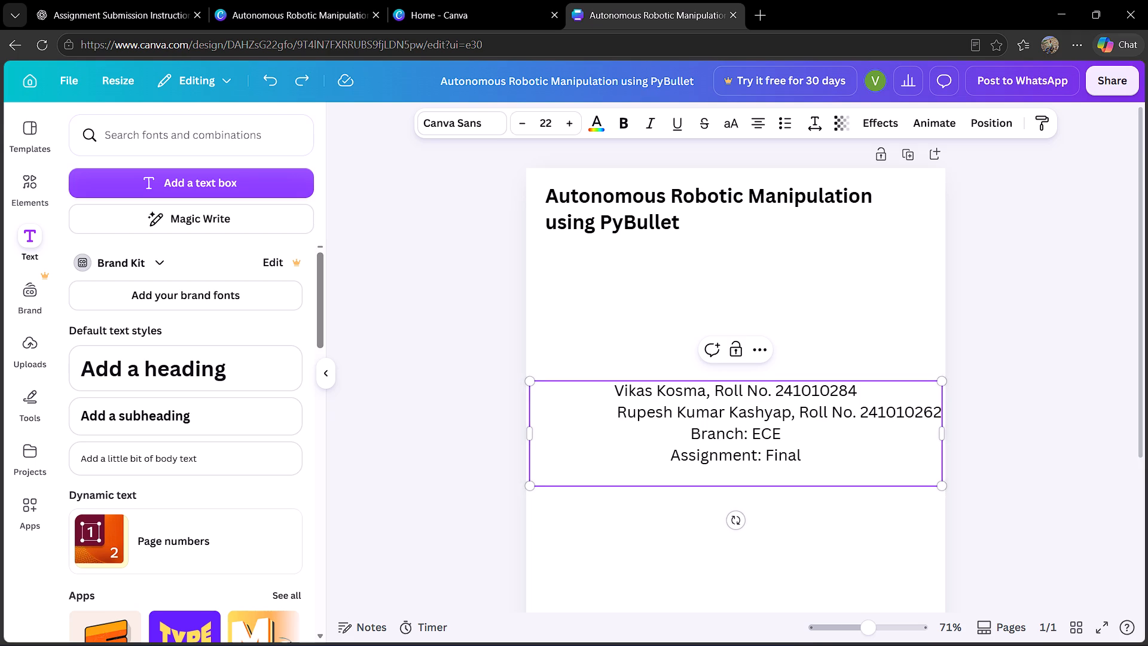
# Cut the Branch: ECE and Assignment: Final lines out of the author details text box.
pyautogui.click(665, 455)
pyautogui.moveTo(685, 435); pyautogui.dragTo(784, 469)
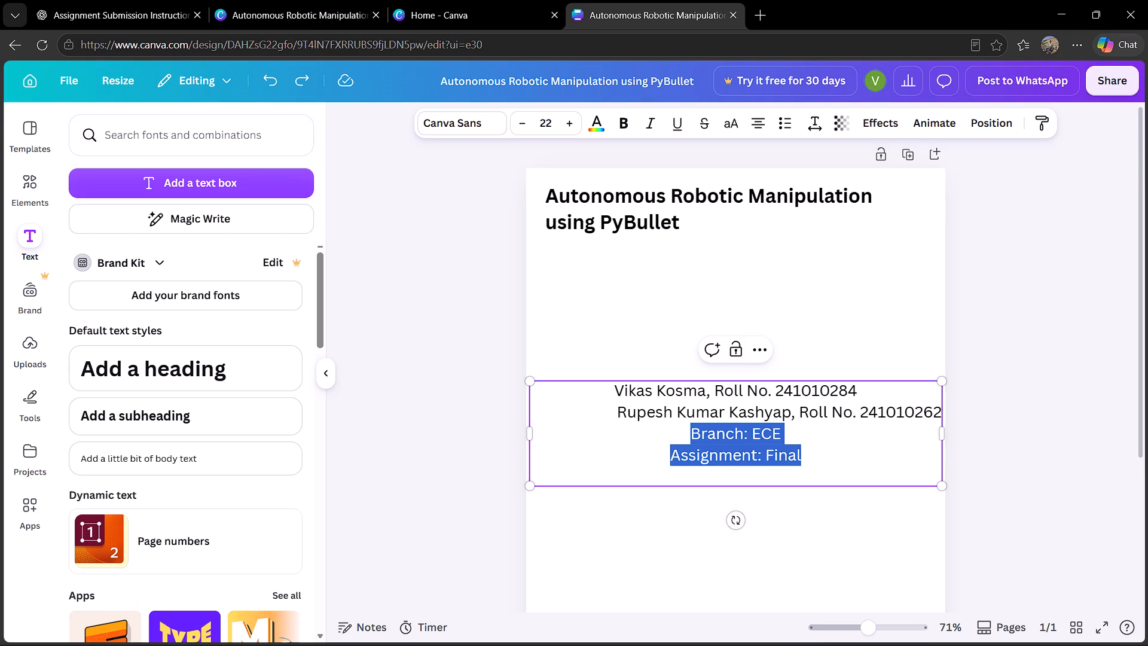
pyautogui.moveTo(784, 469); pyautogui.dragTo(789, 469)
pyautogui.hotkey('ctrl', 'x')
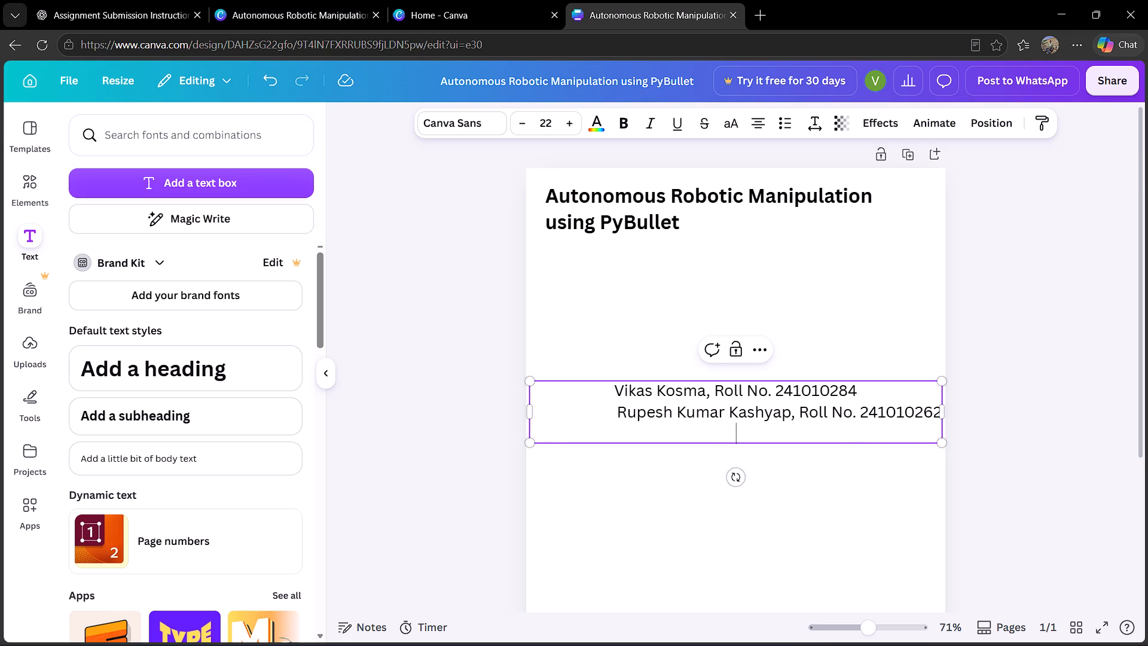
# Scale down the author details text box from its corner to a font size of about 17.2.
pyautogui.moveTo(943, 382); pyautogui.dragTo(891, 400)
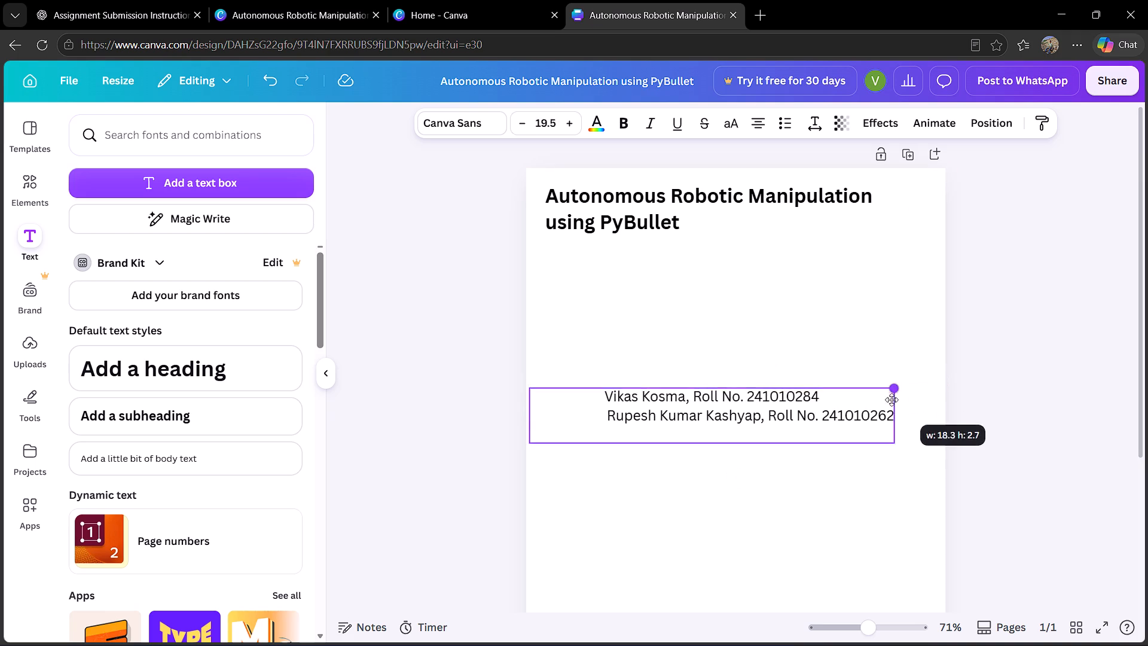
pyautogui.moveTo(891, 400); pyautogui.dragTo(857, 416)
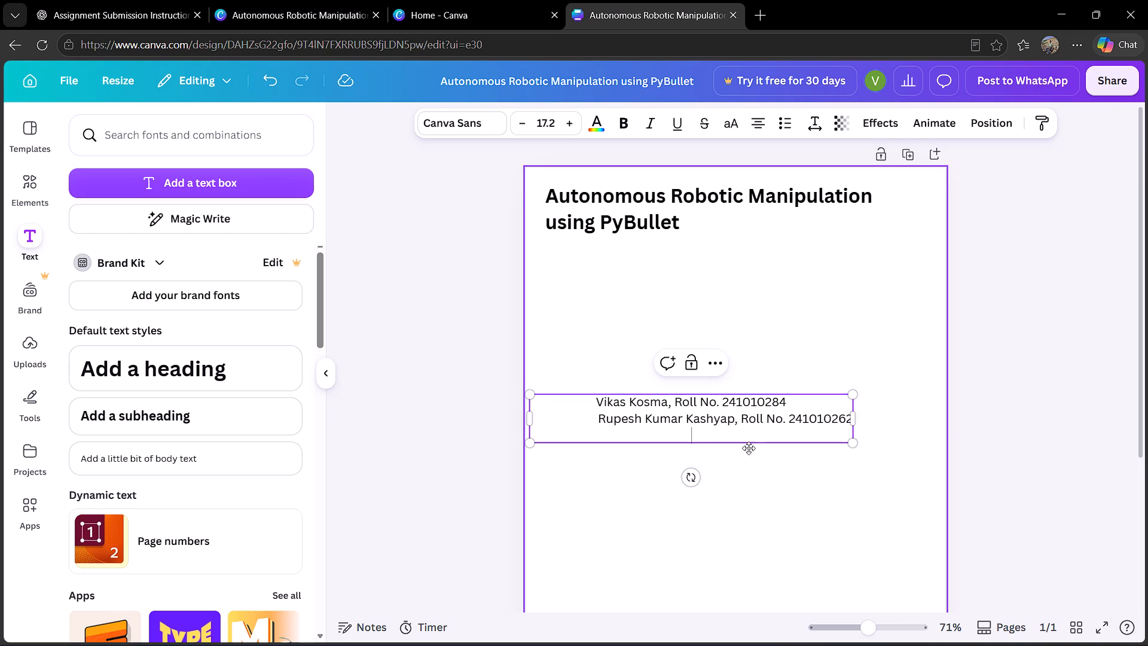
# Move the author details text box up beneath the title, with the author lines starting roughly level with the title's left edge.
pyautogui.moveTo(758, 445); pyautogui.dragTo(687, 309)
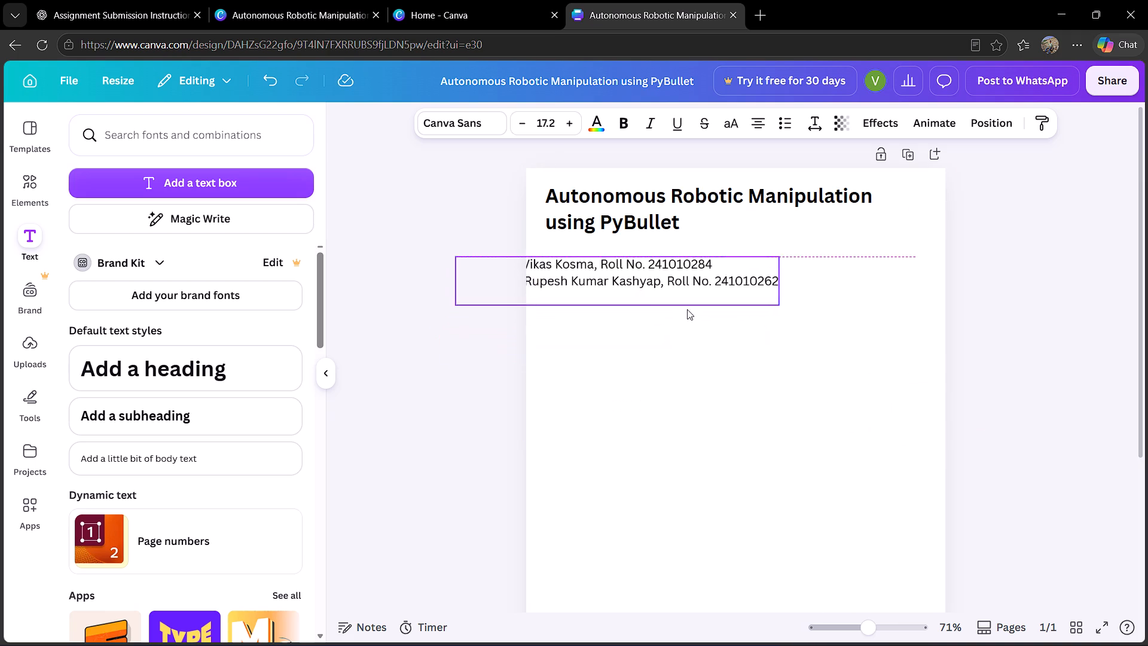
pyautogui.moveTo(687, 309); pyautogui.dragTo(707, 306)
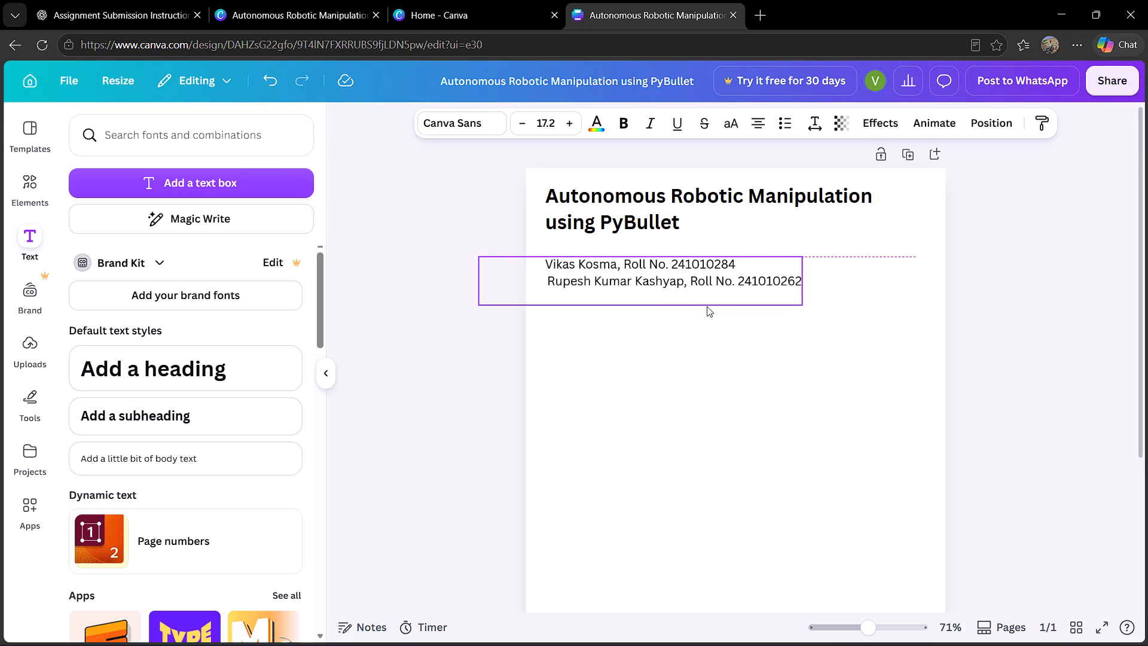
pyautogui.moveTo(707, 306); pyautogui.dragTo(708, 306)
pyautogui.scroll(-1, 734, 386)
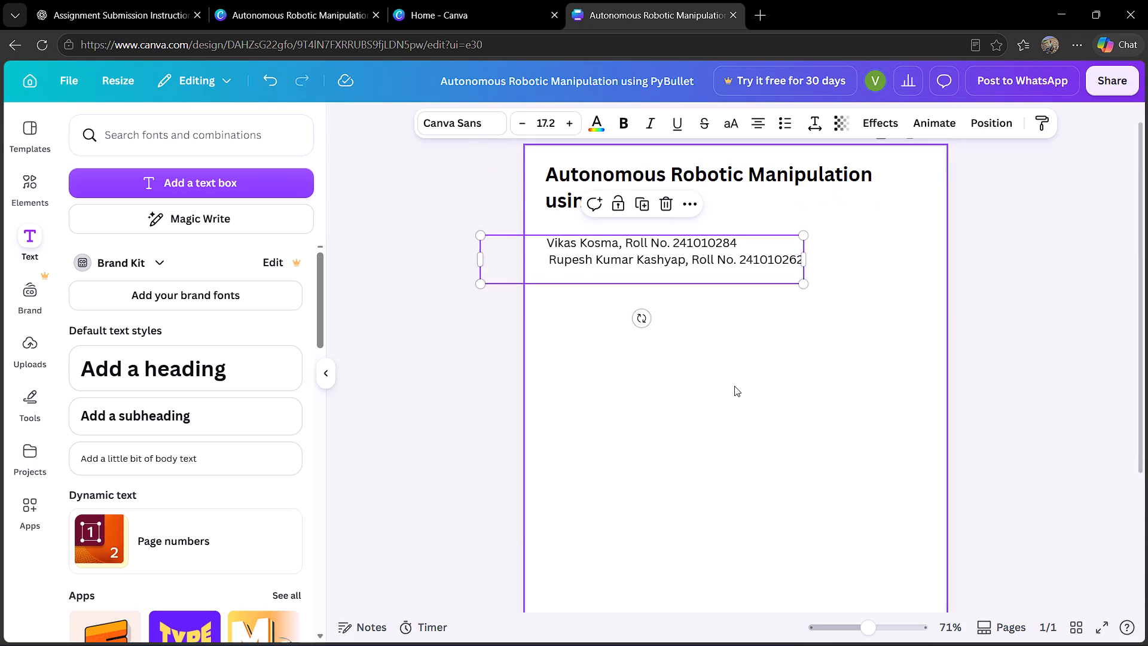
pyautogui.click(467, 339)
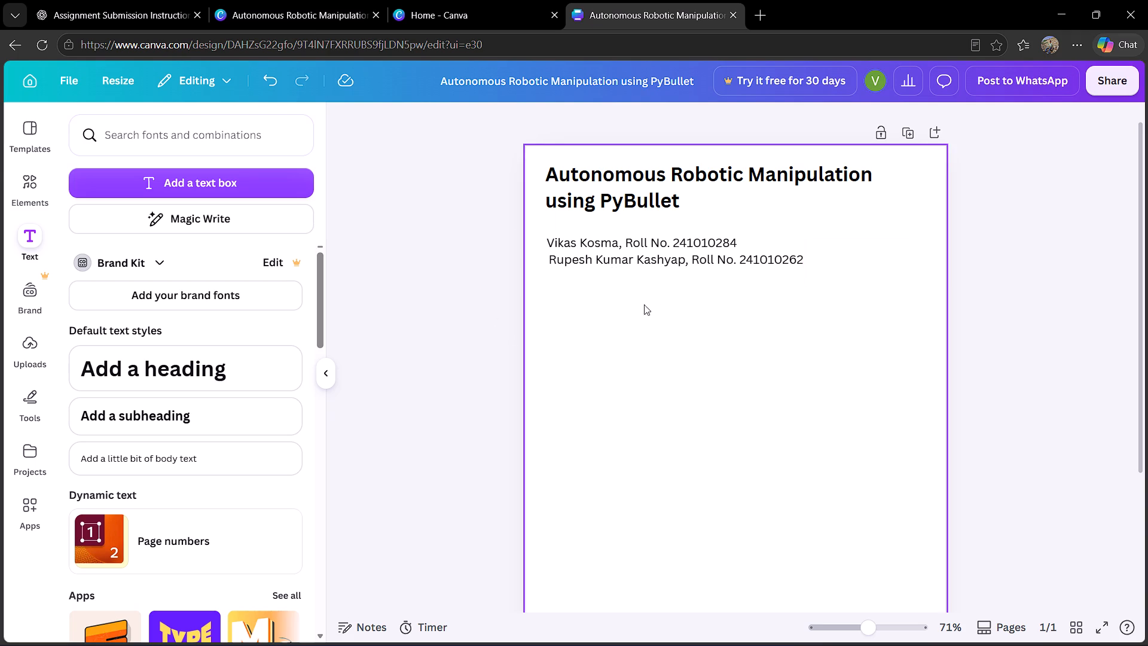
# Switch to the original lab report and duplicate the divider line above the 1. Introduction heading.
pyautogui.click(304, 0)
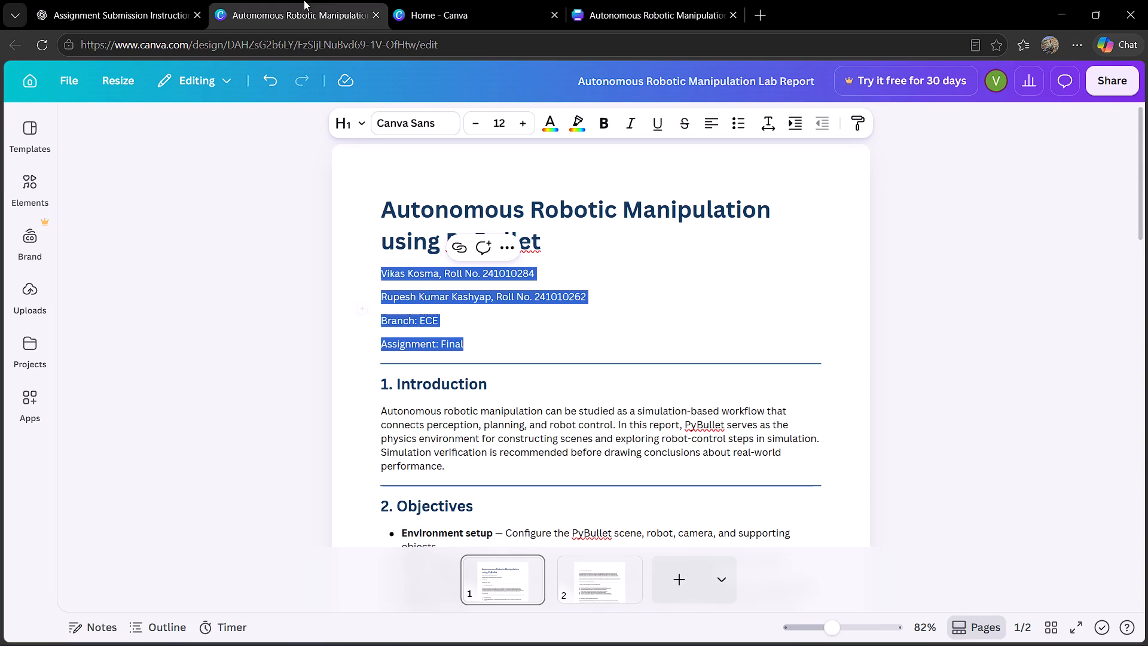
pyautogui.click(489, 362)
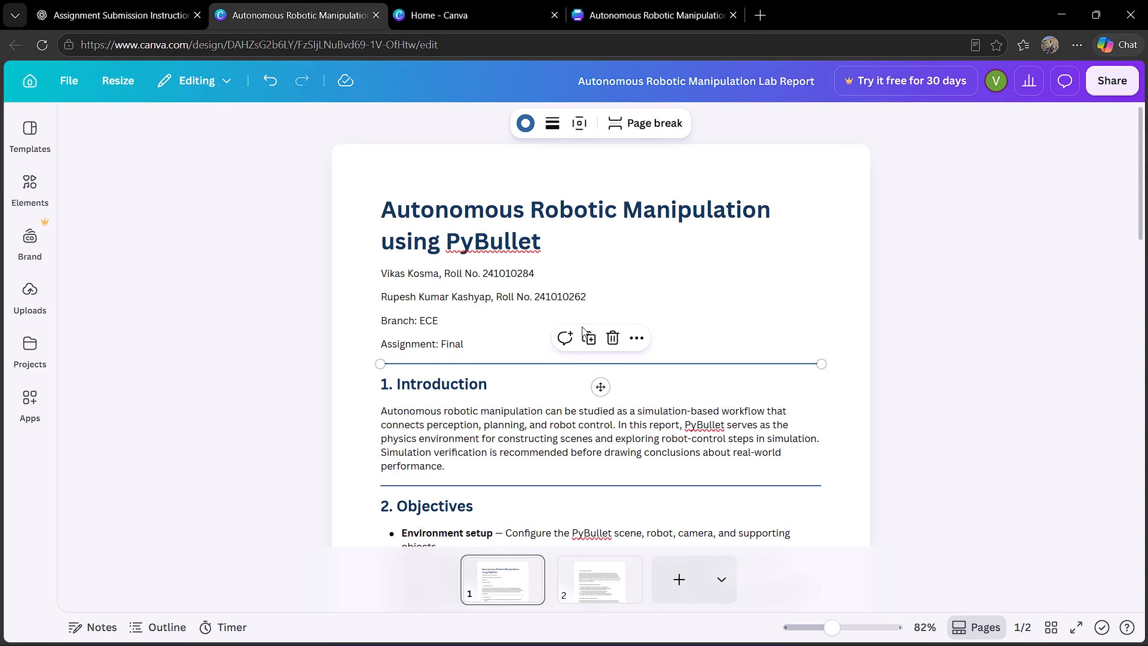
pyautogui.click(594, 342)
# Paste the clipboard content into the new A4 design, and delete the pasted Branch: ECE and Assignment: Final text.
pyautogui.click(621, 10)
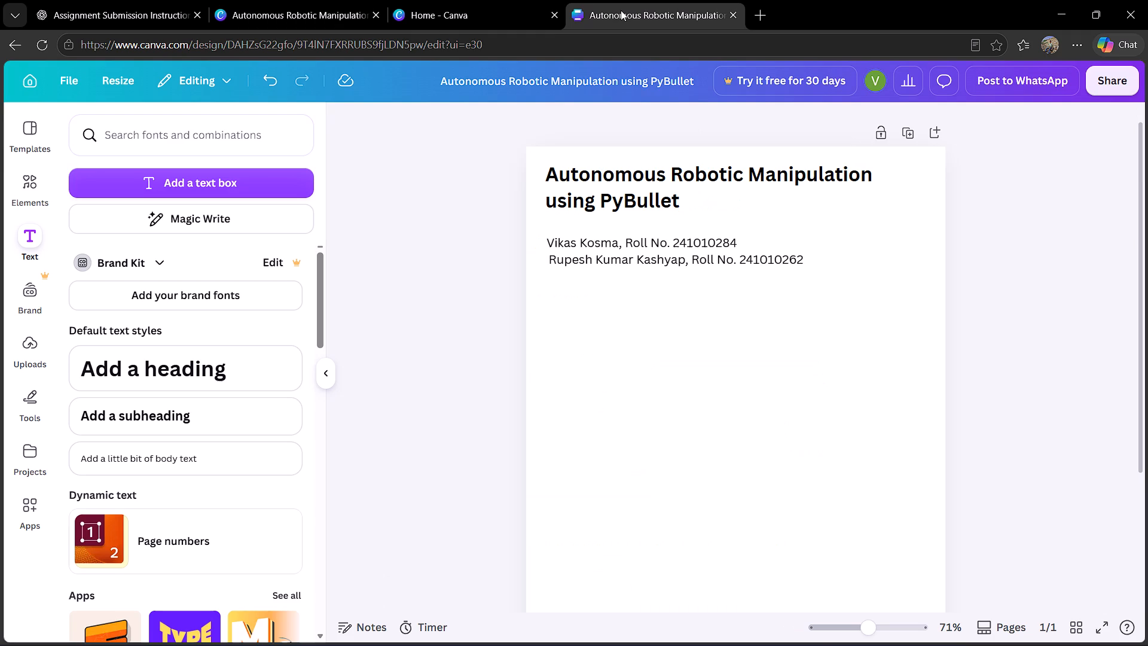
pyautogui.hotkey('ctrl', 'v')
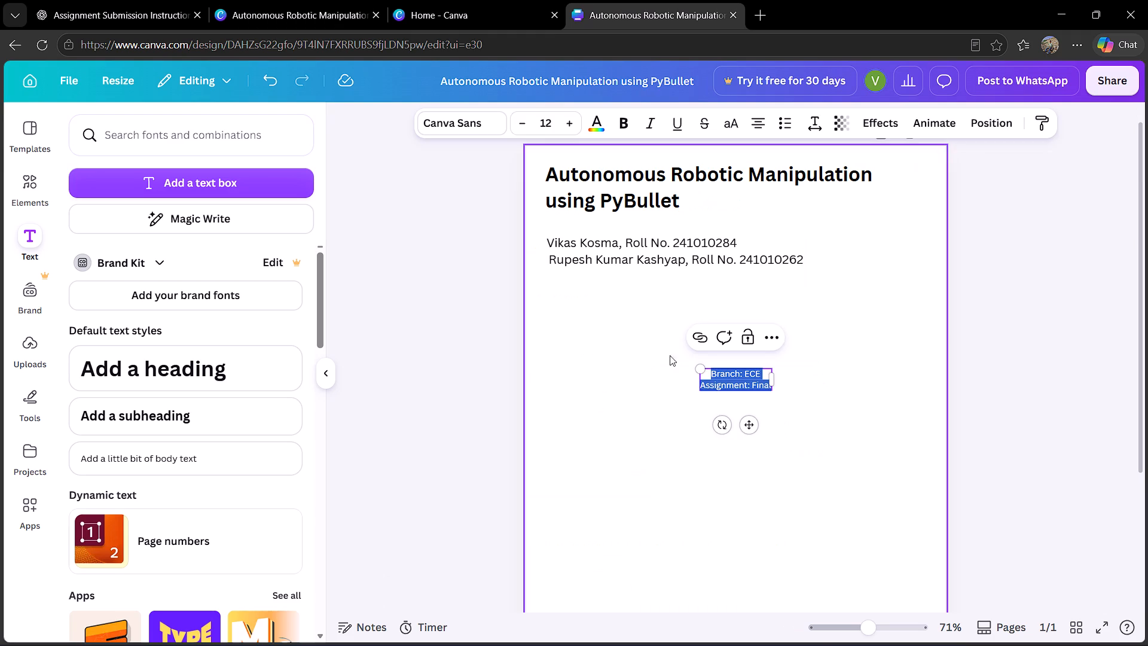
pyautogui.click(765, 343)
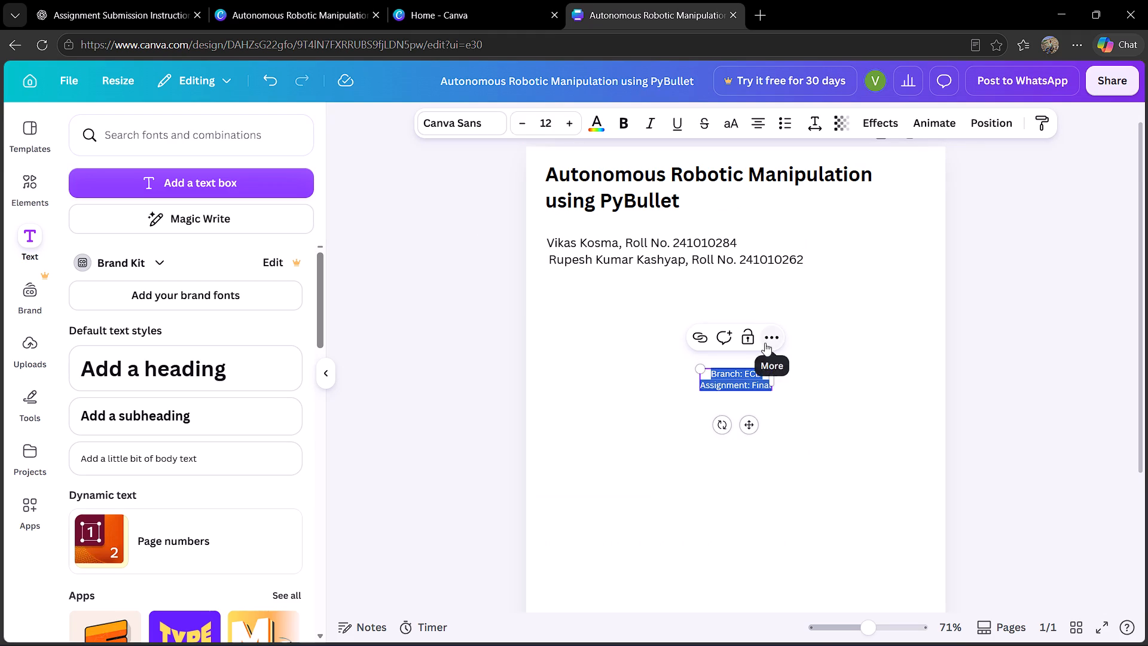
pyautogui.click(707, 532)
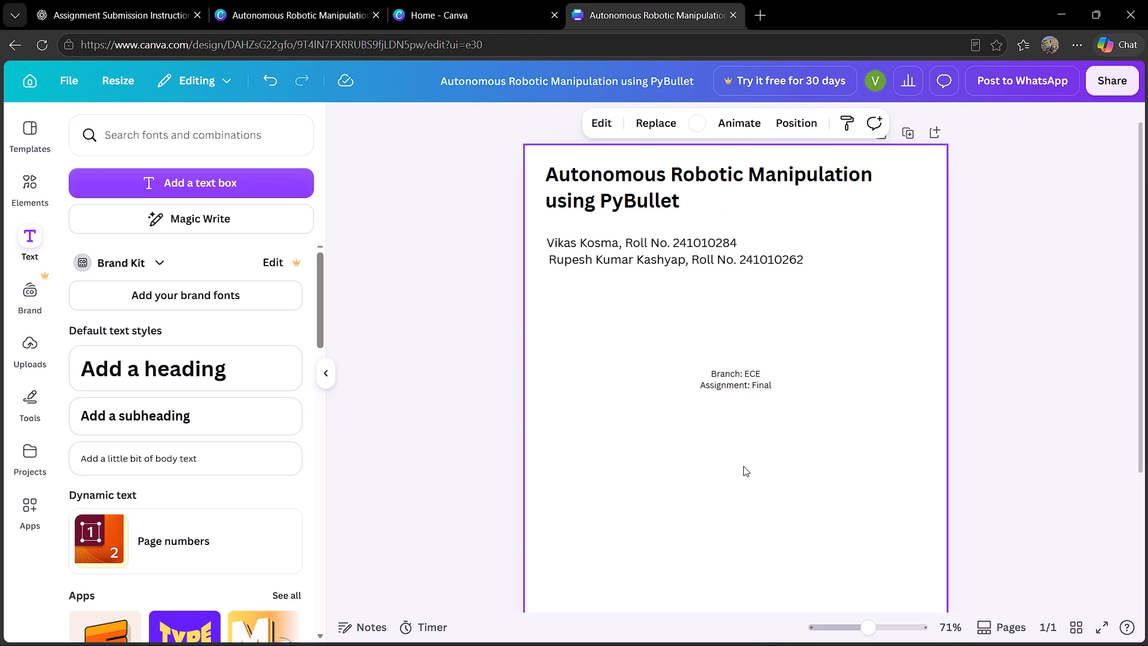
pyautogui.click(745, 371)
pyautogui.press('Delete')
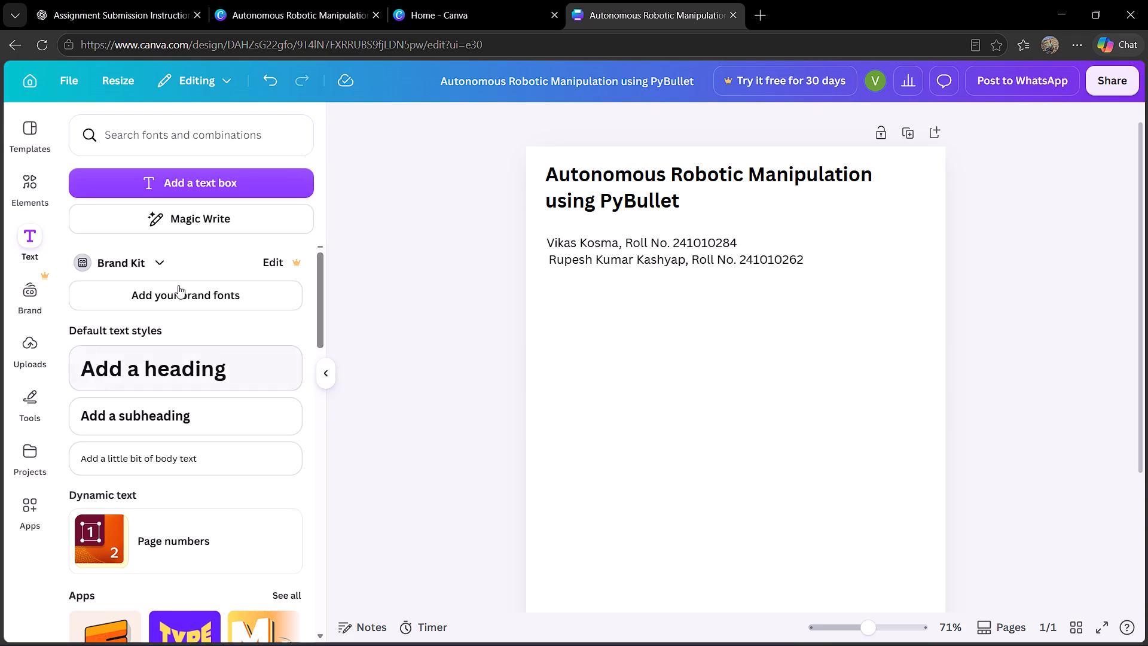
# Add a straight horizontal line about 19.3 long beneath the author details, spanning most of the page width.
pyautogui.click(29, 404)
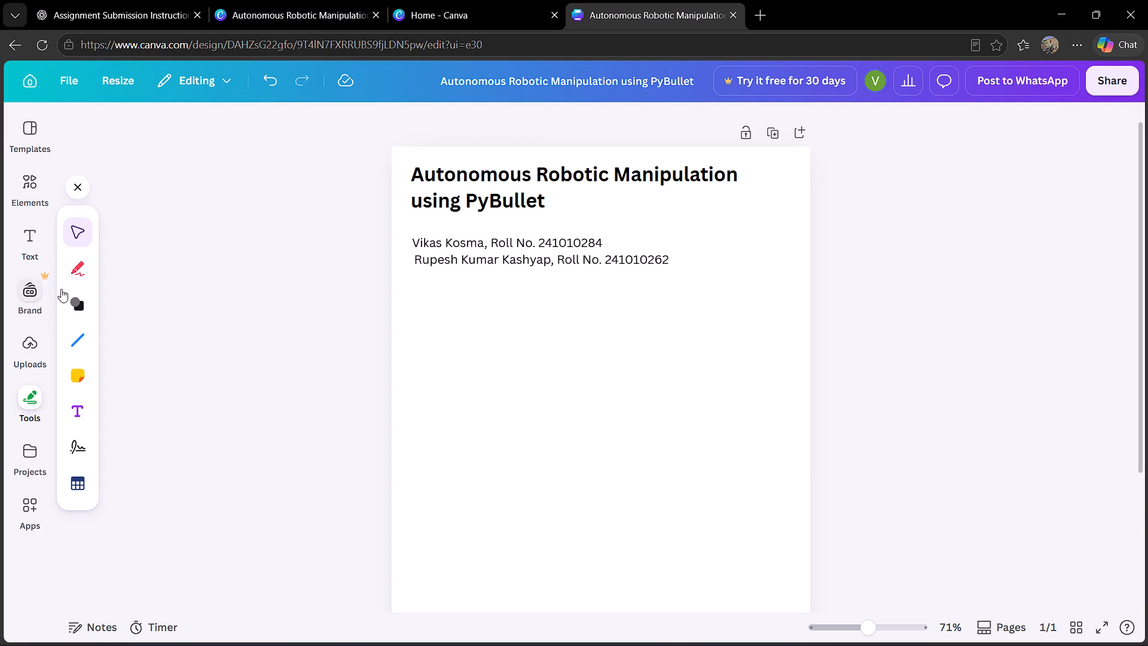
pyautogui.click(77, 339)
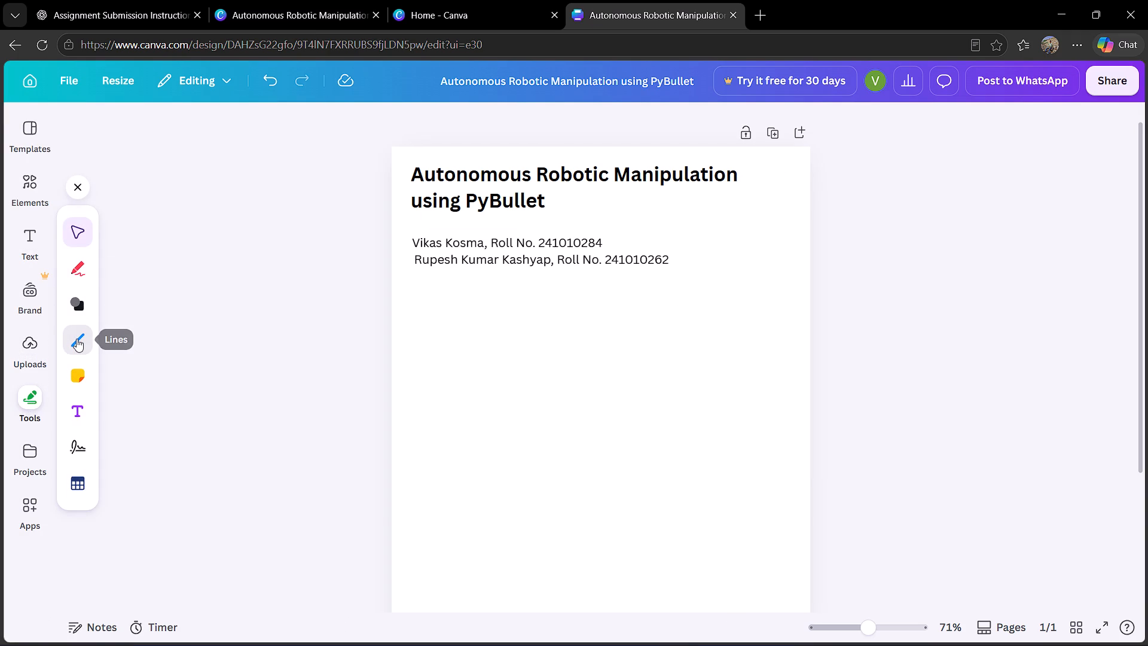
pyautogui.click(120, 318)
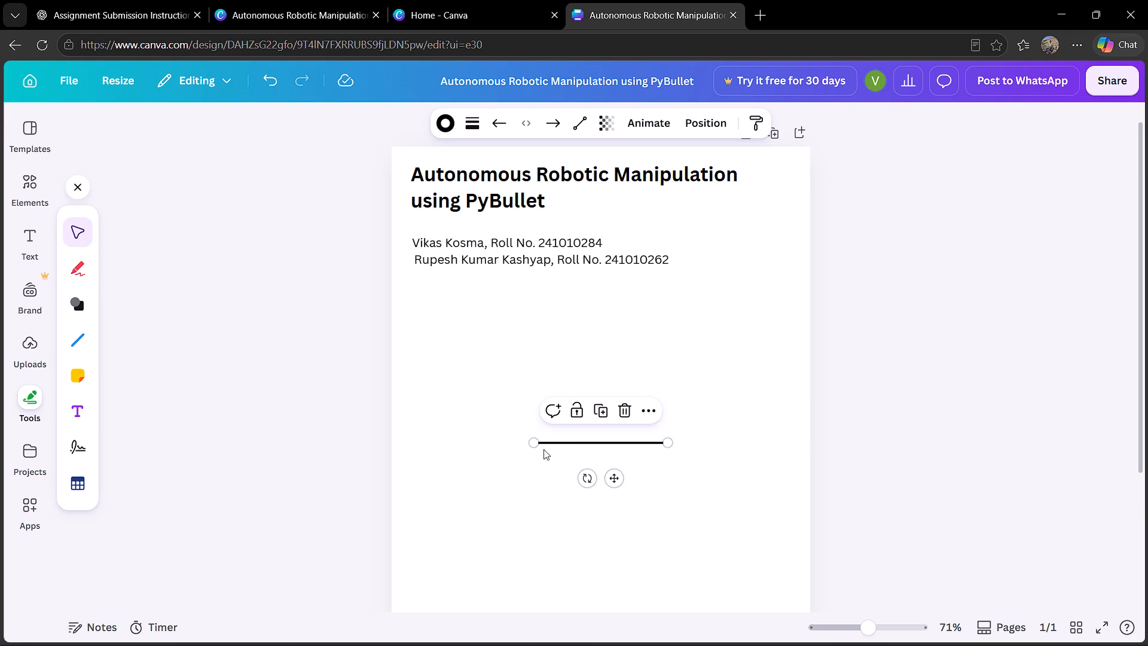
pyautogui.moveTo(536, 444); pyautogui.dragTo(417, 331)
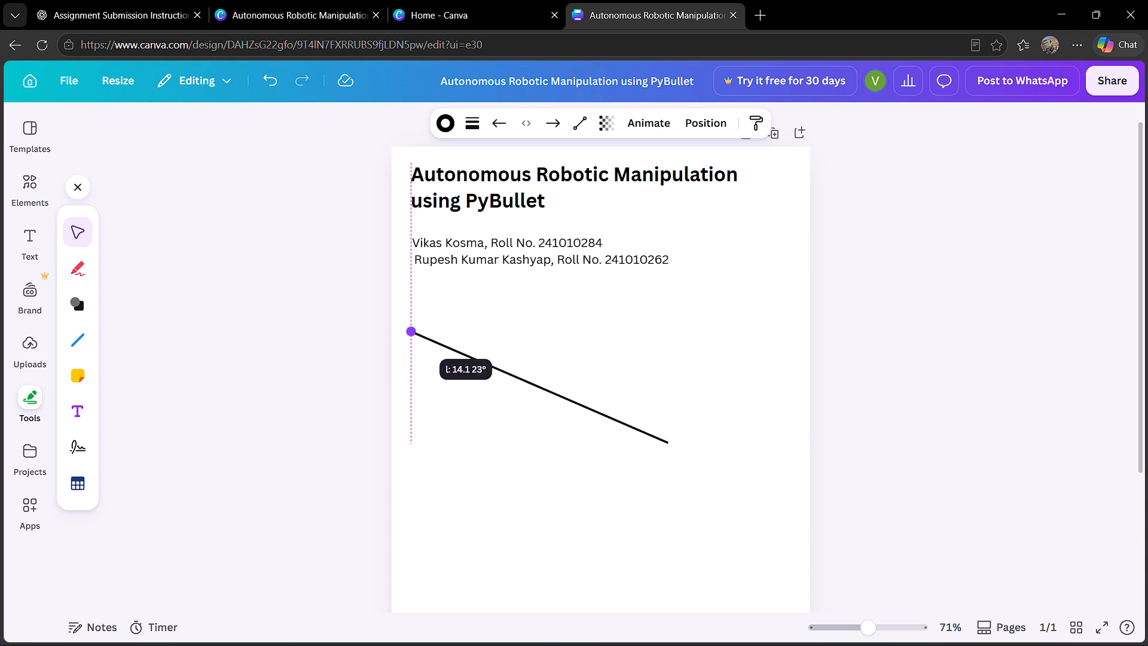
pyautogui.moveTo(417, 331); pyautogui.dragTo(408, 288)
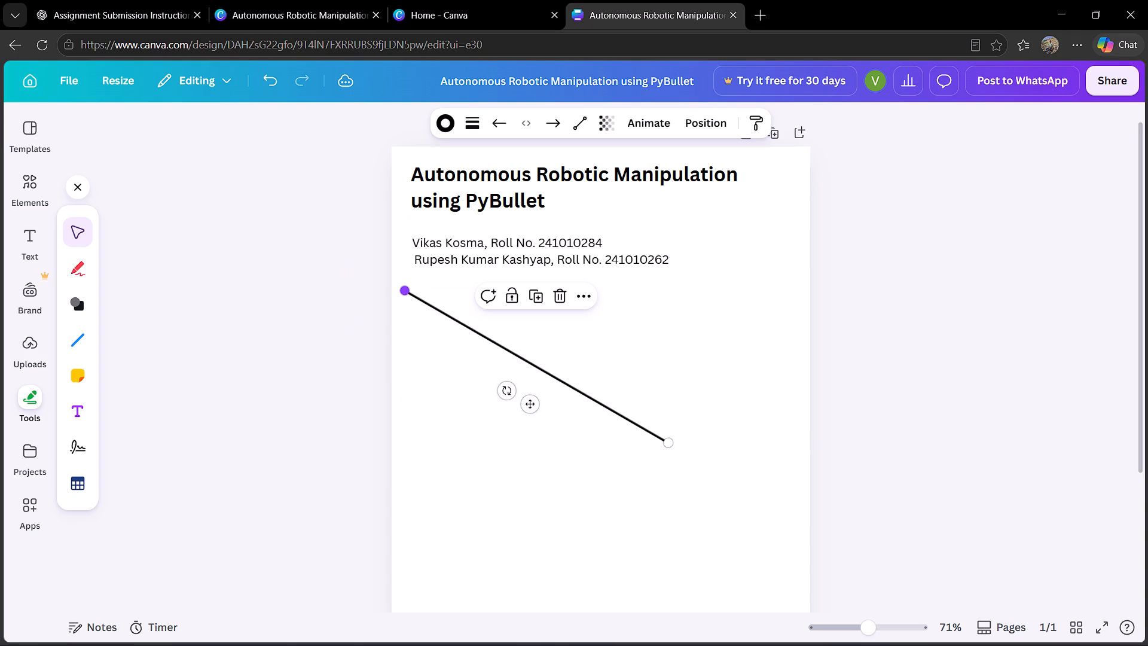
pyautogui.click(408, 288)
pyautogui.moveTo(669, 444); pyautogui.dragTo(753, 287)
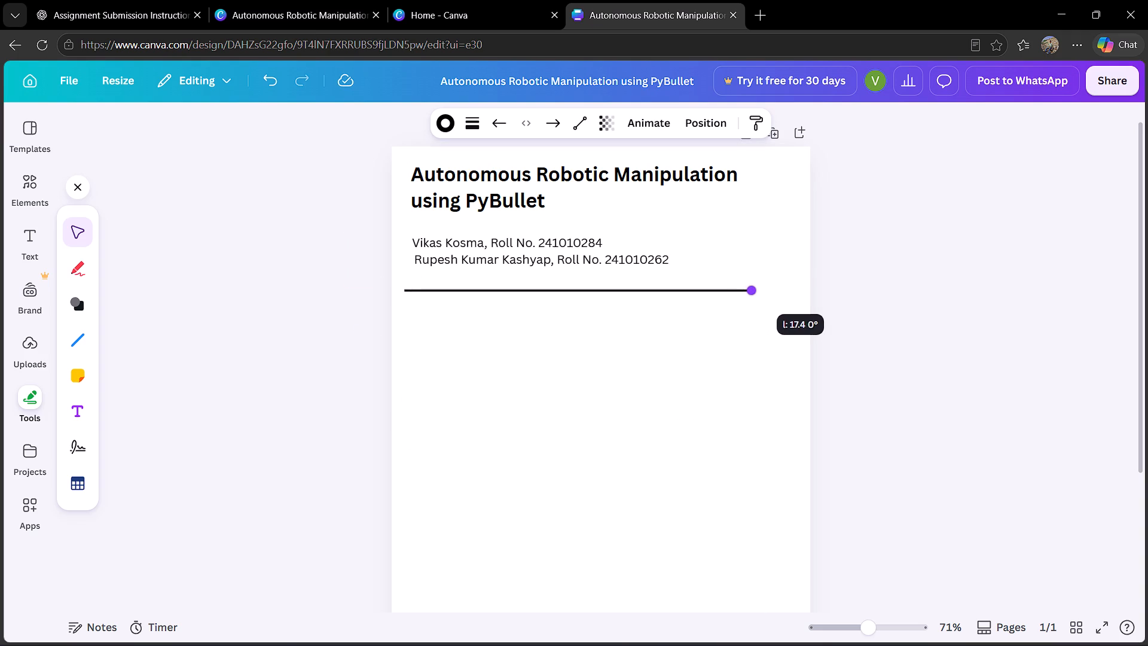
pyautogui.moveTo(753, 287); pyautogui.dragTo(787, 282)
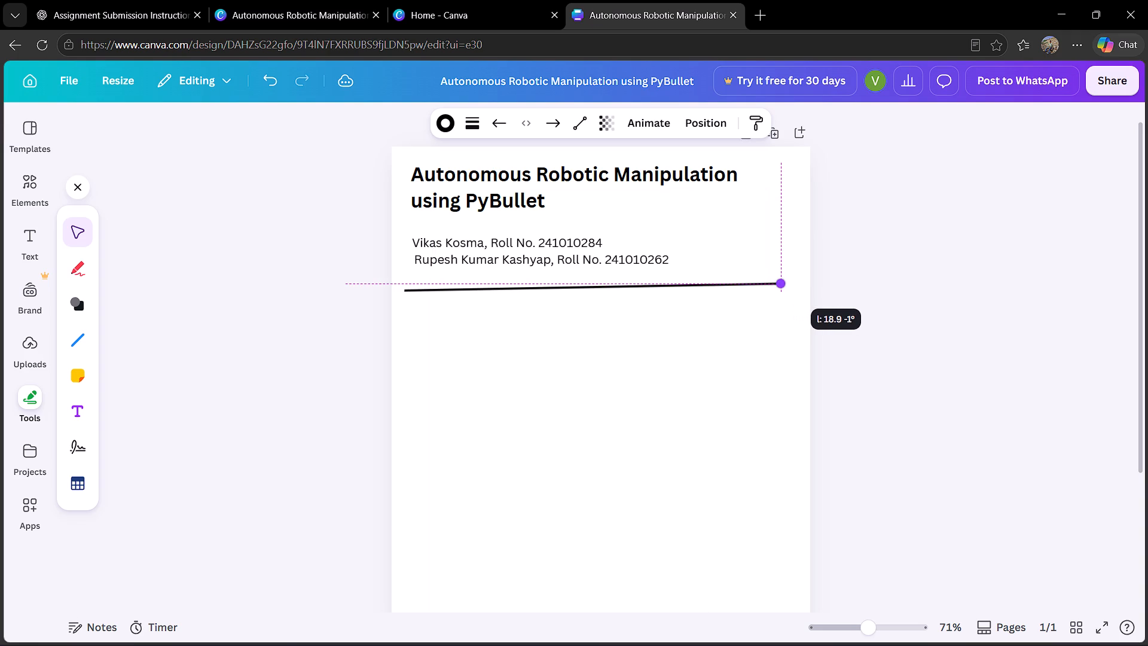
pyautogui.moveTo(787, 282); pyautogui.dragTo(790, 289)
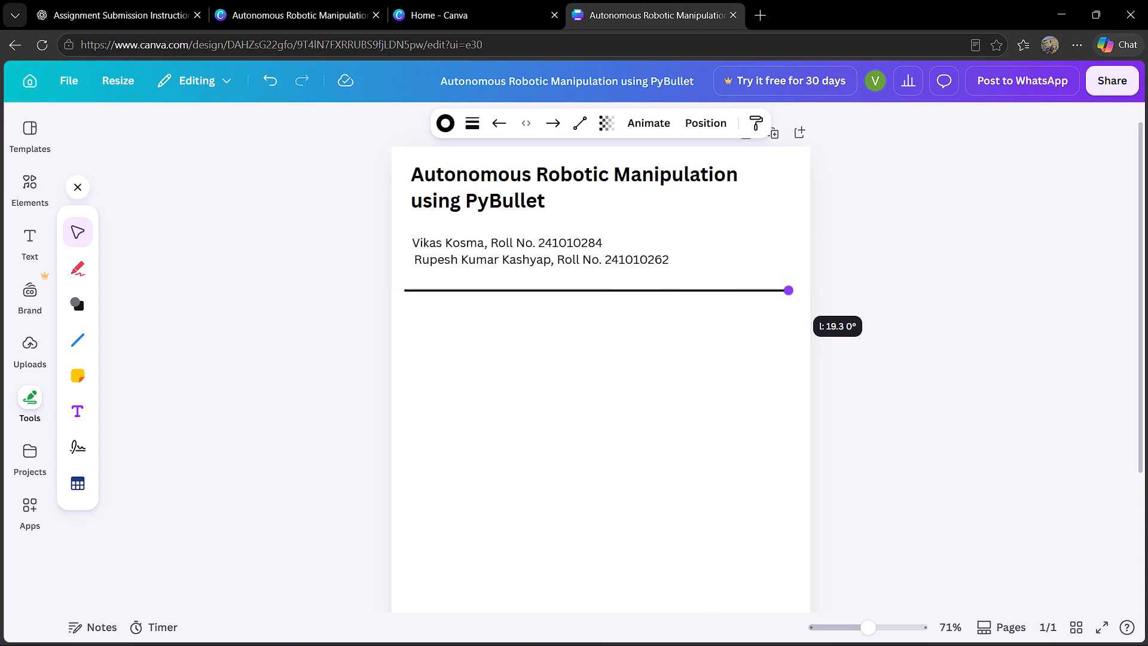
pyautogui.moveTo(790, 289); pyautogui.dragTo(790, 287)
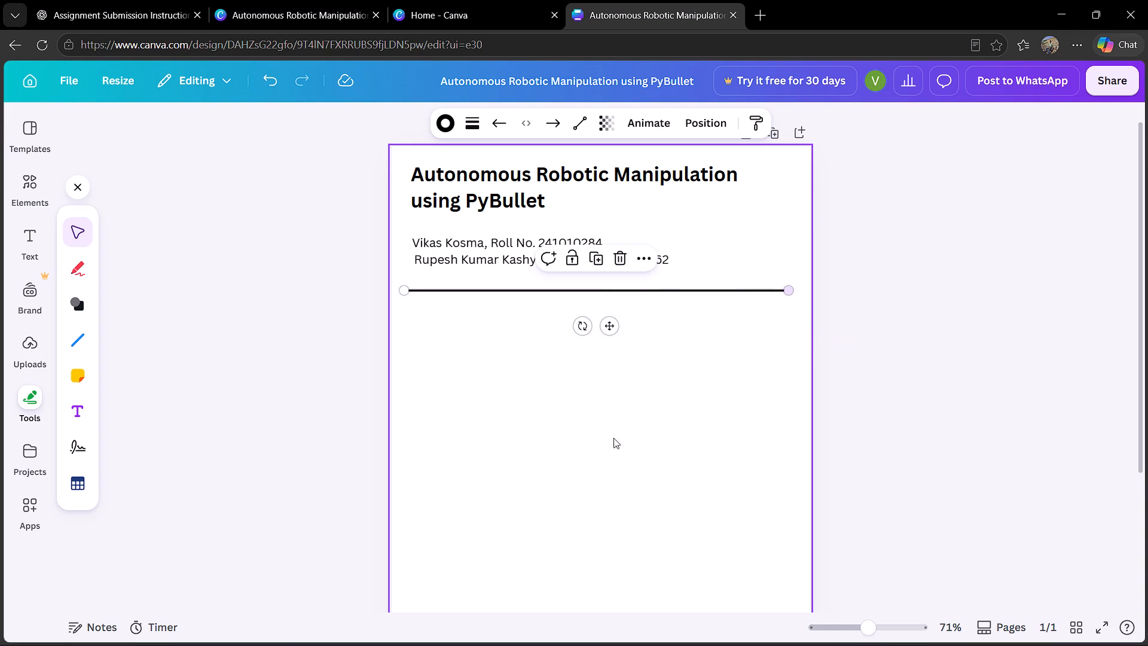
# Examine the original lab report's first page, from the title block and dividers through to the 5. Project Architecture table.
pyautogui.click(328, 0)
pyautogui.scroll(-2, 433, 275)
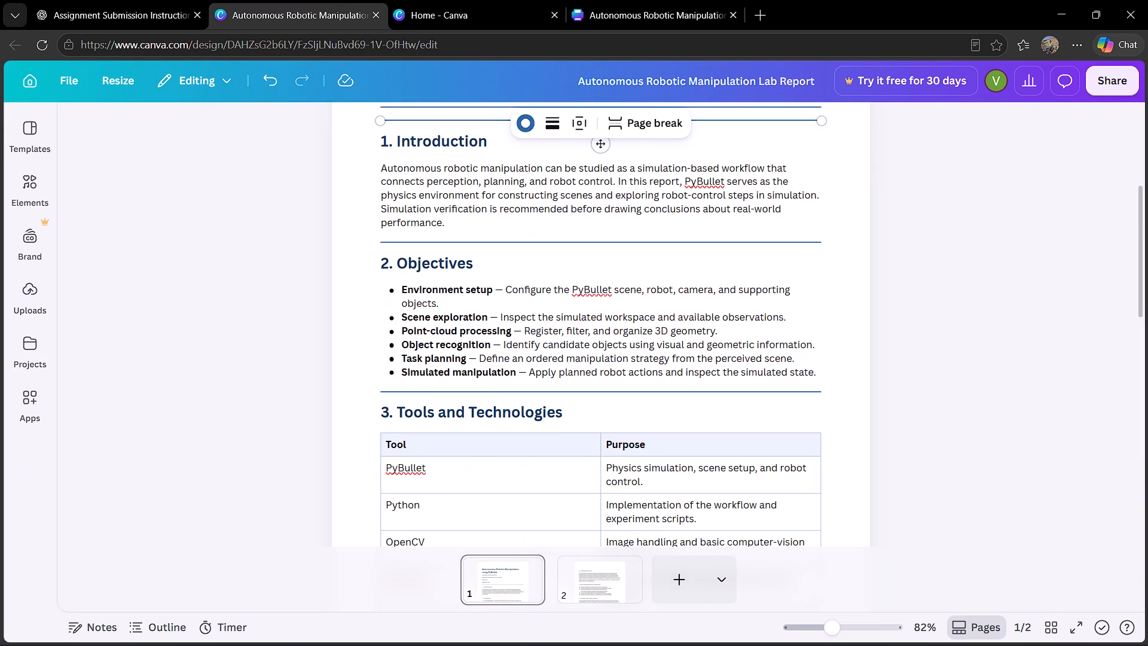
pyautogui.scroll(4, 433, 275)
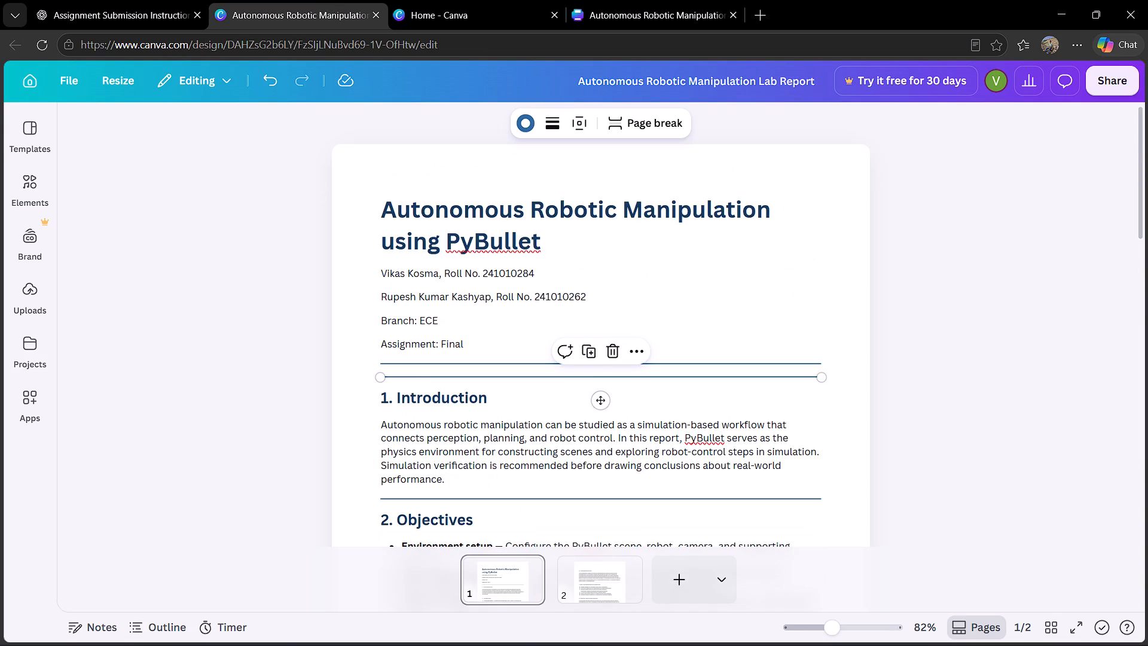
pyautogui.moveTo(379, 203); pyautogui.dragTo(631, 361)
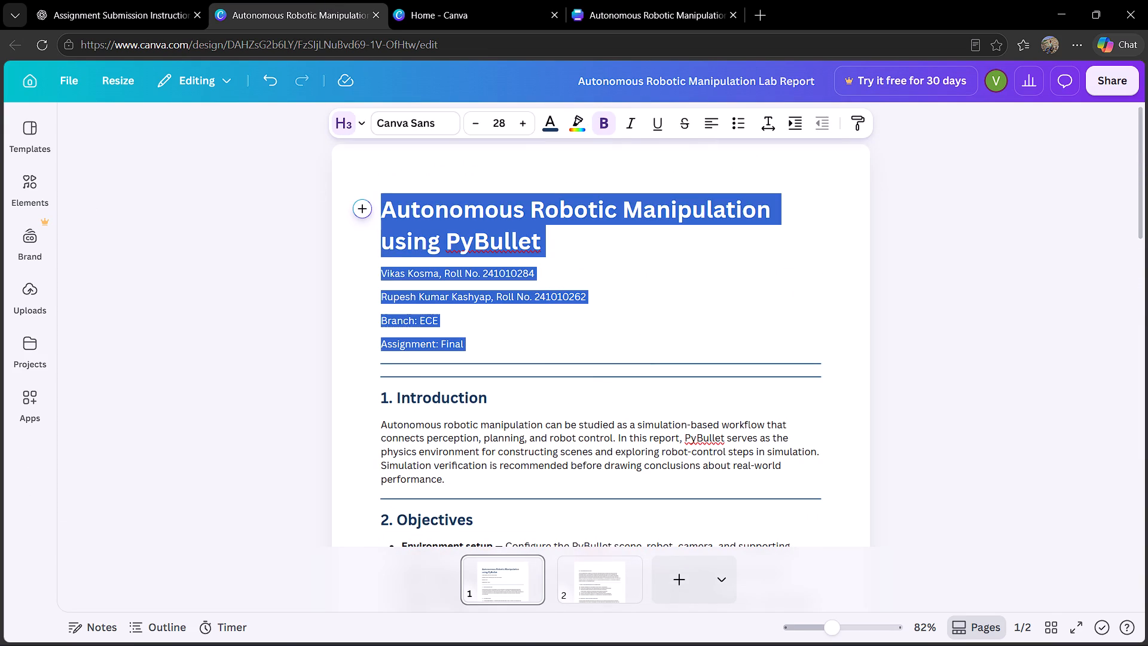
pyautogui.moveTo(631, 361); pyautogui.dragTo(580, 298)
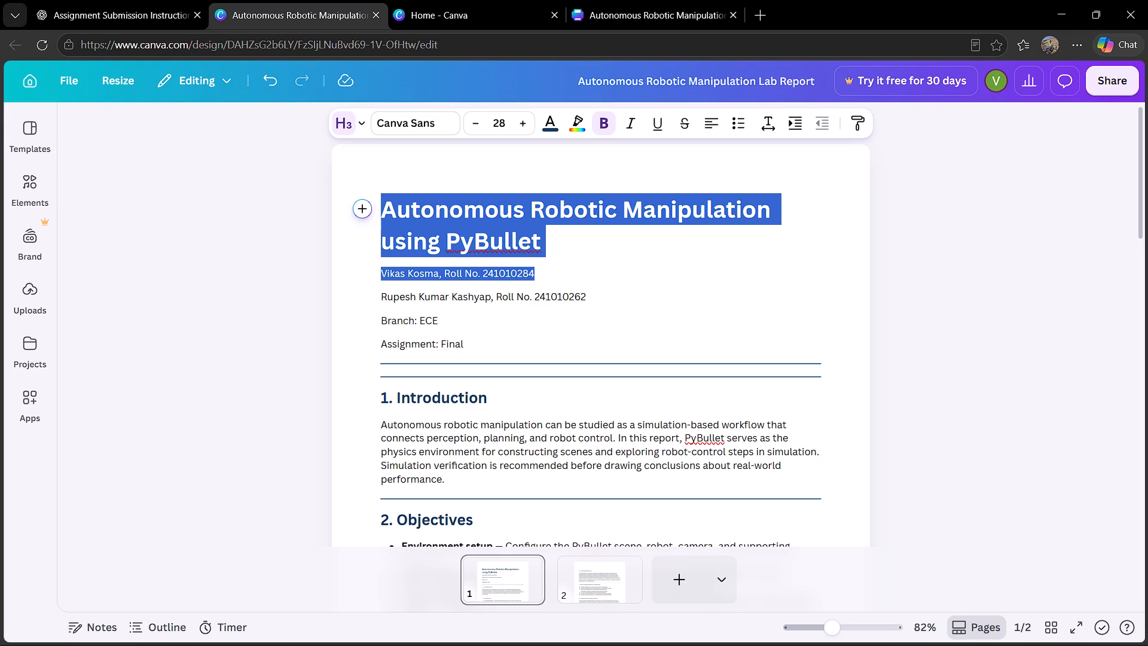
pyautogui.moveTo(580, 298); pyautogui.dragTo(384, 332)
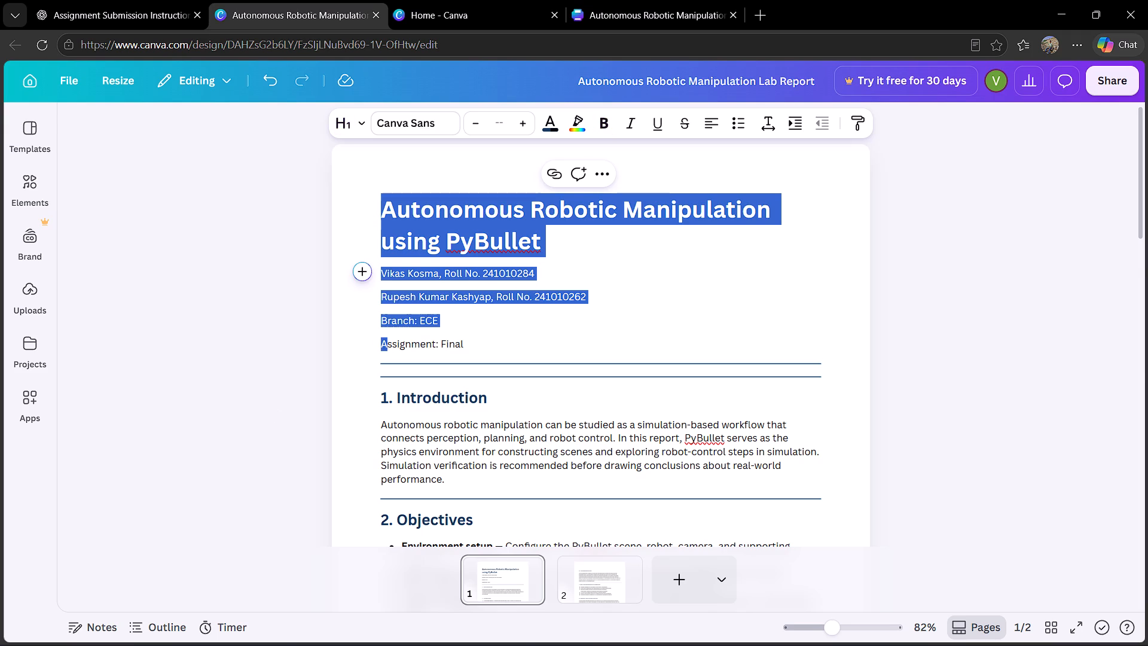
pyautogui.scroll(-15, 540, 407)
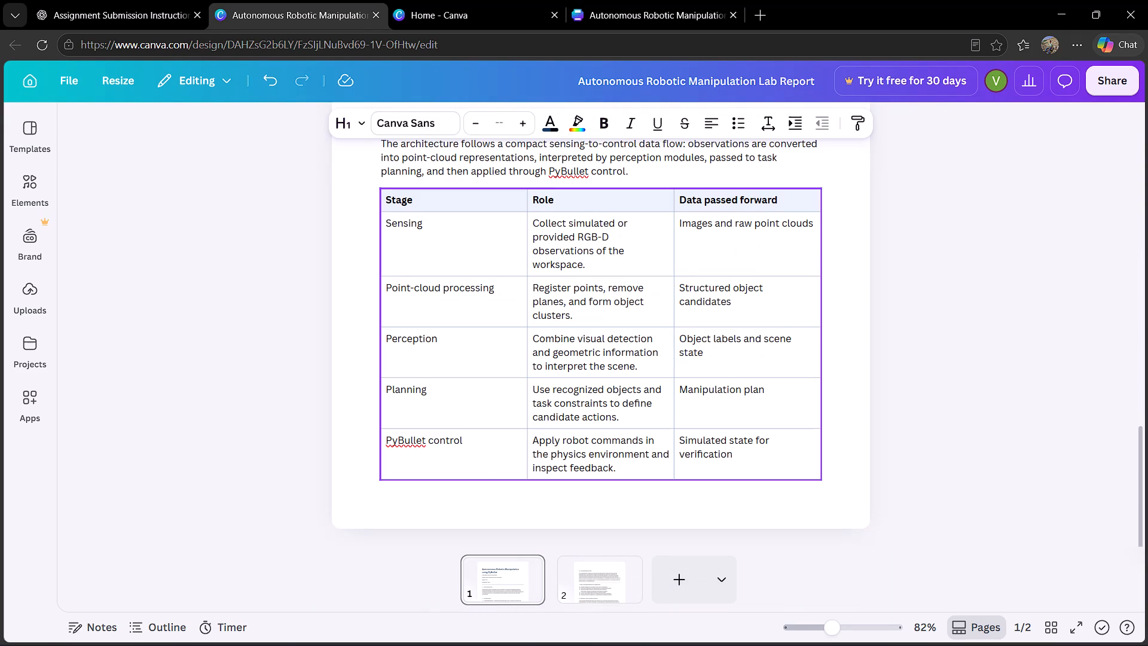
pyautogui.click(265, 452)
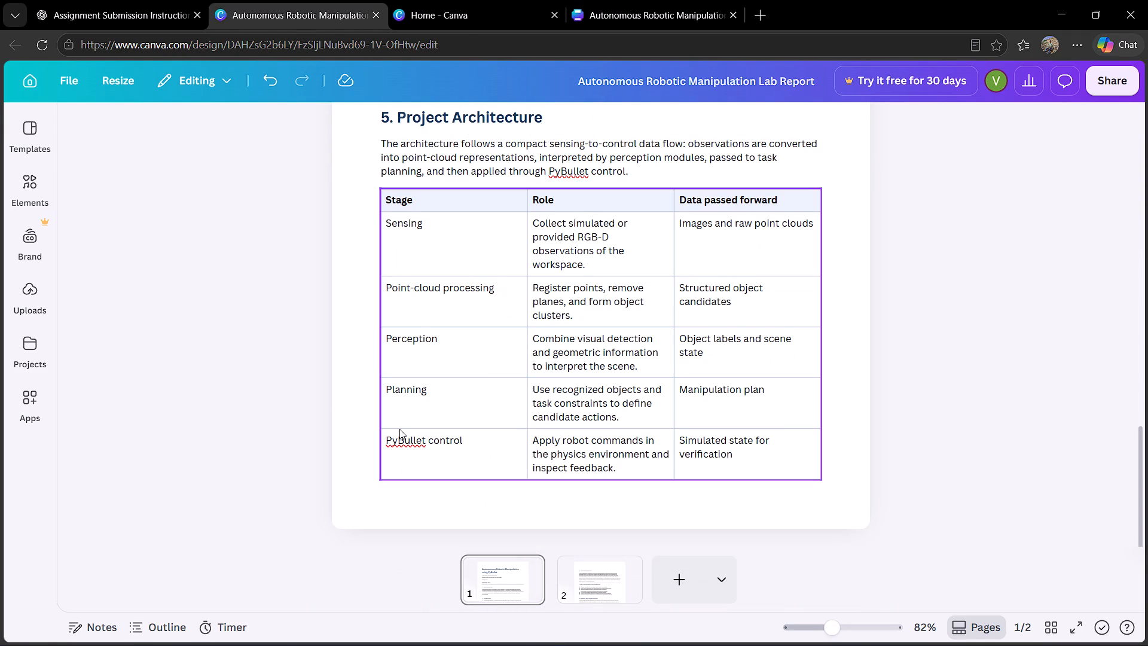
pyautogui.click(594, 586)
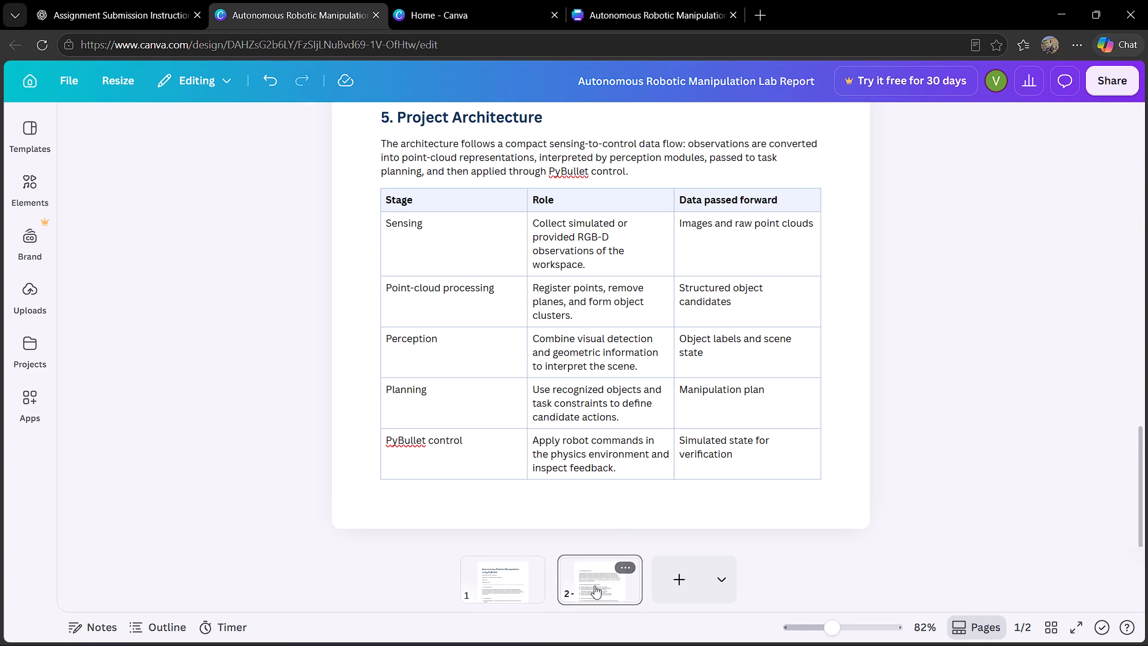
pyautogui.click(510, 583)
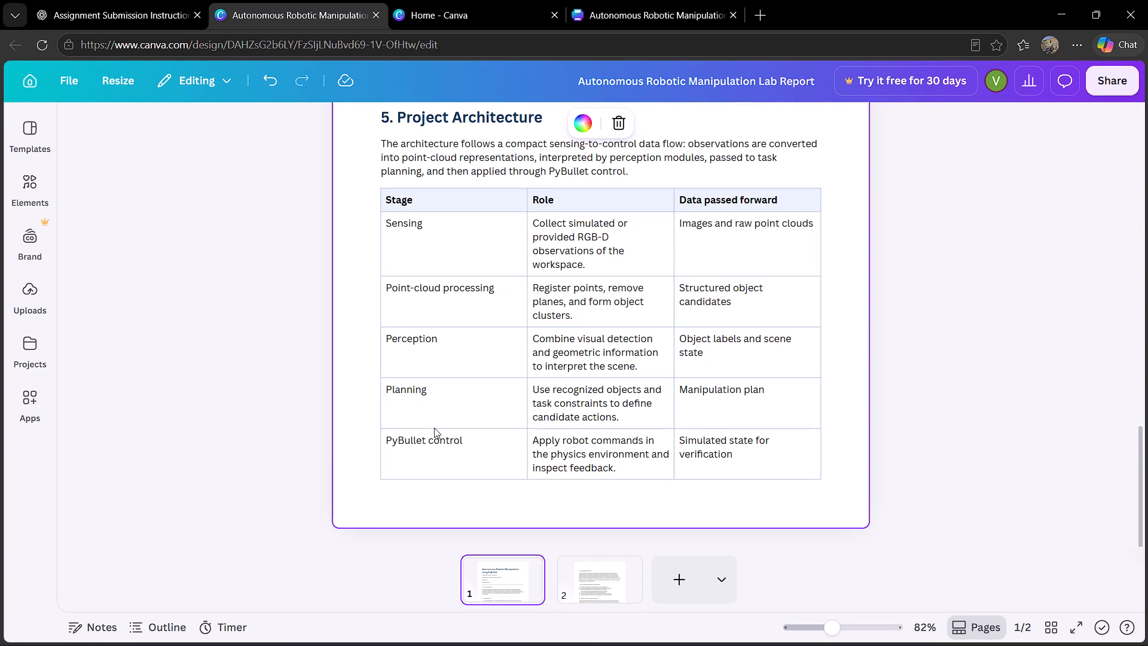
pyautogui.scroll(7, 484, 434)
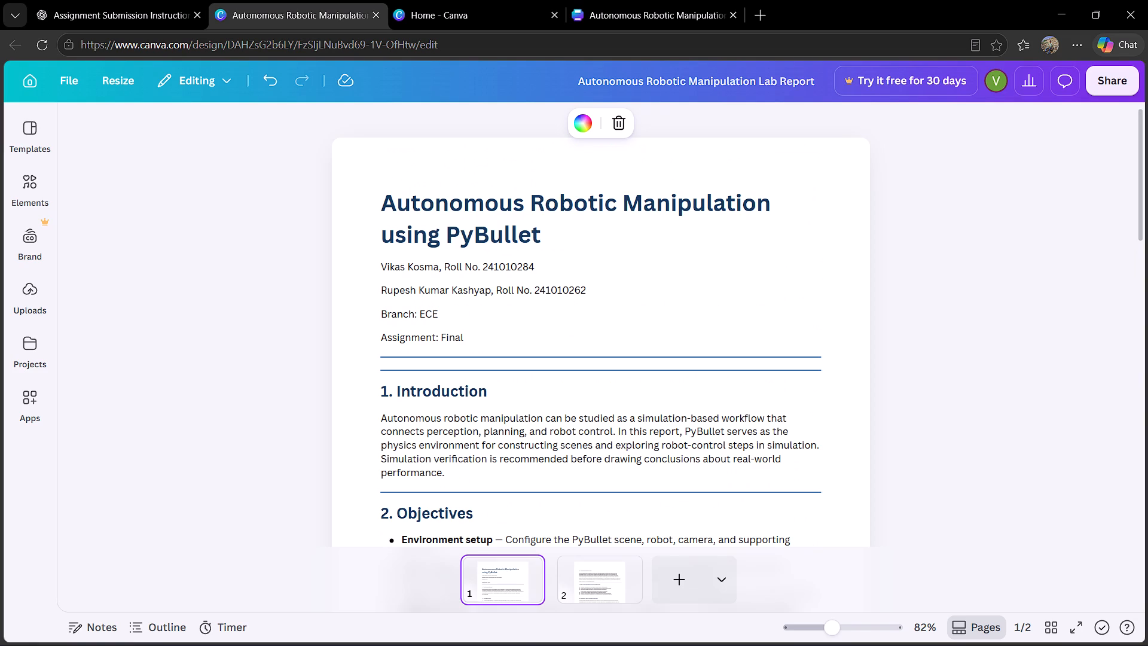
pyautogui.scroll(-2, 419, 280)
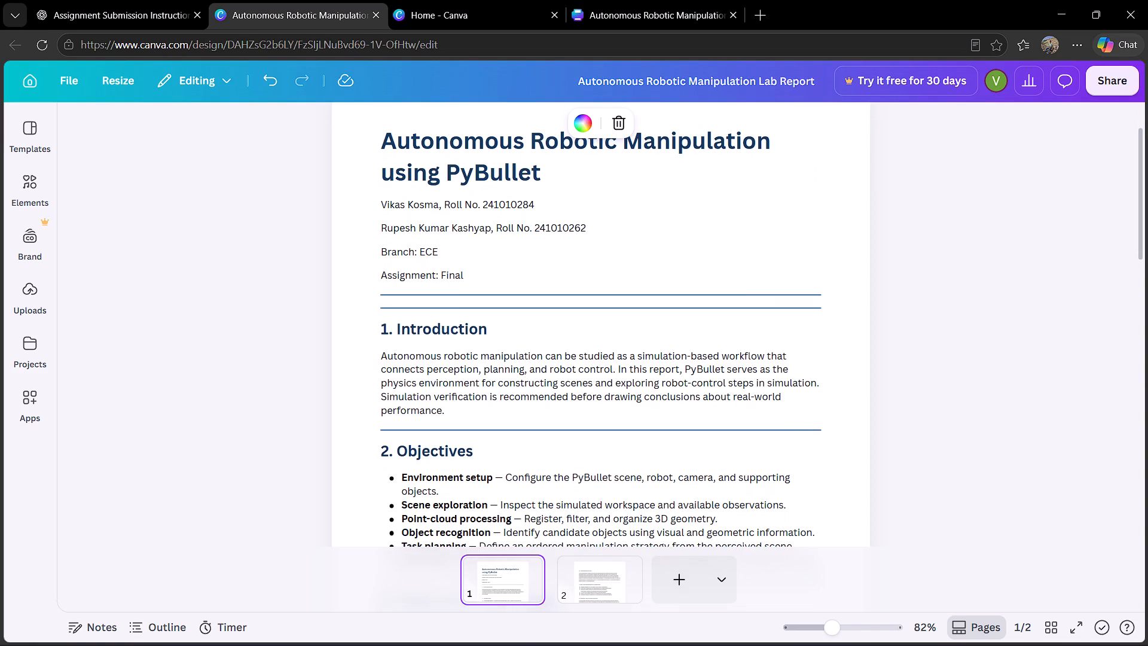
pyautogui.scroll(-9, 574, 260)
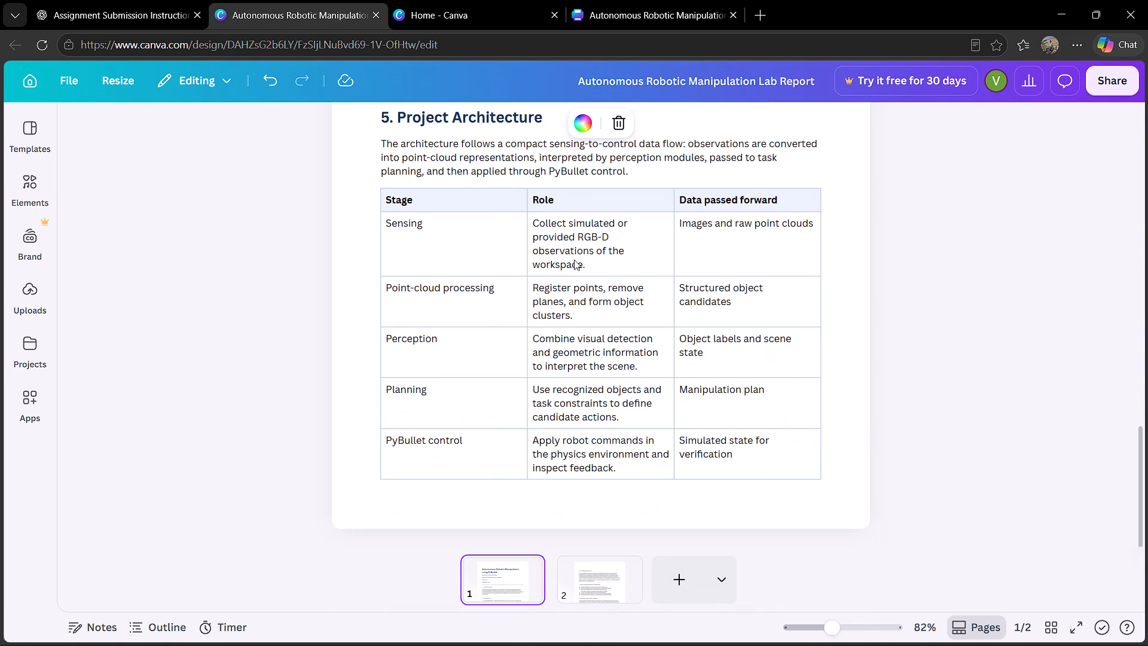
pyautogui.scroll(9, 574, 260)
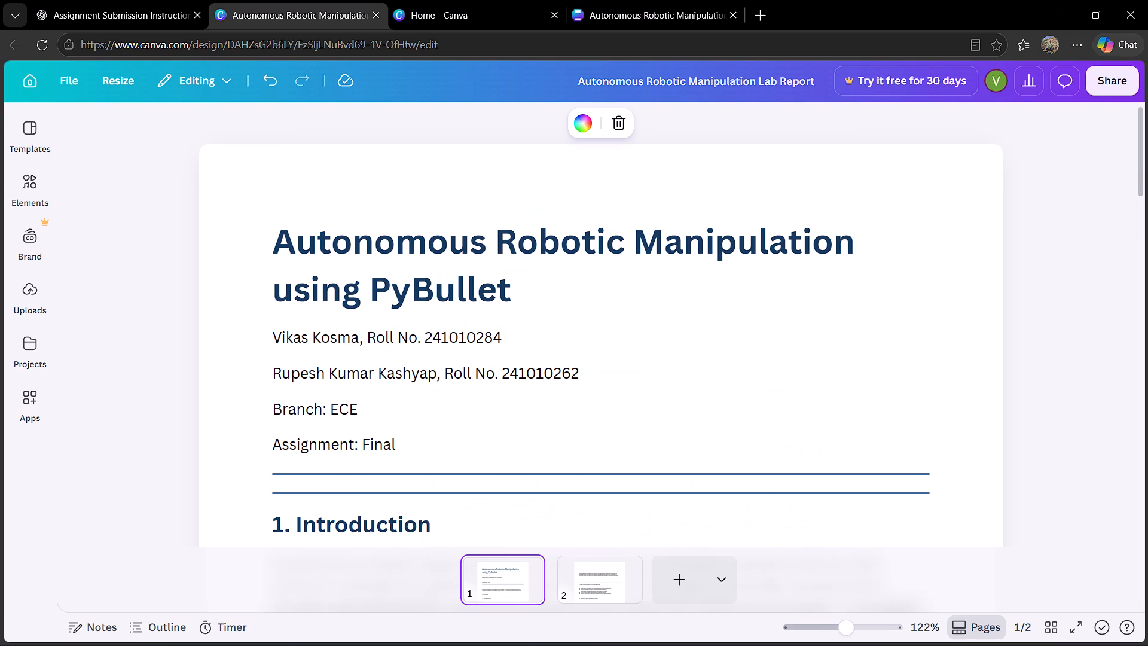
pyautogui.scroll(-1, 687, 294)
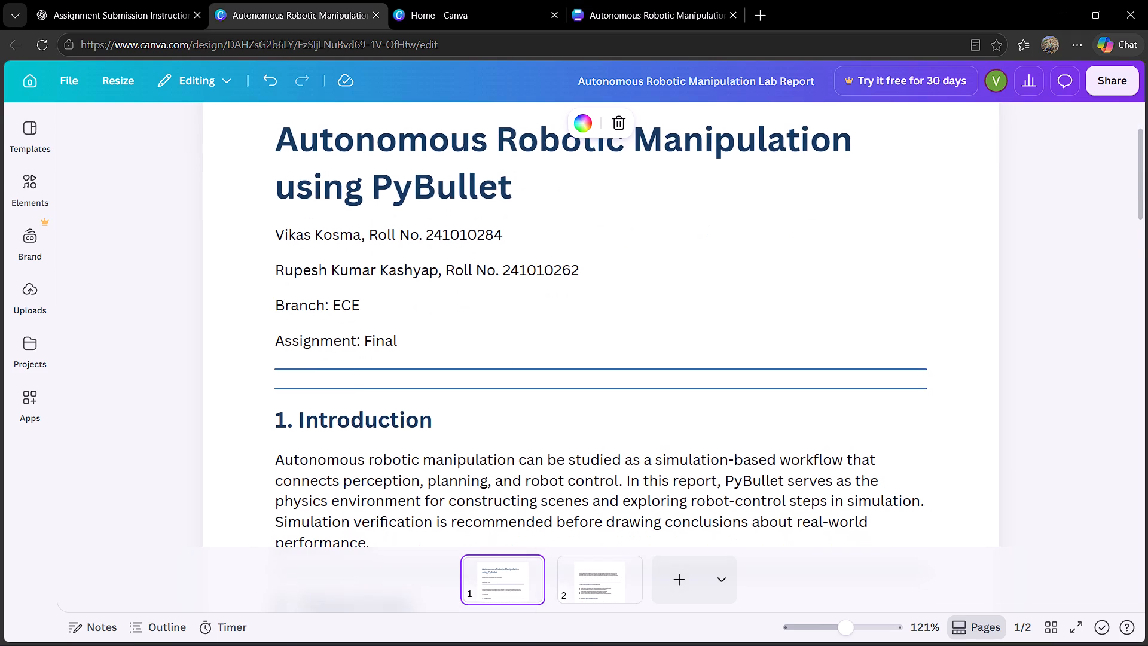
# Examine the original report's first page, from the title block through the Objectives, Tools and Technologies, System Workflow and Project Architecture sections.
pyautogui.scroll(-10, 688, 242)
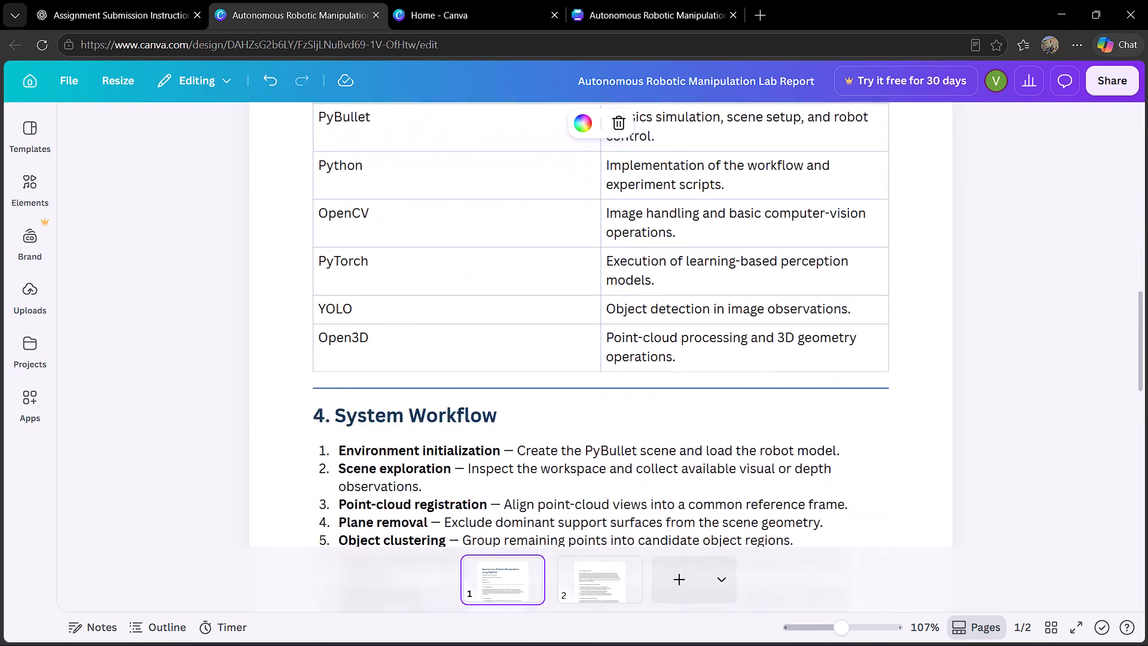
pyautogui.scroll(8, 688, 242)
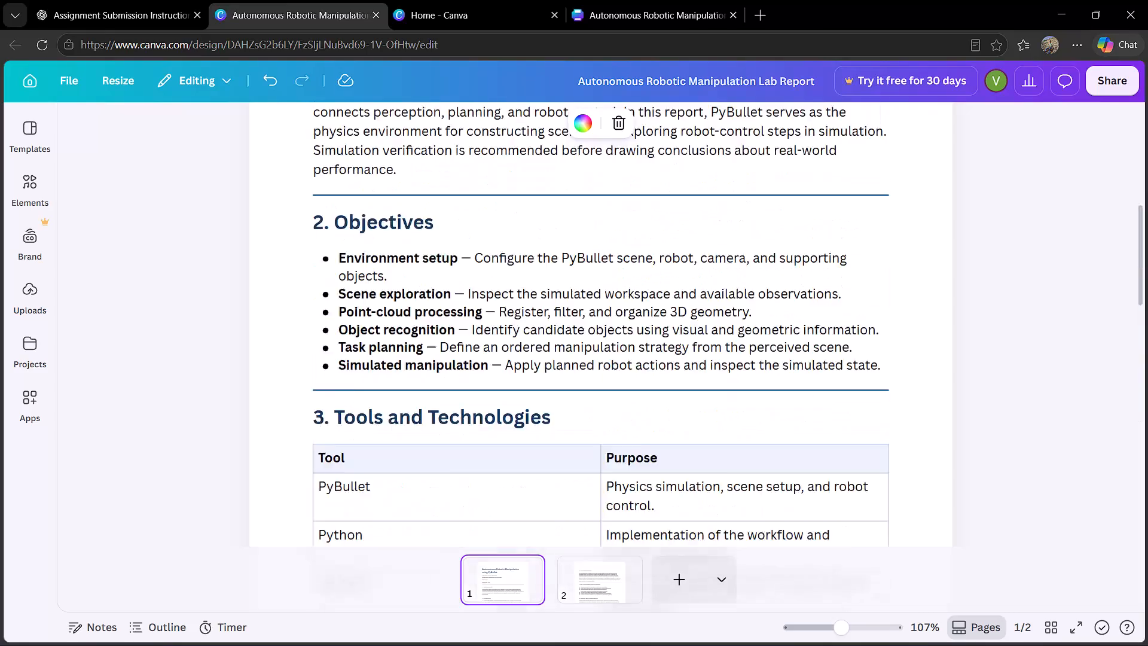
pyautogui.scroll(4, 688, 242)
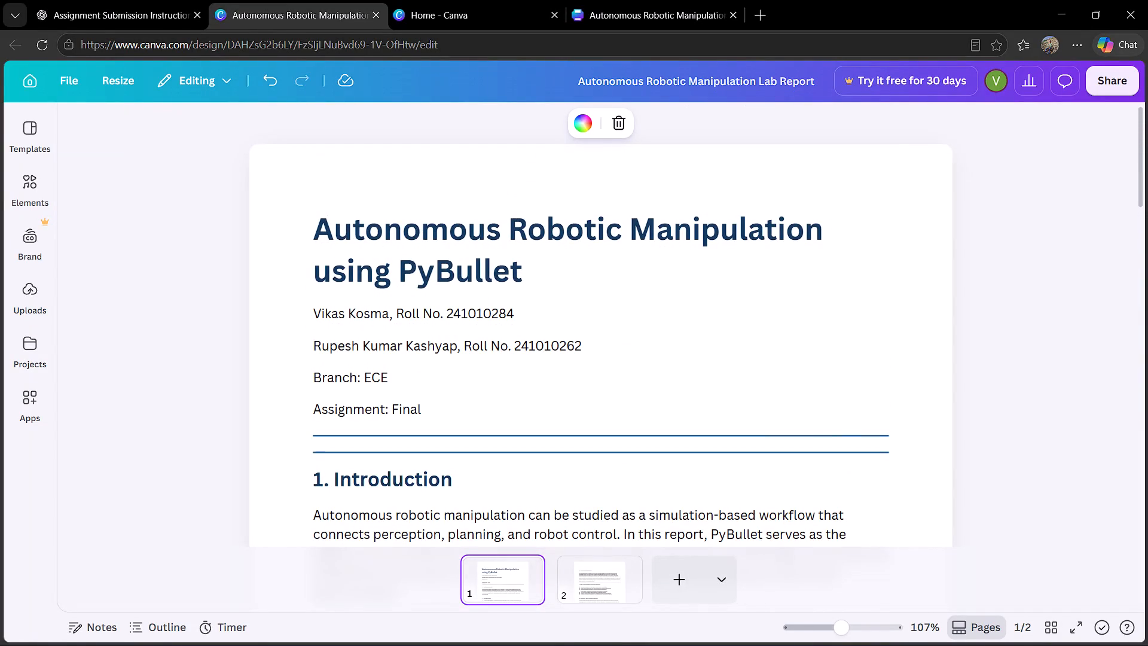
pyautogui.scroll(-5, 732, 385)
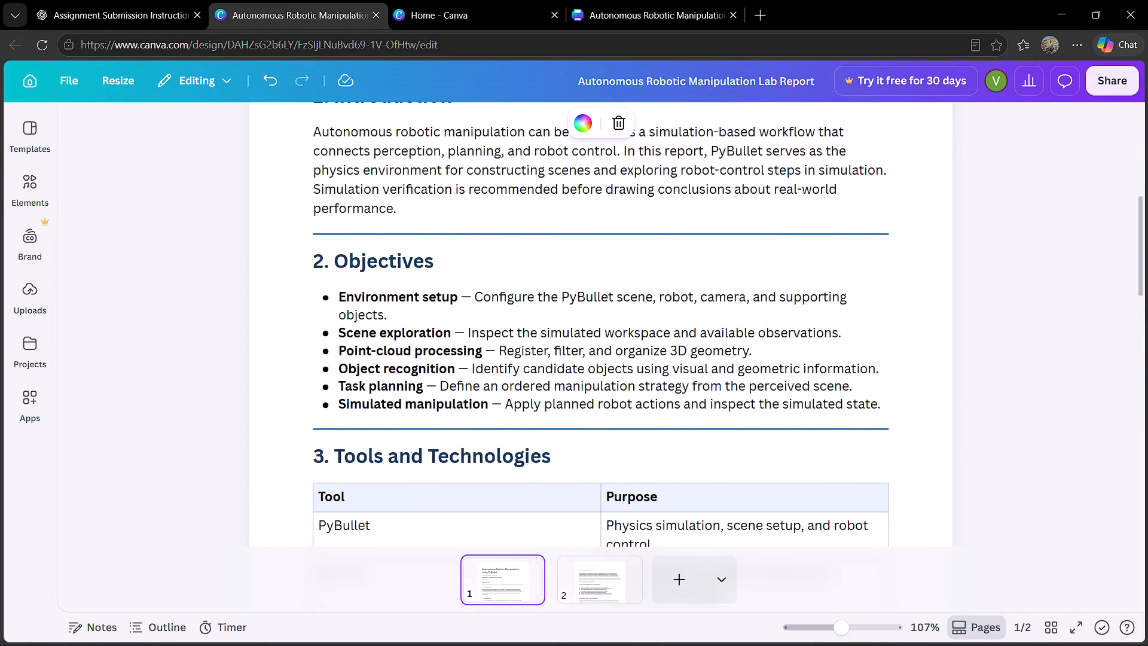
pyautogui.scroll(-6, 732, 385)
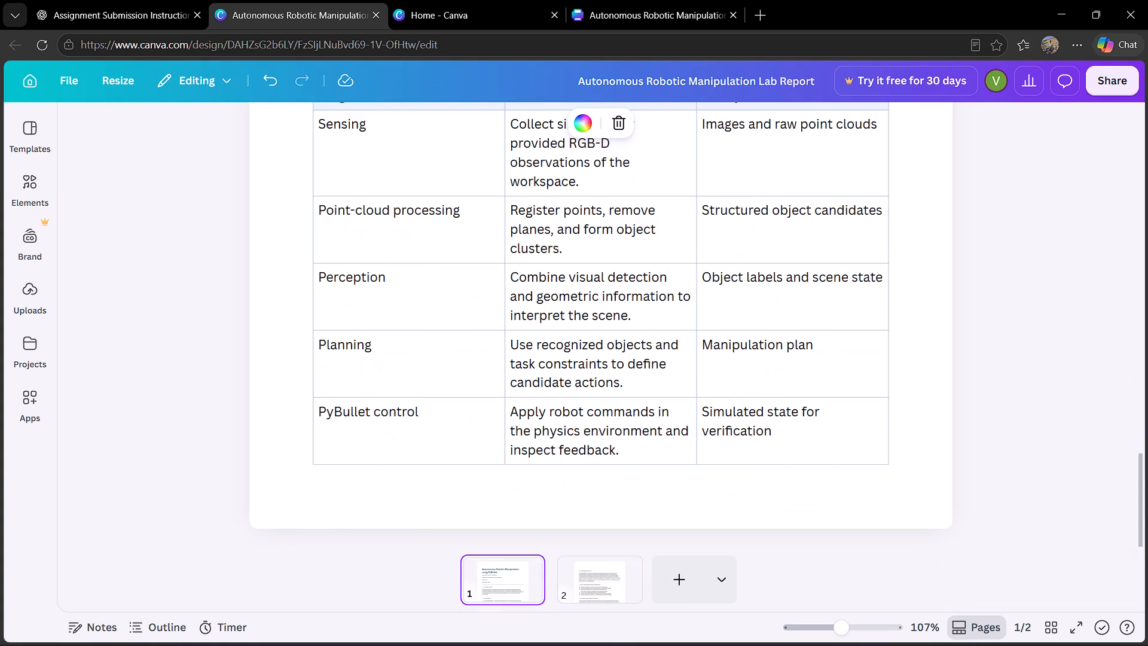
pyautogui.click(593, 574)
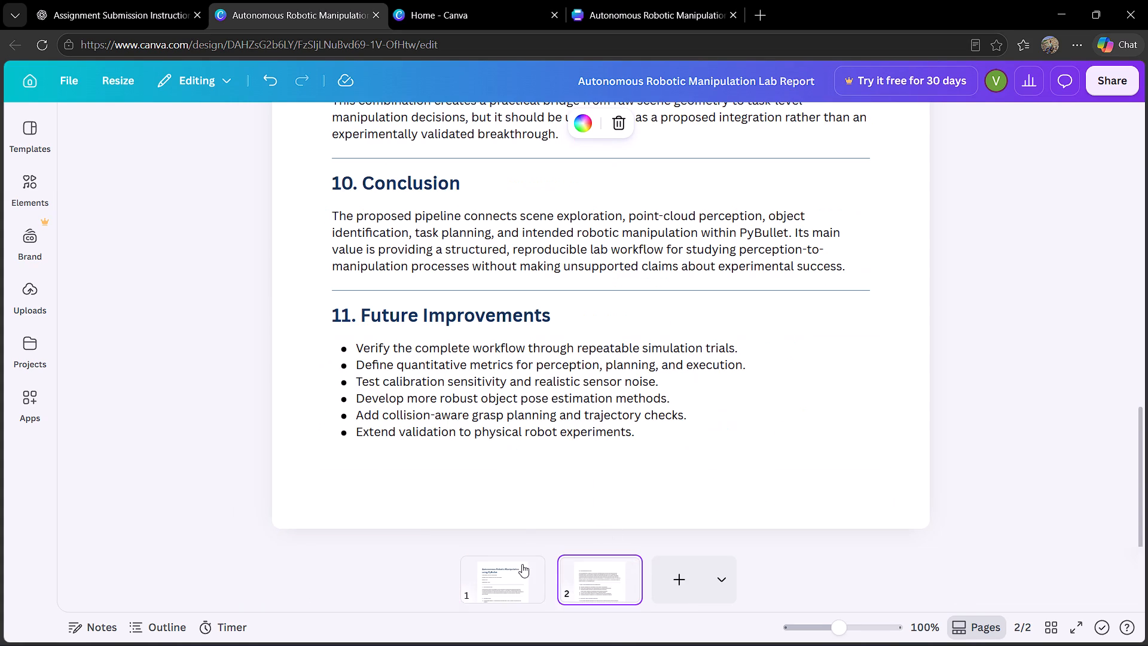
pyautogui.click(520, 563)
pyautogui.scroll(5, 582, 337)
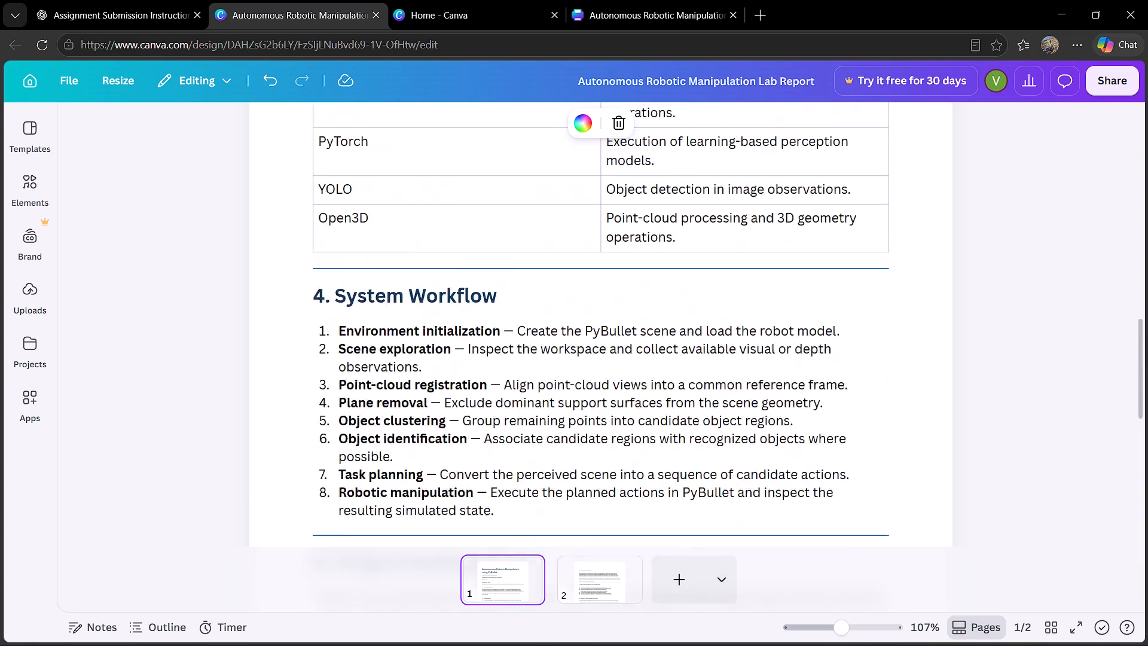
pyautogui.scroll(3, 582, 337)
pyautogui.scroll(3, 429, 252)
pyautogui.scroll(4, 316, 263)
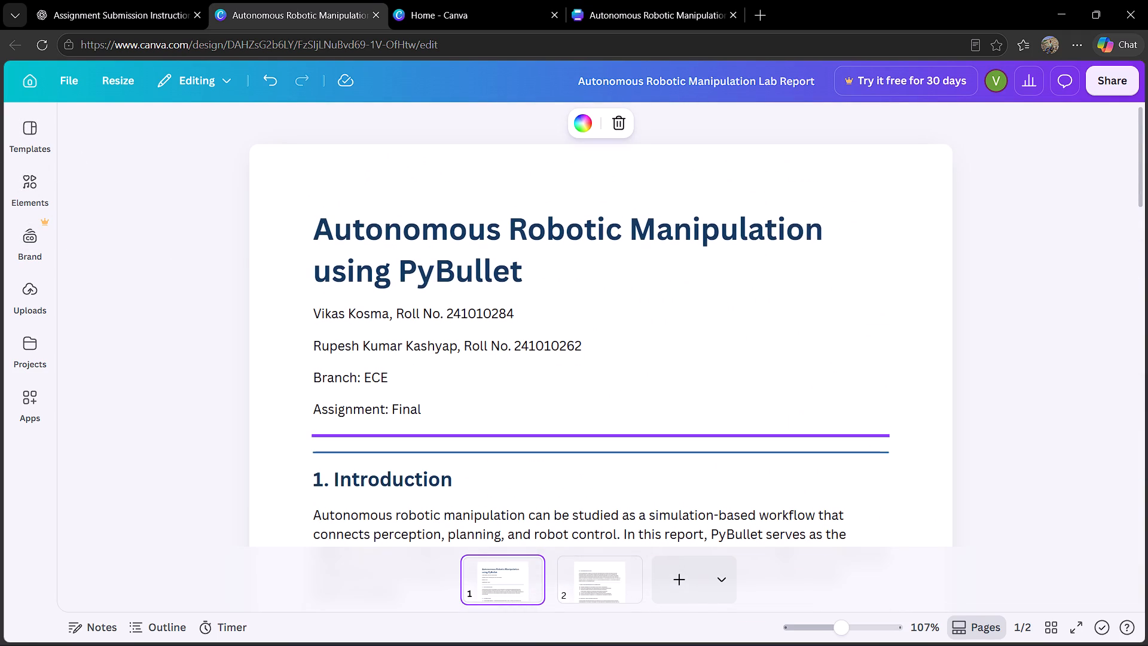
# Review the first page's overall layout, from the title and double dividers down to the end of the 5. Project Architecture table.
pyautogui.scroll(-1, 551, 379)
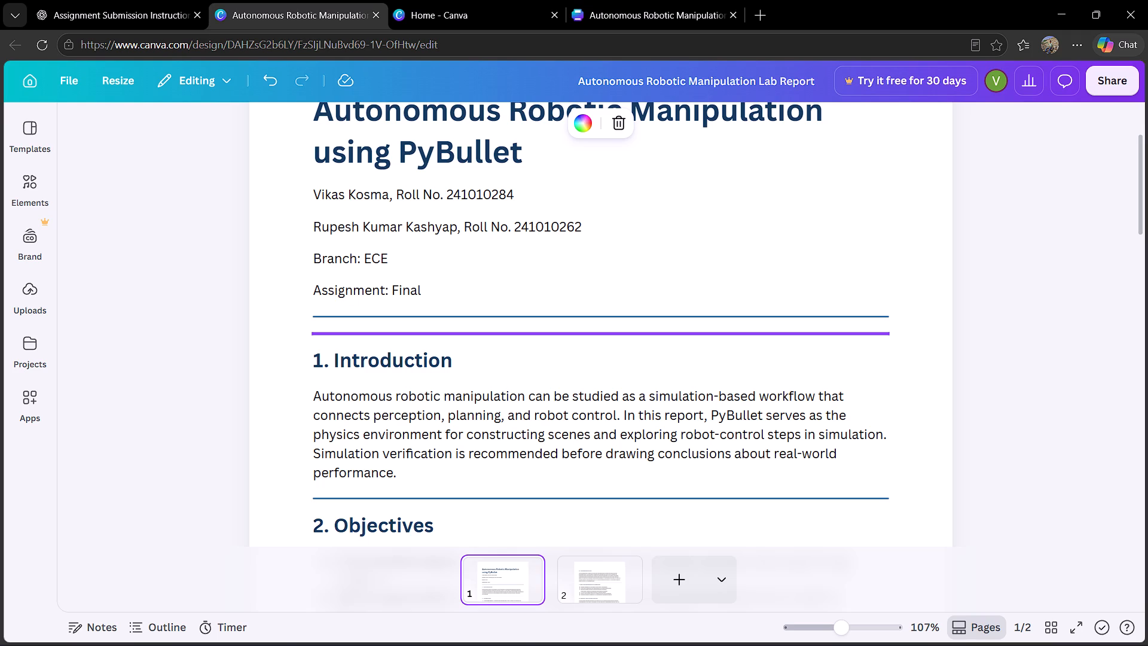
pyautogui.scroll(-10, 601, 327)
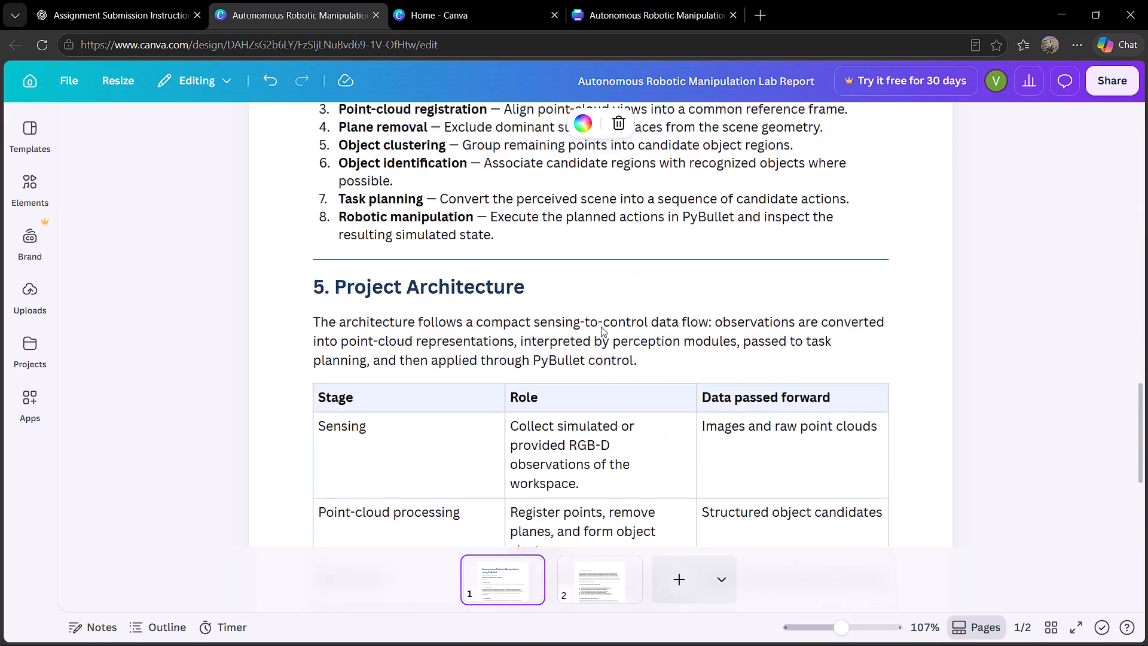
pyautogui.scroll(-1, 601, 327)
pyautogui.scroll(10, 601, 327)
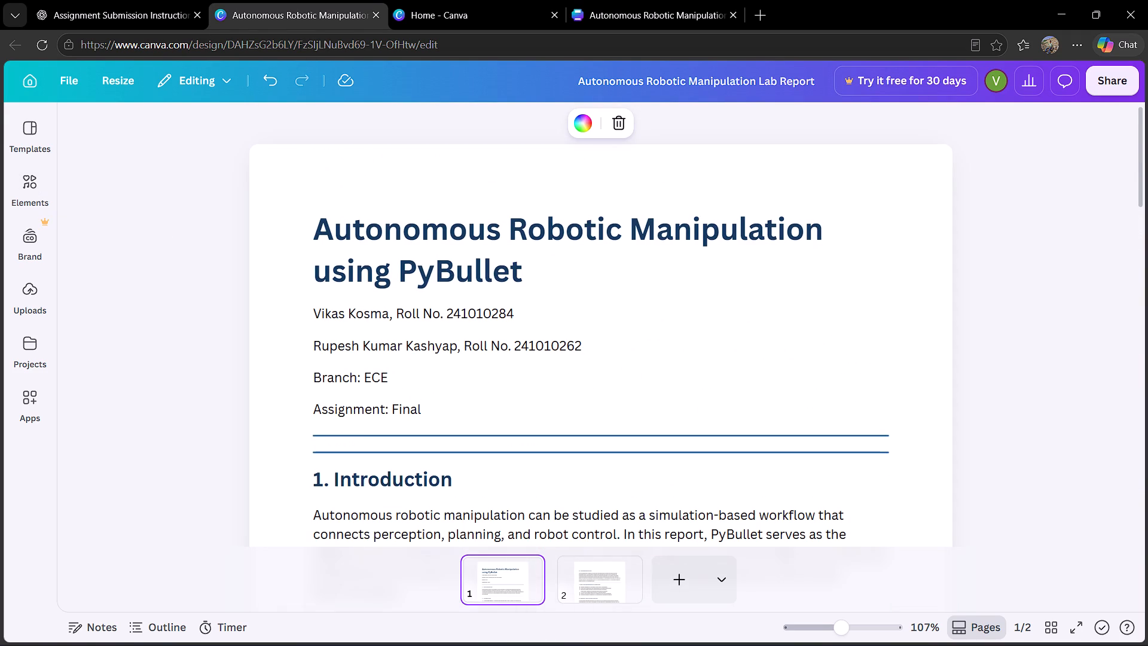
pyautogui.scroll(-3, 622, 295)
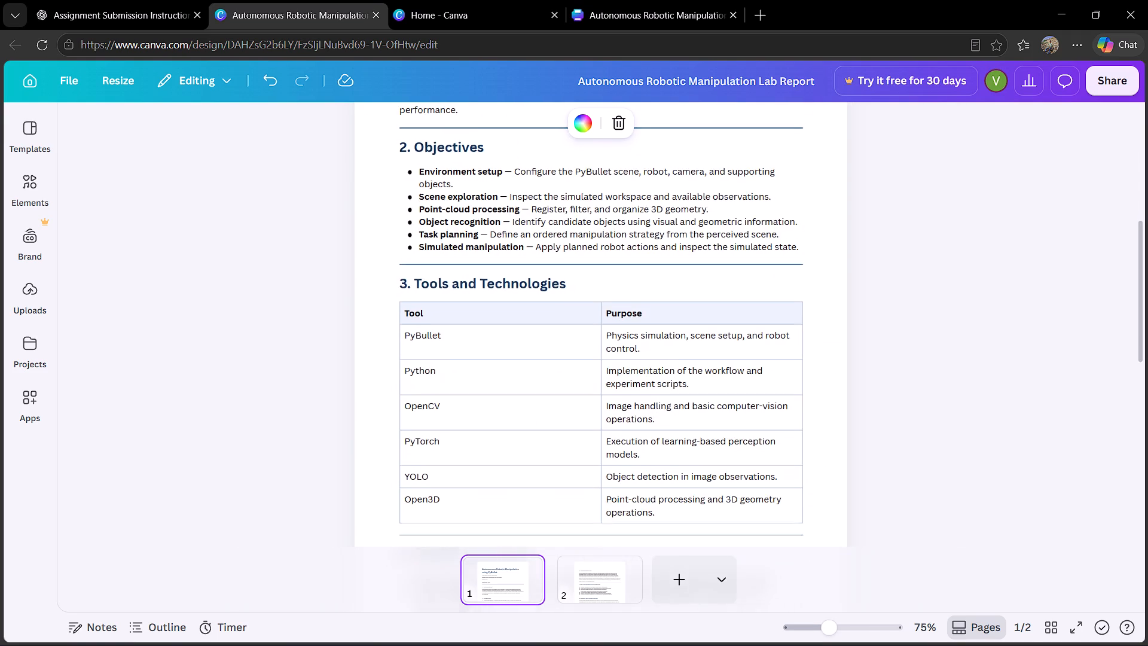
pyautogui.scroll(-1, 622, 295)
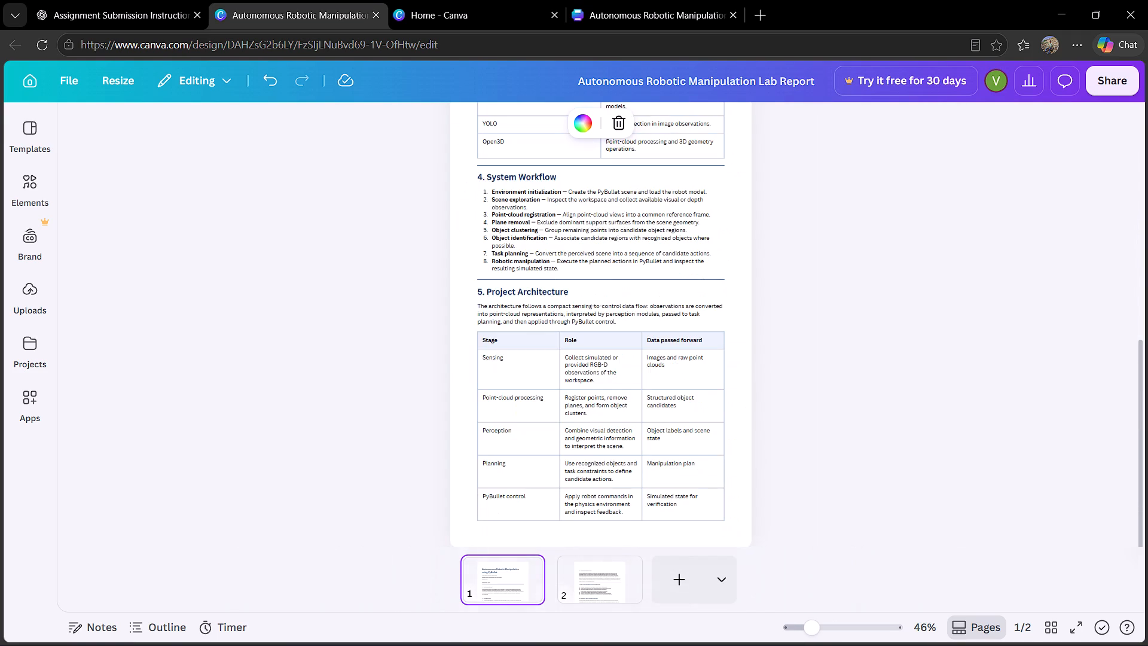
pyautogui.scroll(-1, 622, 295)
pyautogui.scroll(5, 622, 295)
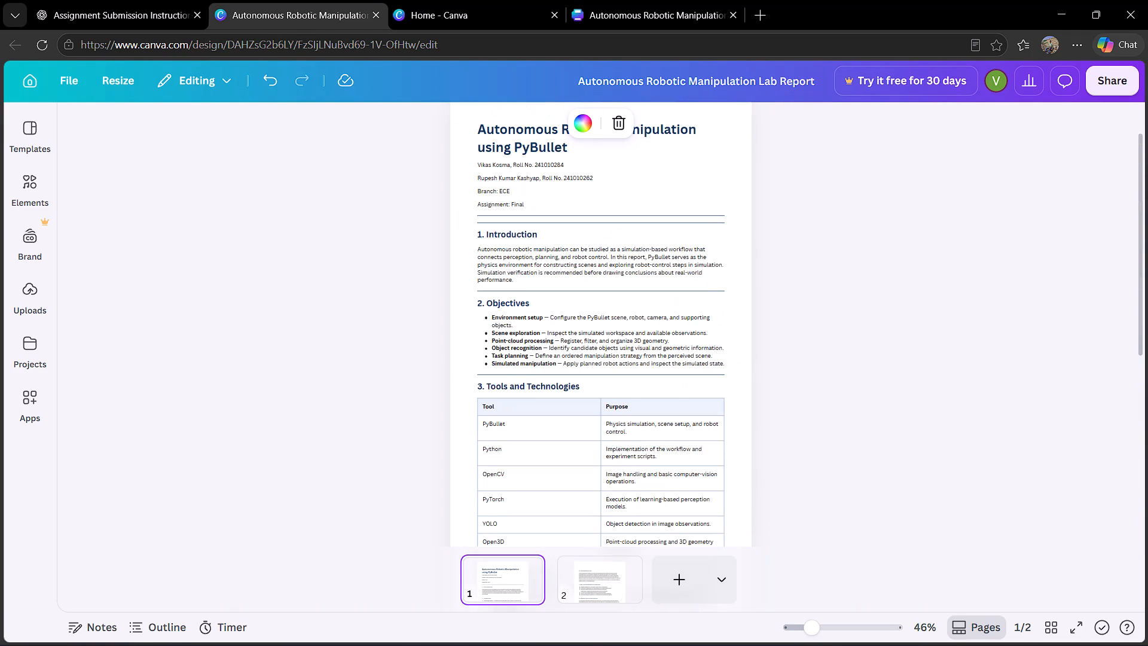
pyautogui.scroll(-11, 622, 295)
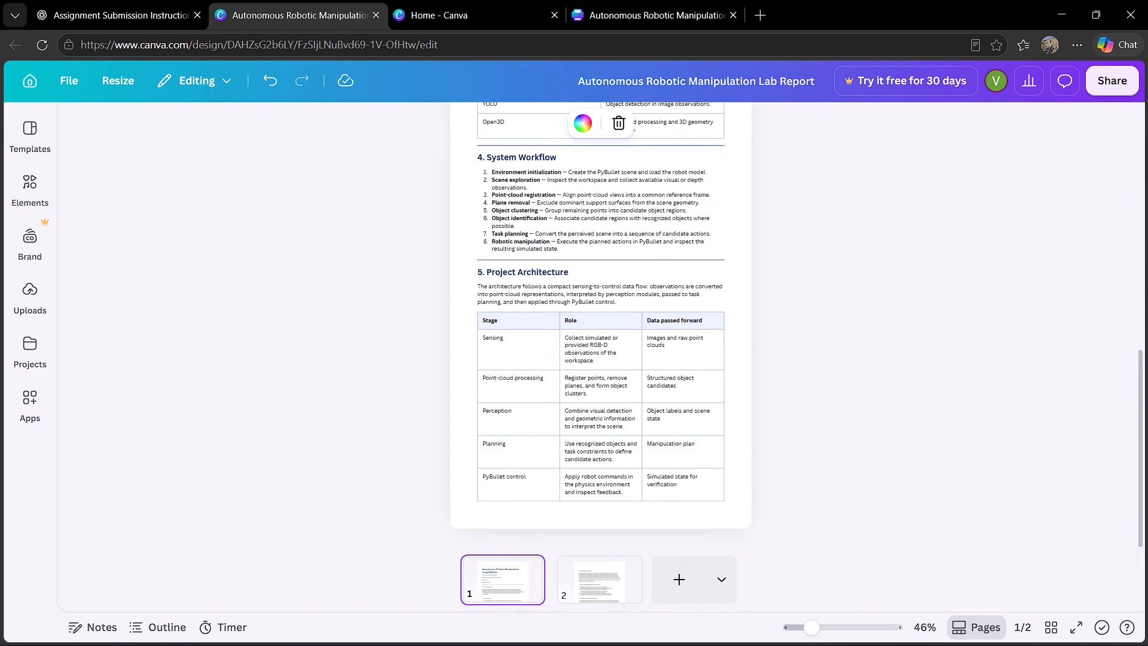
# Examine the report's second page, from 6. Implementation through the 11. Future Improvements list.
pyautogui.click(602, 577)
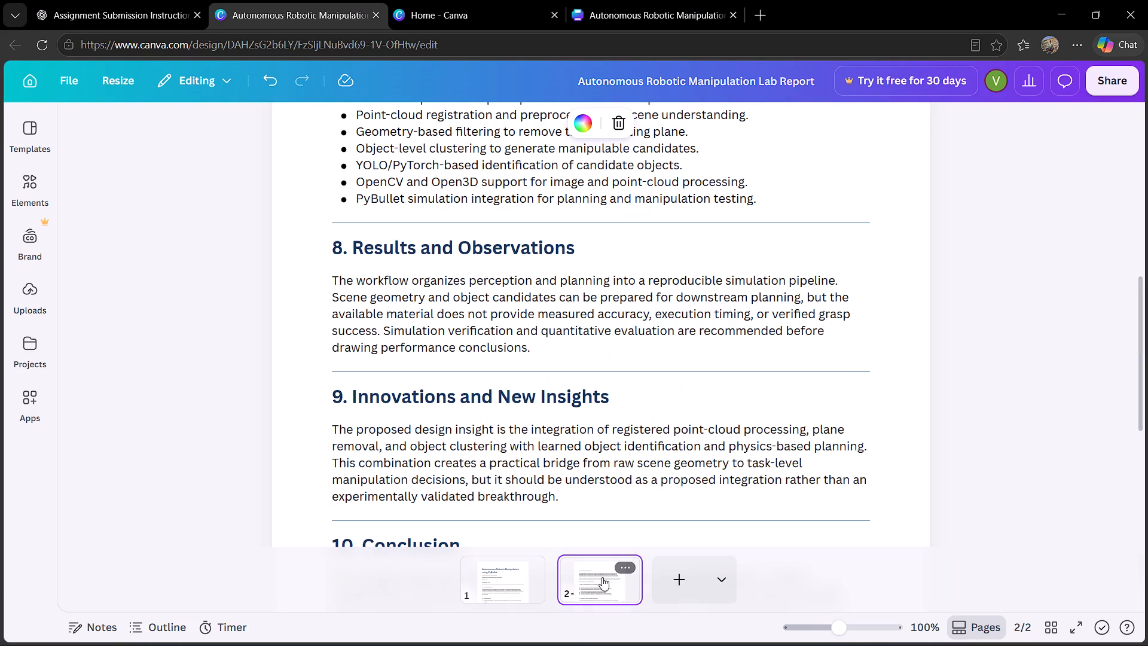
pyautogui.scroll(-8, 554, 433)
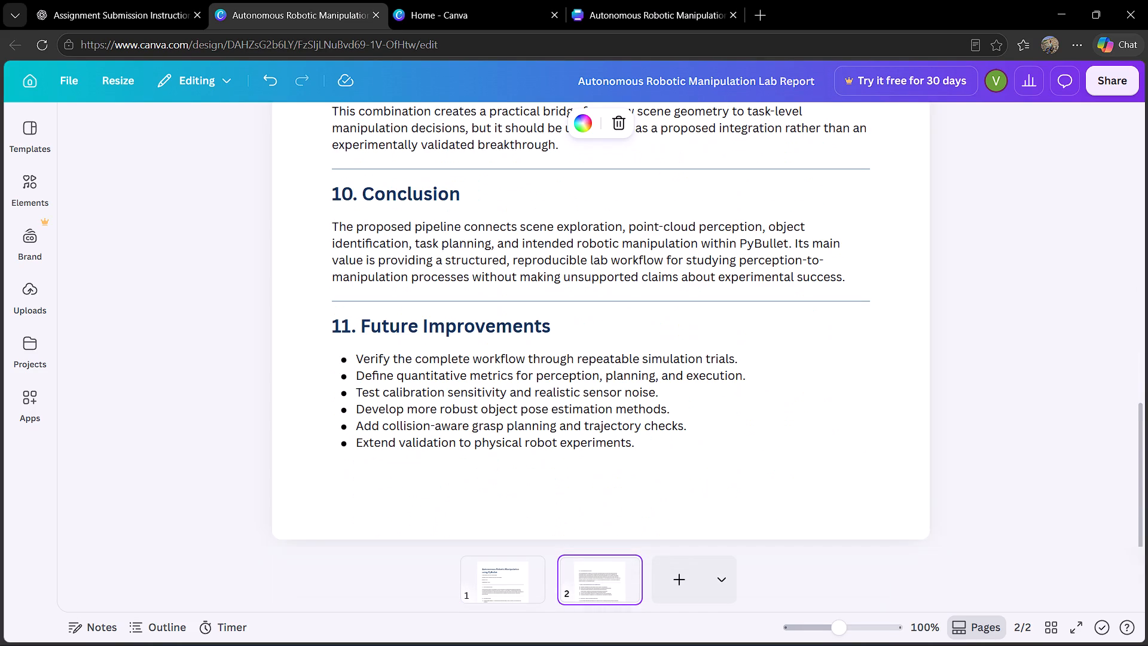
pyautogui.scroll(5, 560, 363)
pyautogui.scroll(6, 573, 276)
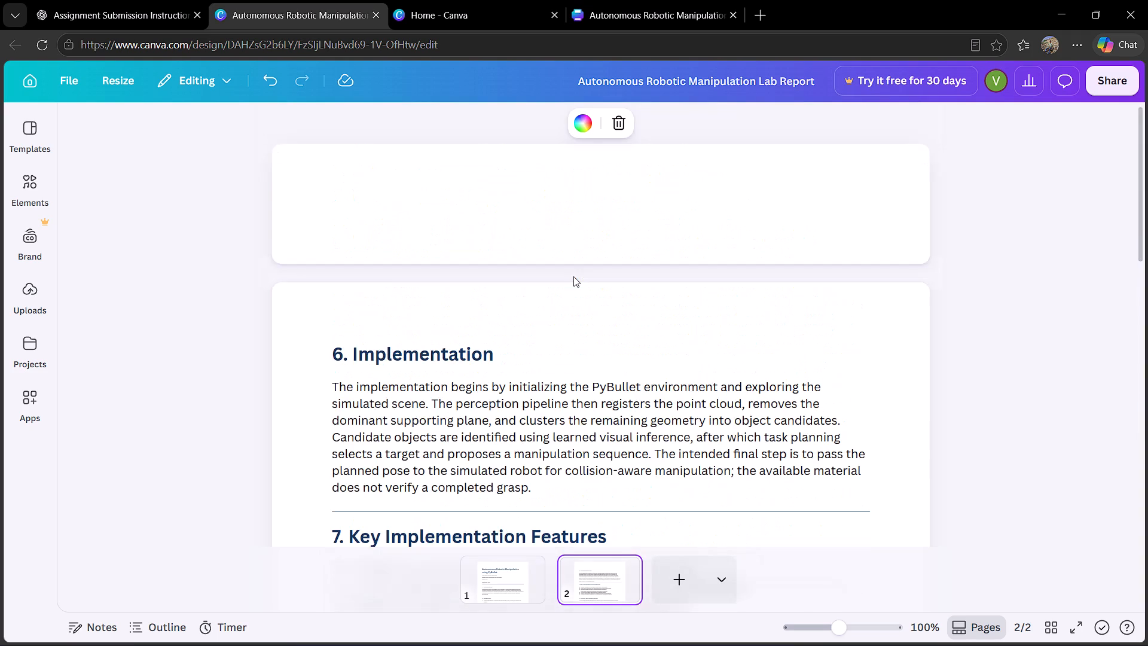
pyautogui.scroll(-7, 573, 276)
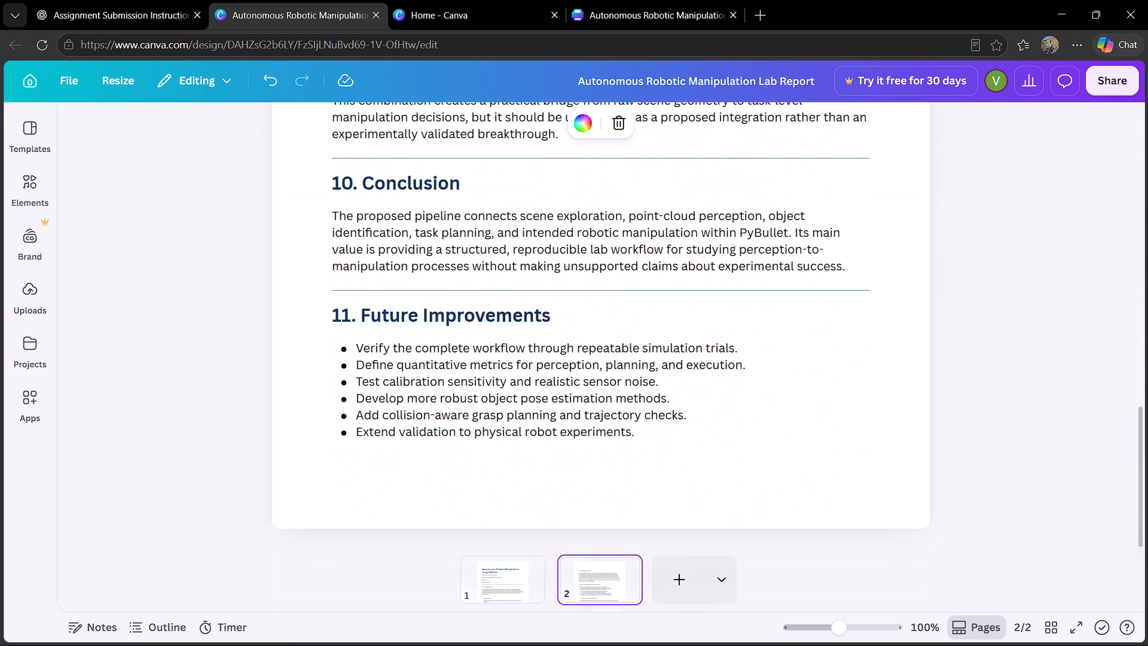
pyautogui.scroll(7, 573, 276)
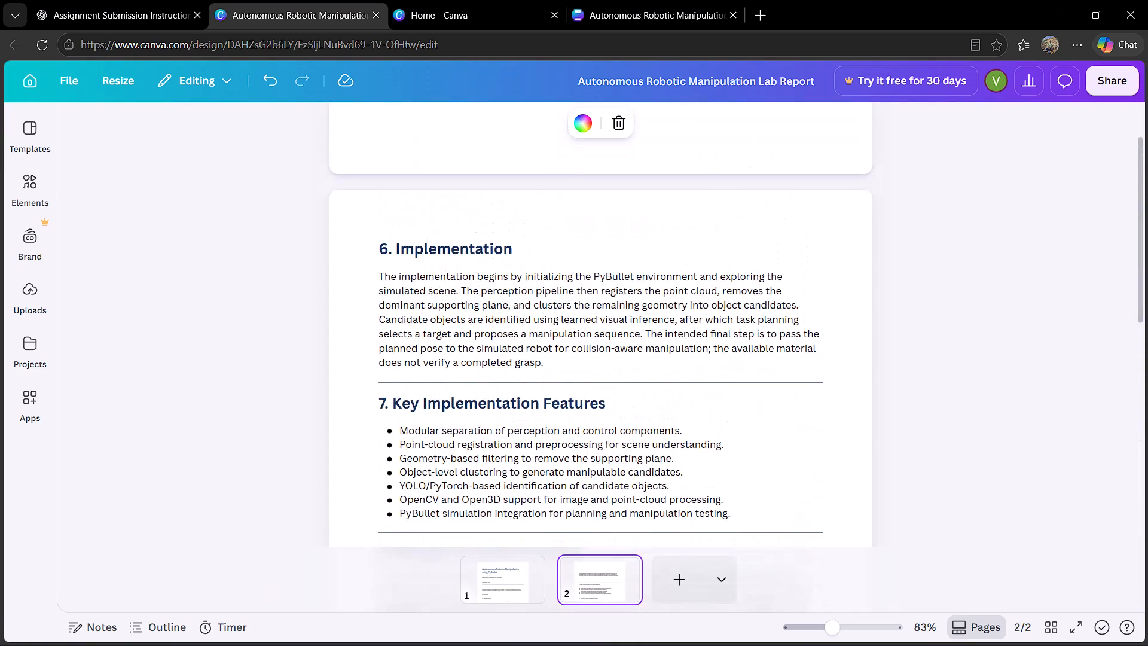
pyautogui.scroll(2, 573, 276)
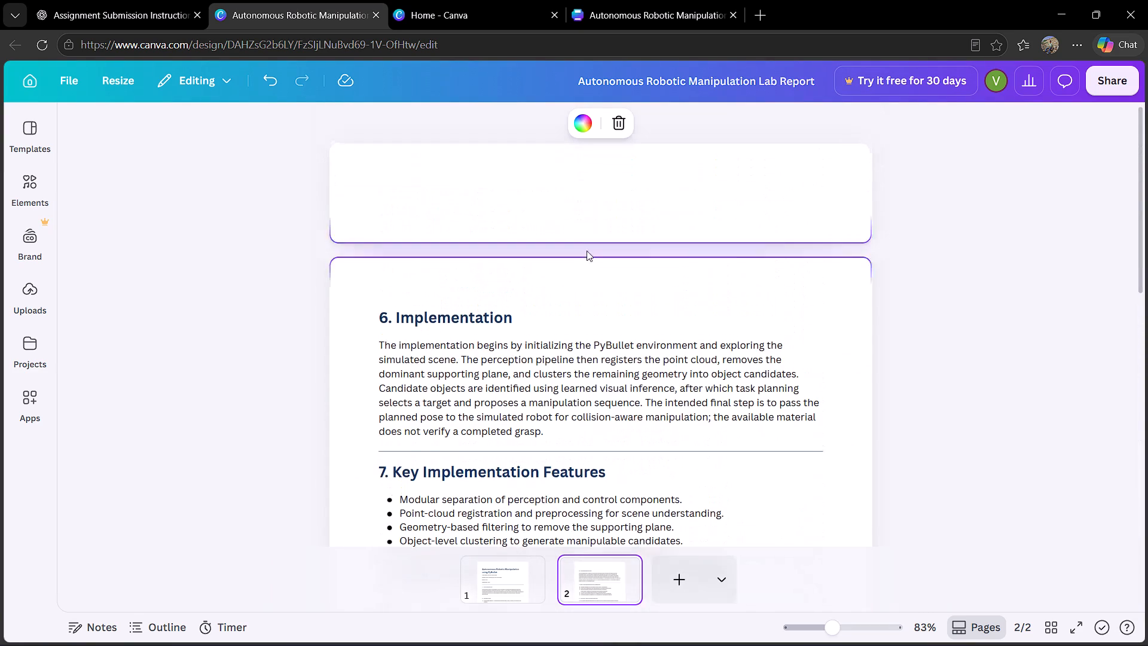
pyautogui.scroll(-8, 596, 321)
pyautogui.scroll(6, 596, 321)
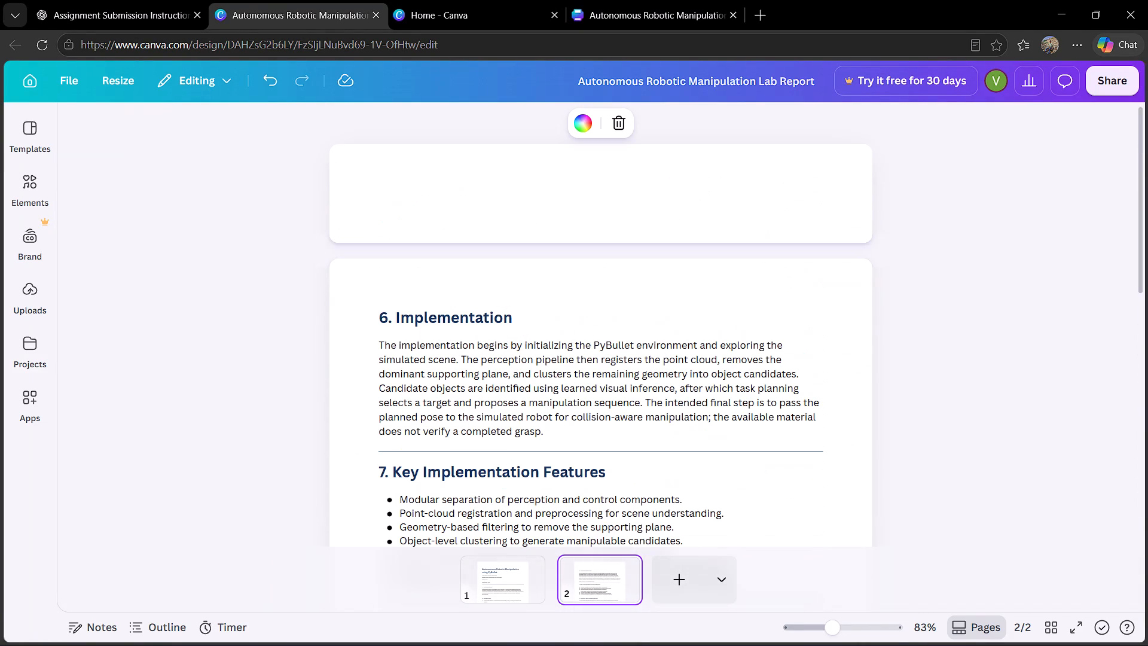
pyautogui.scroll(-6, 596, 321)
pyautogui.scroll(8, 596, 321)
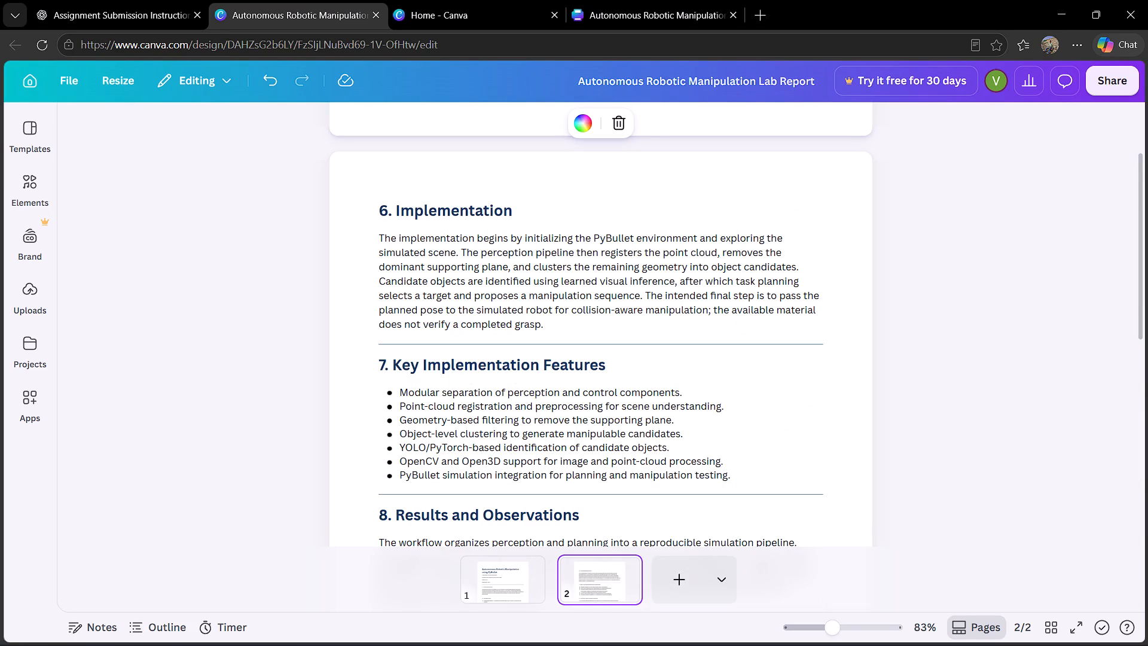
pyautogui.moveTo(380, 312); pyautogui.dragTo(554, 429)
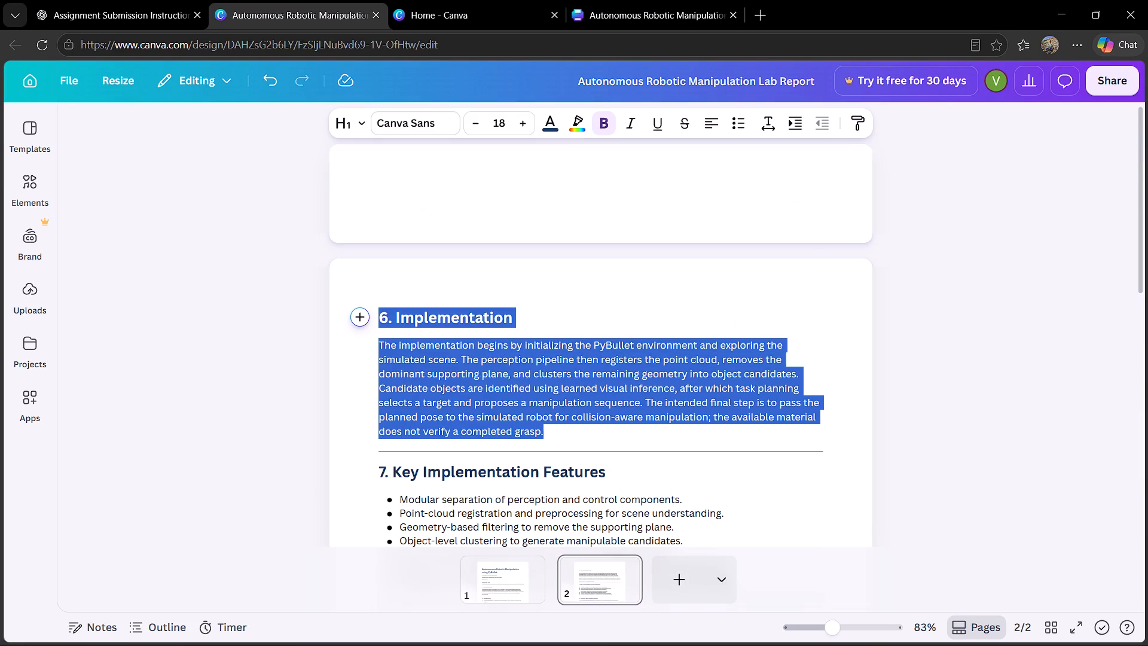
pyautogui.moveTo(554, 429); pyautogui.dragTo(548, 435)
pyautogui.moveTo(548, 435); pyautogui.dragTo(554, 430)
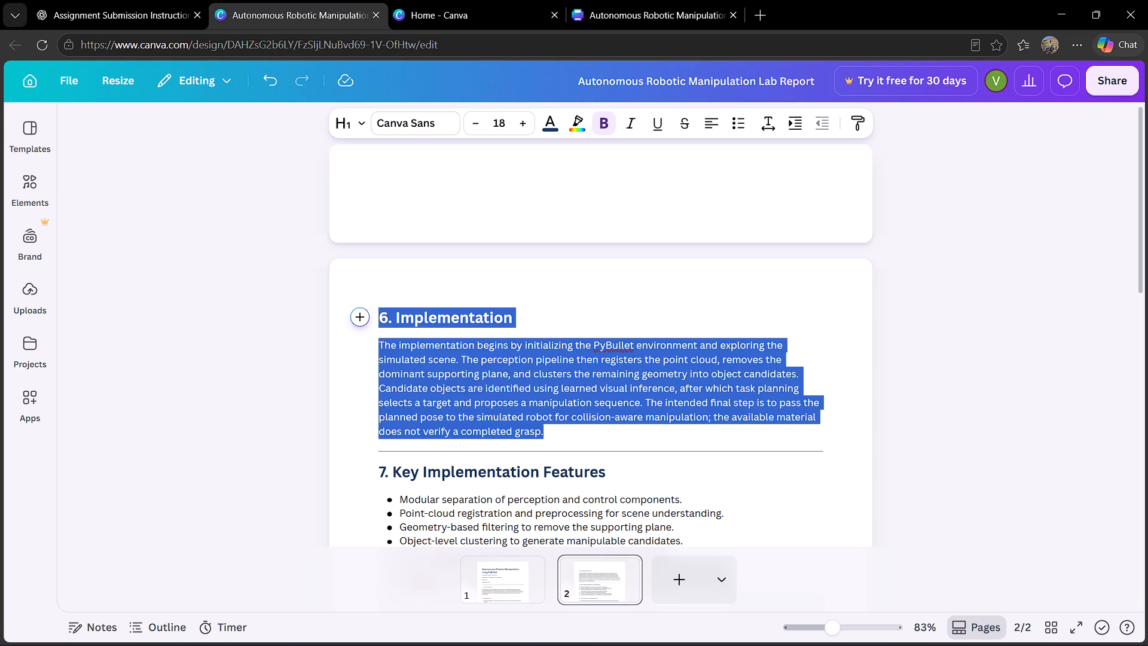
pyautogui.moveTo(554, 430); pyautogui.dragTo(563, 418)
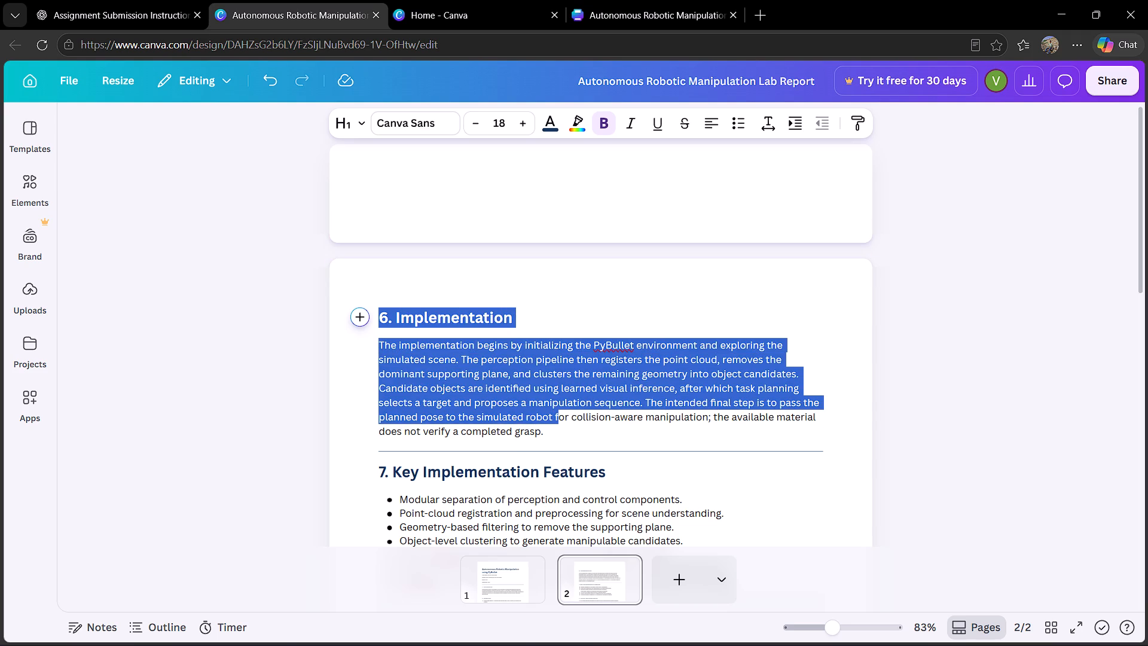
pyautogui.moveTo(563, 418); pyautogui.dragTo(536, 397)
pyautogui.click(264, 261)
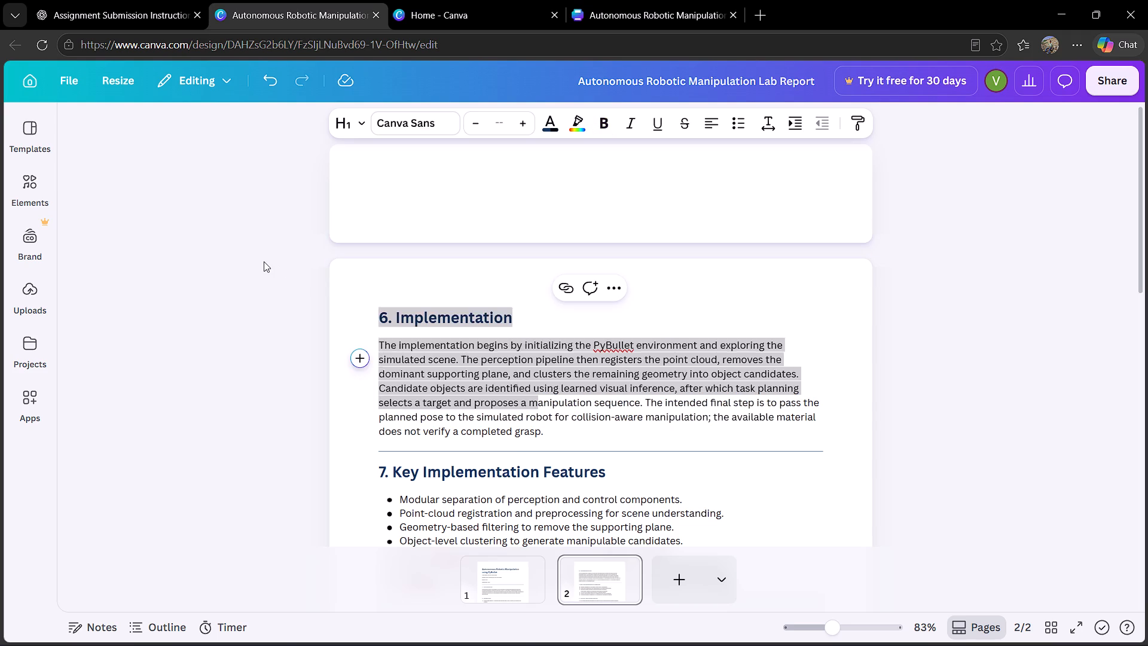
# Examine the second page again at a larger size, reading the Implementation, Key Implementation Features and Results and Observations sections.
pyautogui.scroll(6, 657, 349)
pyautogui.scroll(5, 742, 391)
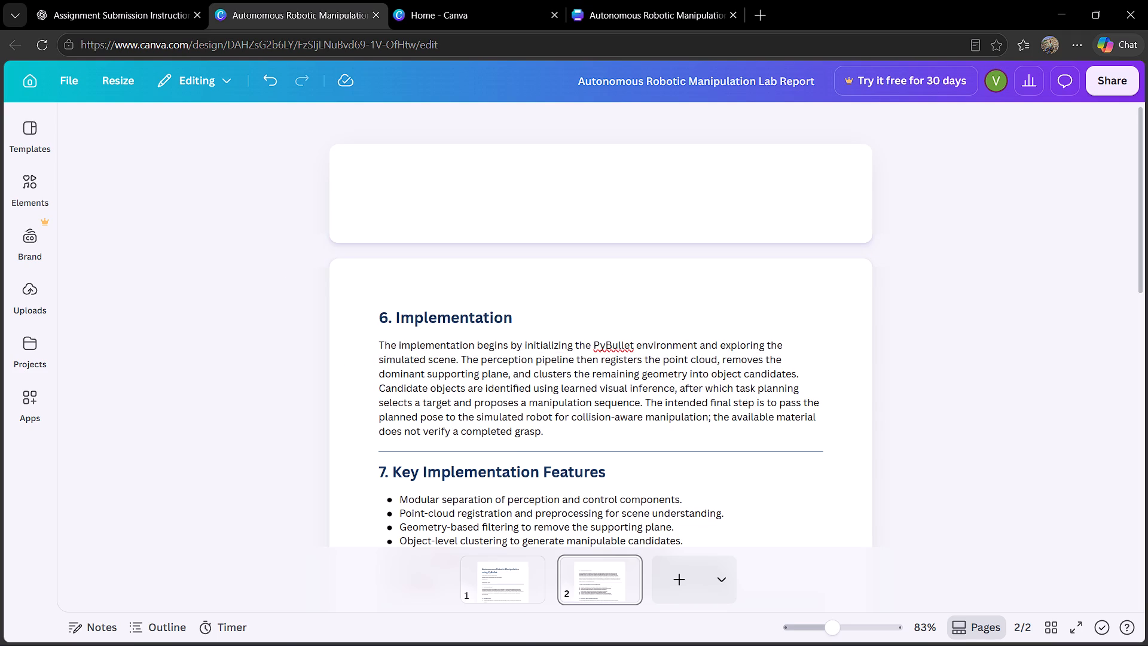
pyautogui.scroll(2, 742, 391)
pyautogui.scroll(-6, 640, 371)
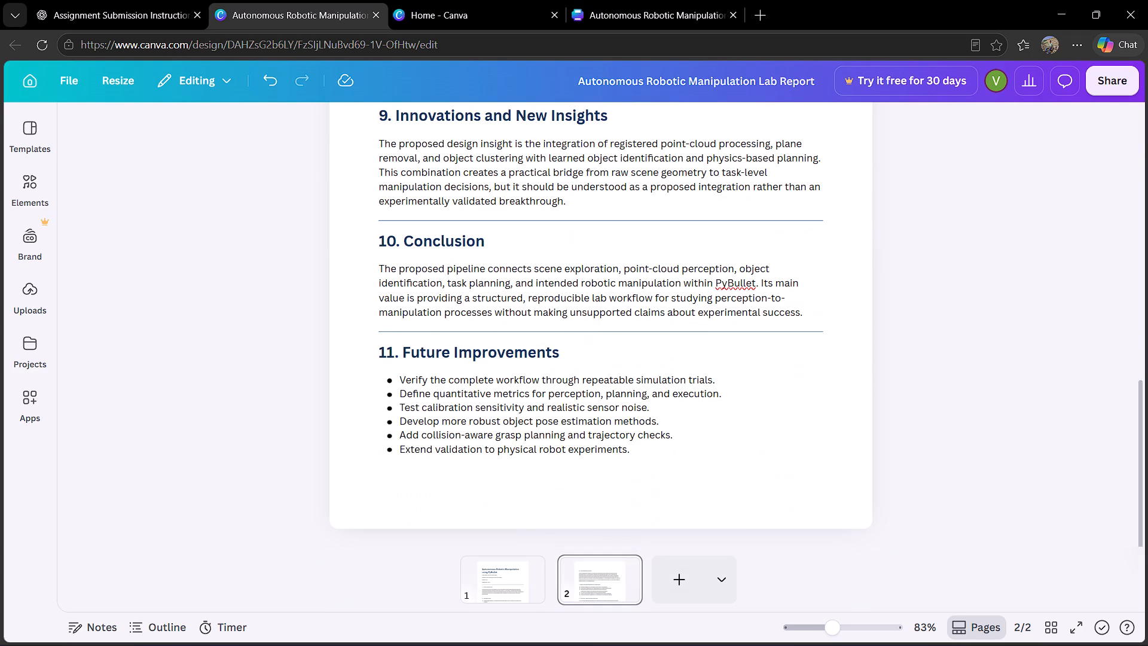
pyautogui.scroll(17, 640, 370)
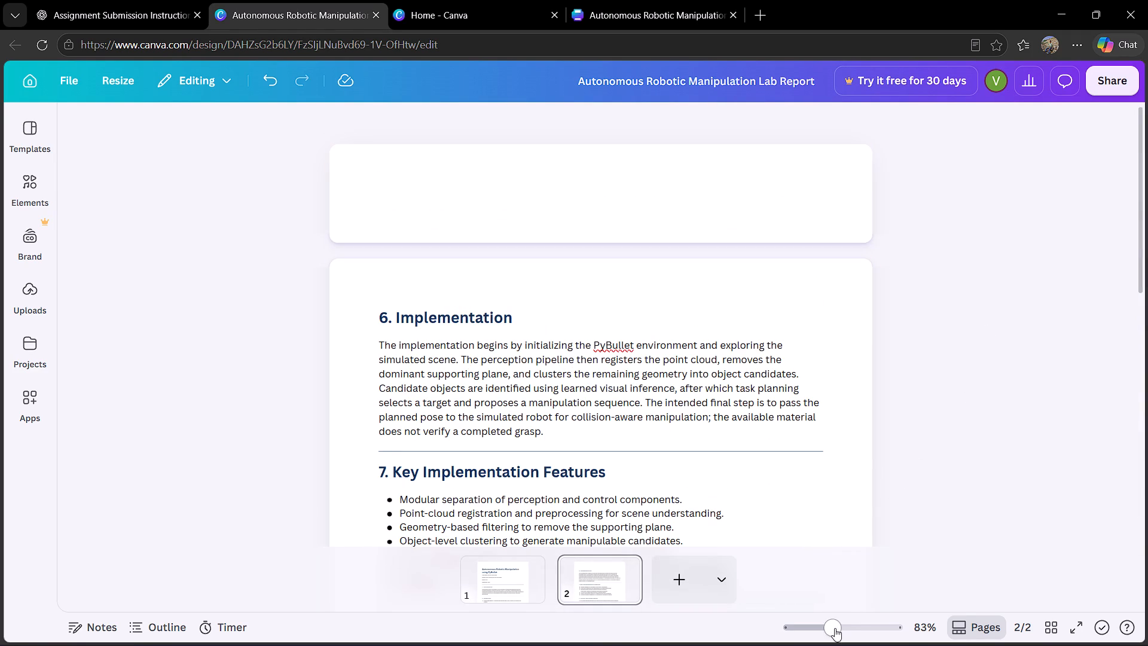
pyautogui.moveTo(835, 628); pyautogui.dragTo(848, 645)
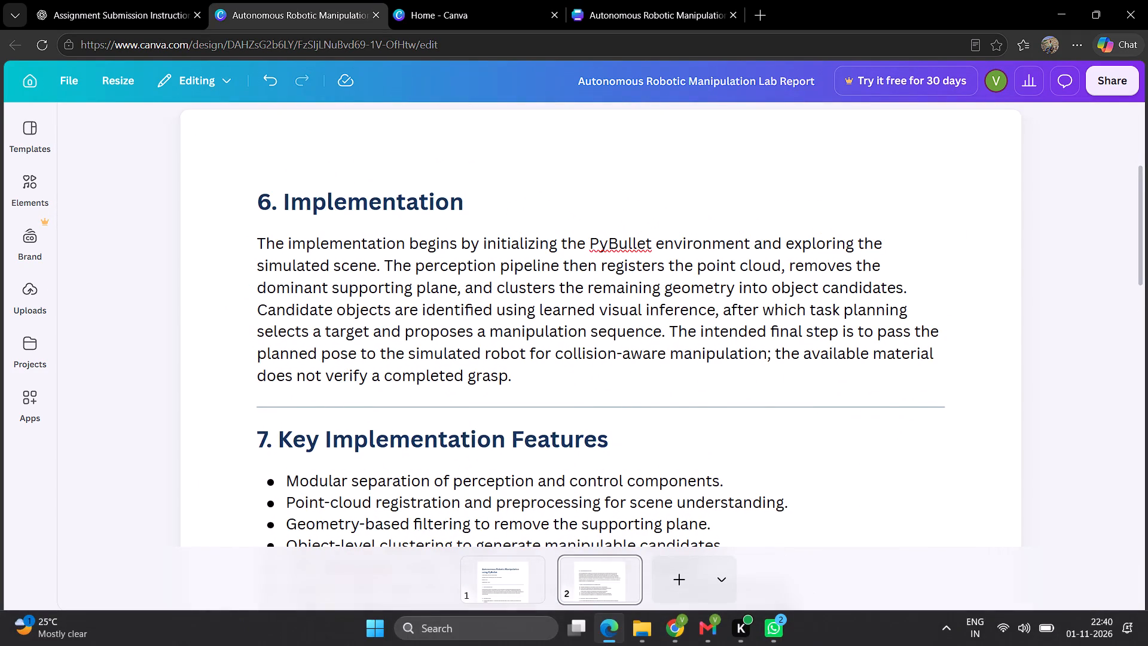
pyautogui.scroll(9, 677, 444)
pyautogui.scroll(-1, 677, 444)
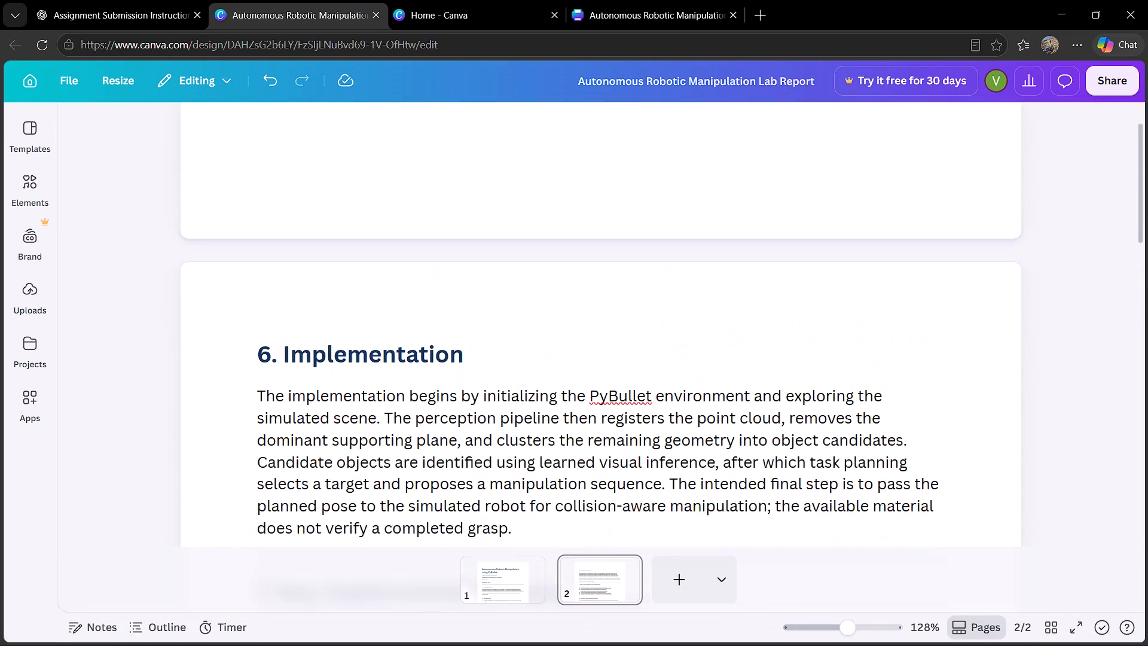
pyautogui.scroll(-1, 677, 444)
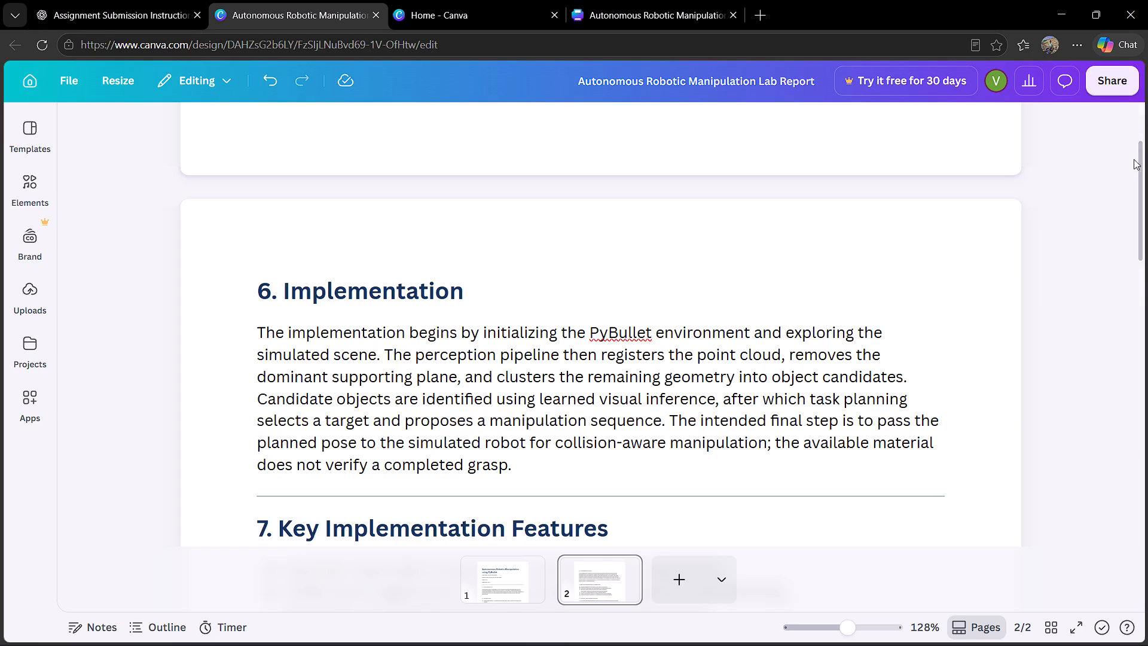
pyautogui.moveTo(1141, 148); pyautogui.dragTo(1147, 254)
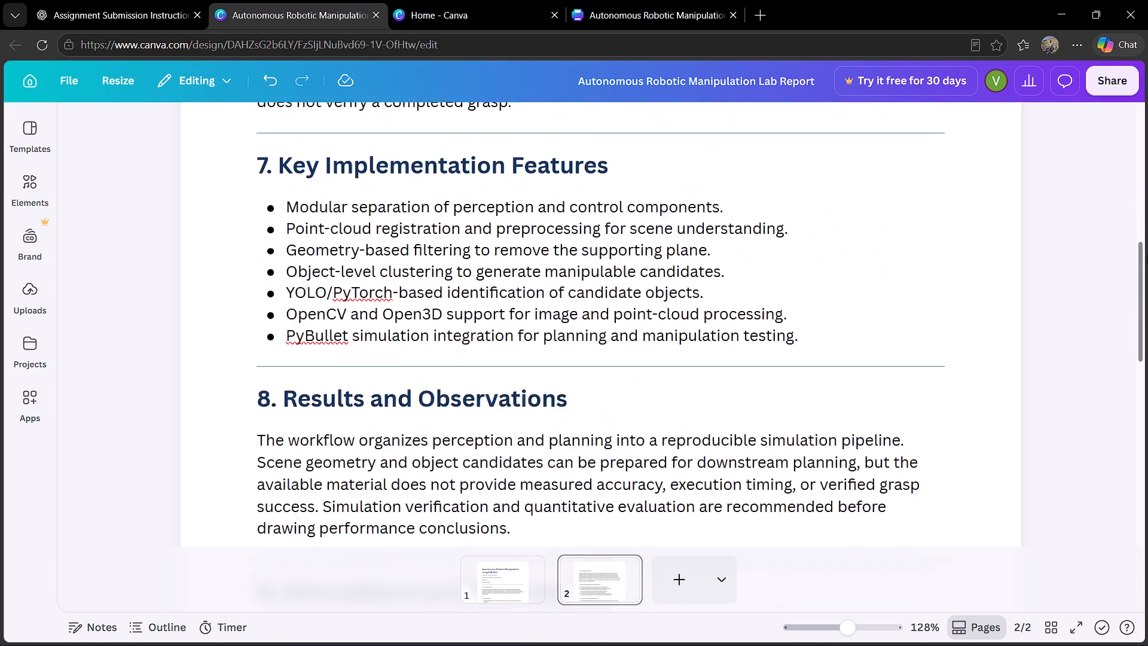
# Read the rest of the original report's second page, from 8. Results and Observations through 11. Future Improvements.
pyautogui.moveTo(1147, 254); pyautogui.dragTo(1147, 376)
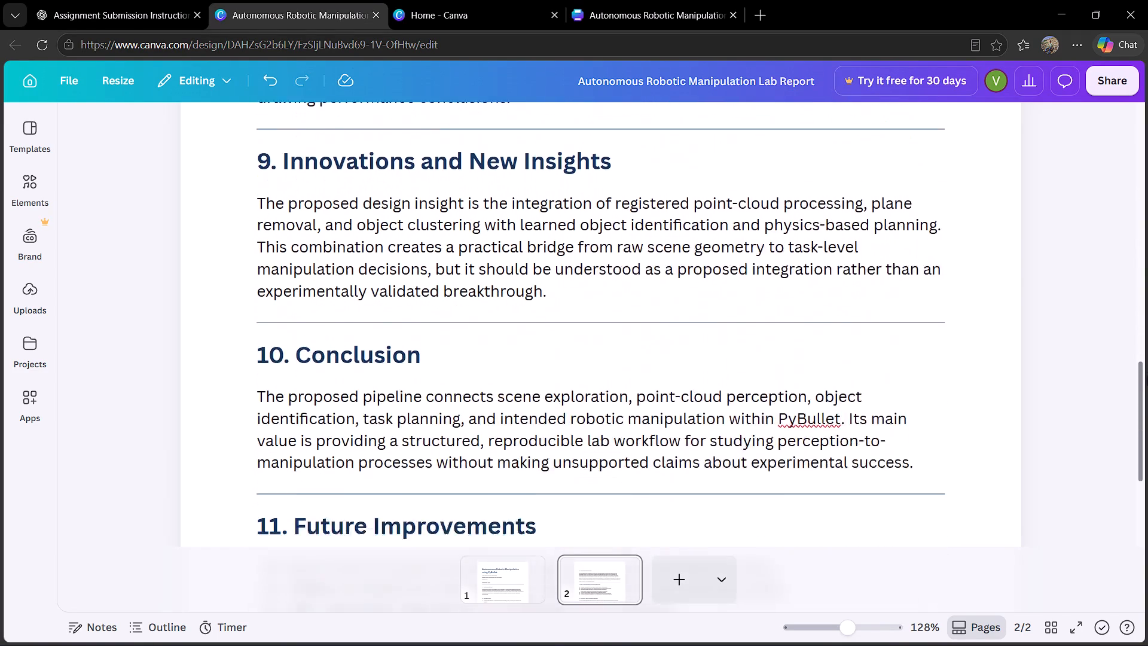
pyautogui.moveTo(1147, 376); pyautogui.dragTo(1147, 392)
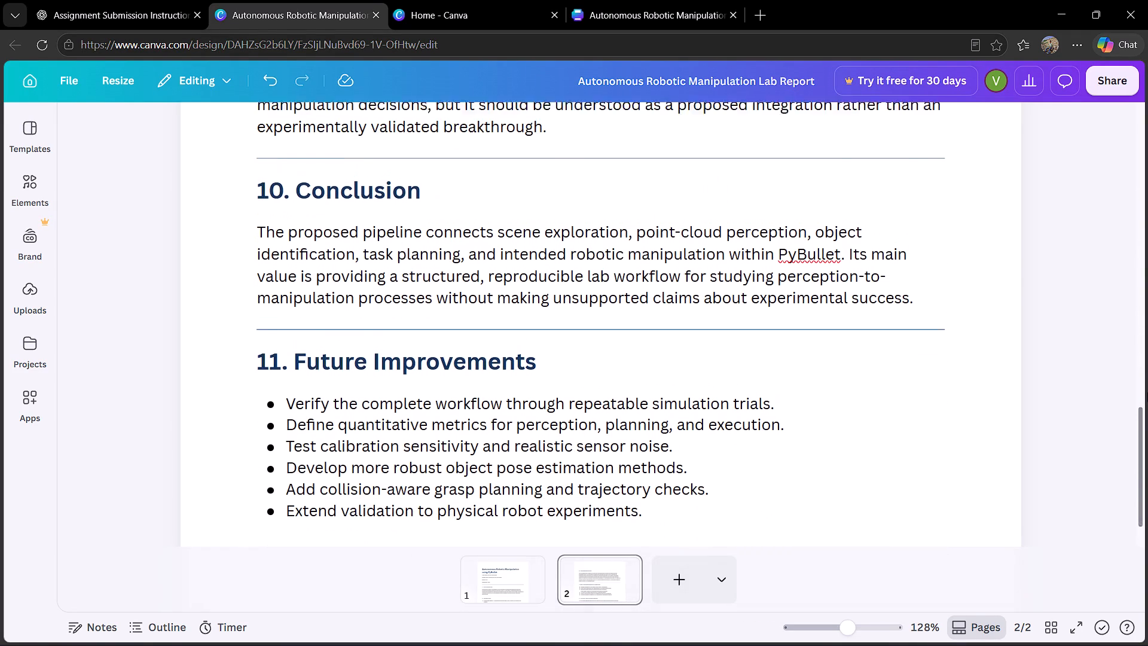
pyautogui.moveTo(1147, 392); pyautogui.dragTo(1147, 297)
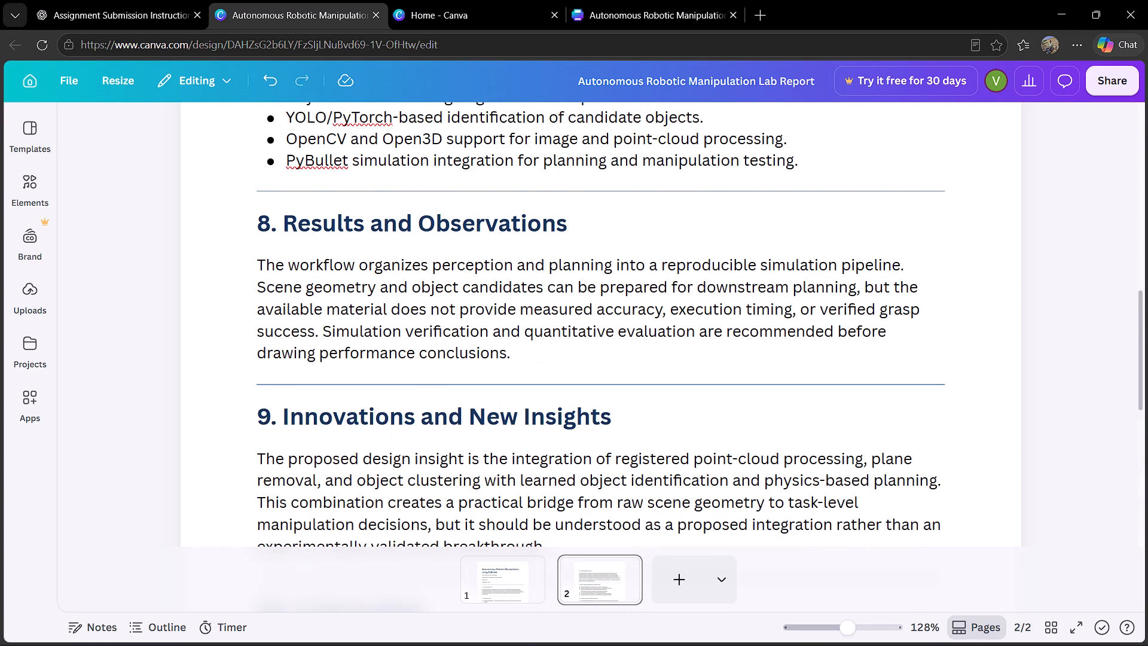
pyautogui.scroll(8, 715, 236)
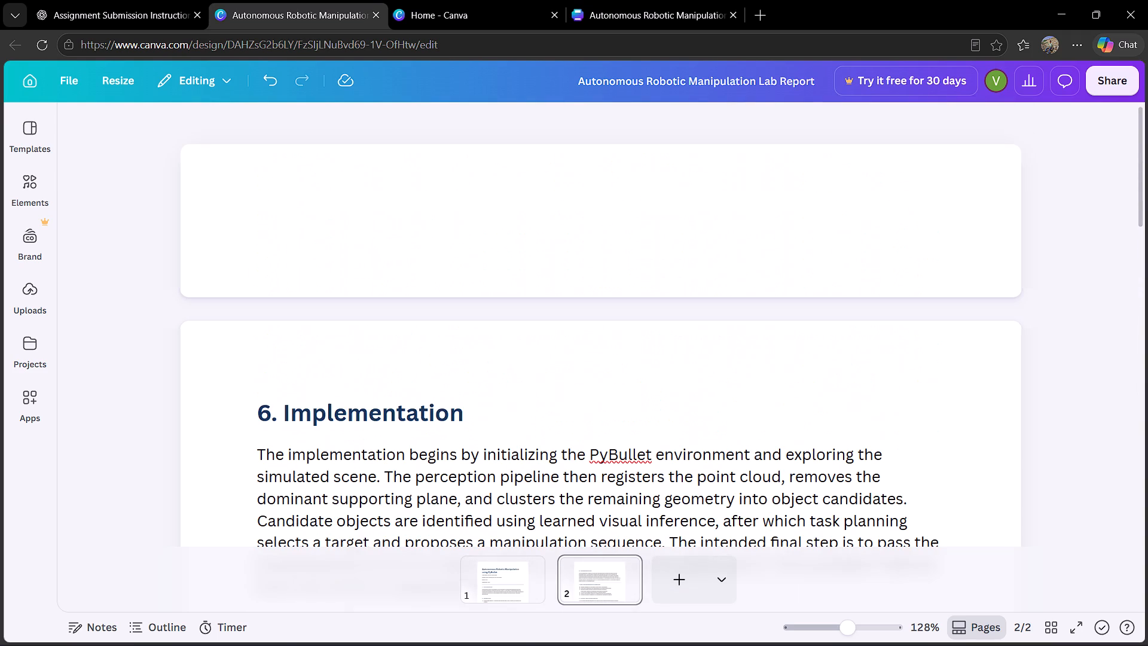
# Close the custom-size design creation dialog on the Canva home page.
pyautogui.click(621, 0)
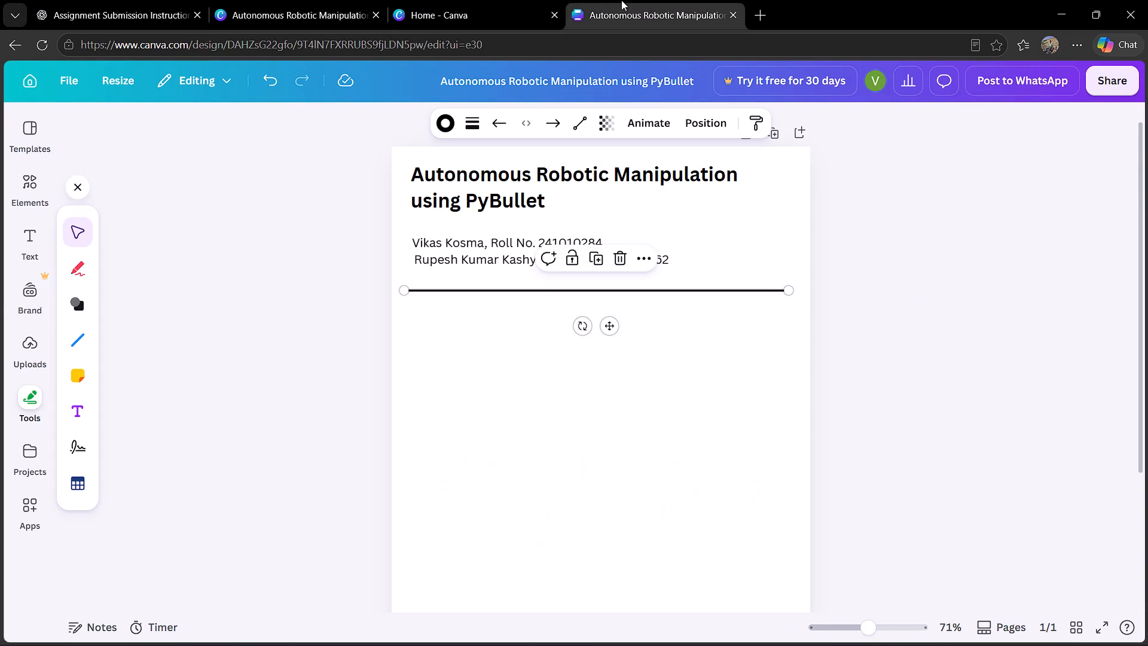
pyautogui.click(524, 0)
pyautogui.click(259, 0)
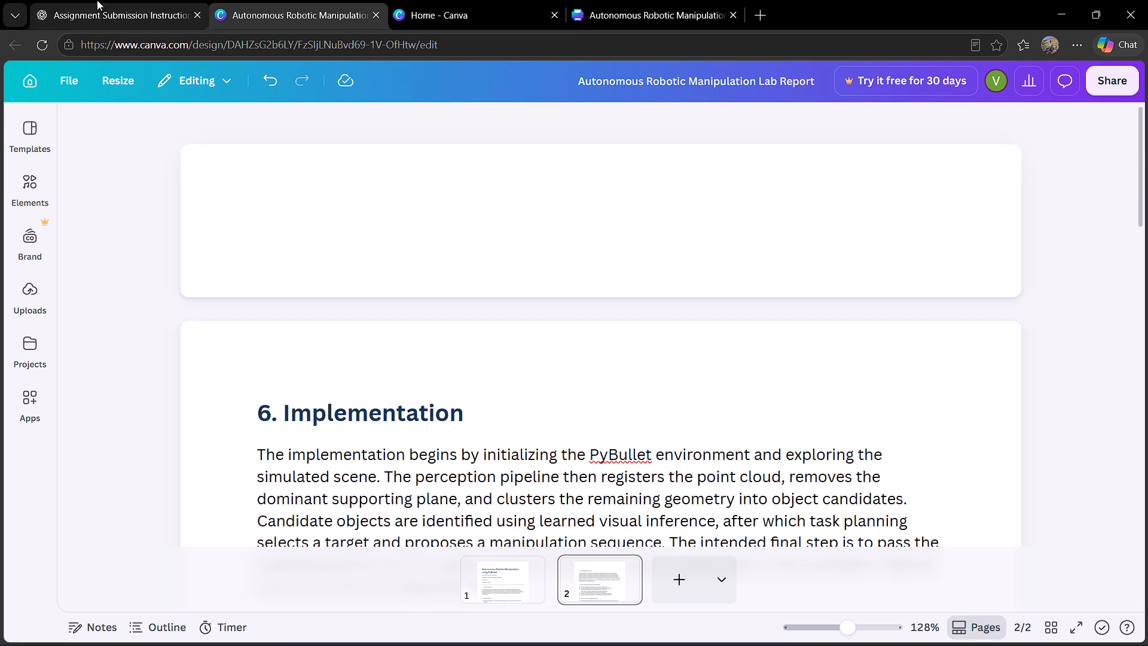
pyautogui.click(335, 0)
pyautogui.click(425, 0)
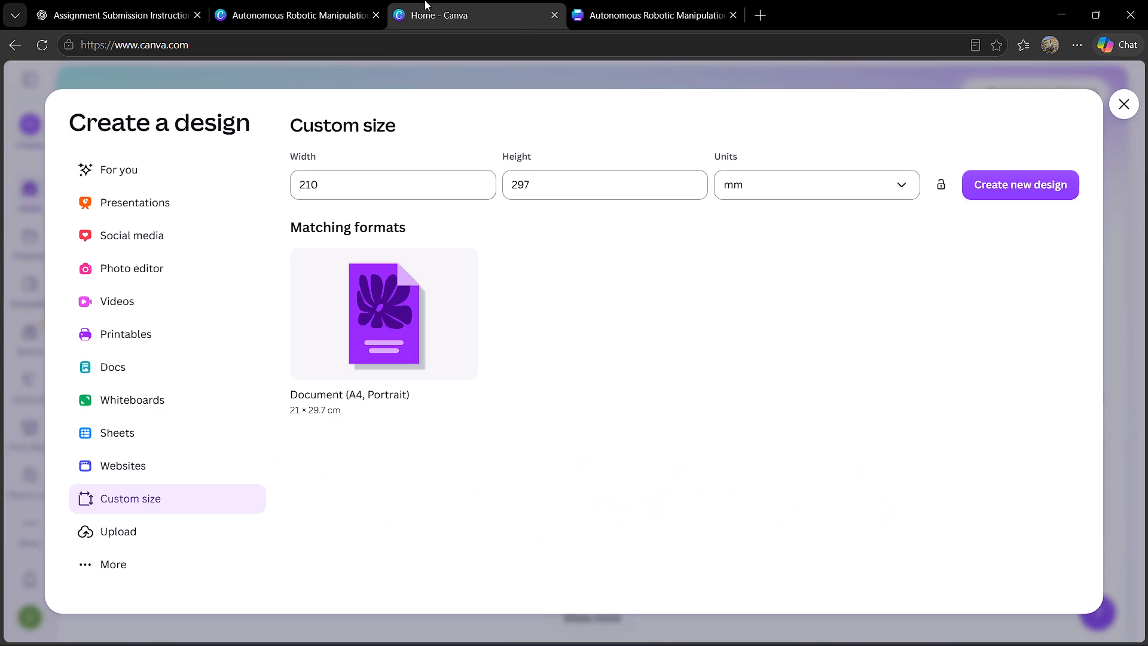
pyautogui.click(631, 0)
pyautogui.click(496, 0)
pyautogui.click(1130, 103)
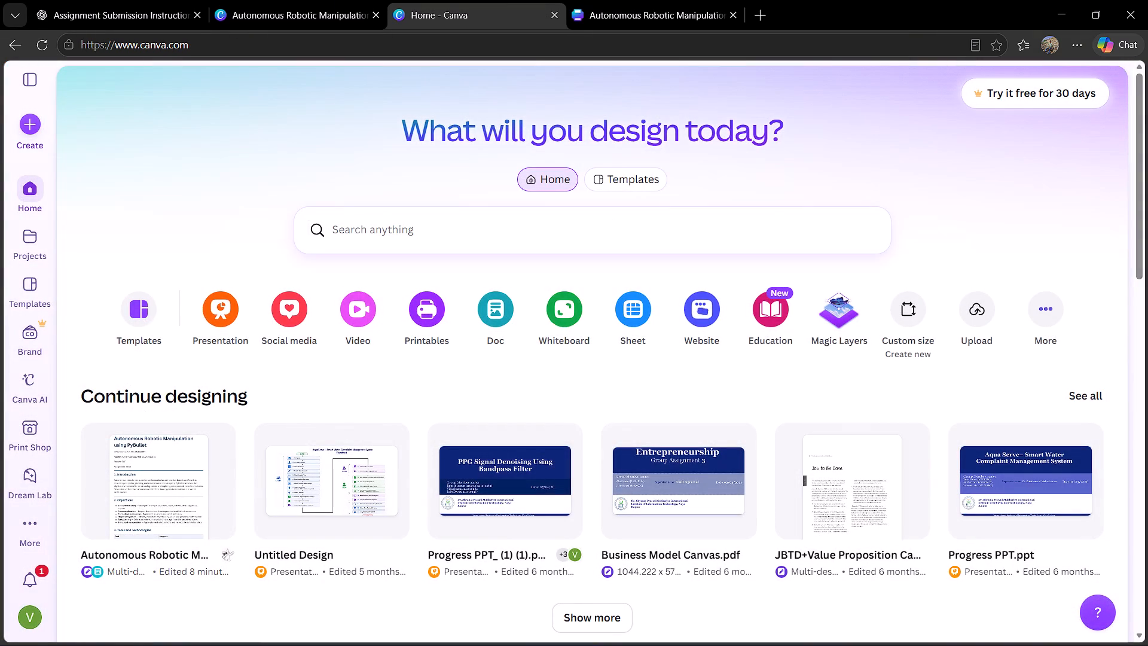
# Review the original report's second page again at a smaller size, from 6. Implementation to the end of the 11. Future Improvements list.
pyautogui.click(289, 0)
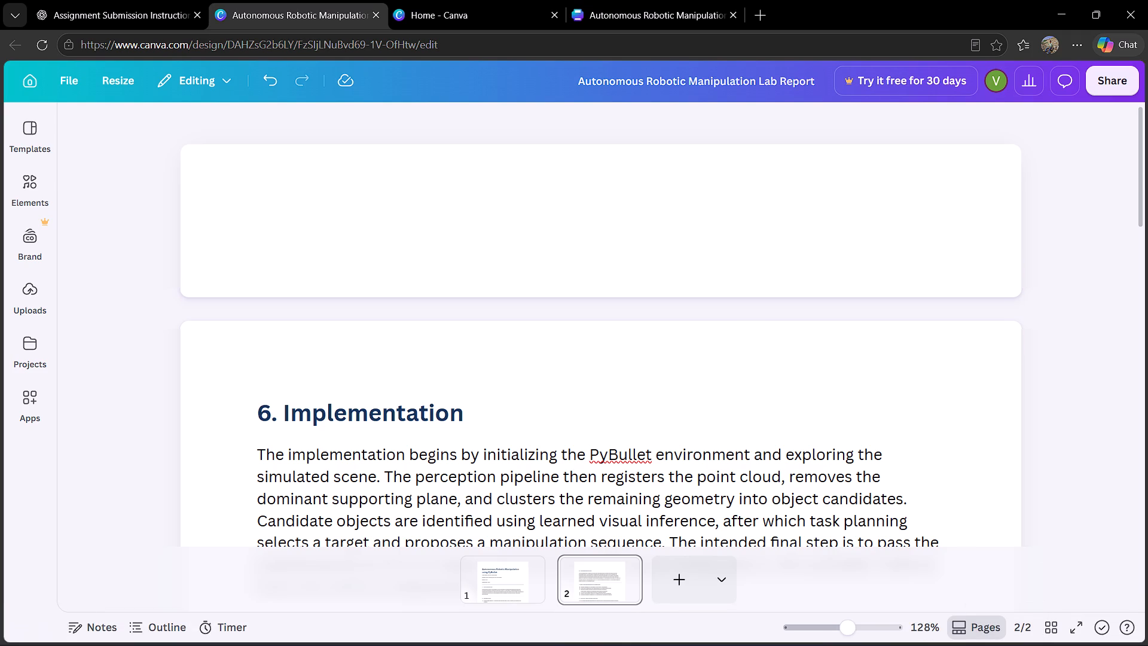
pyautogui.scroll(-8, 706, 295)
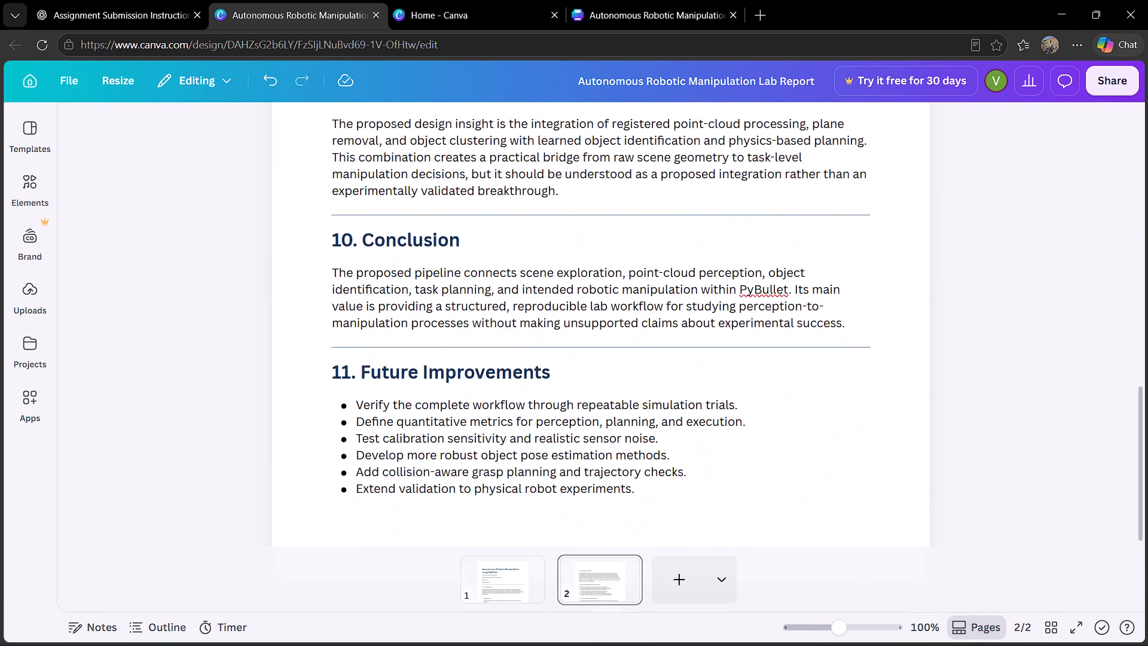
pyautogui.scroll(-2, 706, 295)
pyautogui.scroll(9, 706, 295)
pyautogui.scroll(-1, 706, 295)
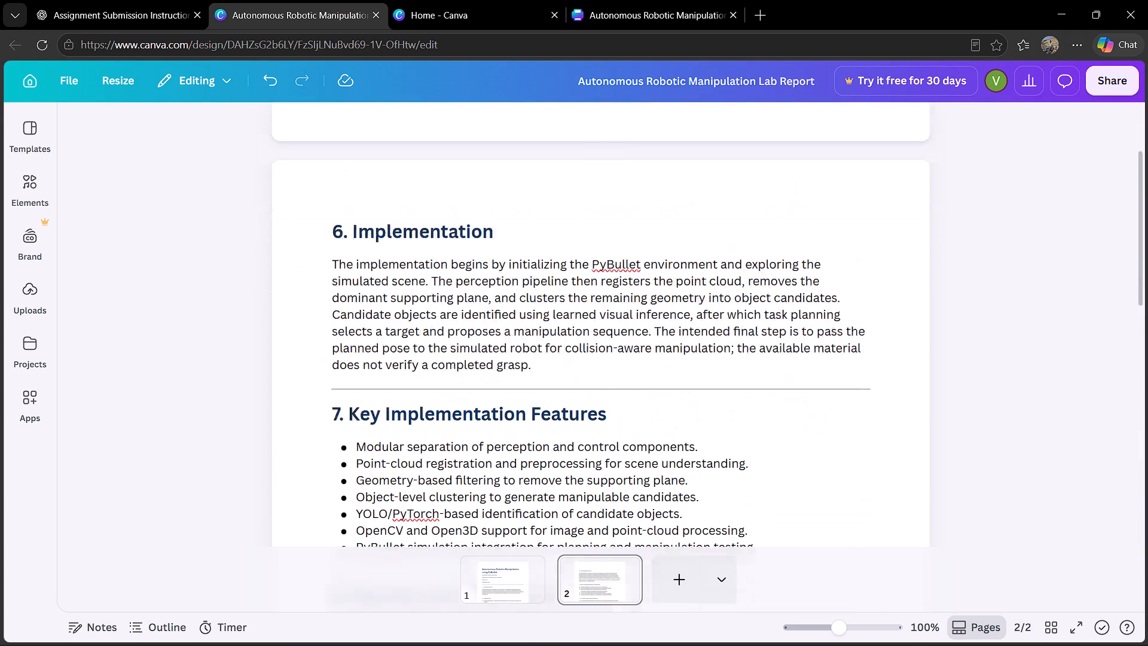
pyautogui.scroll(-1, 706, 295)
pyautogui.scroll(6, 706, 295)
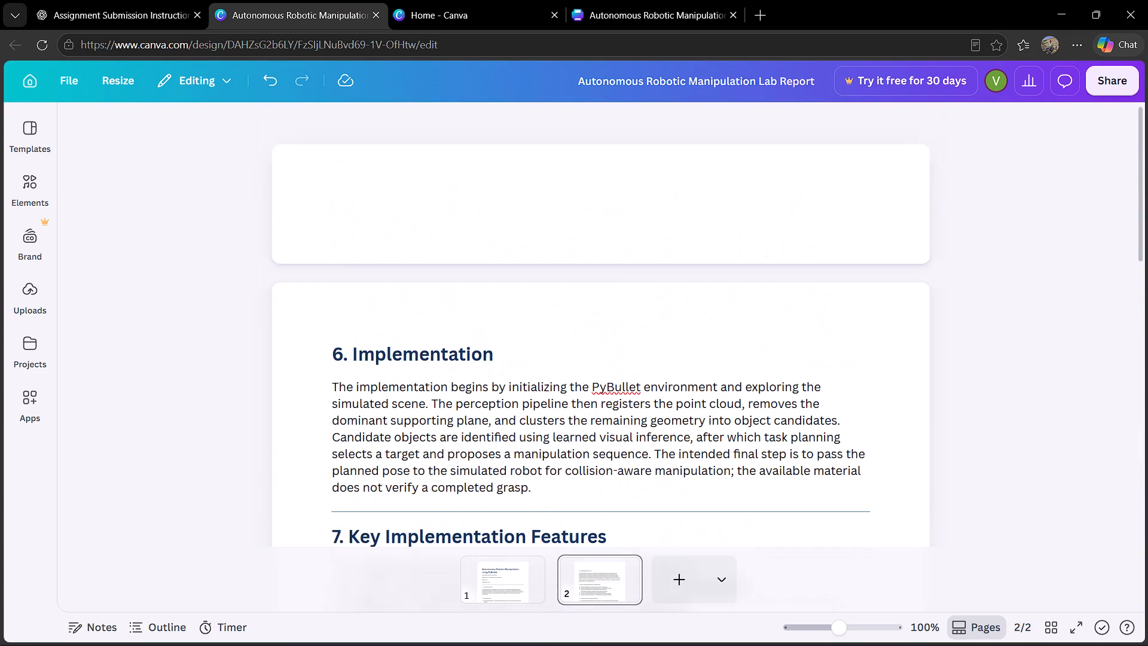
pyautogui.scroll(-6, 706, 295)
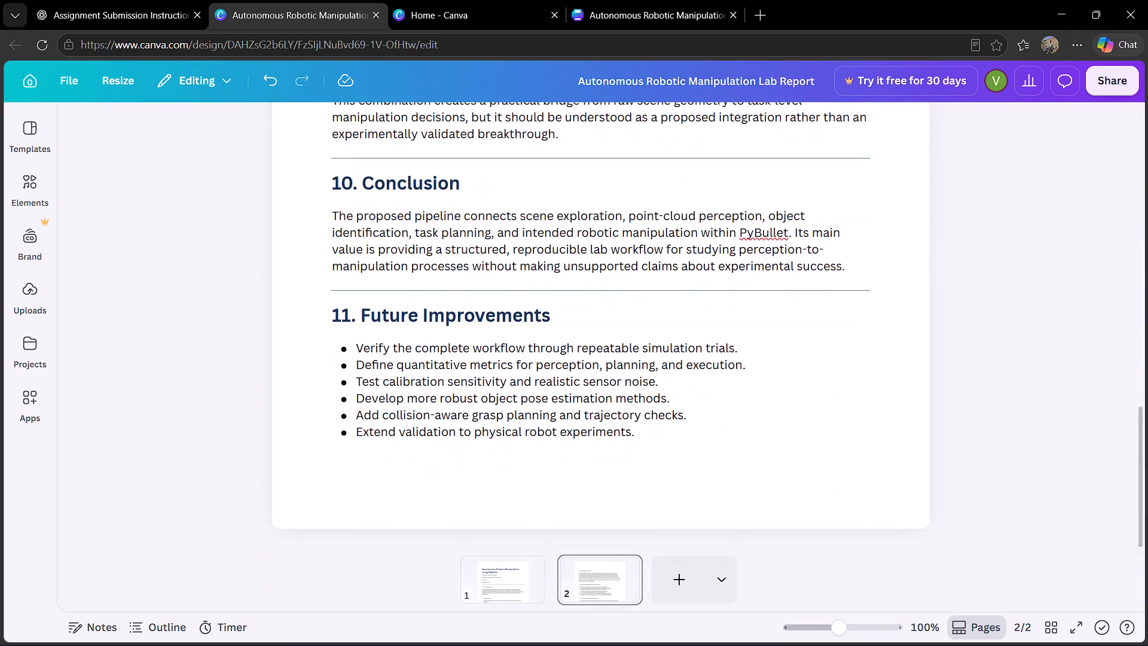
pyautogui.scroll(7, 749, 571)
pyautogui.scroll(5, 522, 239)
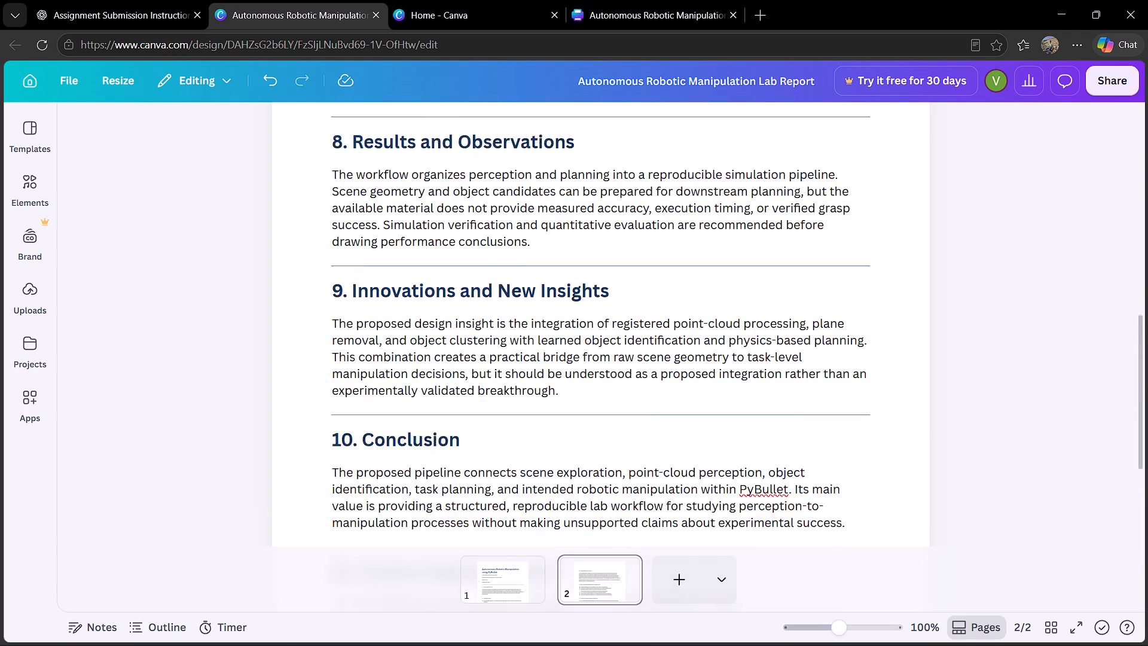
pyautogui.scroll(7, 522, 239)
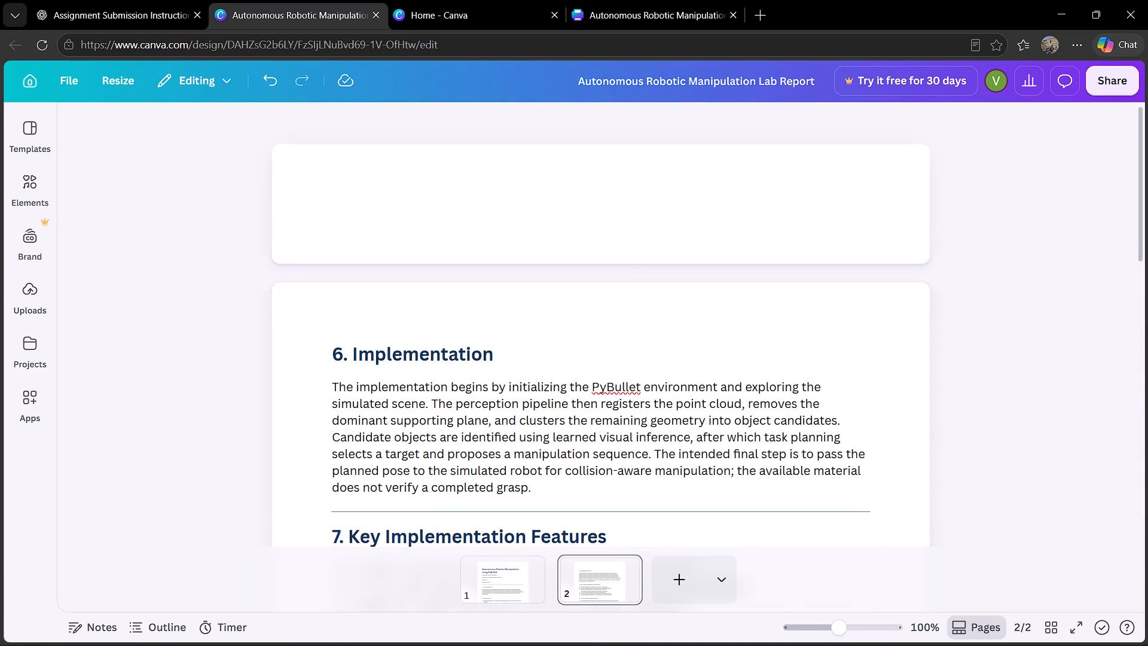
pyautogui.scroll(1, 583, 390)
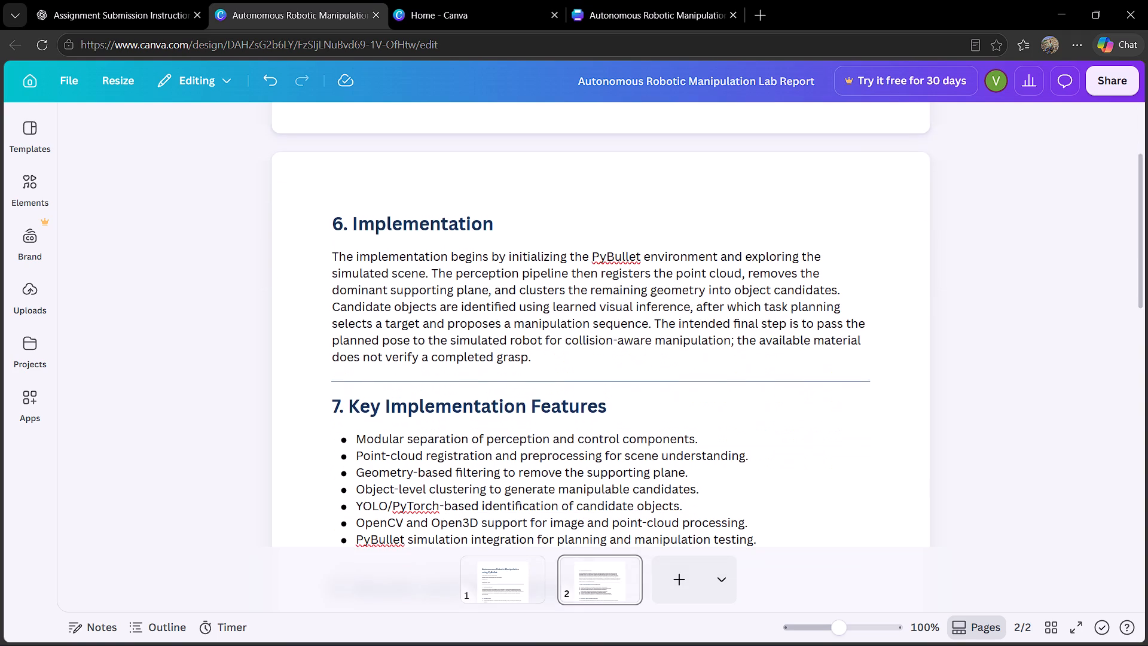
pyautogui.scroll(1, 583, 390)
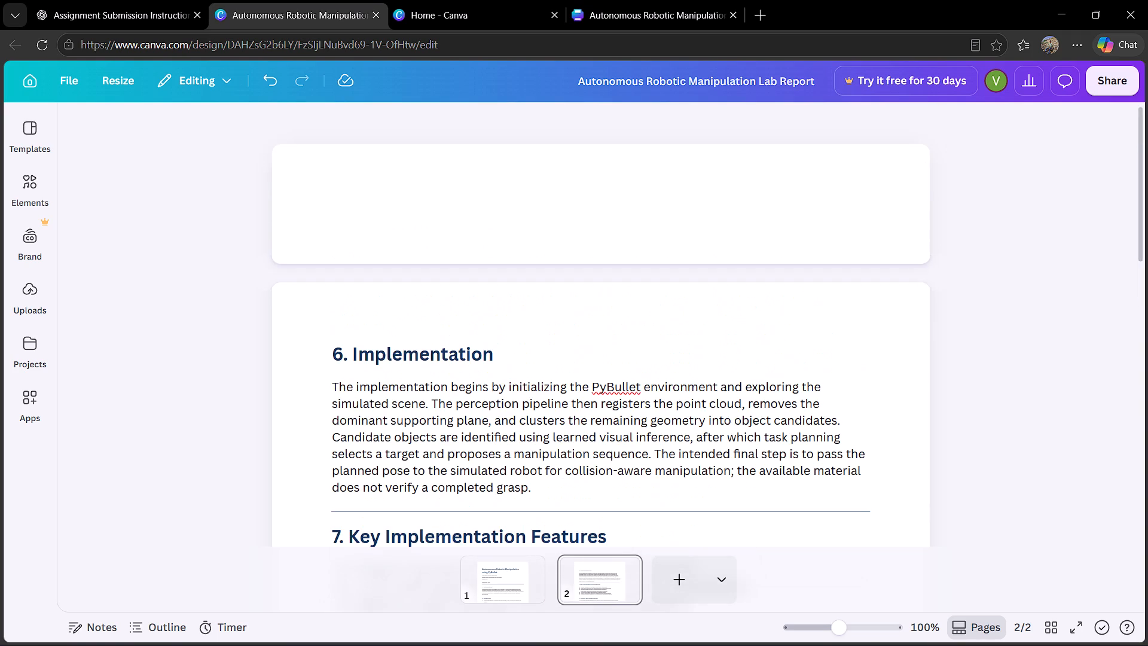
pyautogui.scroll(-2, 513, 328)
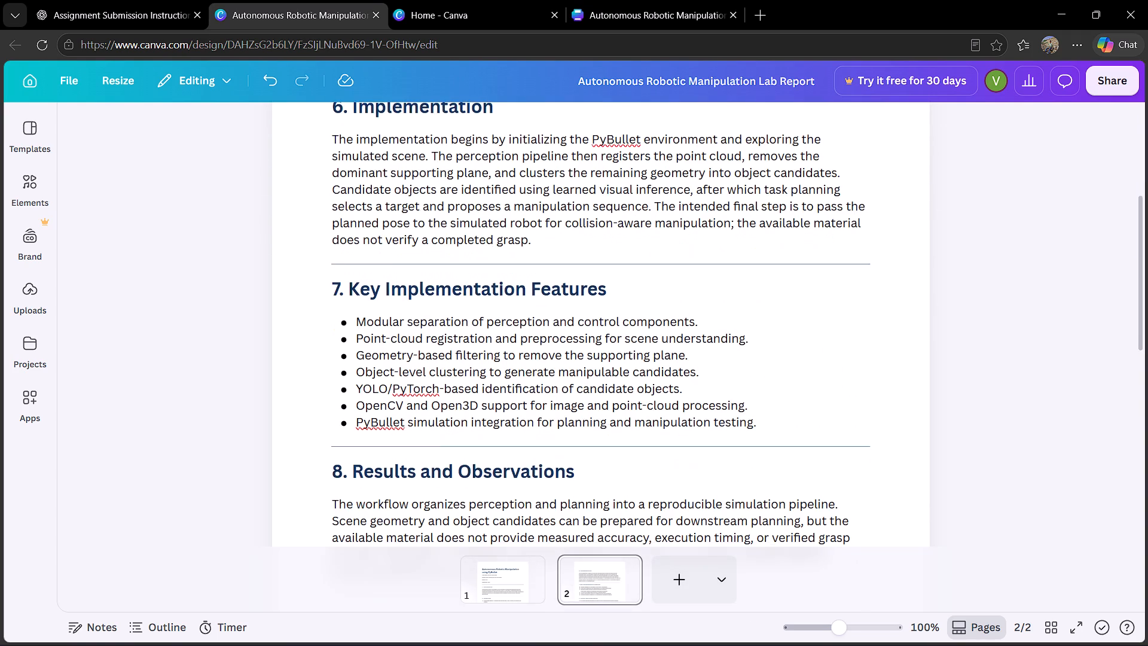
pyautogui.scroll(-12, 513, 328)
pyautogui.scroll(8, 513, 328)
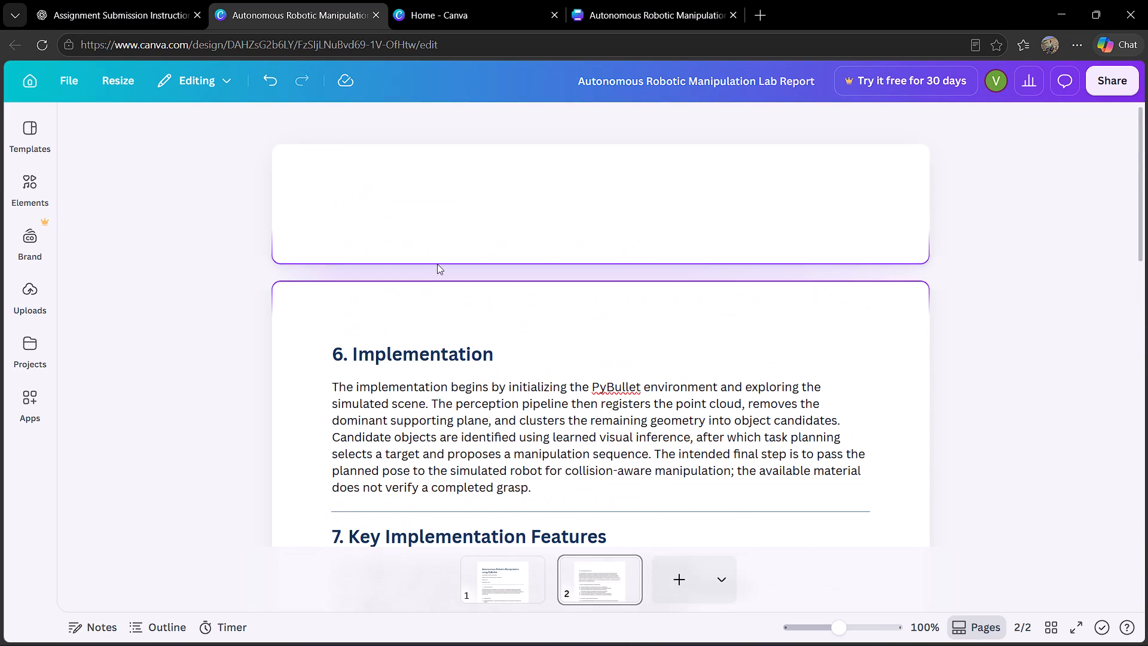
pyautogui.scroll(2, 437, 264)
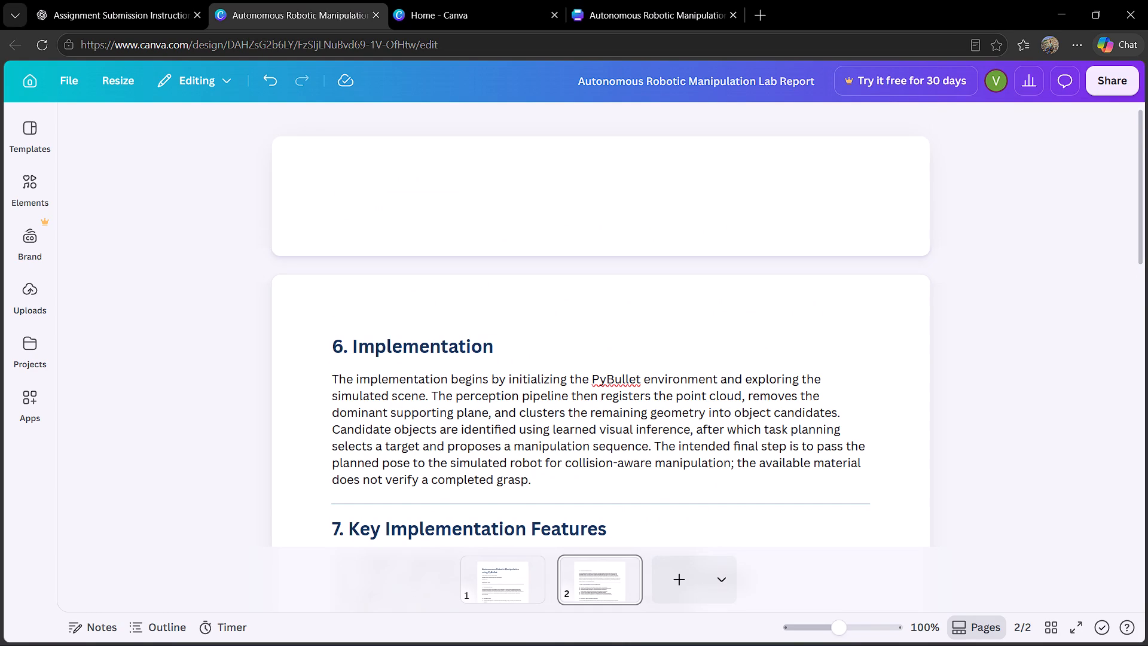
pyautogui.scroll(-14, 552, 364)
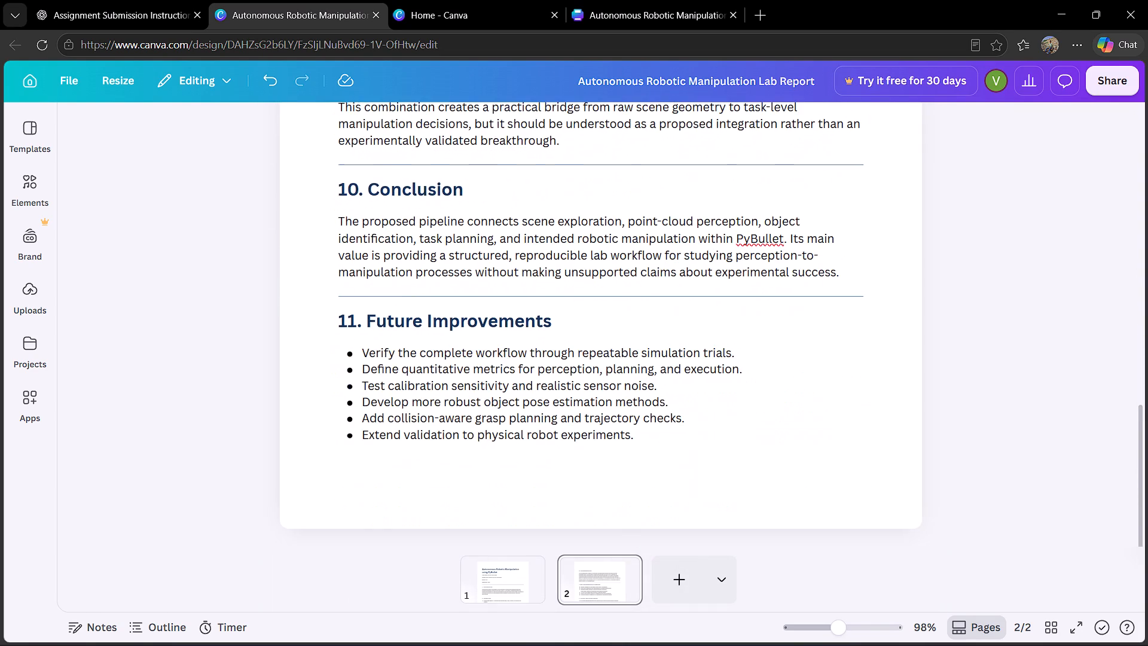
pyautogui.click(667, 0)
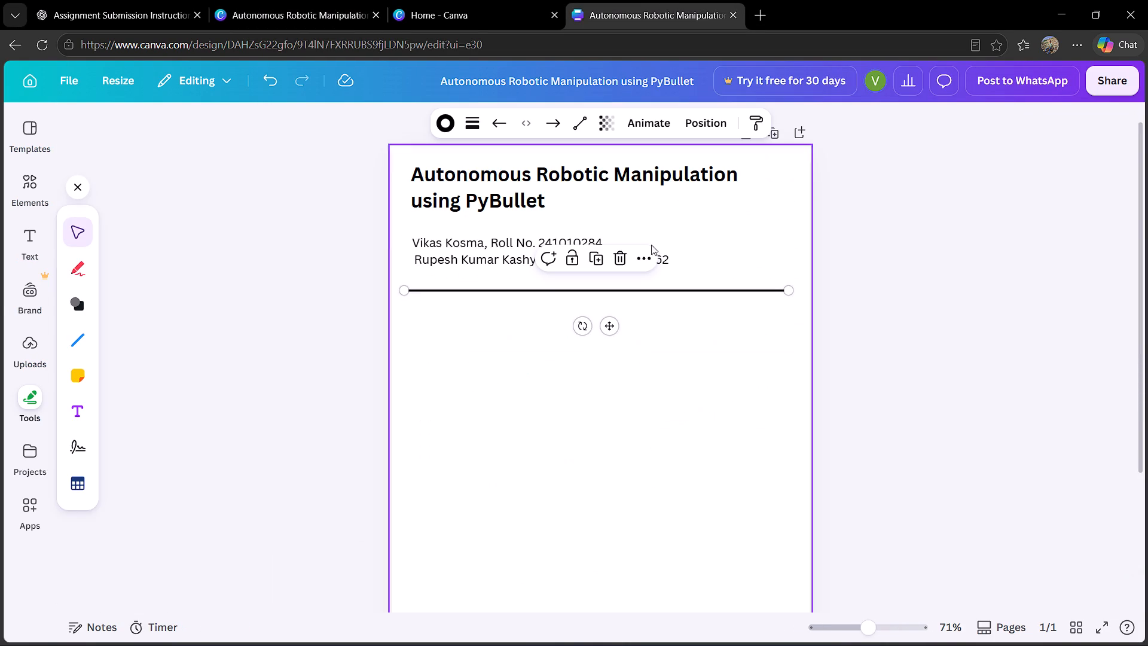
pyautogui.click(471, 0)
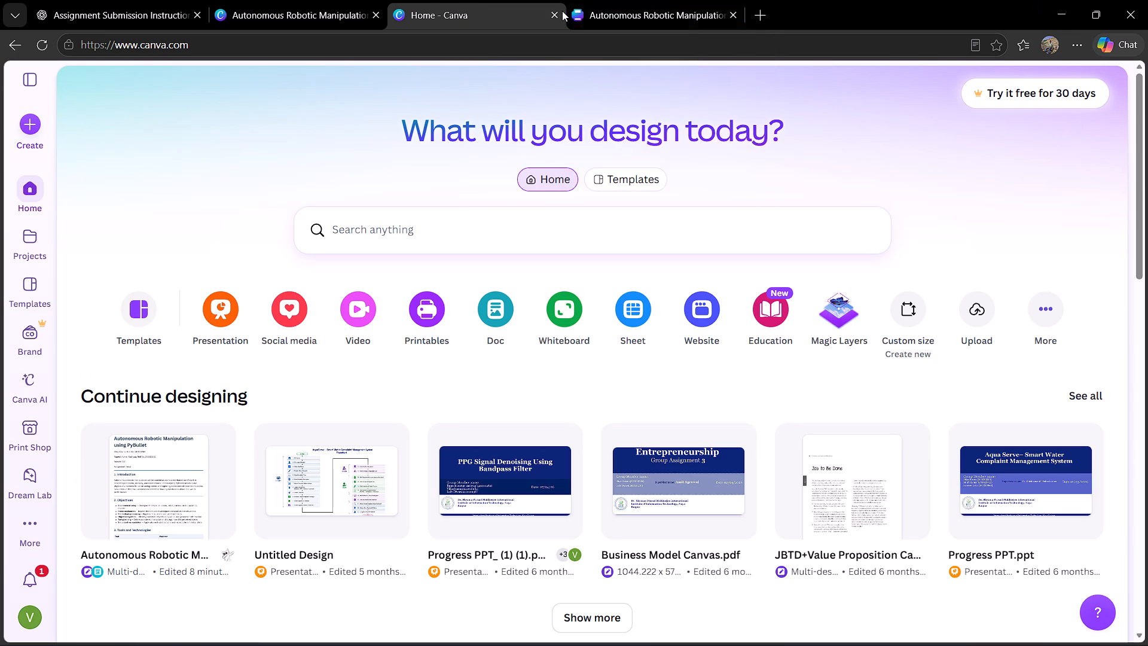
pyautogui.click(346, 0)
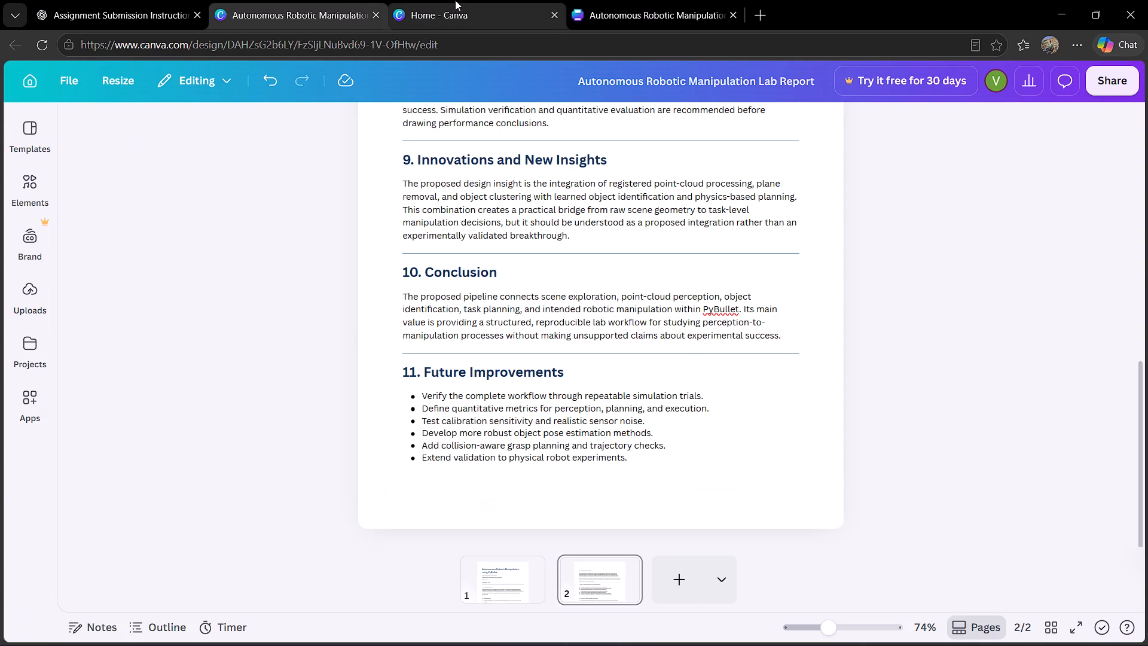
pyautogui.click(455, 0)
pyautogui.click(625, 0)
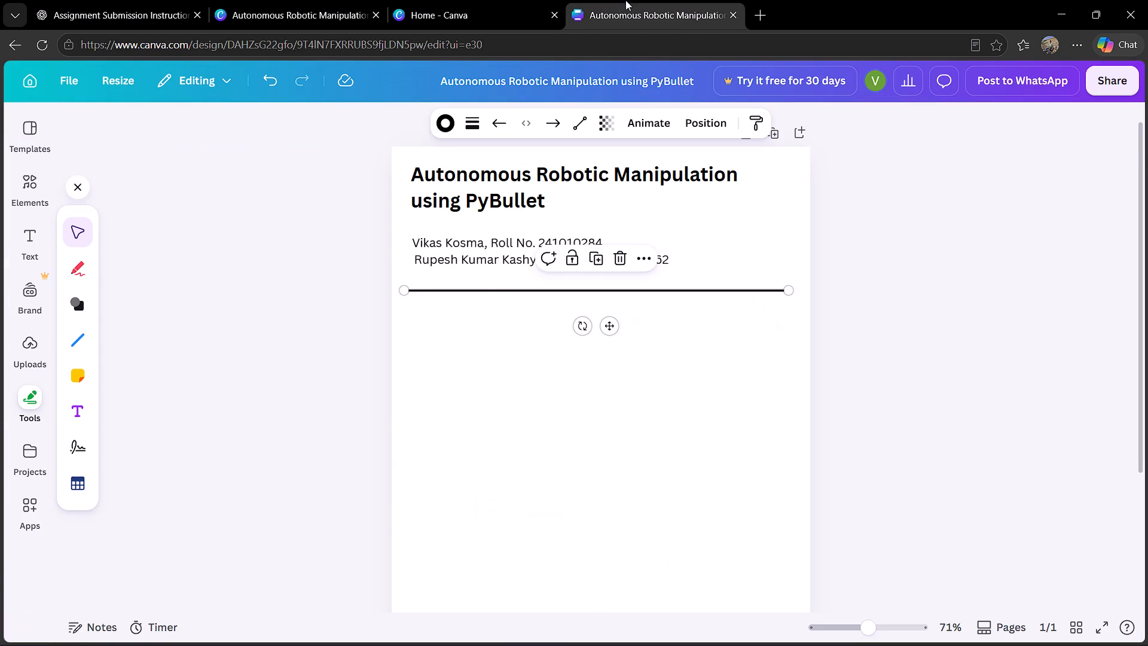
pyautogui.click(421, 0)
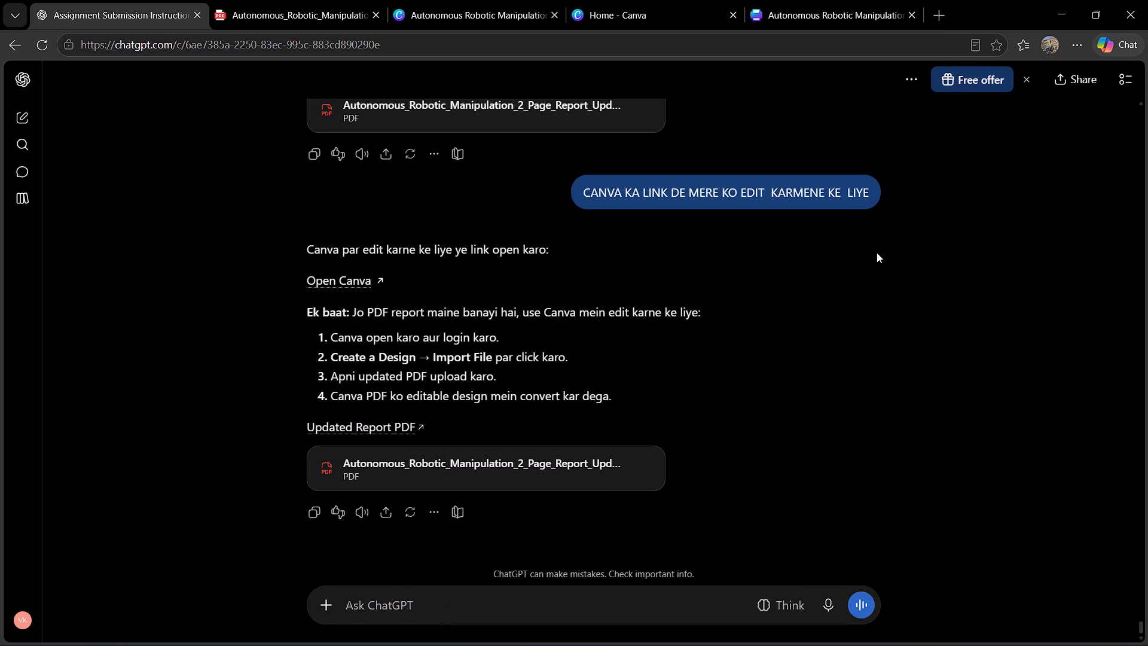
# Switch to the Canva home page and upload Autonomous Robotic Manipulation Lab Report (1).pdf from Downloads as a new design.
pyautogui.click(654, 0)
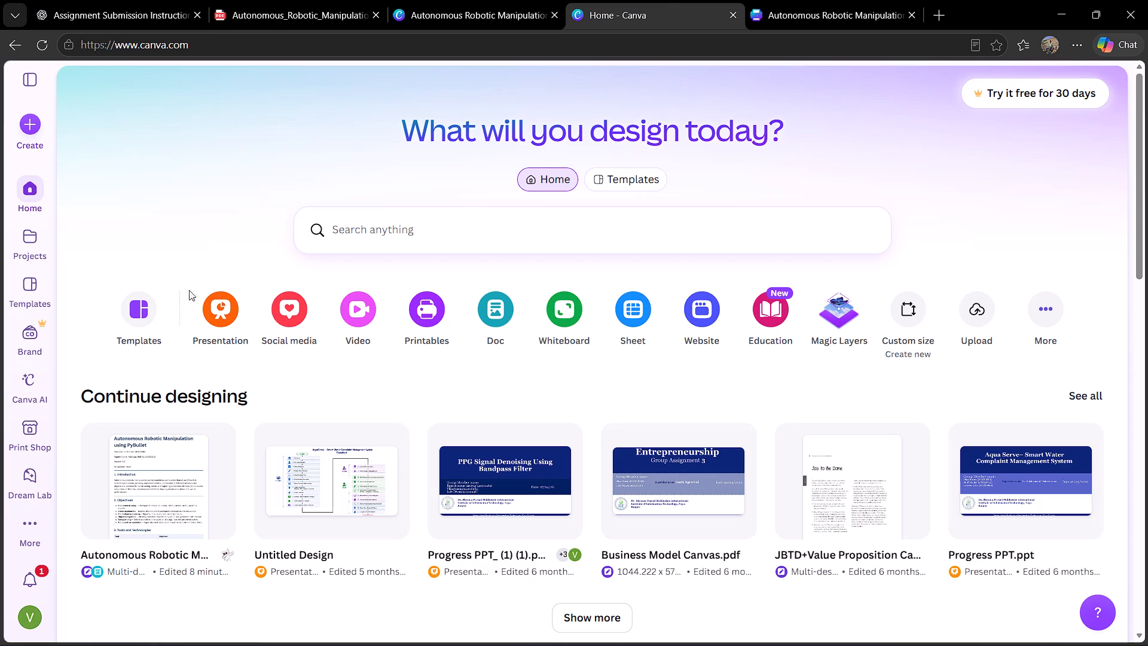
pyautogui.click(36, 126)
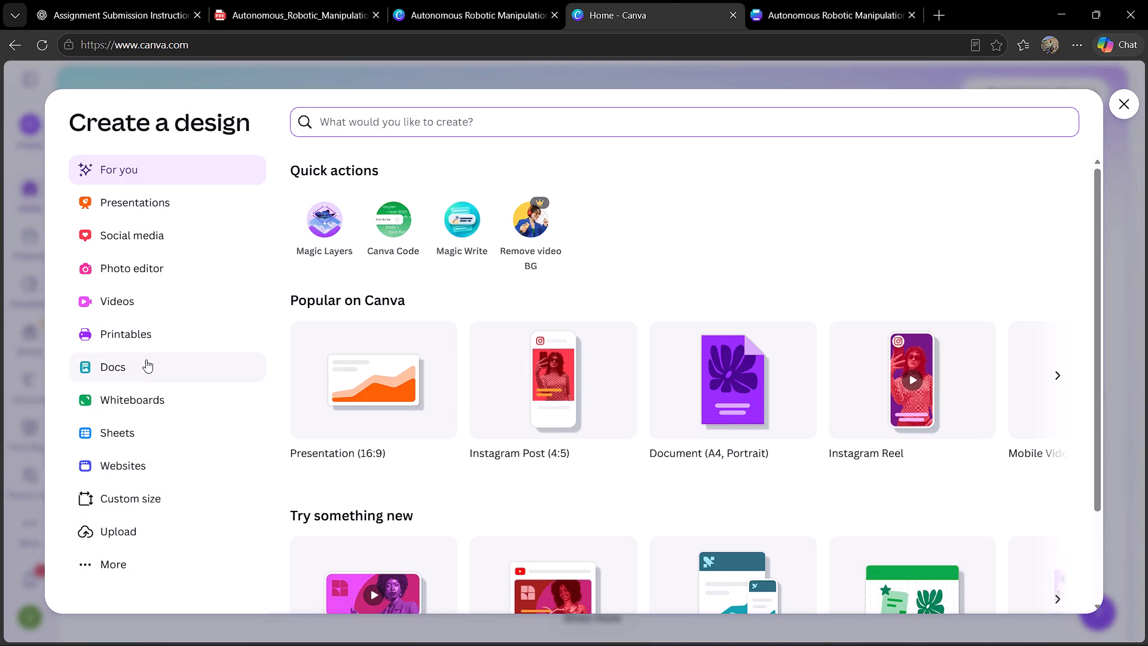
pyautogui.click(135, 531)
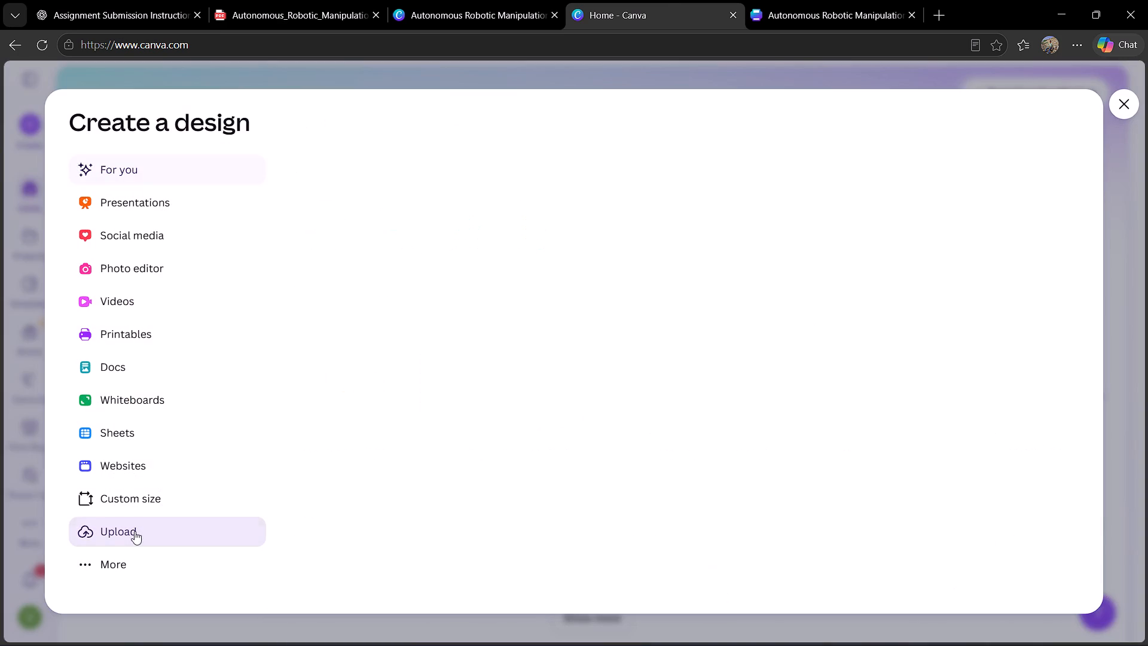
pyautogui.click(640, 436)
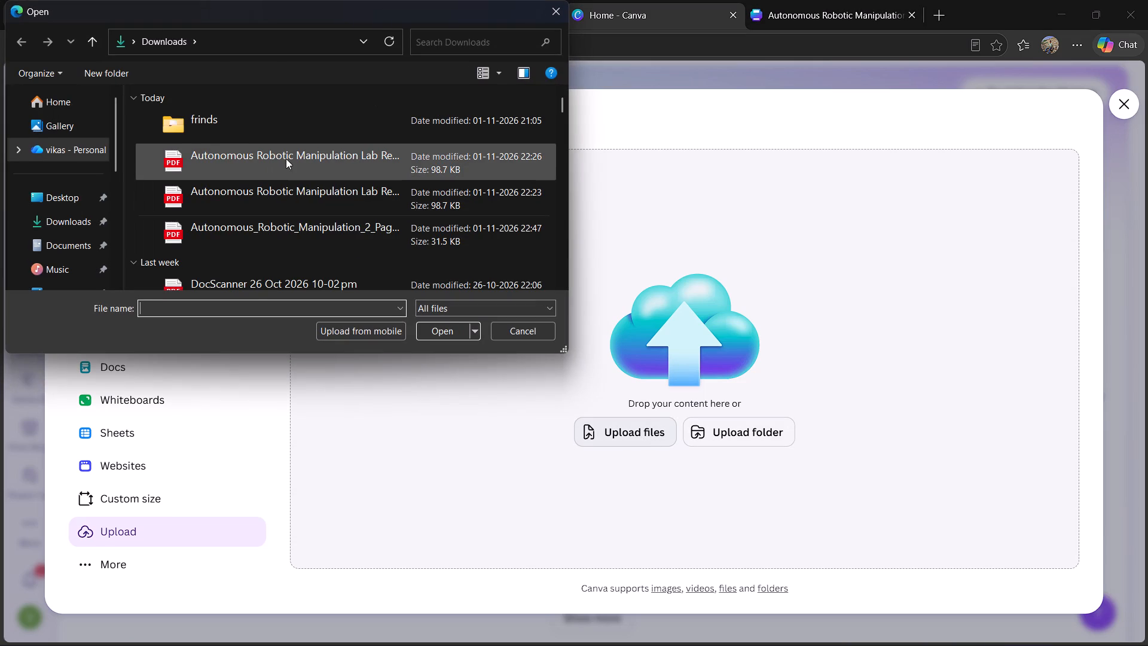
pyautogui.click(286, 159)
pyautogui.click(447, 330)
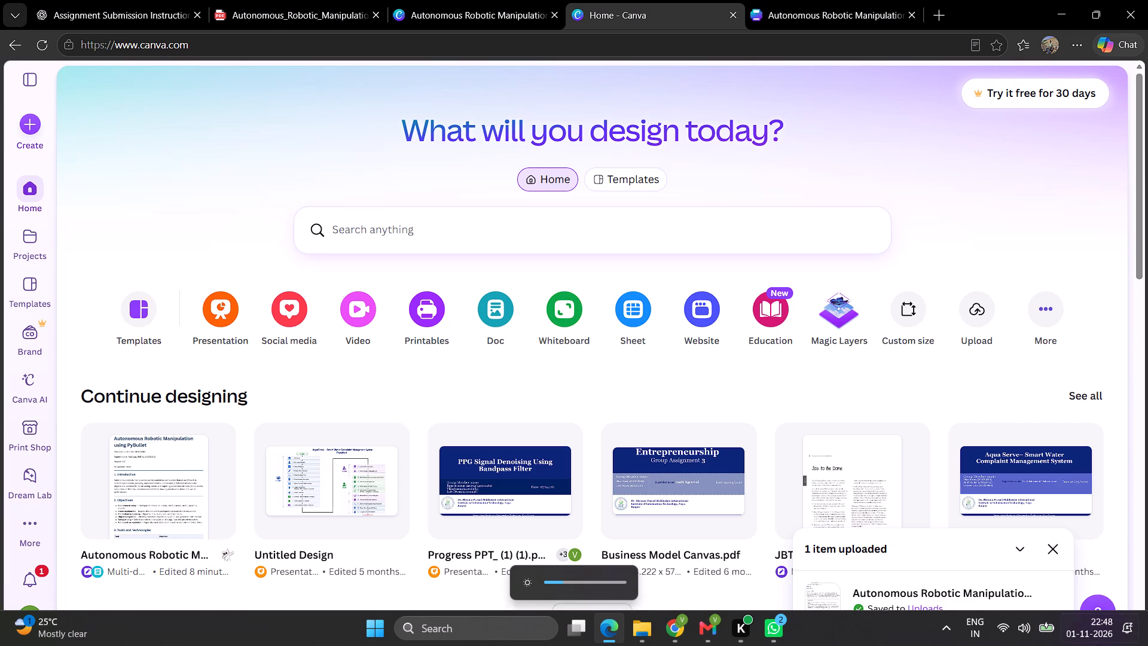
# Look through Canva's Uploads folder and open the newly uploaded Autonomous Robotic Manipulation Lab Report in the design editor.
pyautogui.click(885, 592)
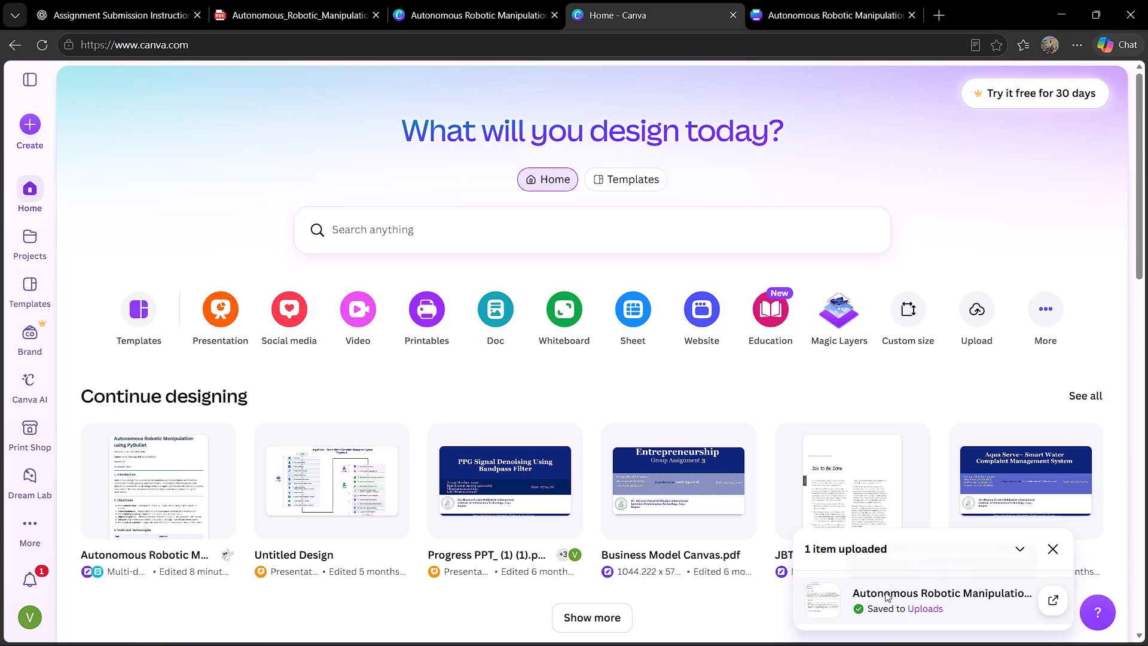
pyautogui.click(917, 608)
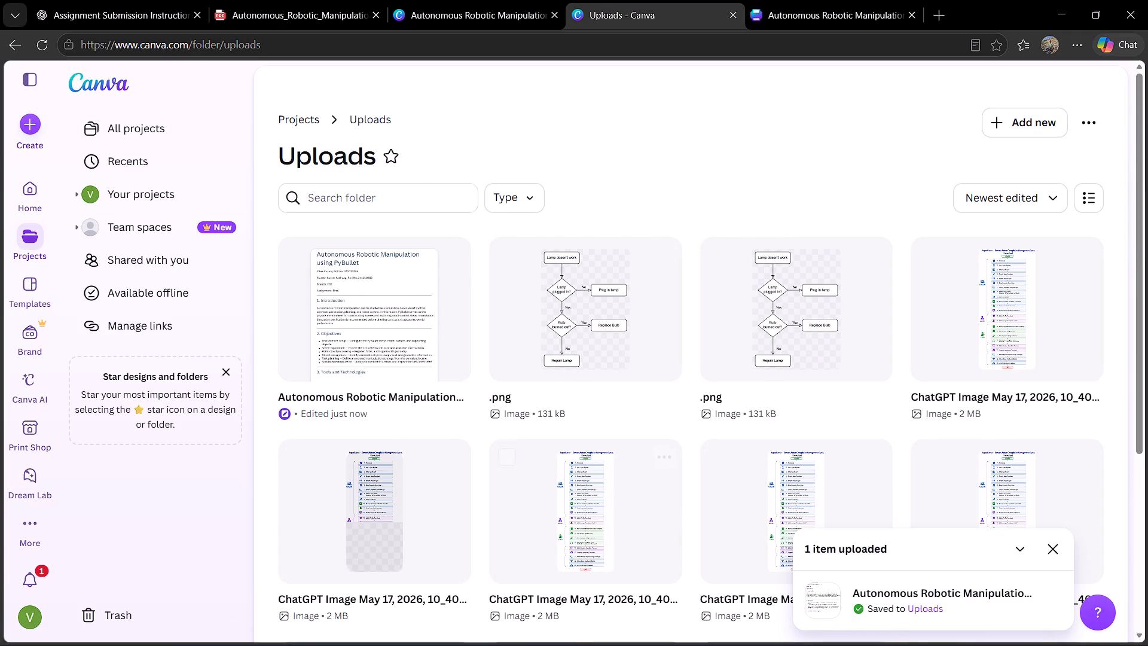
pyautogui.click(829, 593)
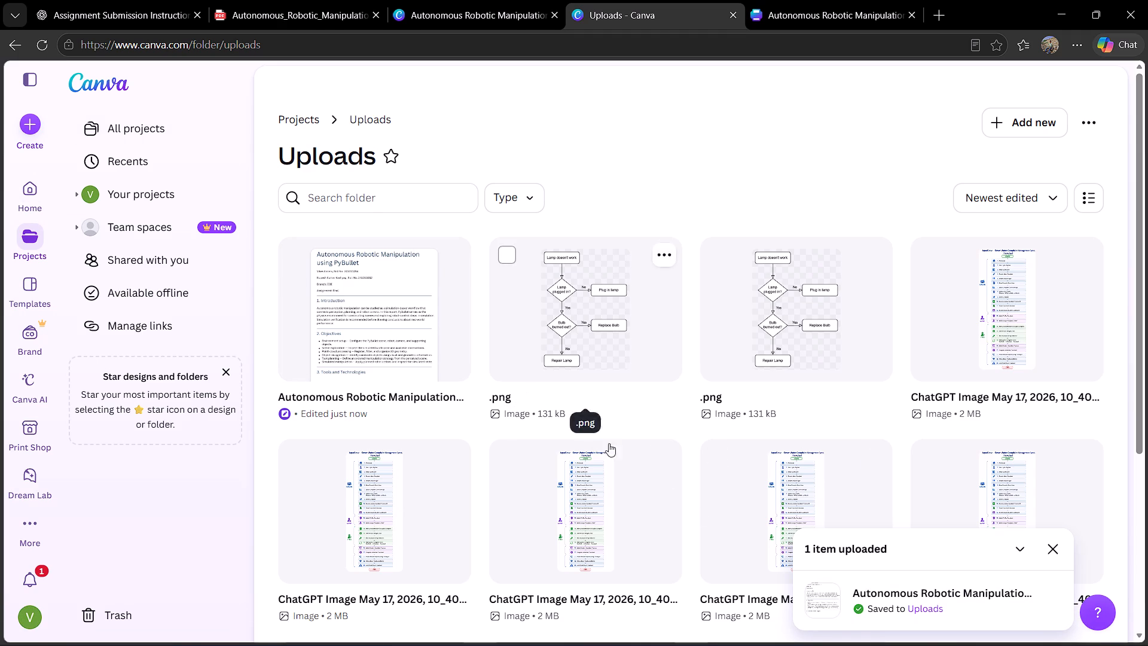
pyautogui.scroll(-5, 719, 463)
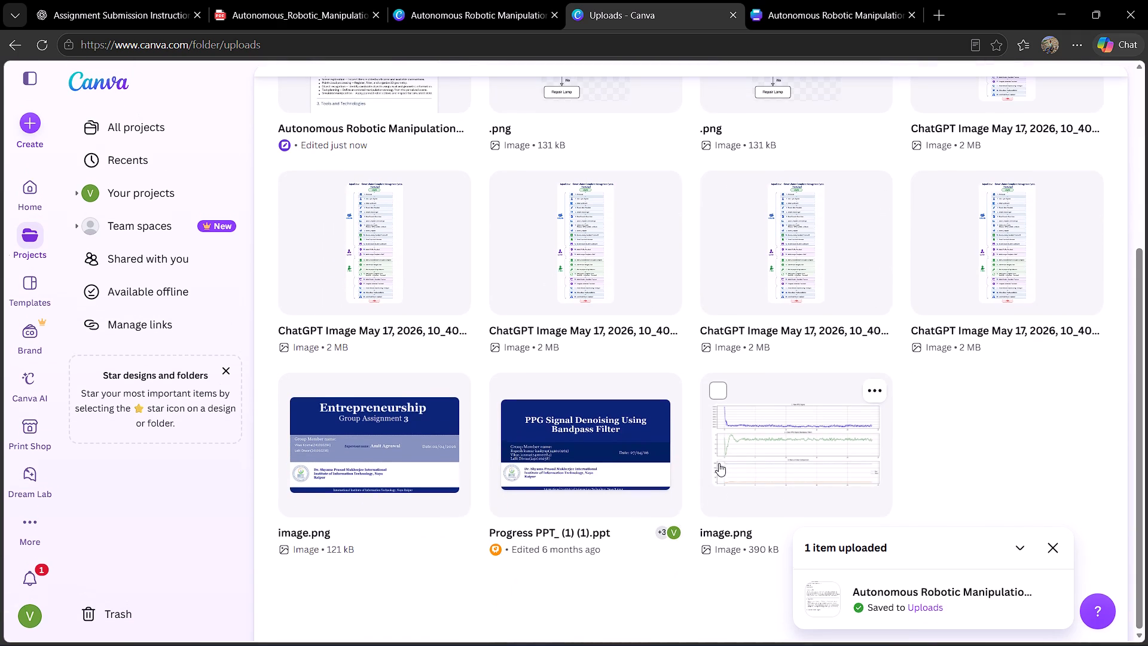
pyautogui.click(1052, 593)
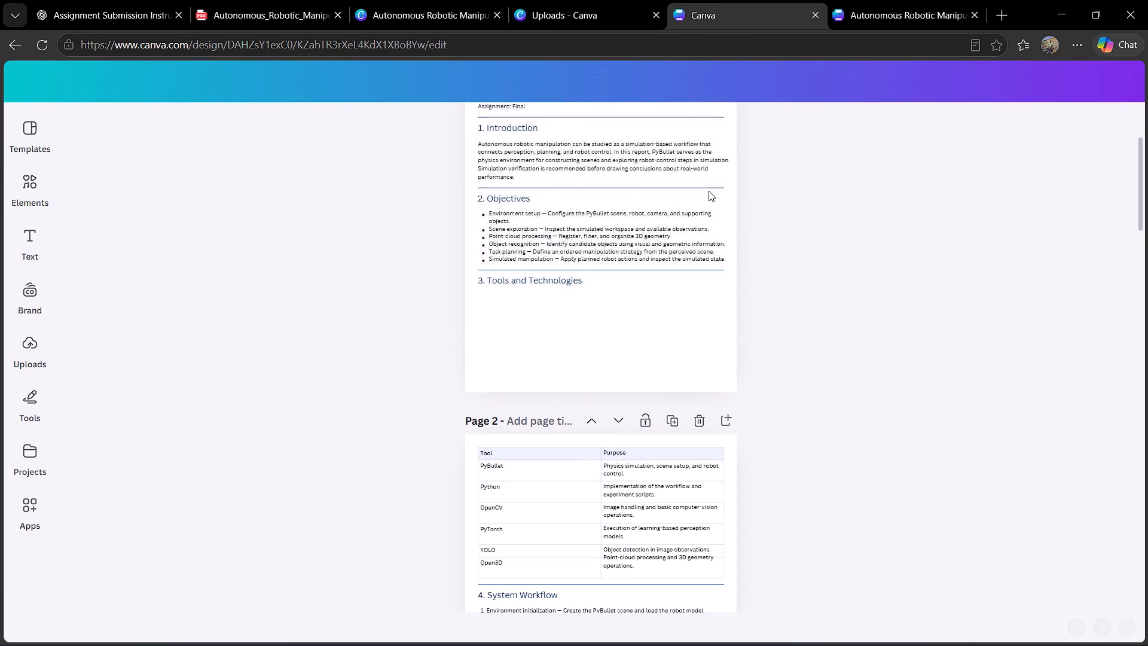
# Review all six pages of the imported Lab Report (1) design, checking how its text, tables and page breaks were converted.
pyautogui.scroll(-13, 658, 441)
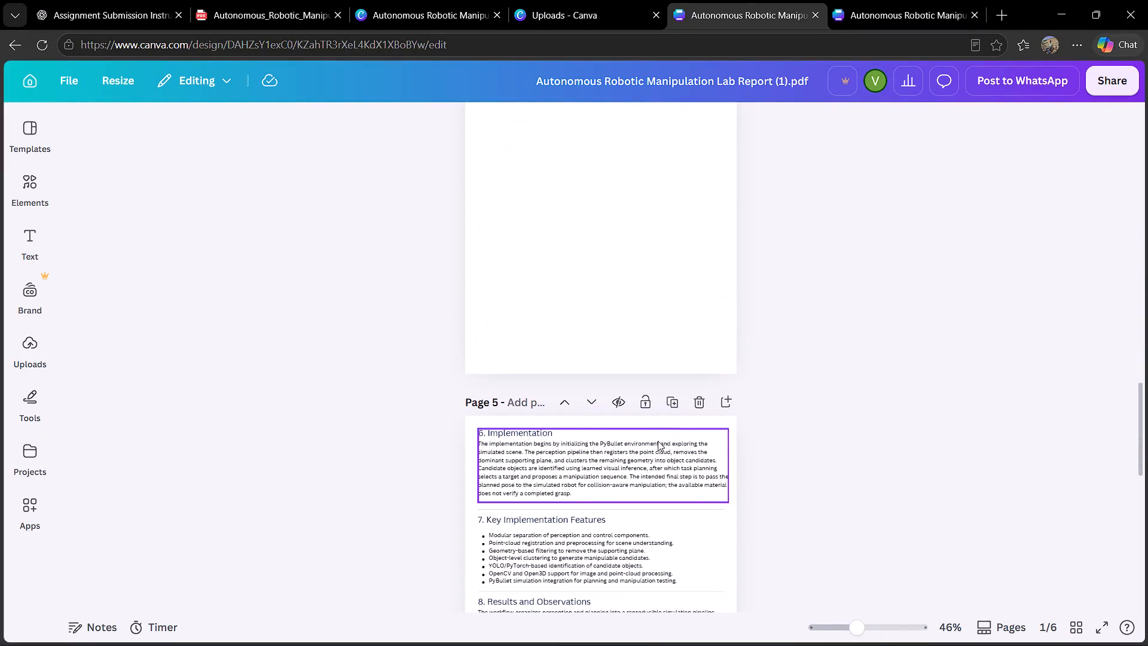
pyautogui.scroll(-4, 658, 441)
pyautogui.scroll(15, 658, 441)
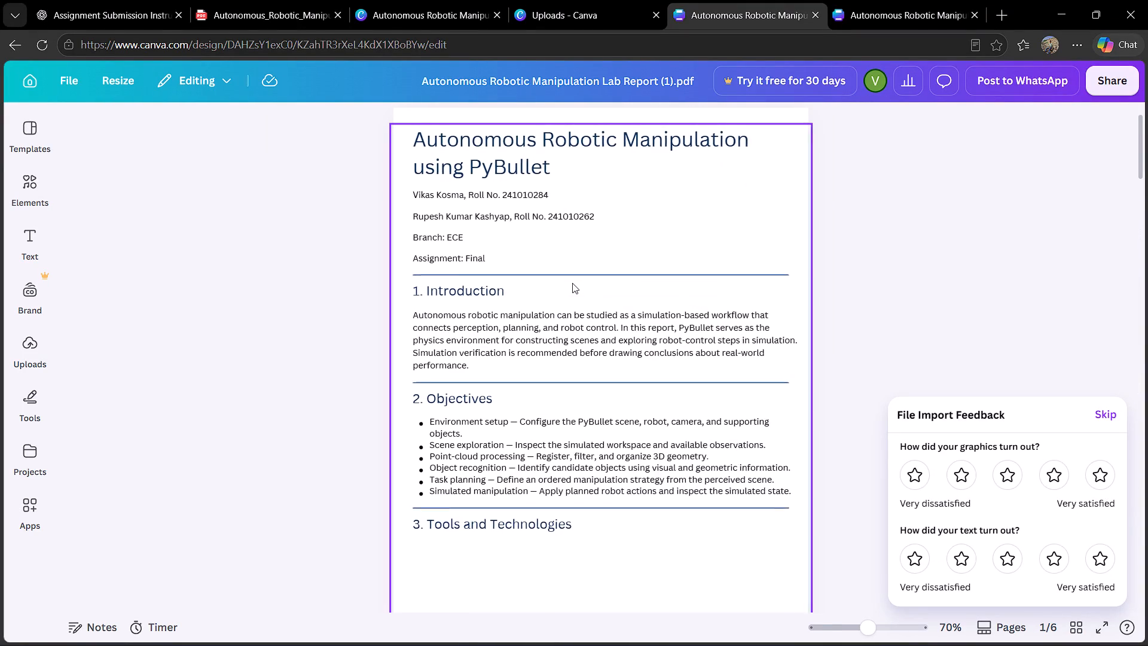
pyautogui.scroll(-1, 590, 585)
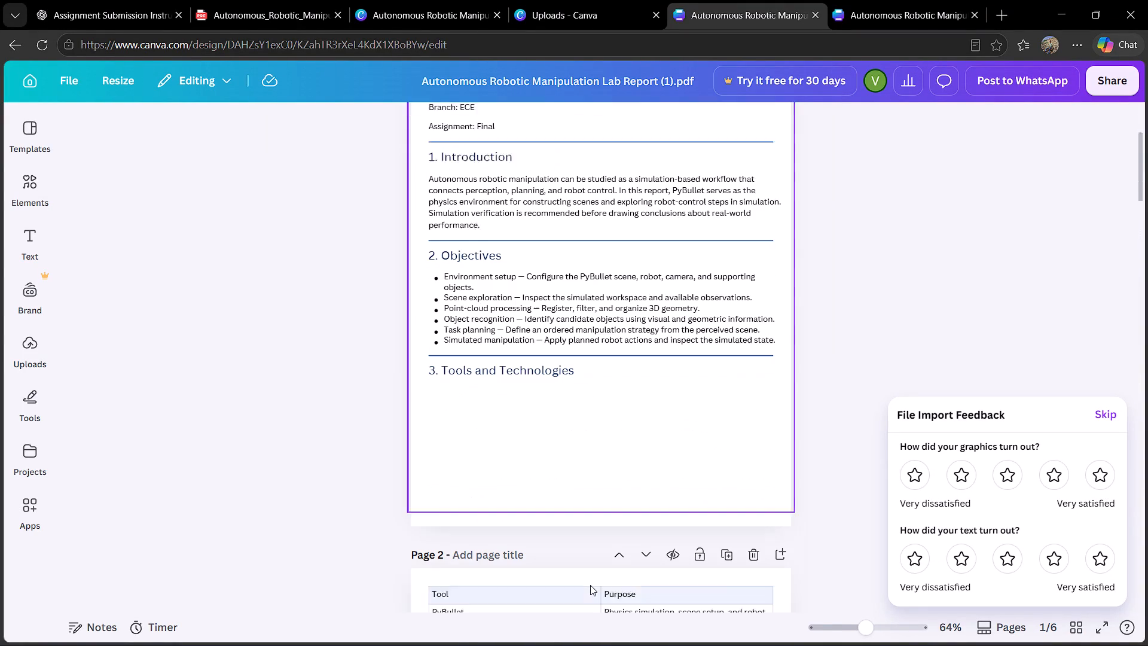
pyautogui.scroll(-1, 590, 585)
pyautogui.click(510, 428)
pyautogui.click(486, 410)
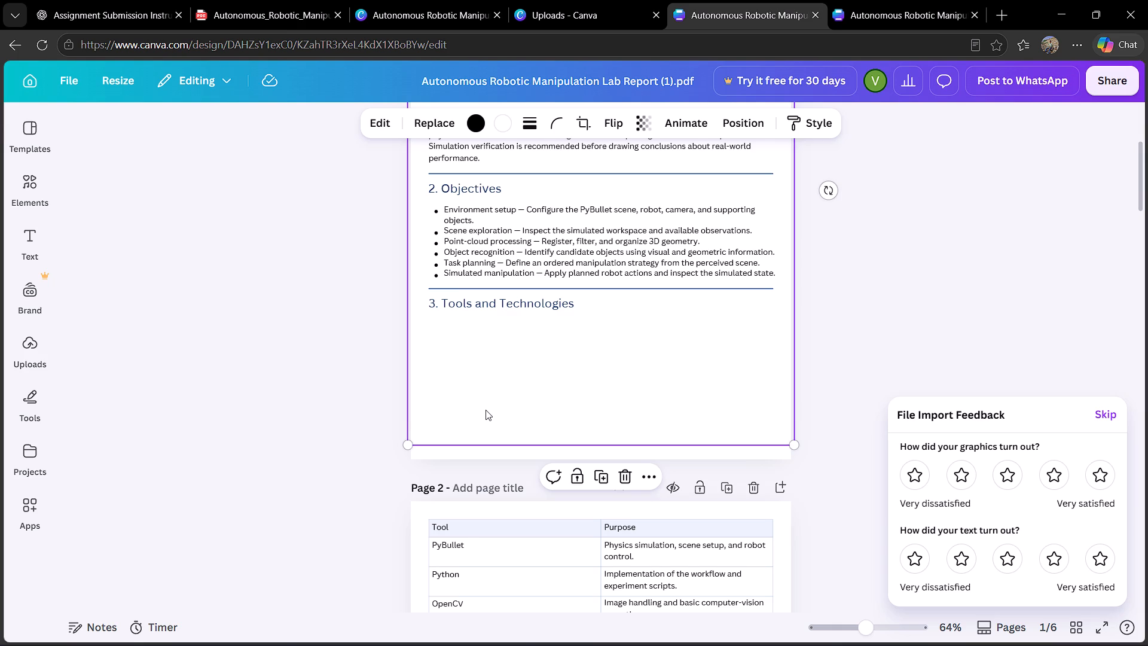
pyautogui.scroll(-1, 468, 540)
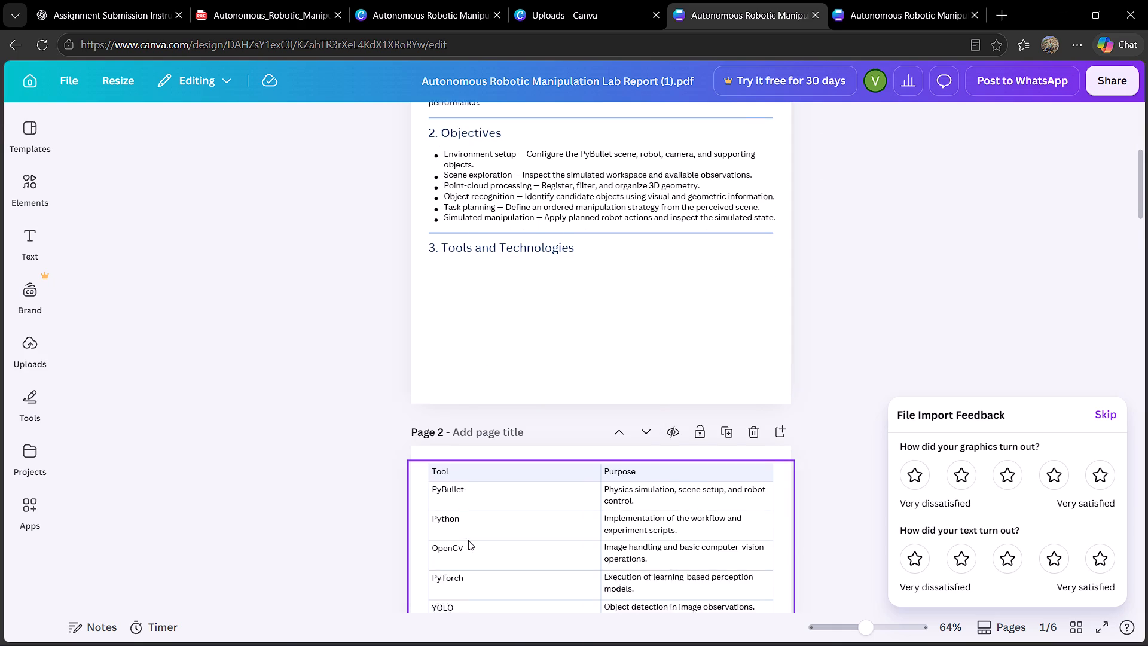
pyautogui.scroll(-4, 468, 540)
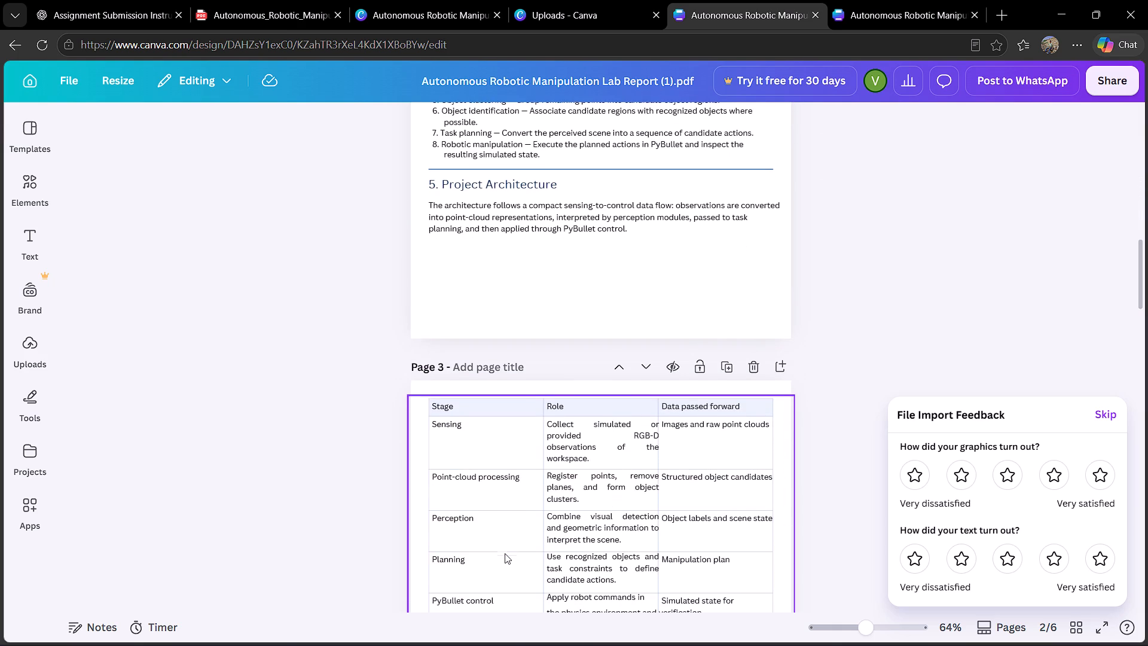
pyautogui.scroll(-1, 505, 553)
pyautogui.scroll(-7, 520, 498)
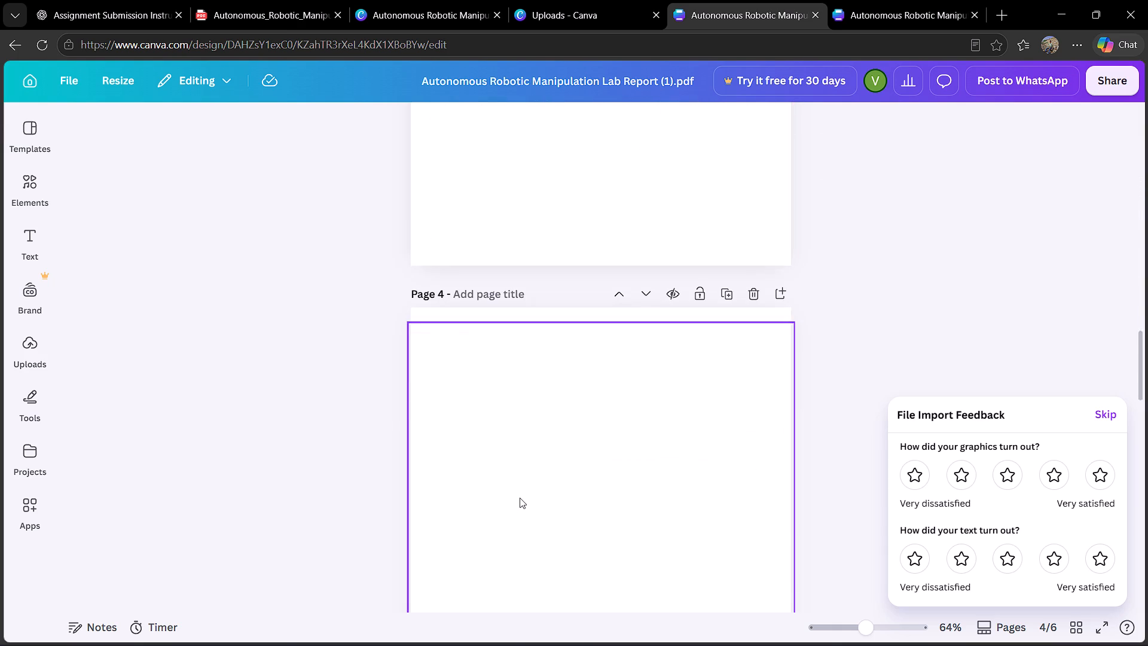
pyautogui.scroll(-11, 520, 498)
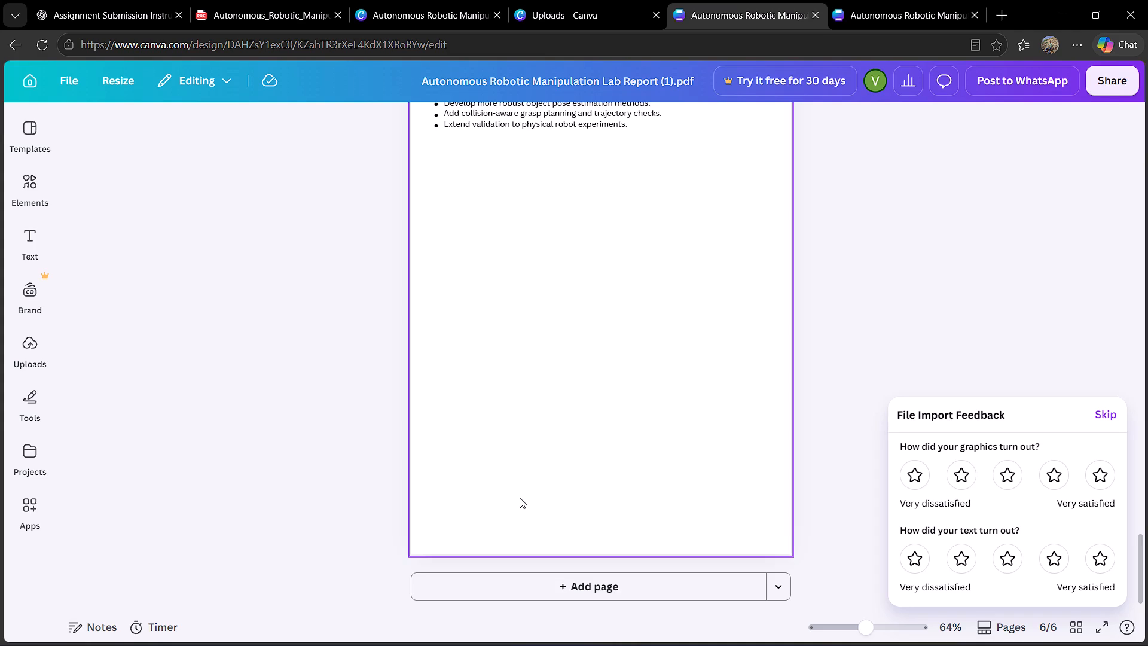
# Glance at the Canva Lab Report design, then examine both pages of Autonomous_Robotic_Manipulation_2_Page_Report_Updated.pdf, including the Individual Contributions table.
pyautogui.click(451, 0)
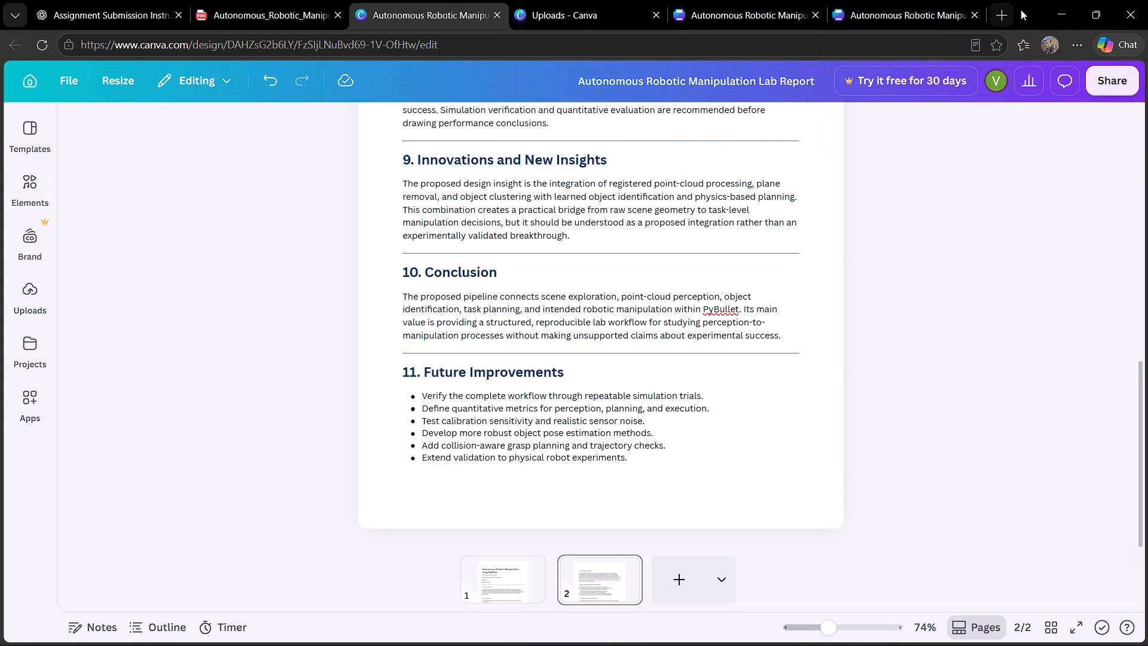
pyautogui.click(252, 0)
pyautogui.scroll(-5, 475, 327)
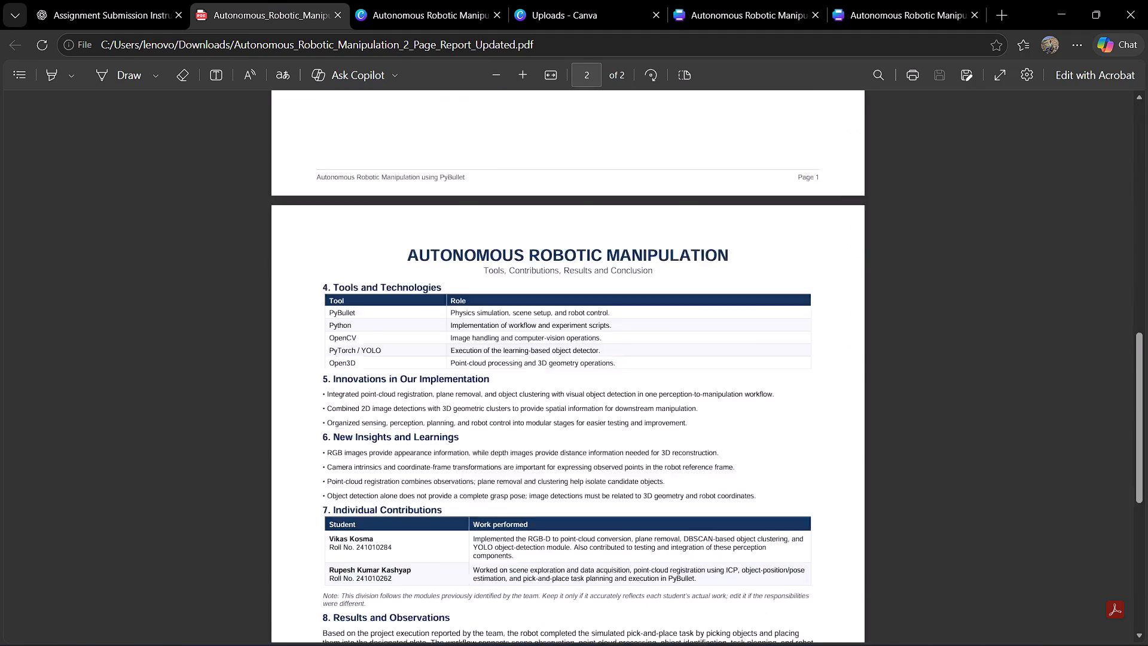
pyautogui.scroll(-6, 475, 327)
pyautogui.scroll(2, 475, 327)
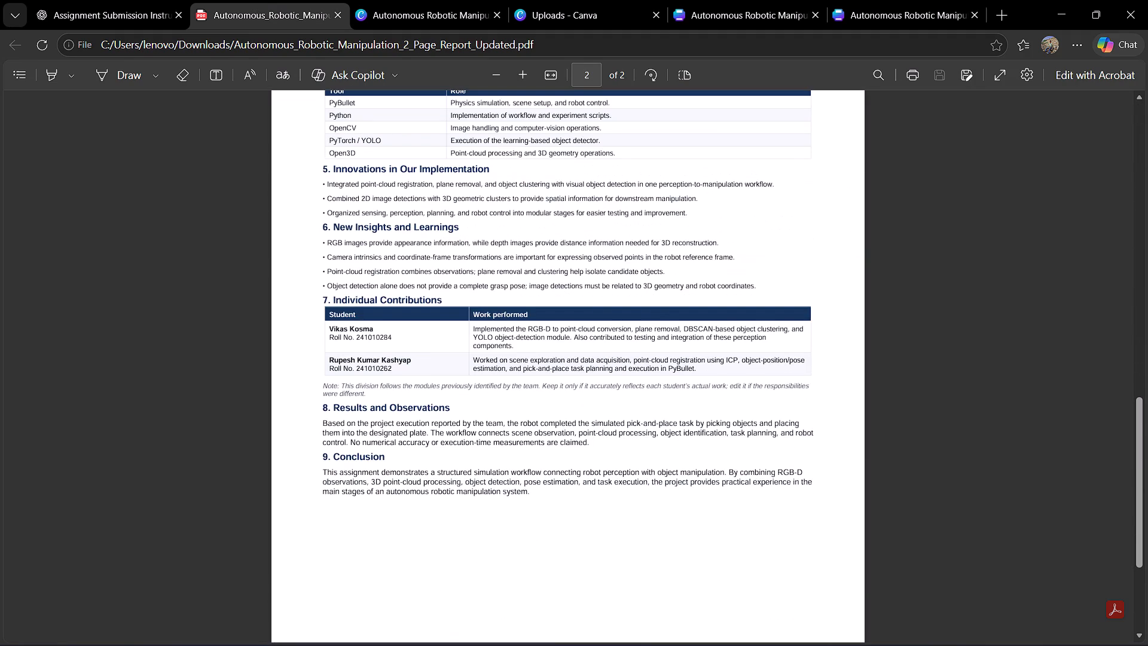
pyautogui.scroll(2, 475, 327)
pyautogui.scroll(-2, 475, 327)
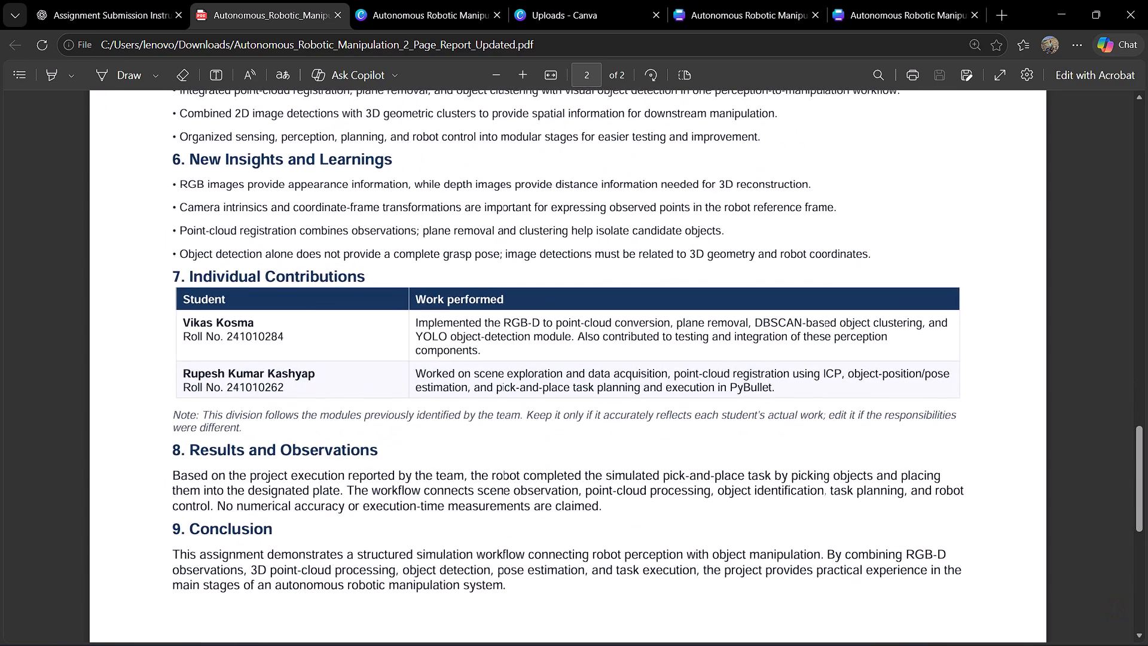
pyautogui.hscroll(-1, 475, 327)
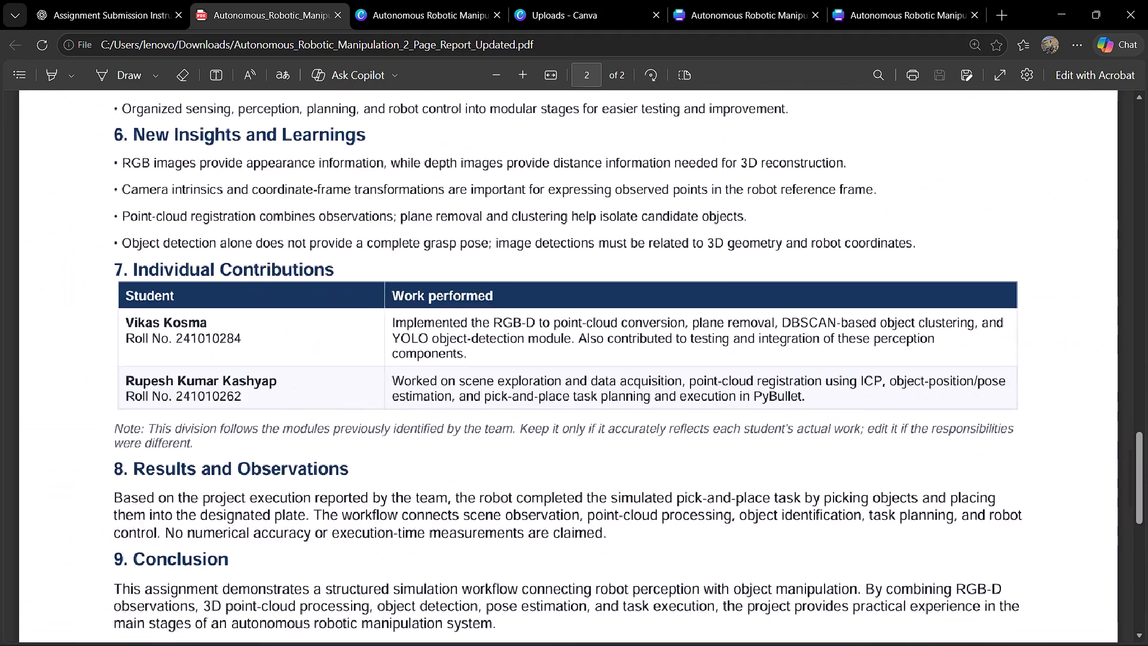
pyautogui.scroll(-2, 475, 327)
pyautogui.scroll(7, 475, 327)
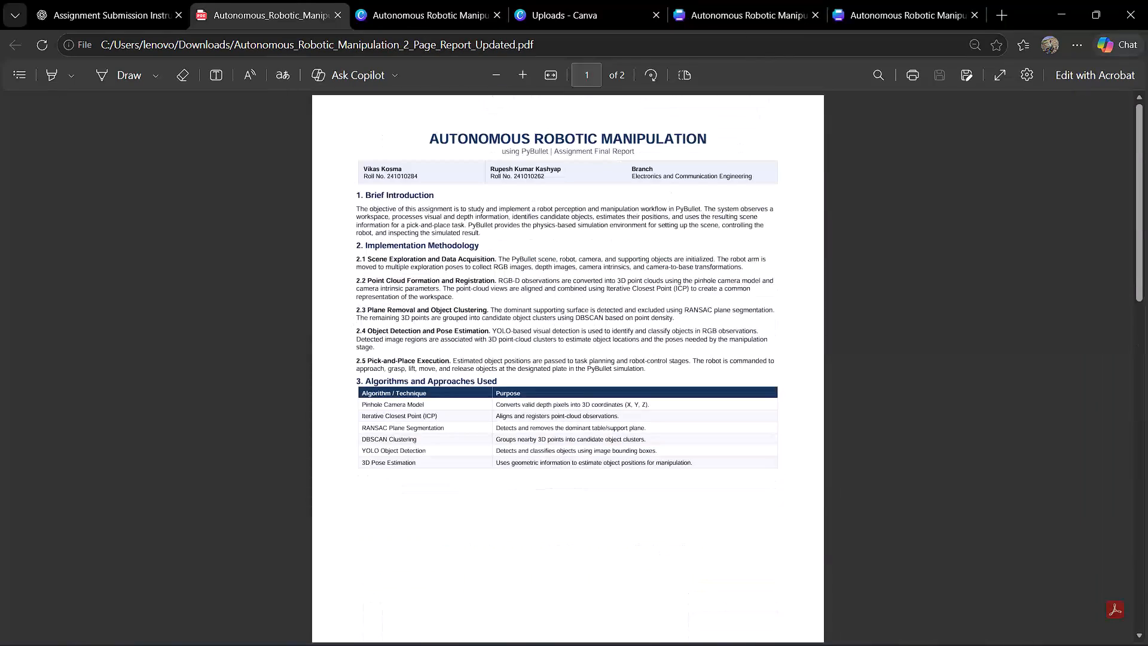
pyautogui.scroll(-3, 500, 371)
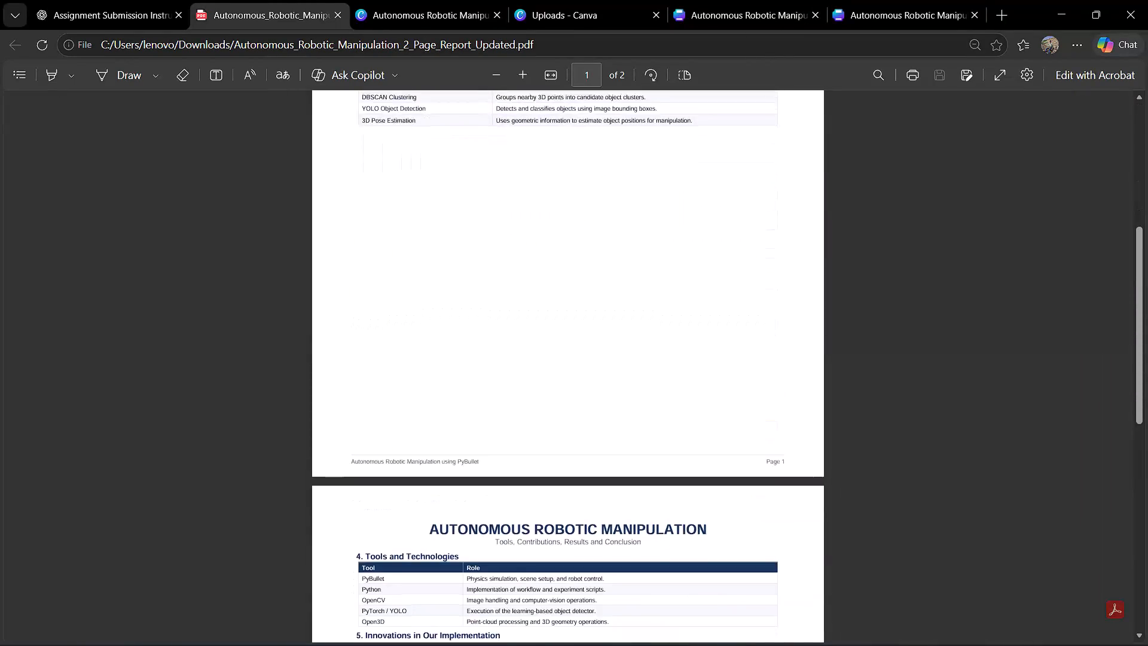
pyautogui.scroll(2, 500, 371)
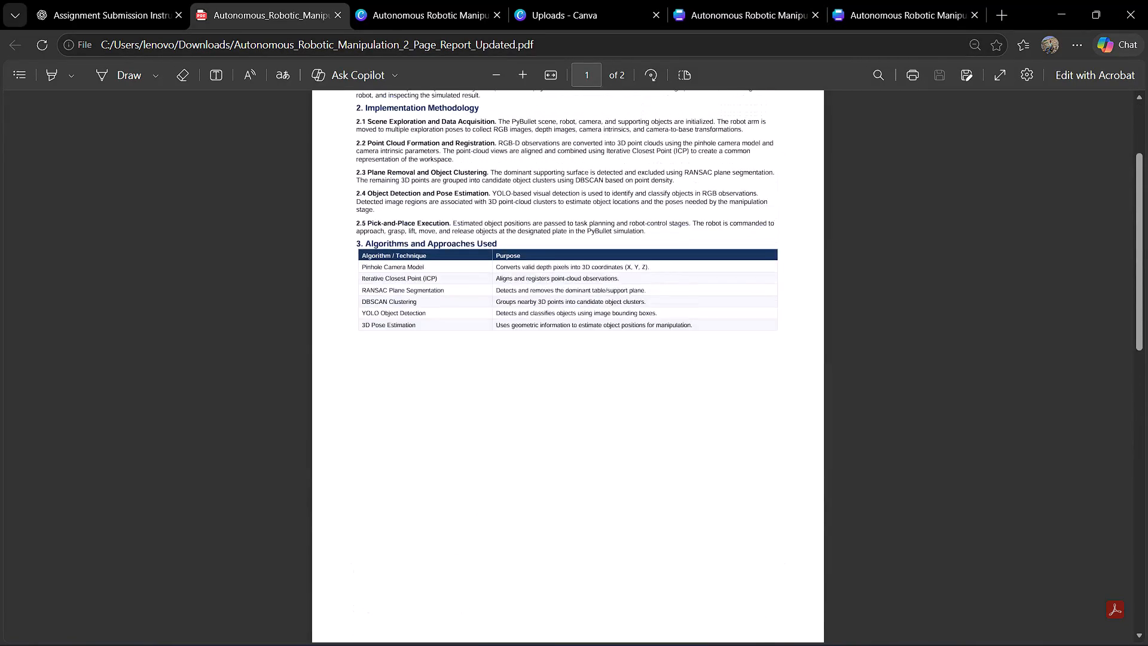
pyautogui.scroll(2, 500, 371)
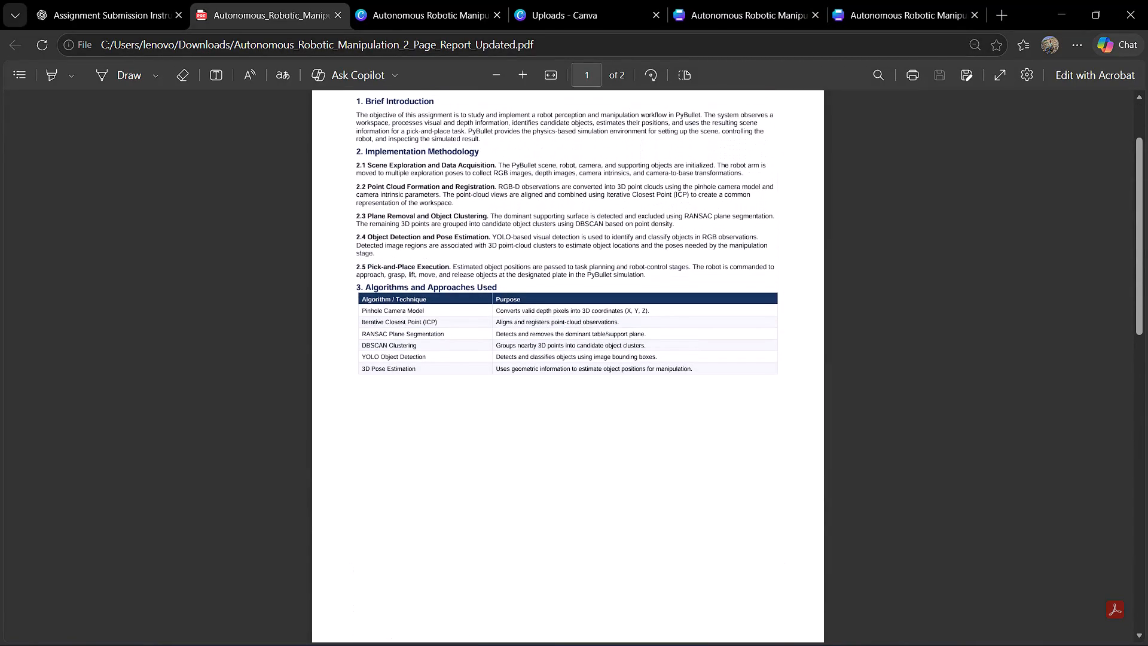
pyautogui.scroll(-2, 500, 371)
pyautogui.scroll(4, 500, 371)
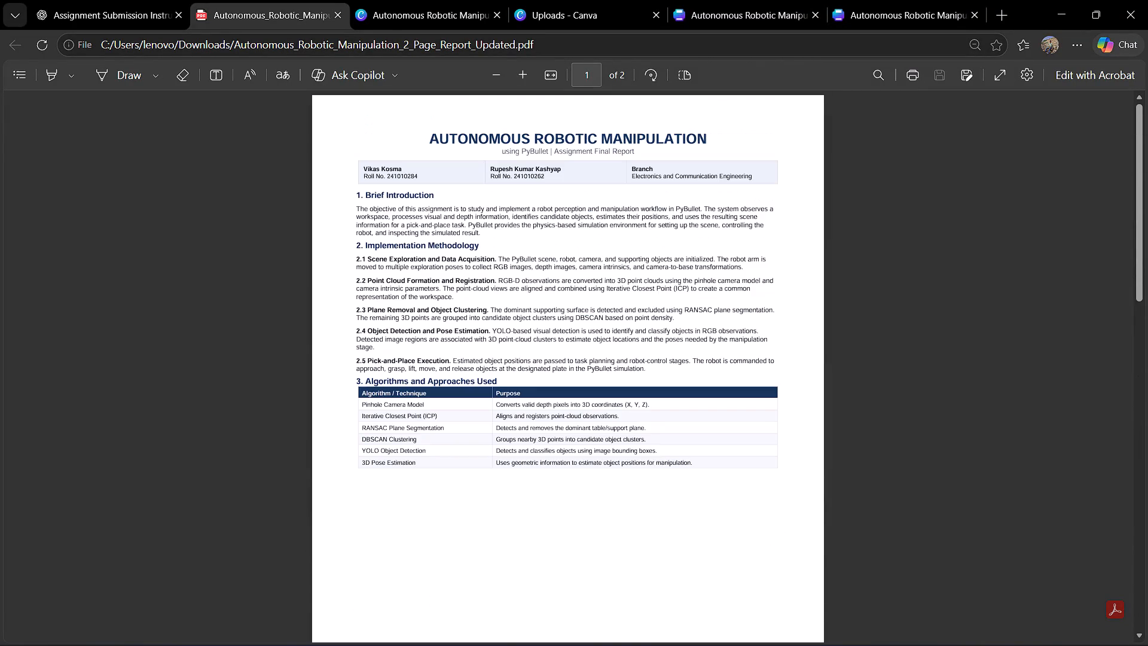
# Glance through the open Canva tabs and close all four, leaving the ChatGPT chat and the updated report PDF open.
pyautogui.click(738, 0)
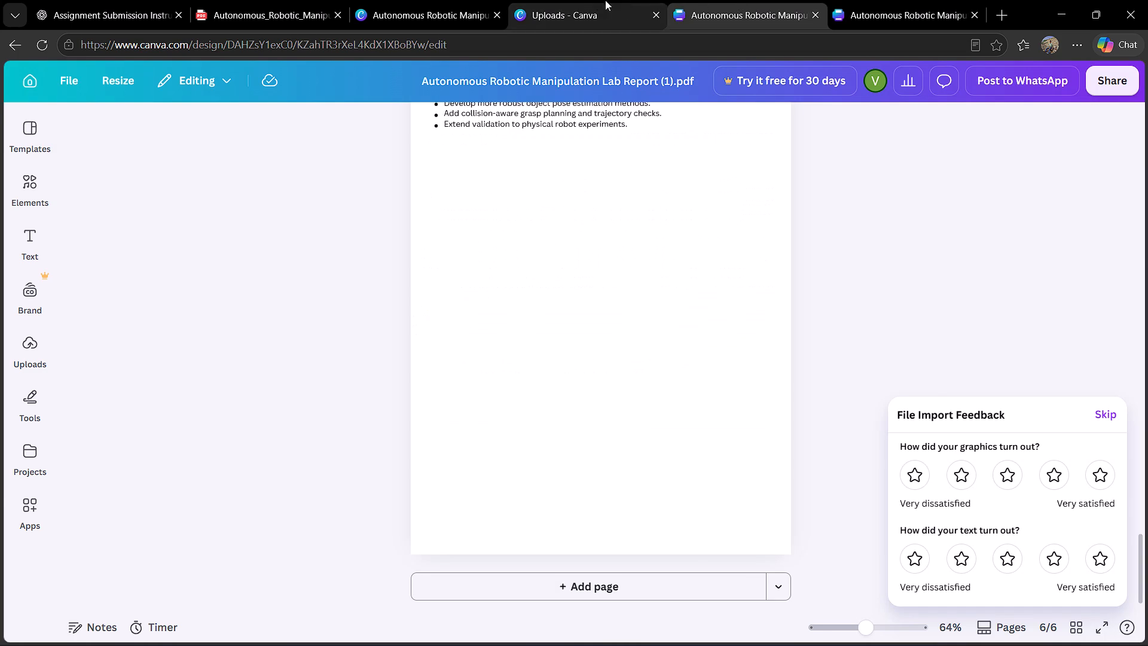
pyautogui.click(576, 0)
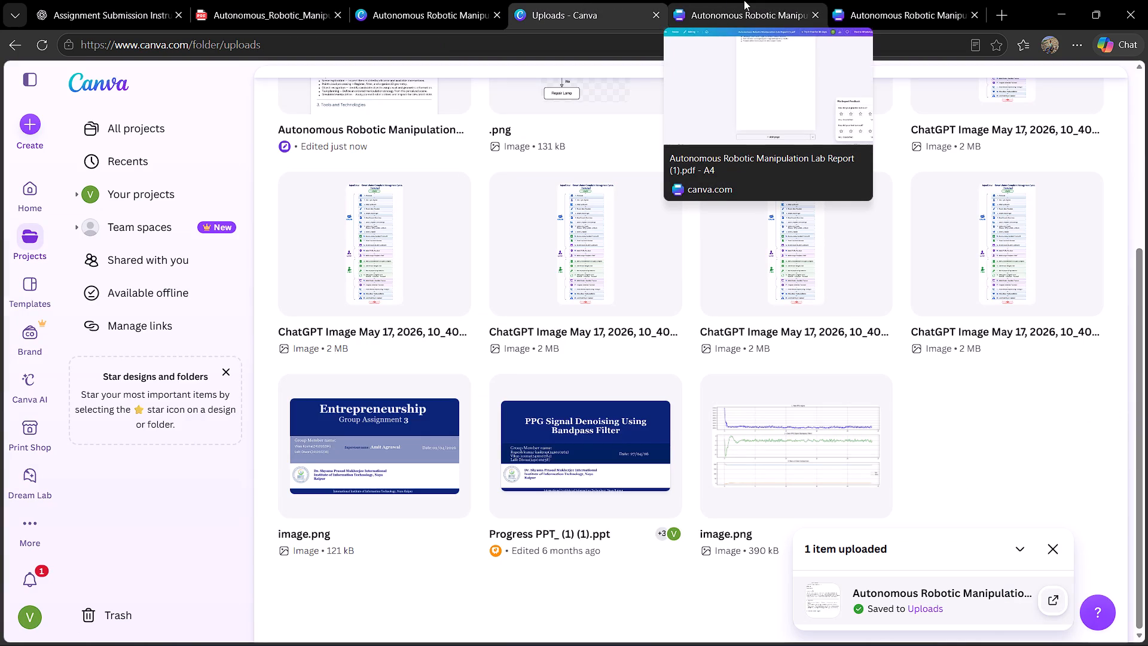
pyautogui.click(570, 0)
pyautogui.click(570, 0)
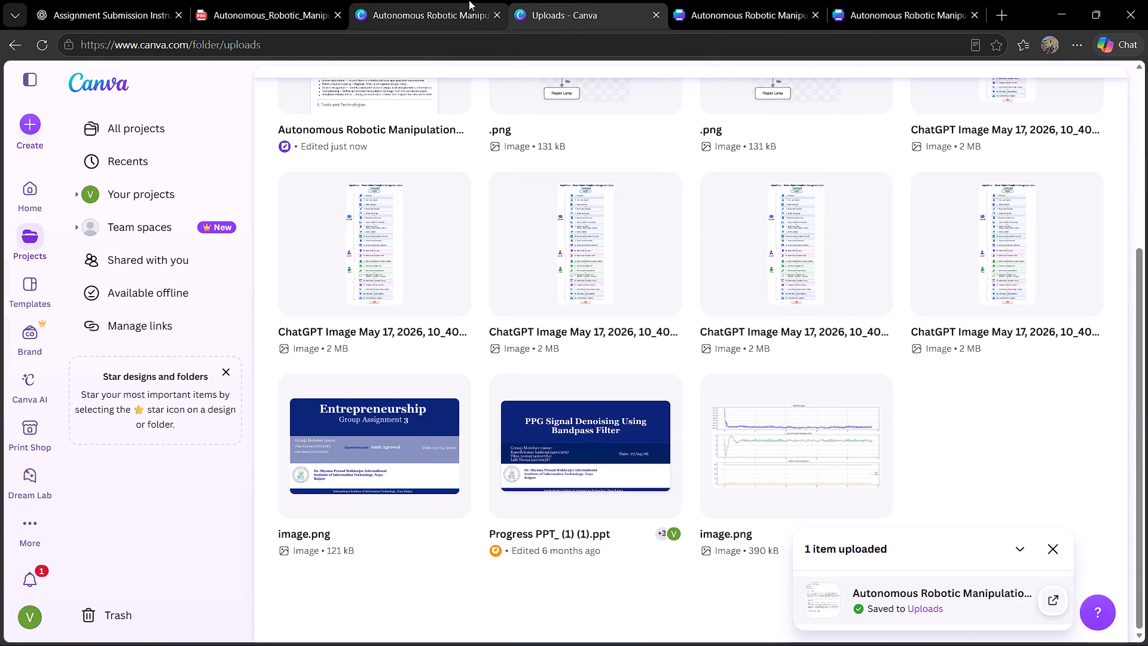
pyautogui.click(462, 0)
pyautogui.click(496, 15)
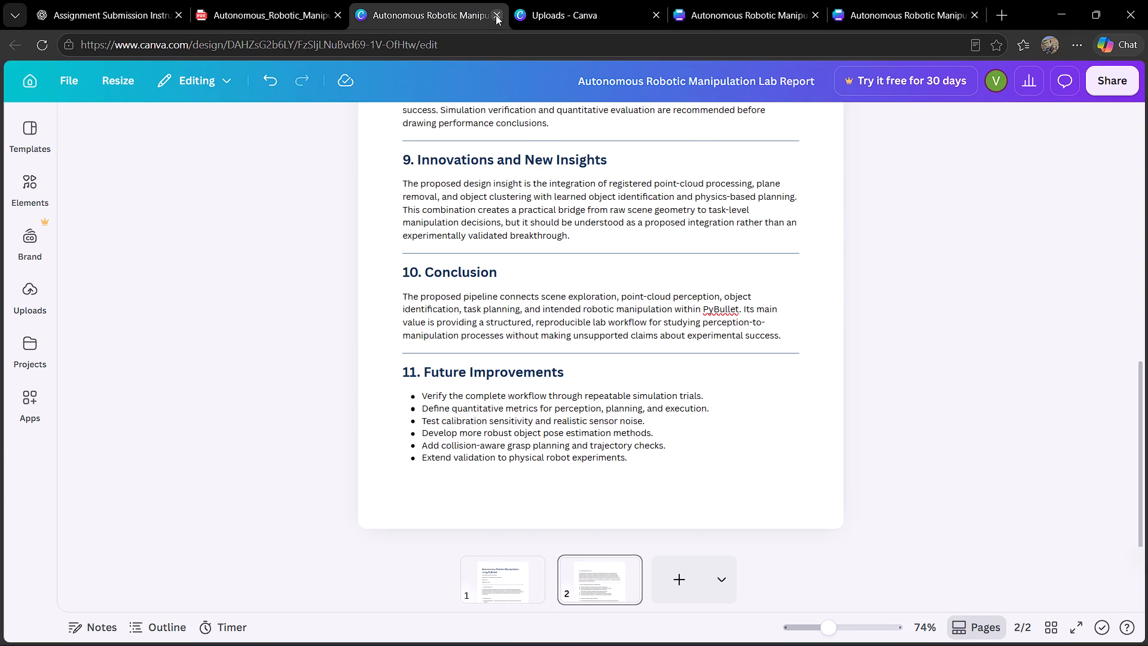
pyautogui.click(496, 15)
pyautogui.click(496, 15)
pyautogui.click(496, 15)
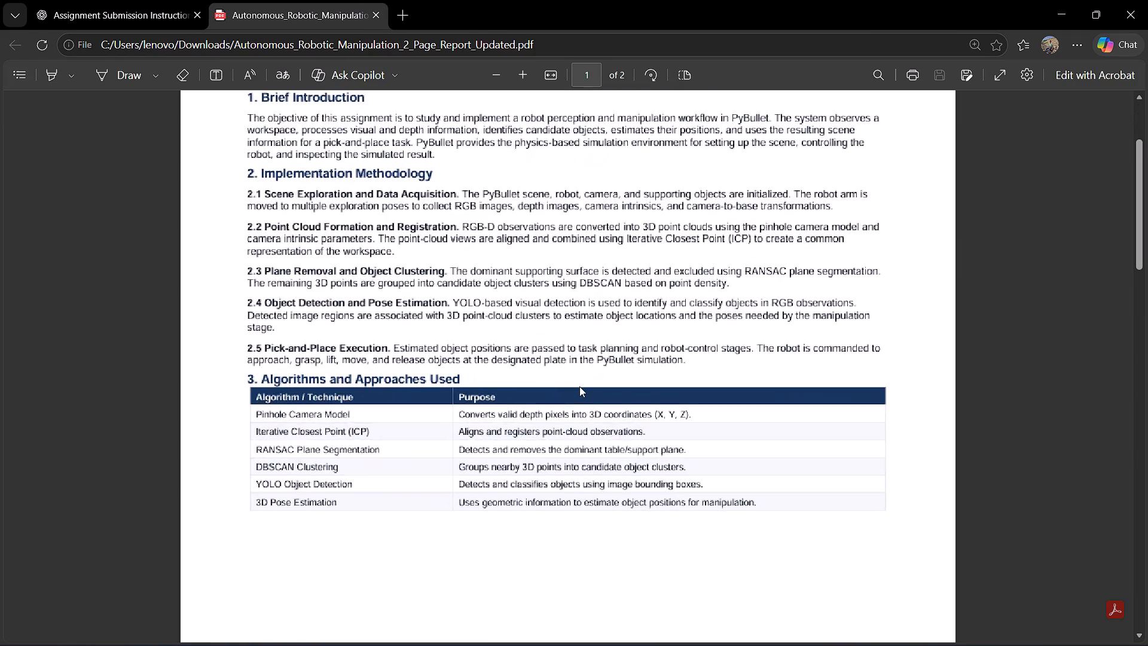
pyautogui.scroll(-9, 579, 386)
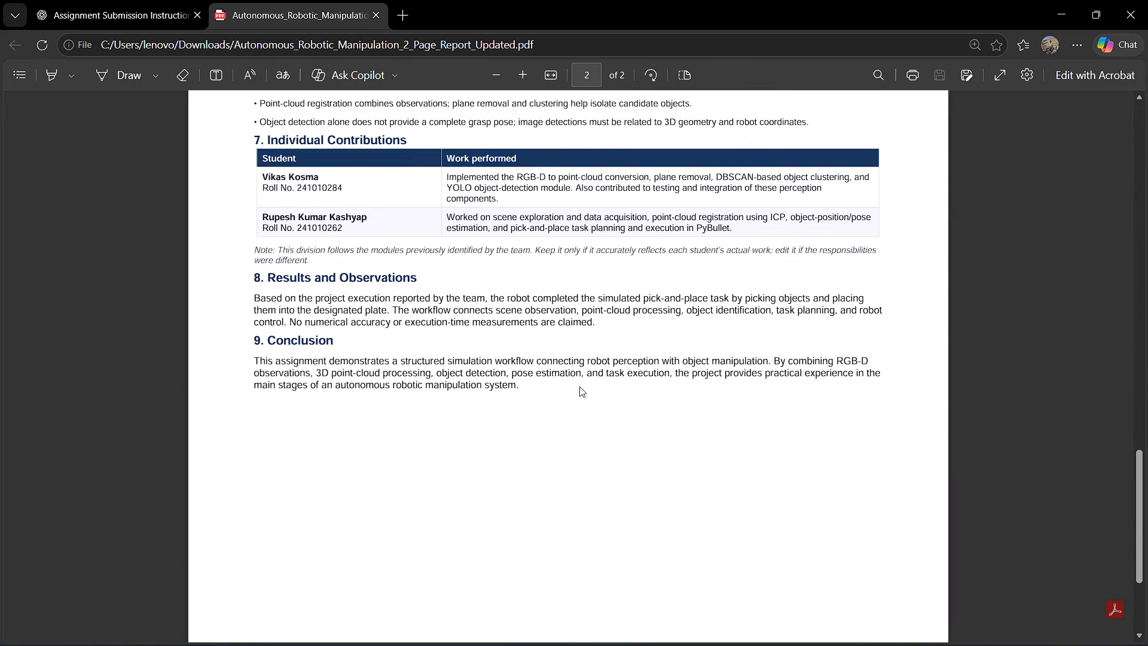
pyautogui.scroll(-1, 579, 386)
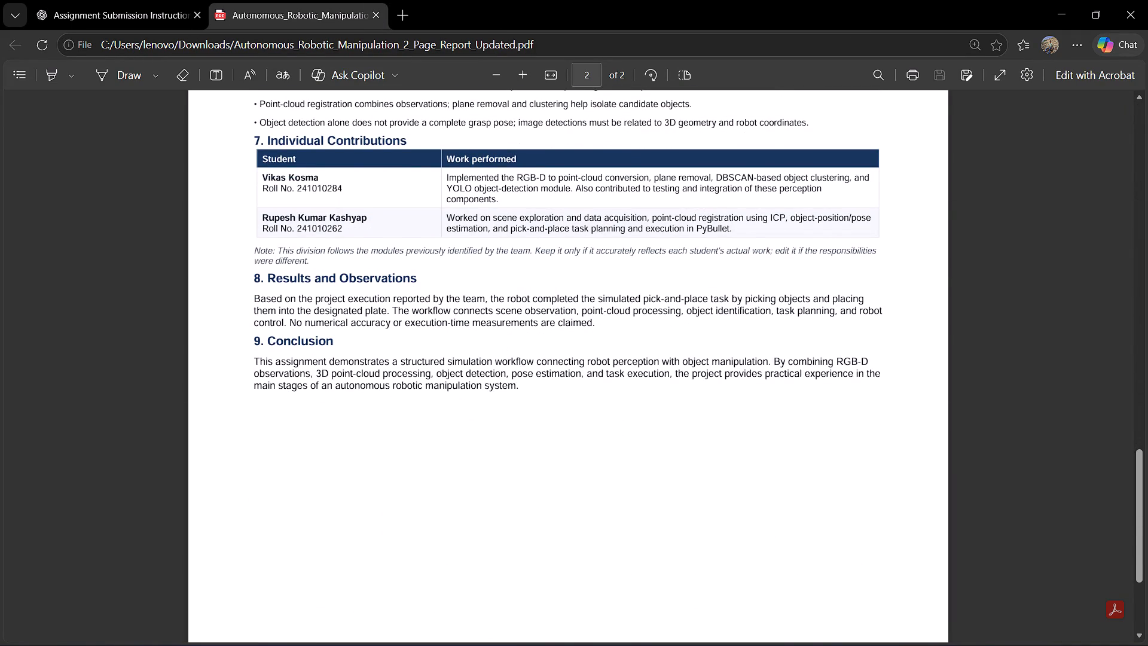
pyautogui.scroll(-1, 522, 311)
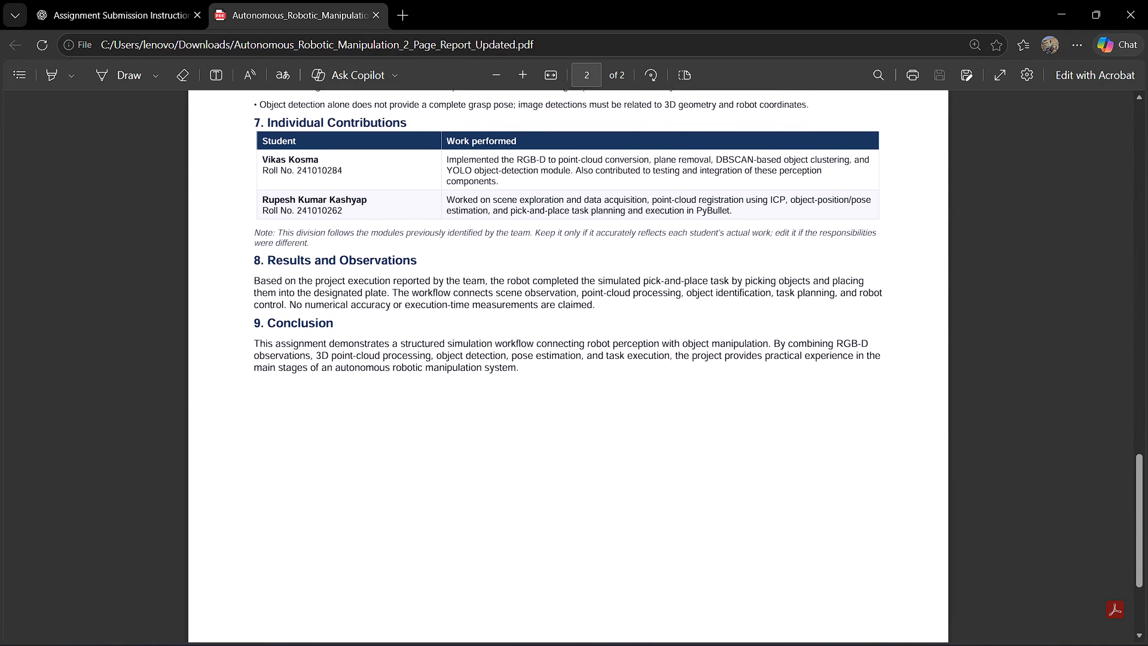
pyautogui.scroll(-1, 522, 311)
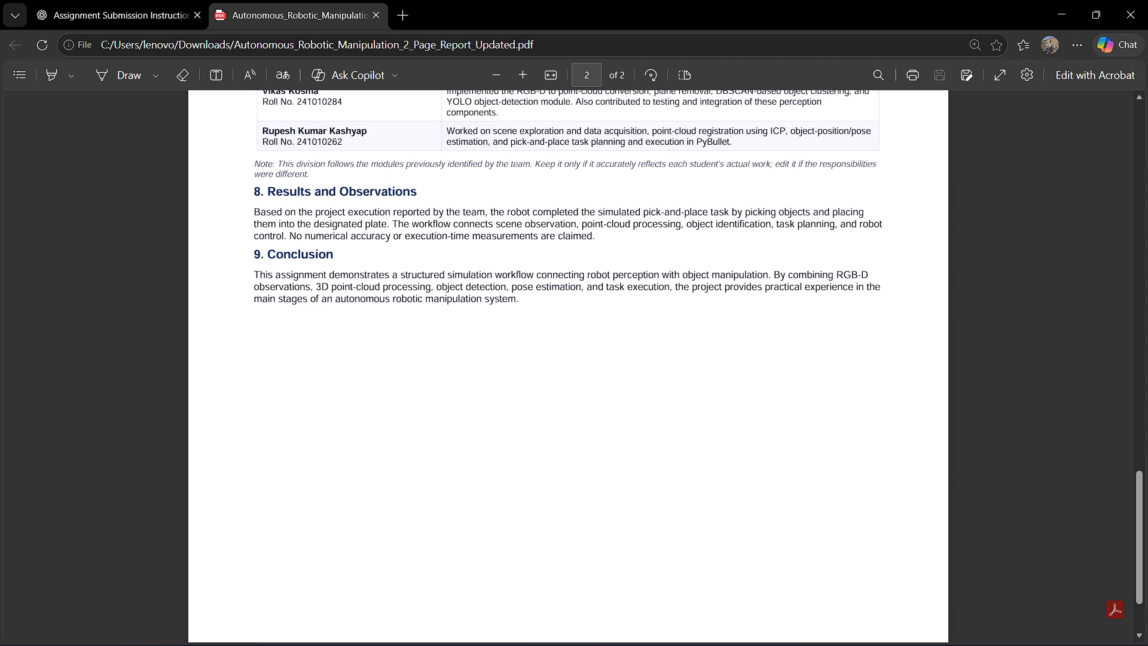
pyautogui.scroll(2, 522, 311)
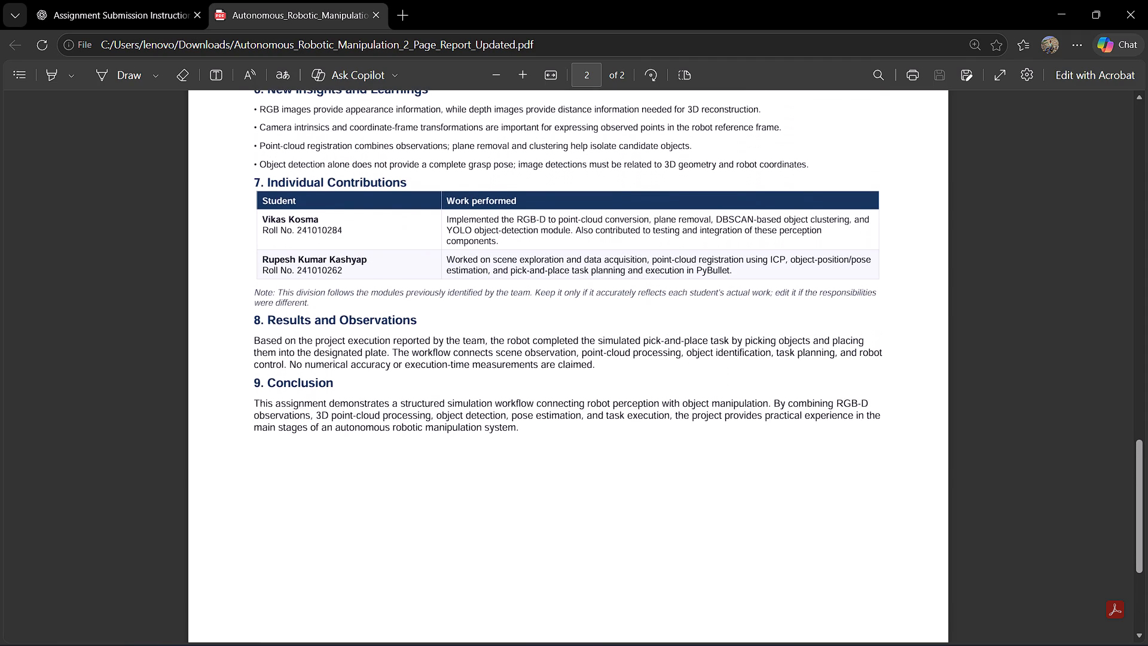
pyautogui.scroll(5, 459, 228)
pyautogui.scroll(-2, 459, 228)
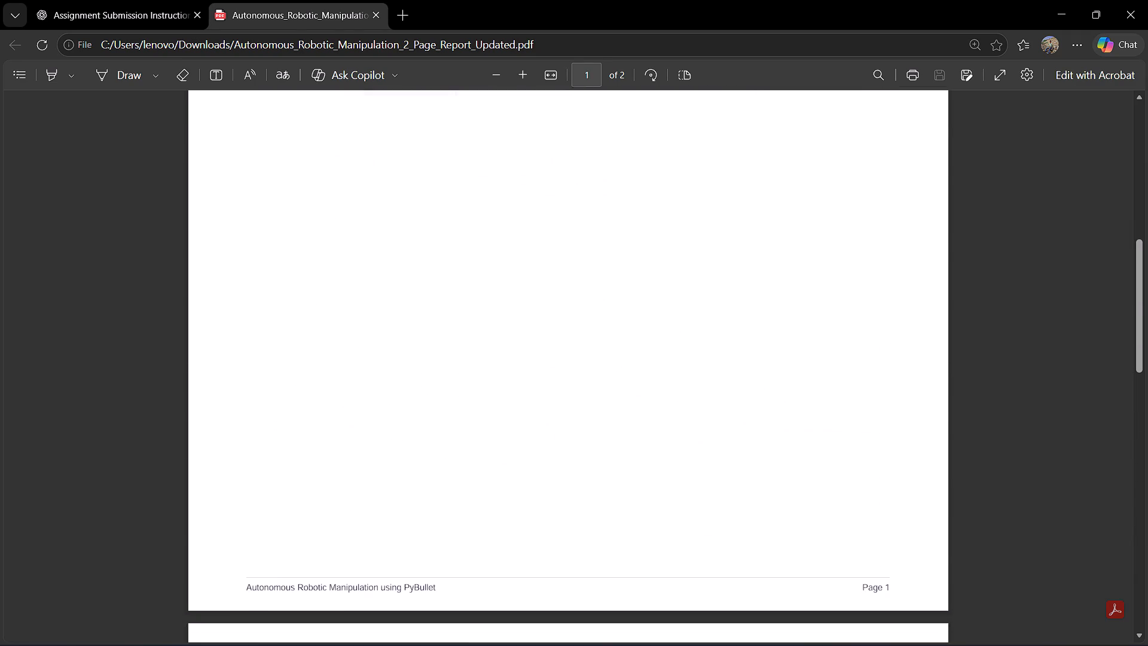
pyautogui.scroll(-1, 459, 228)
pyautogui.scroll(1, 459, 228)
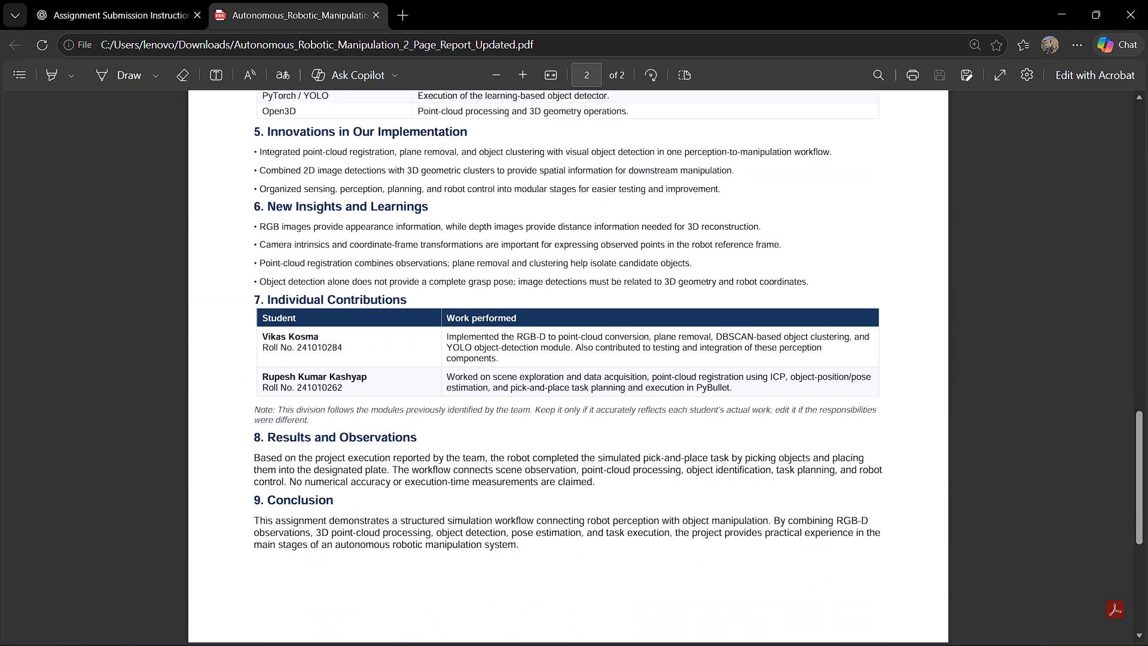
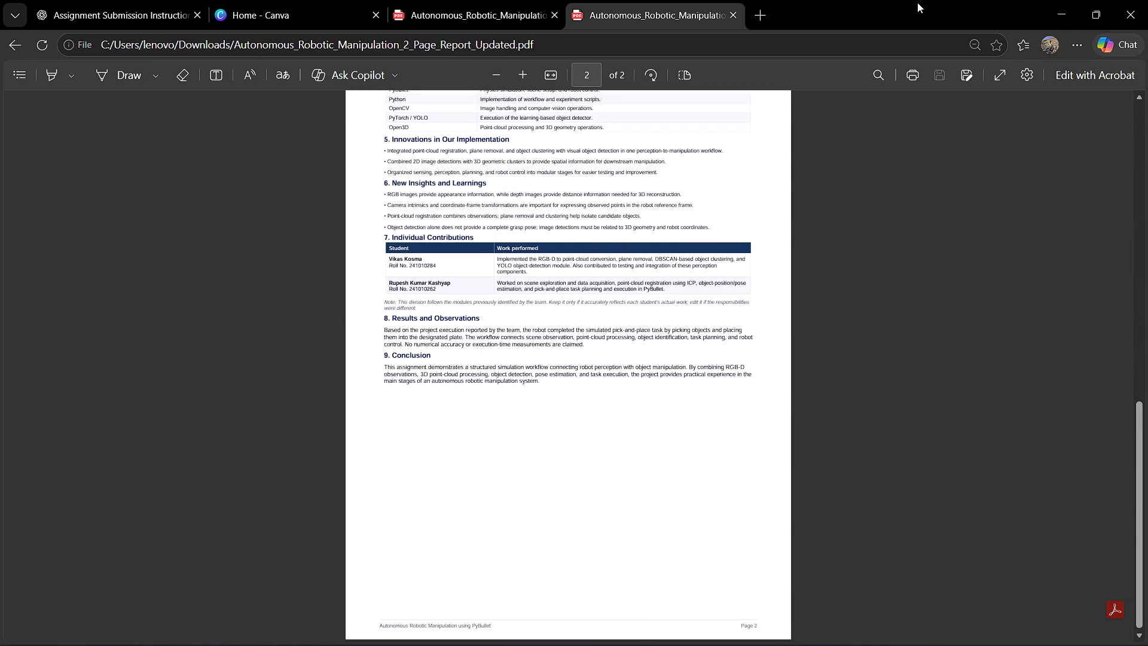
pyautogui.scroll(6, 573, 233)
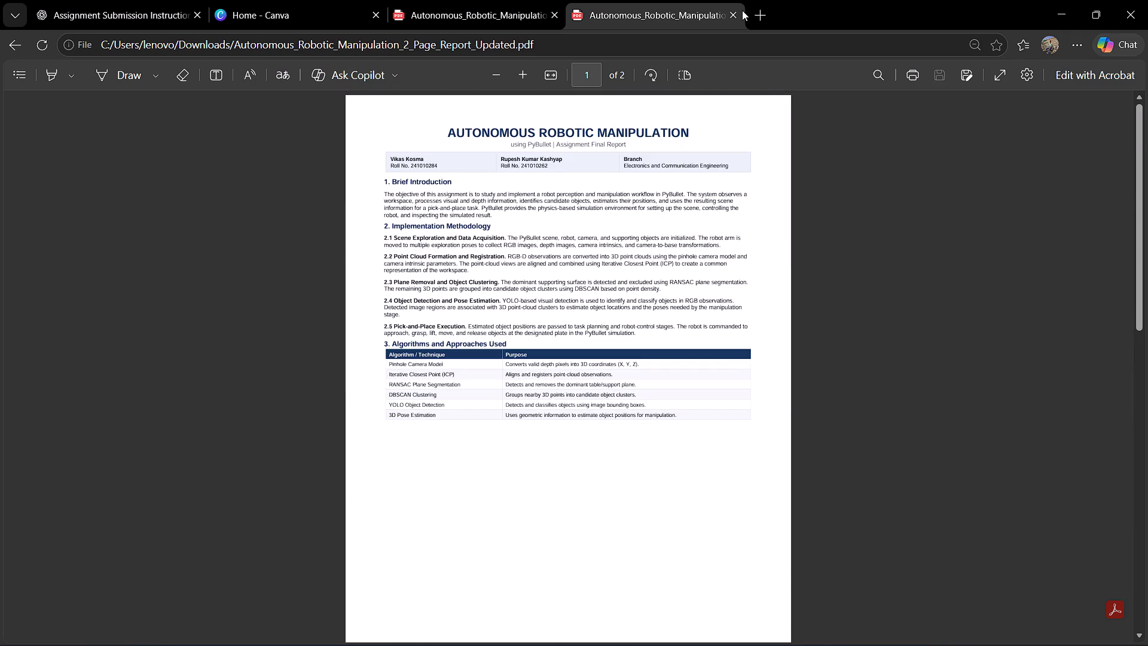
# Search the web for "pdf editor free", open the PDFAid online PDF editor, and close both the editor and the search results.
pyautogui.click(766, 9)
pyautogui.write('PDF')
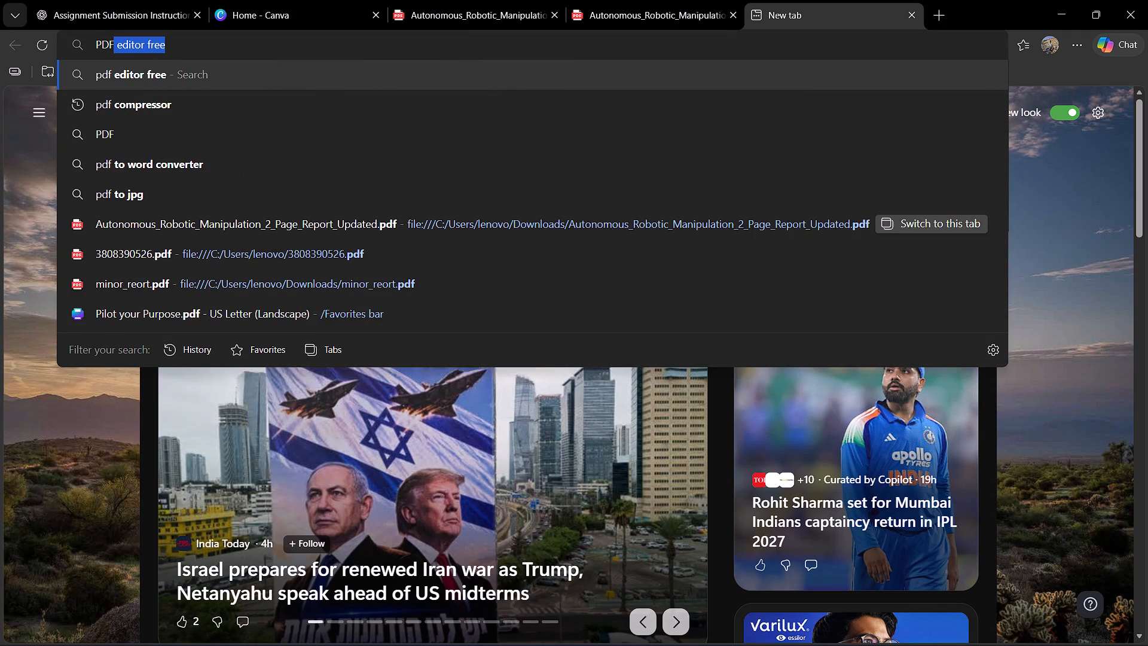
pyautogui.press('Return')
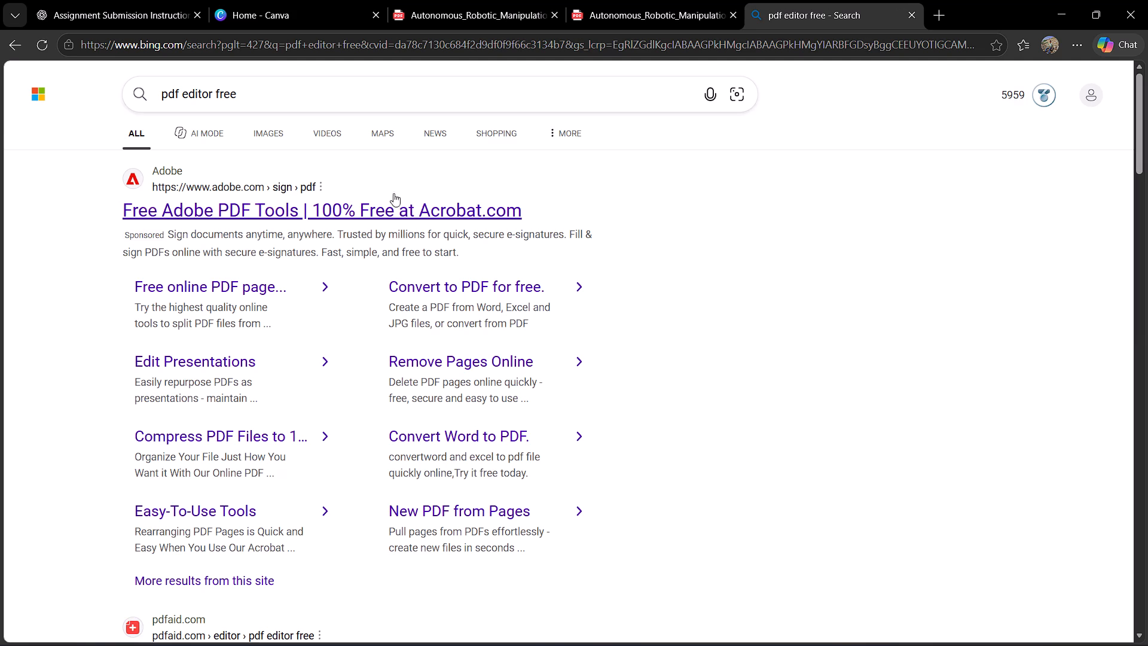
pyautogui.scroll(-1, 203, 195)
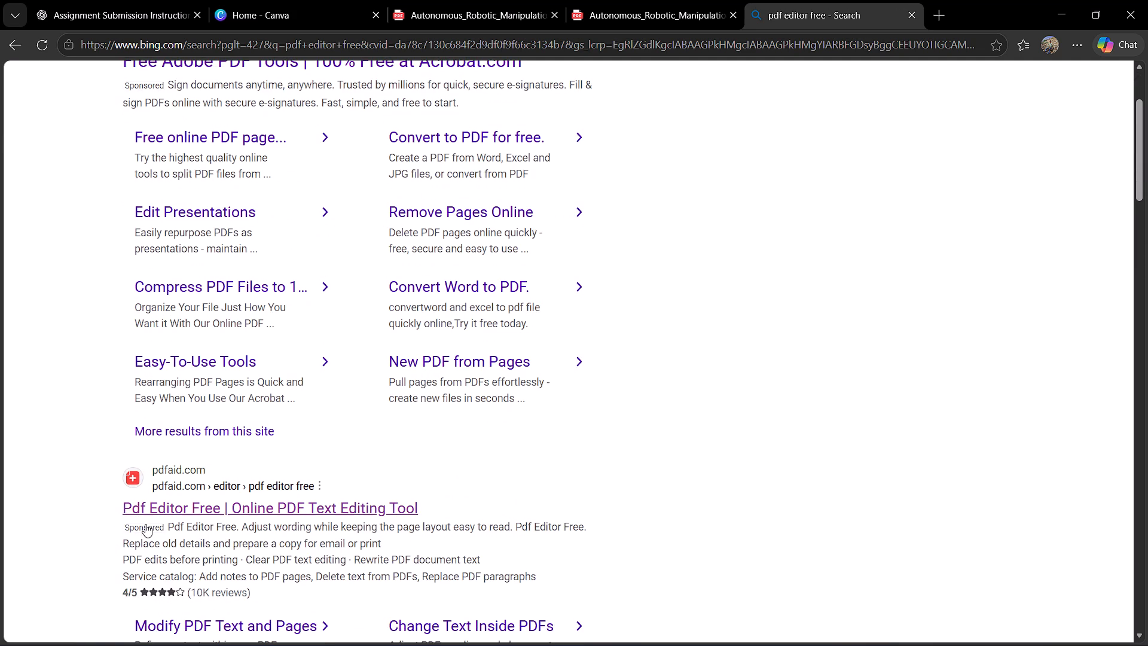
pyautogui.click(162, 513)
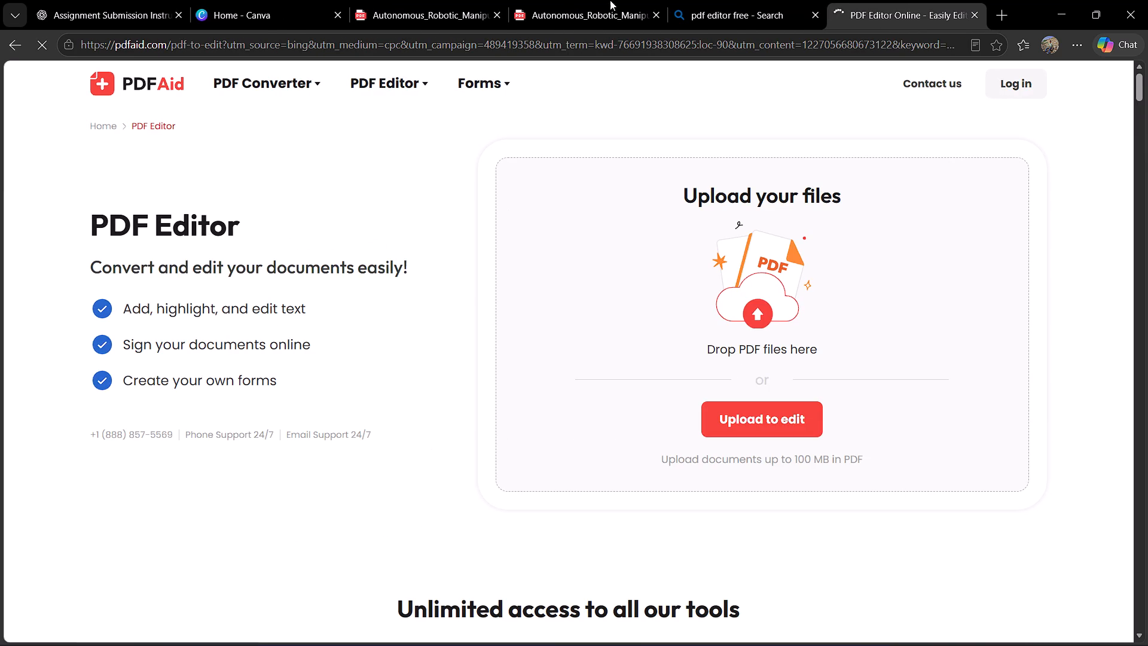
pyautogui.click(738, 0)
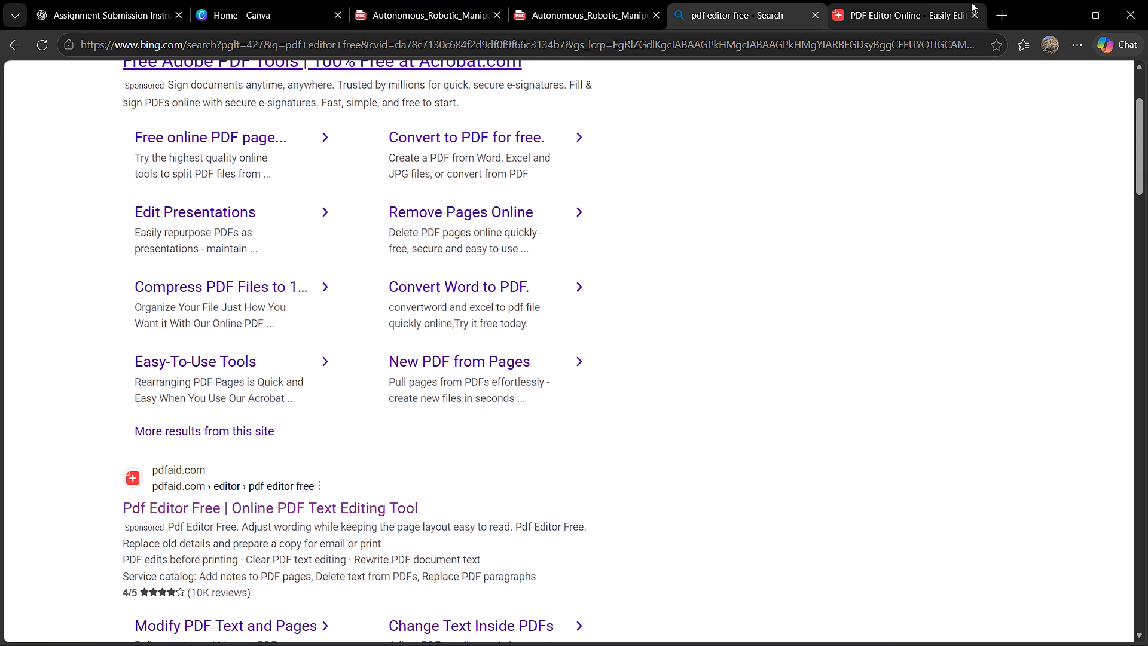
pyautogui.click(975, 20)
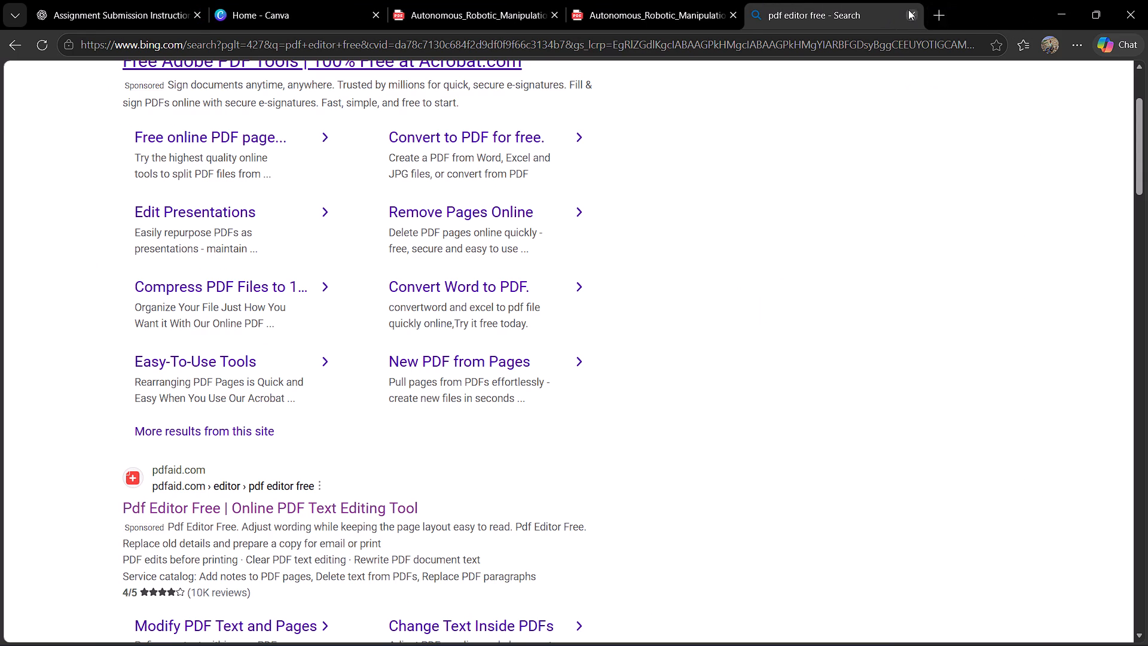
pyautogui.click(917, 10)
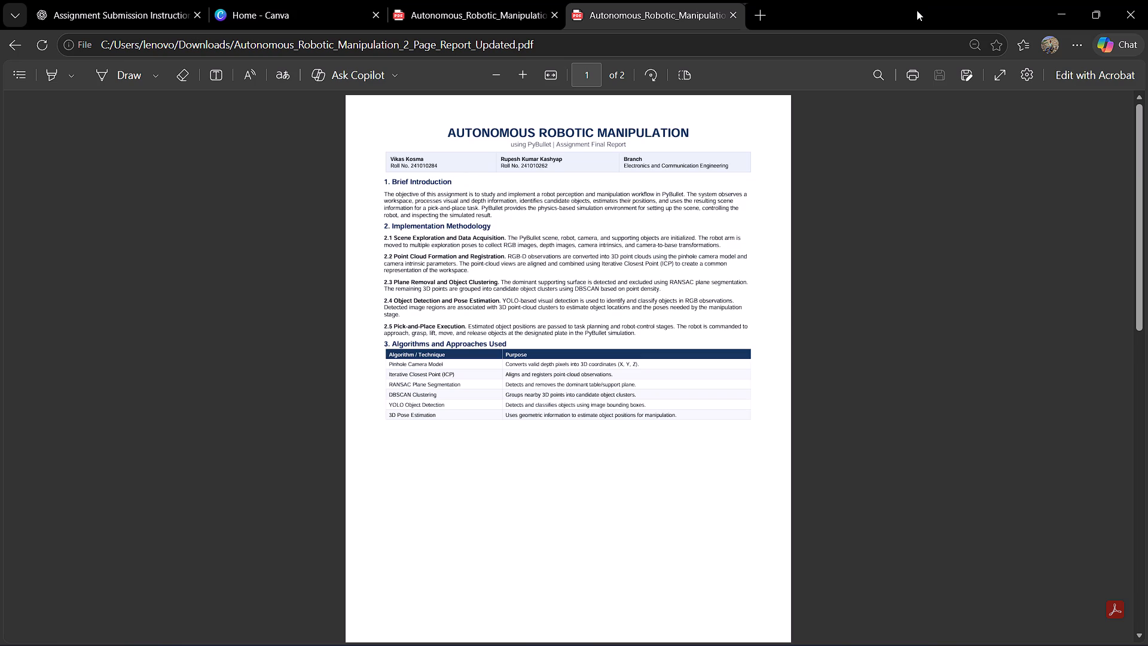
# Re-examine the updated report PDF, from the Brief Introduction and Algorithms table on page 1 to the Tools section on page 2.
pyautogui.scroll(1, 490, 319)
pyautogui.scroll(2, 546, 267)
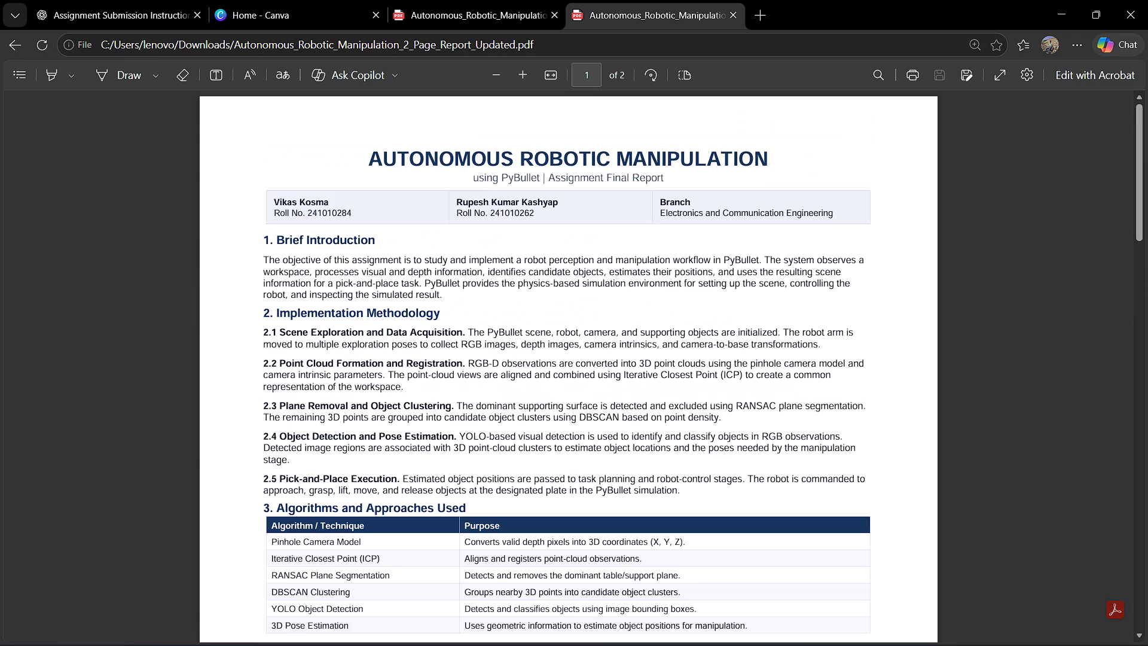
pyautogui.scroll(1, 546, 267)
pyautogui.scroll(-7, 546, 267)
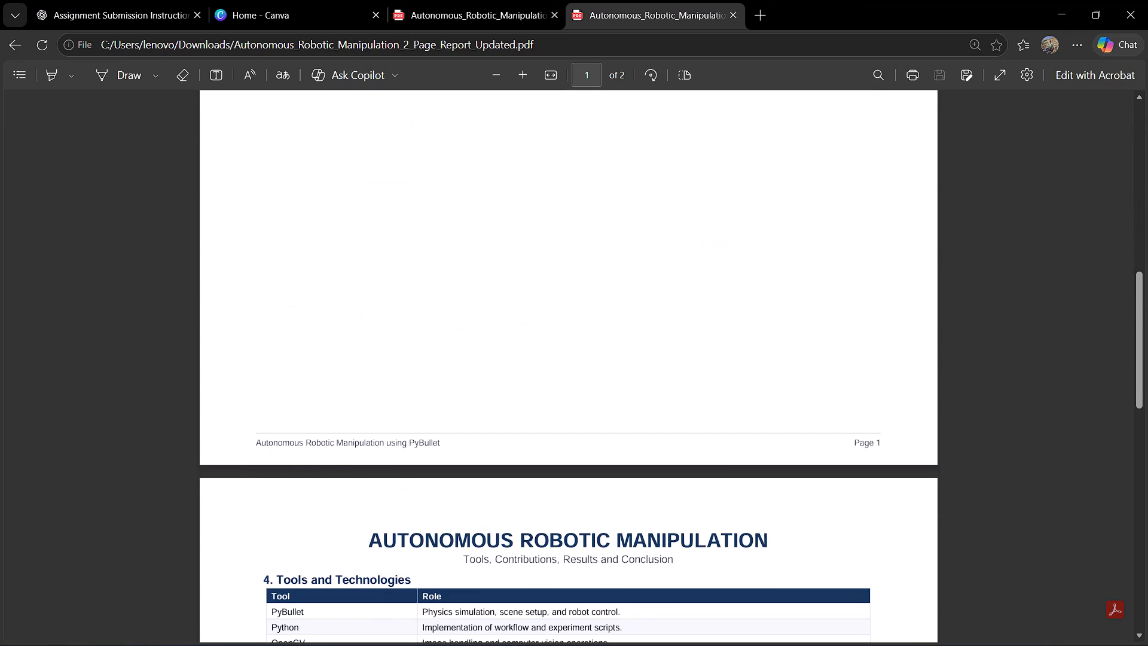
pyautogui.scroll(-5, 546, 267)
pyautogui.scroll(10, 546, 267)
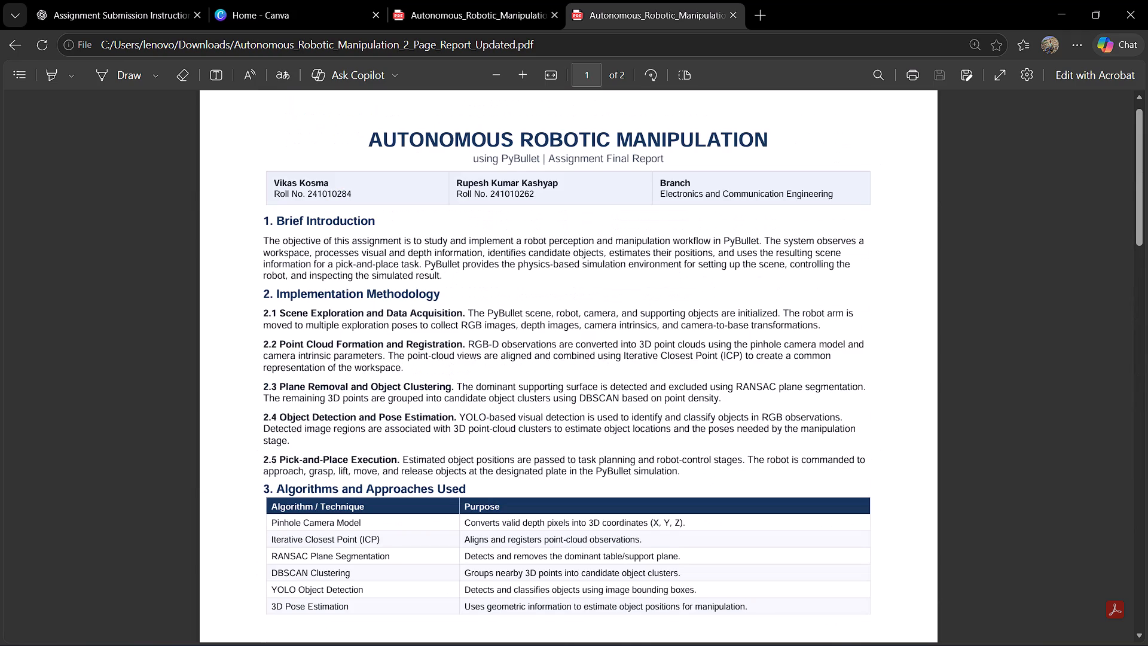
pyautogui.scroll(-1, 546, 267)
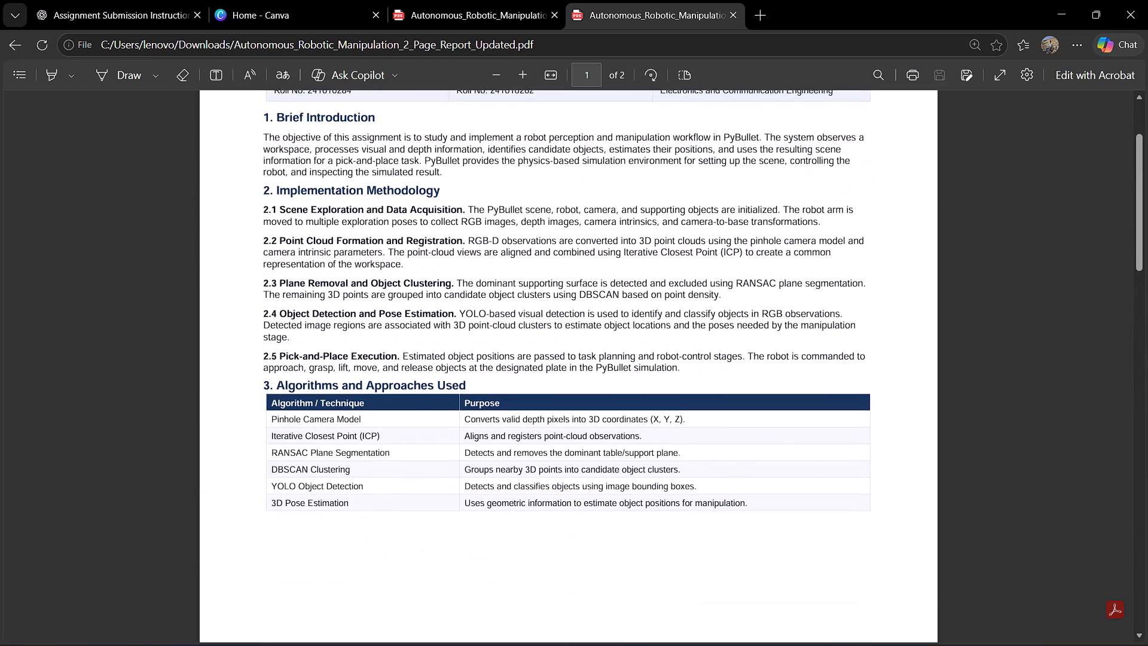
# Examine page 2 of the updated report, trying a text selection from 5. Innovations in Our Implementation to 8. Results and Observations.
pyautogui.scroll(-7, 546, 267)
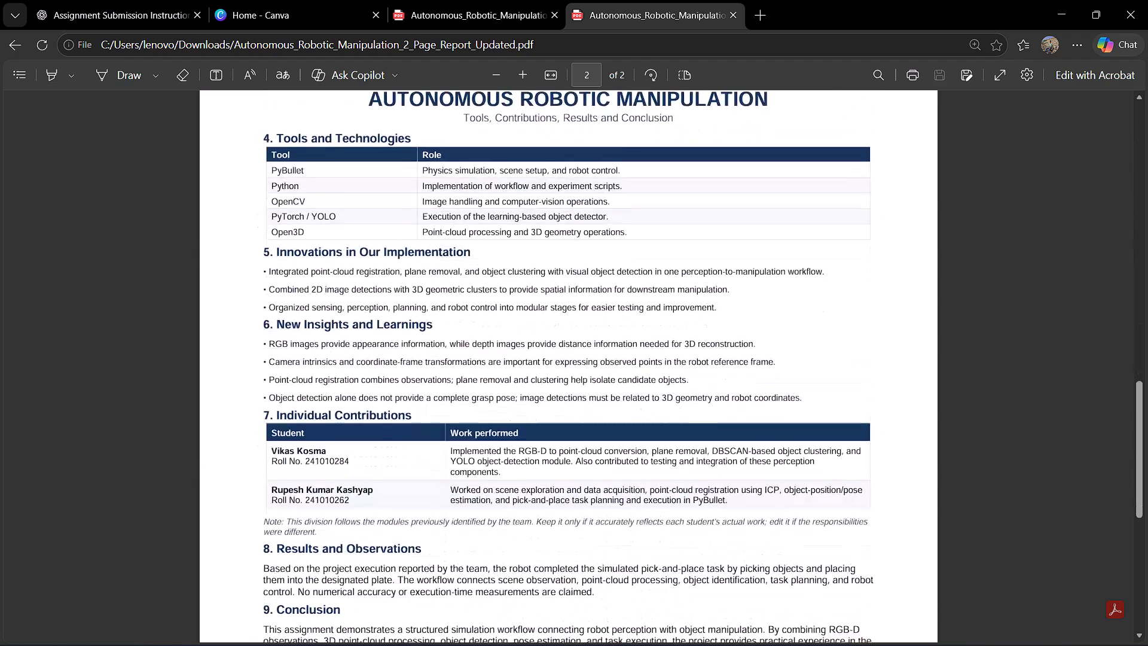
pyautogui.scroll(-7, 546, 267)
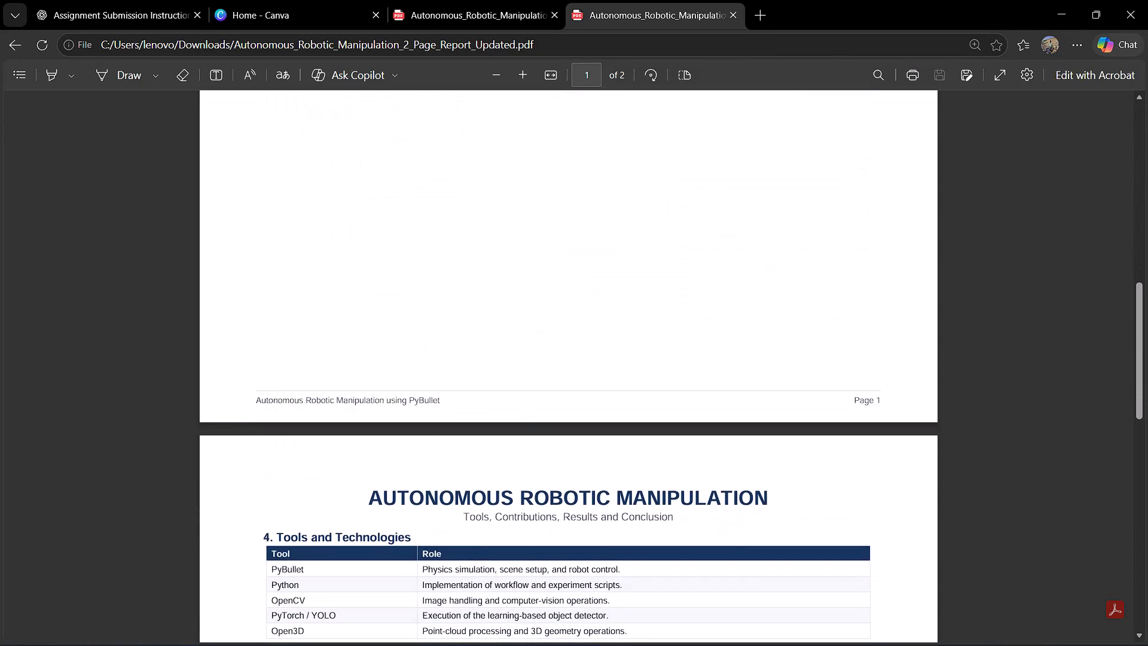
pyautogui.scroll(-3, 546, 267)
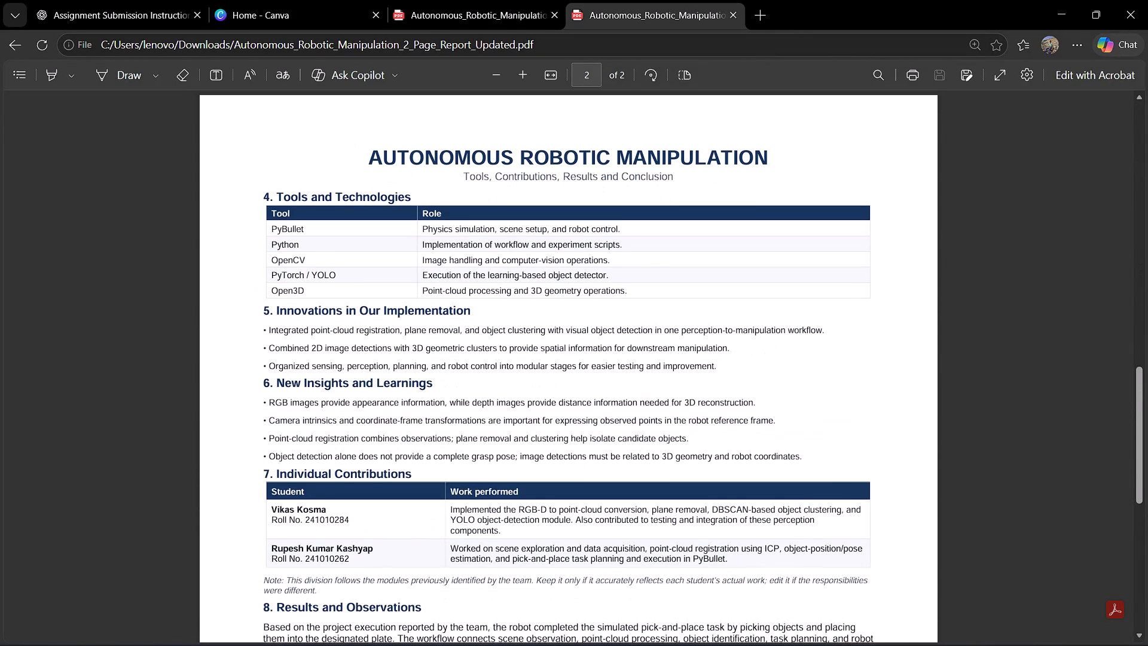
pyautogui.scroll(-3, 546, 267)
pyautogui.scroll(3, 546, 267)
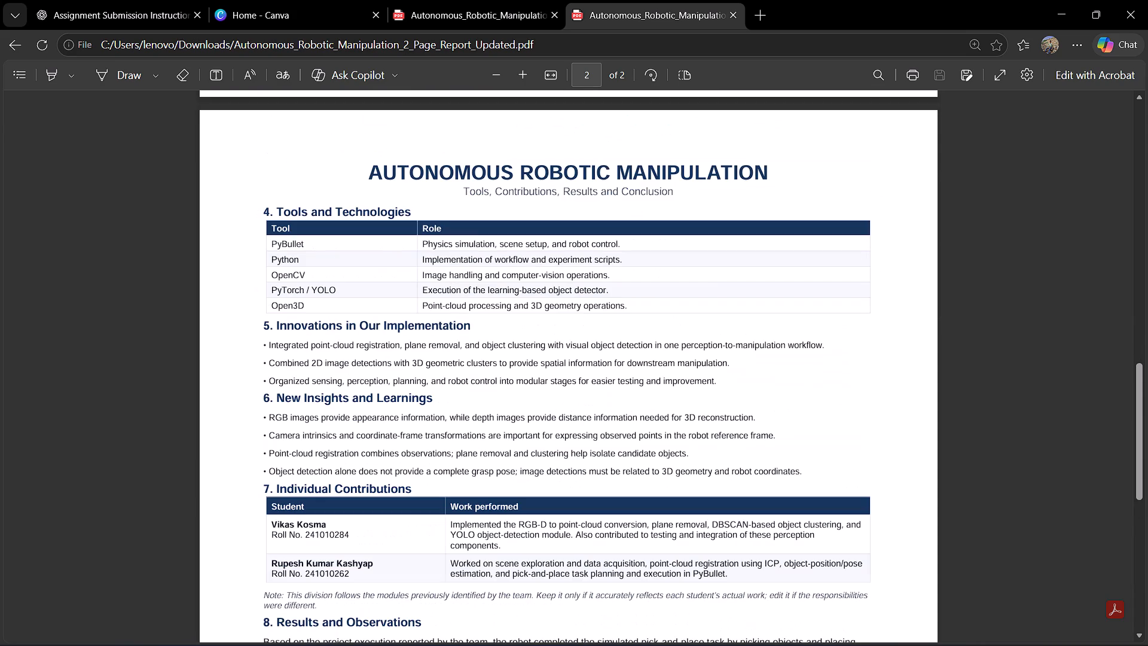
pyautogui.moveTo(252, 328); pyautogui.dragTo(234, 335)
pyautogui.moveTo(234, 335); pyautogui.dragTo(262, 325)
pyautogui.moveTo(262, 325); pyautogui.dragTo(561, 438)
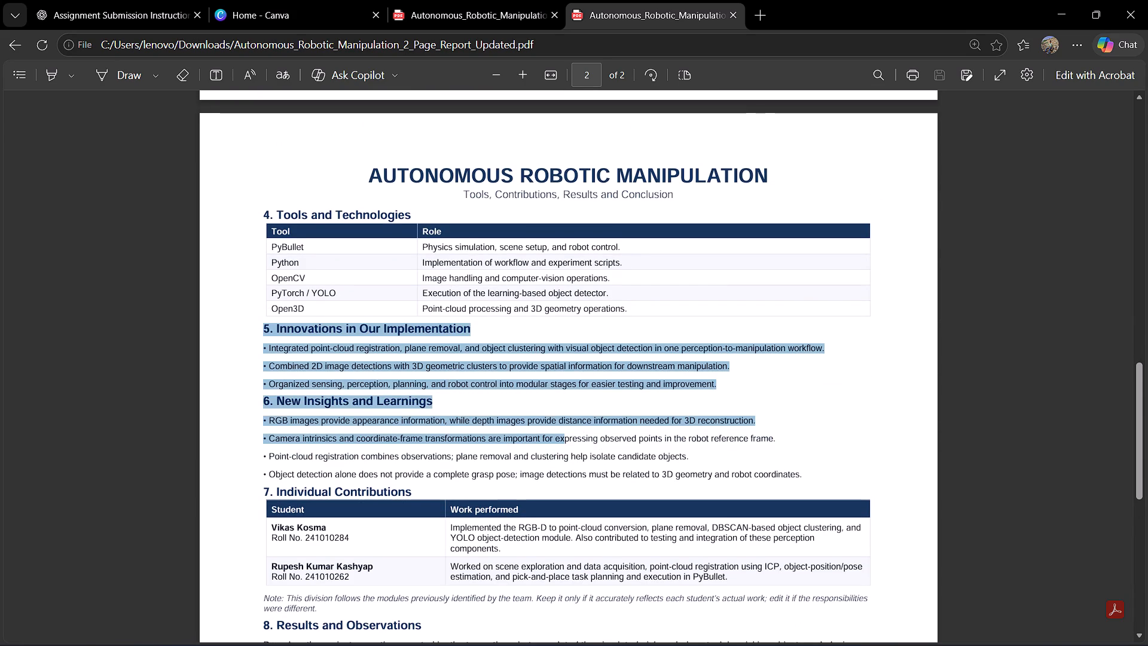
pyautogui.moveTo(561, 438); pyautogui.dragTo(564, 630)
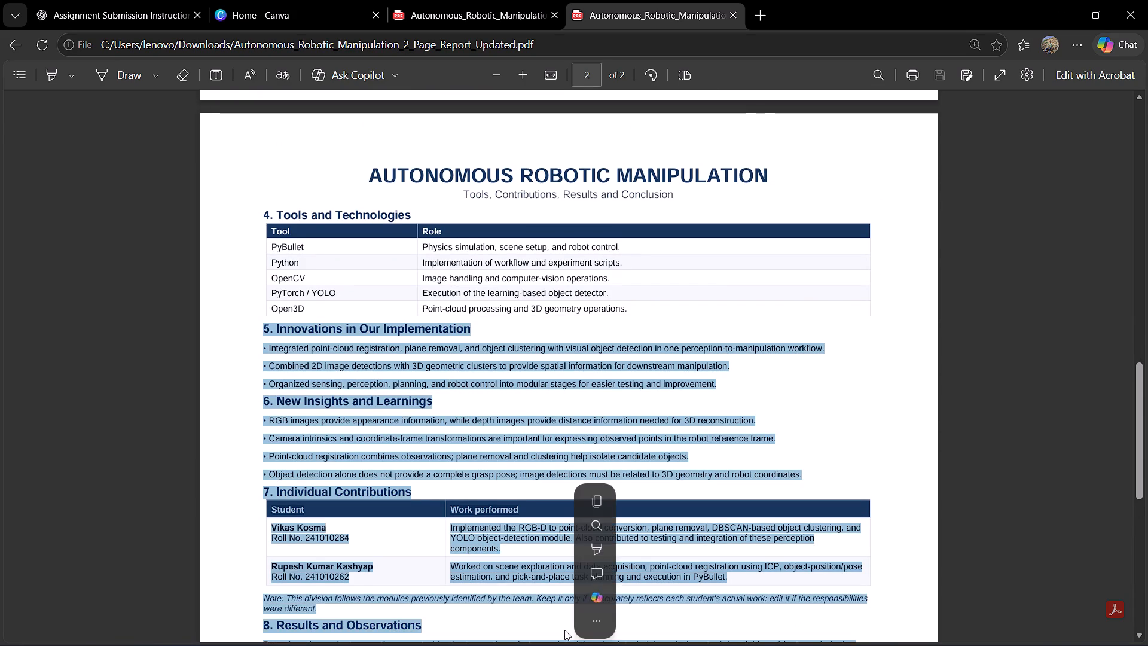
pyautogui.click(246, 372)
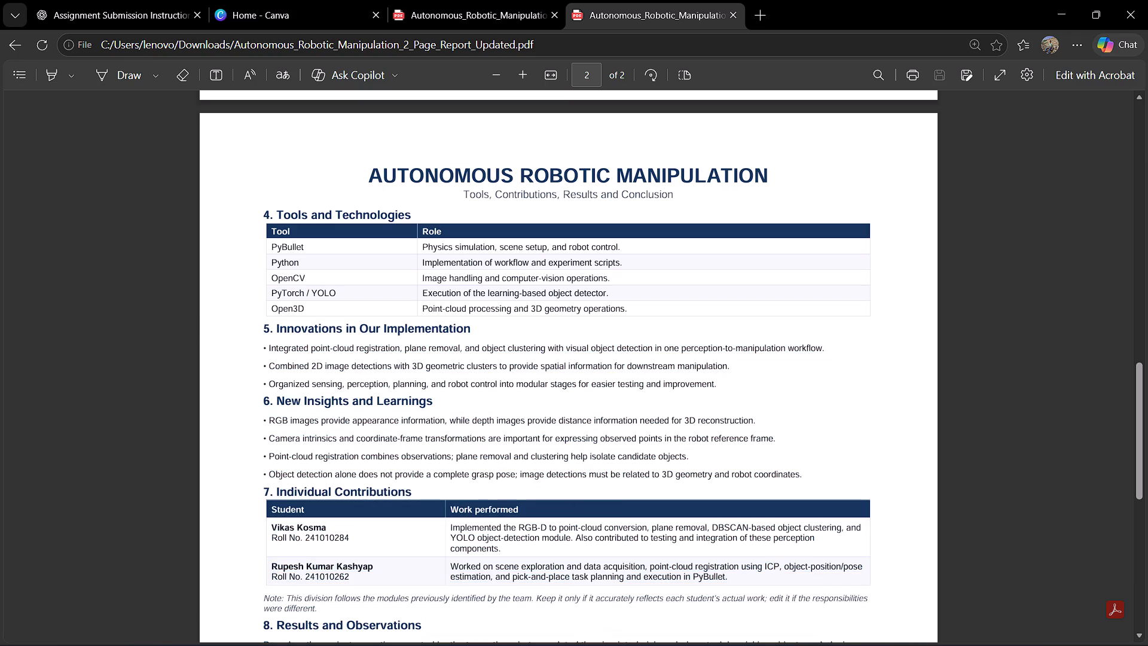
pyautogui.scroll(13, 590, 330)
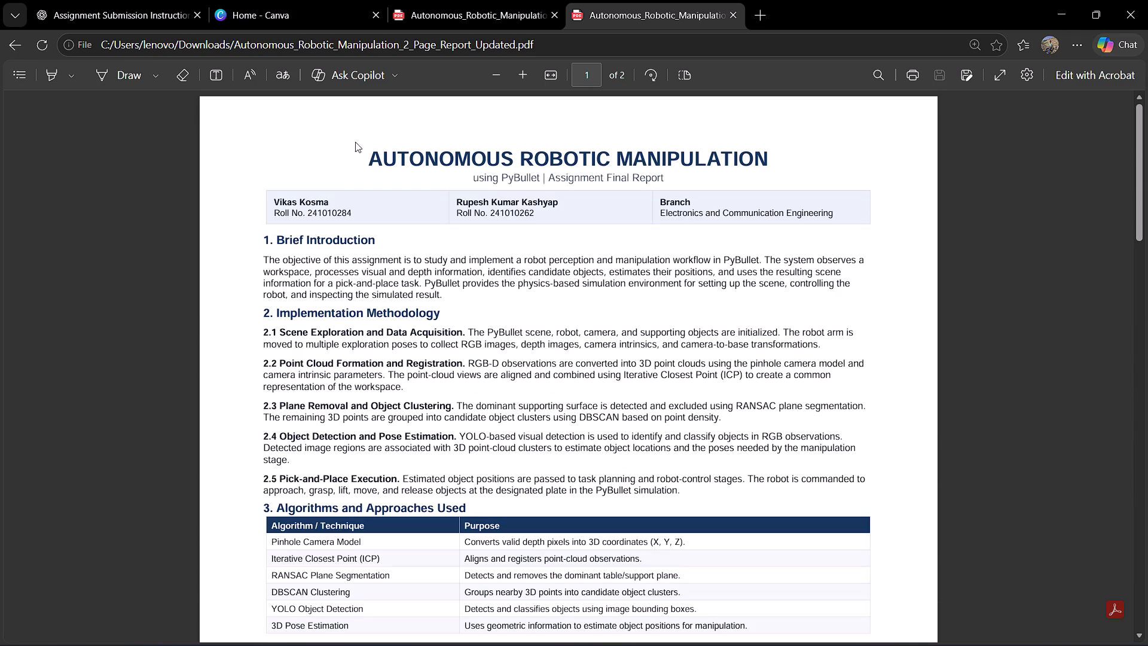
# Switch to the other open copy of the updated report and examine sections 5 to 9 on page 2.
pyautogui.click(453, 0)
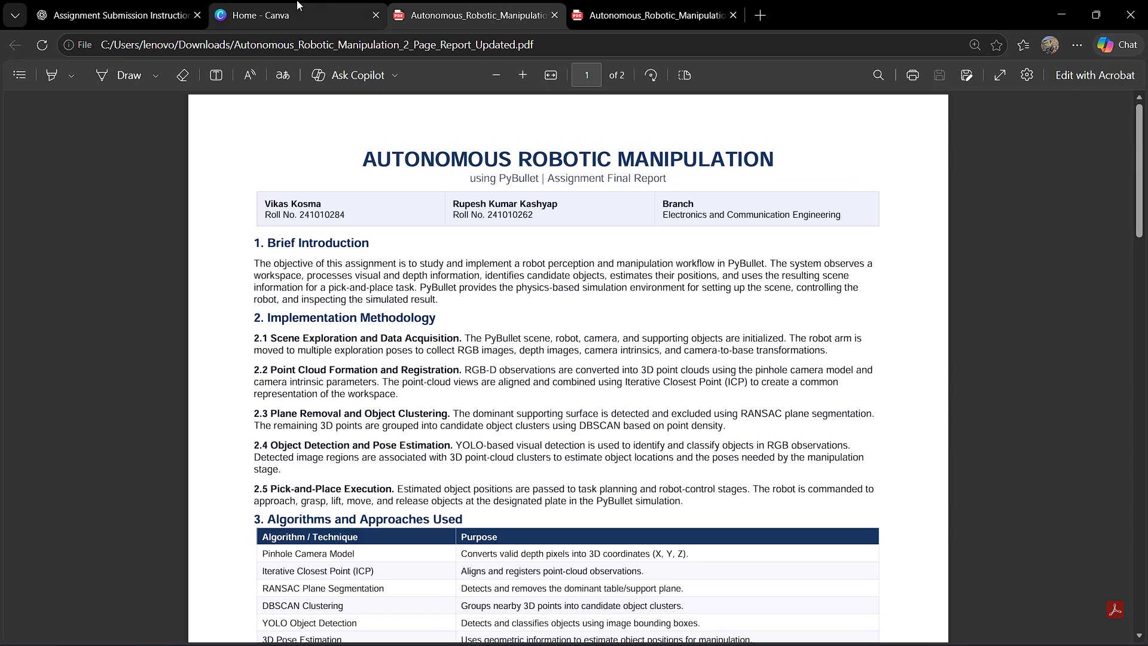
pyautogui.scroll(-13, 596, 443)
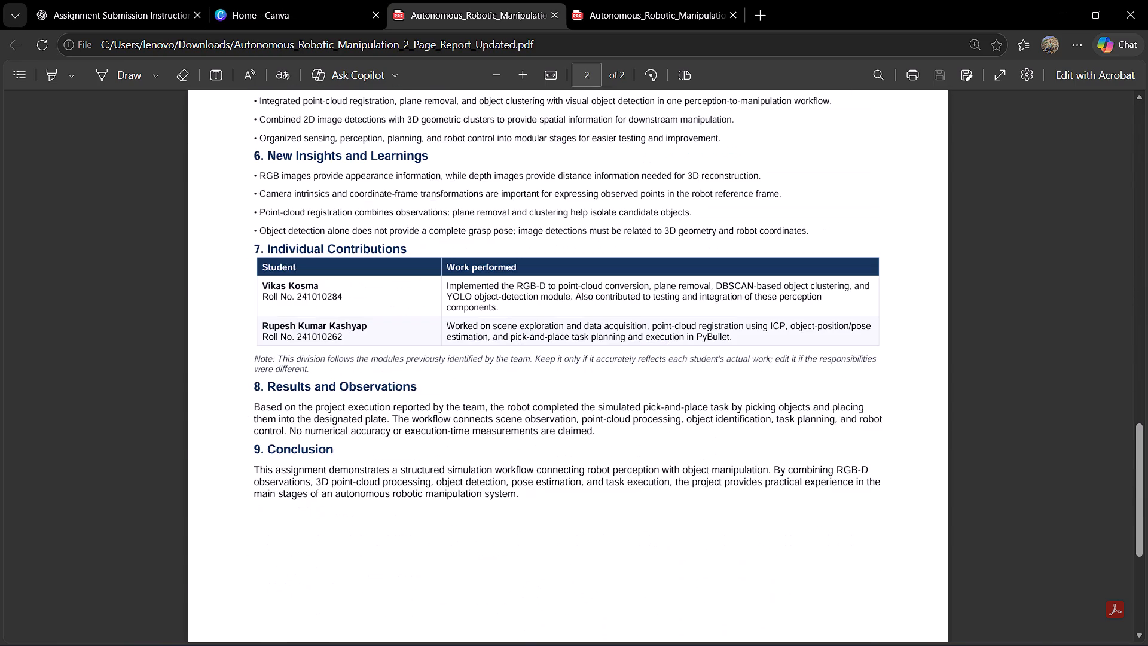
pyautogui.scroll(3, 596, 443)
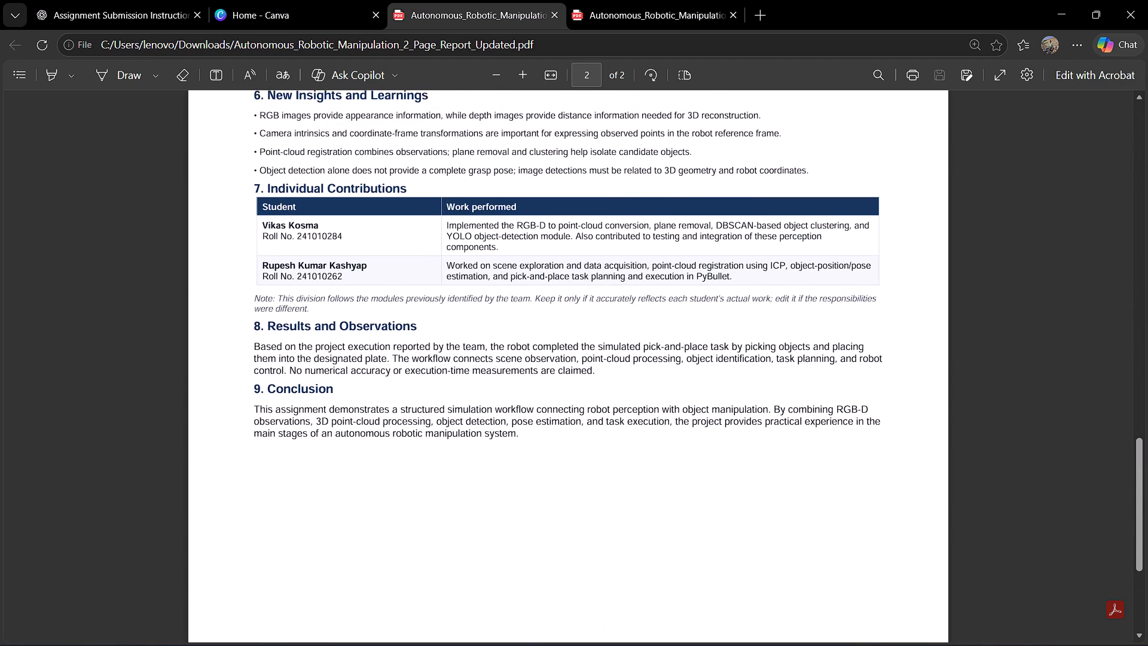
pyautogui.scroll(1, 596, 443)
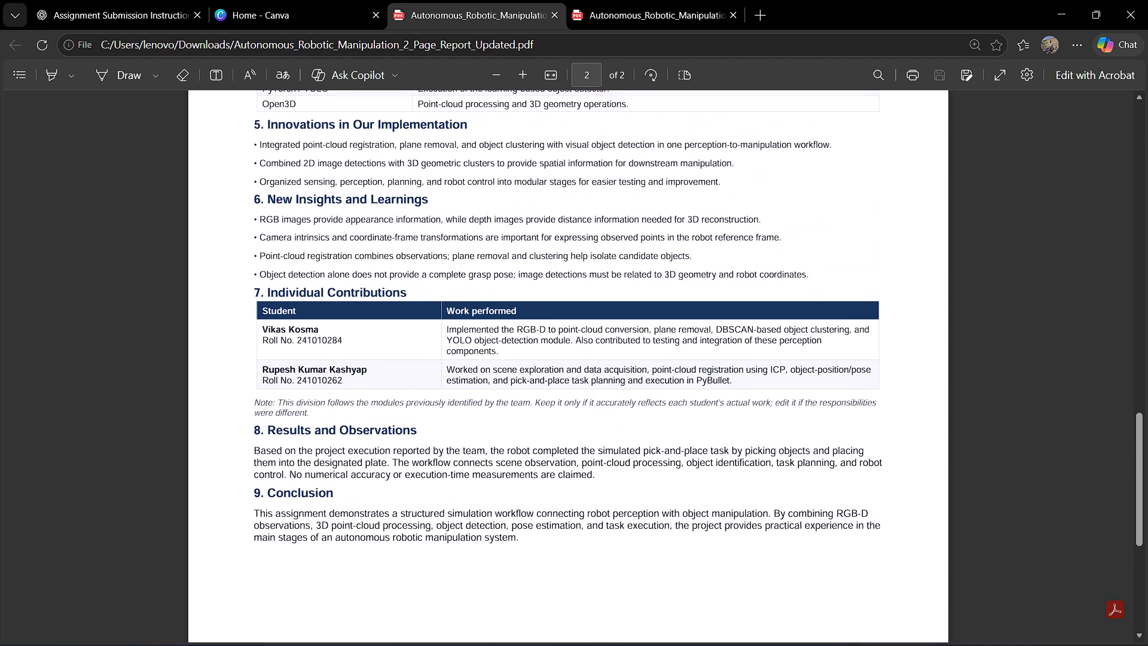
pyautogui.scroll(4, 596, 443)
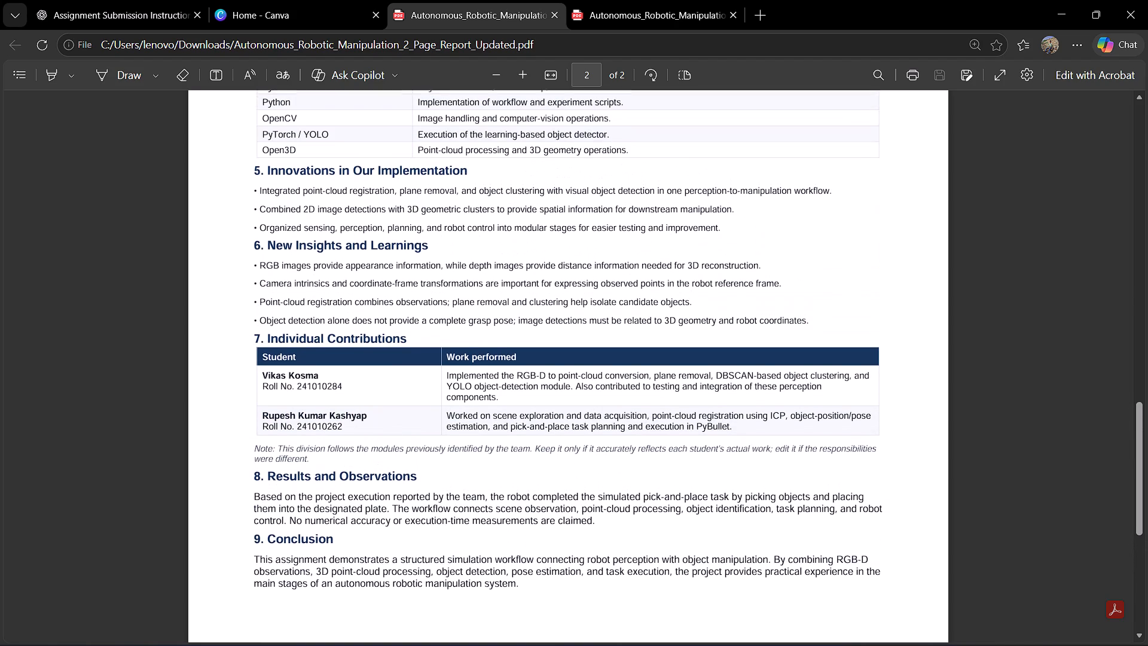
pyautogui.scroll(12, 596, 443)
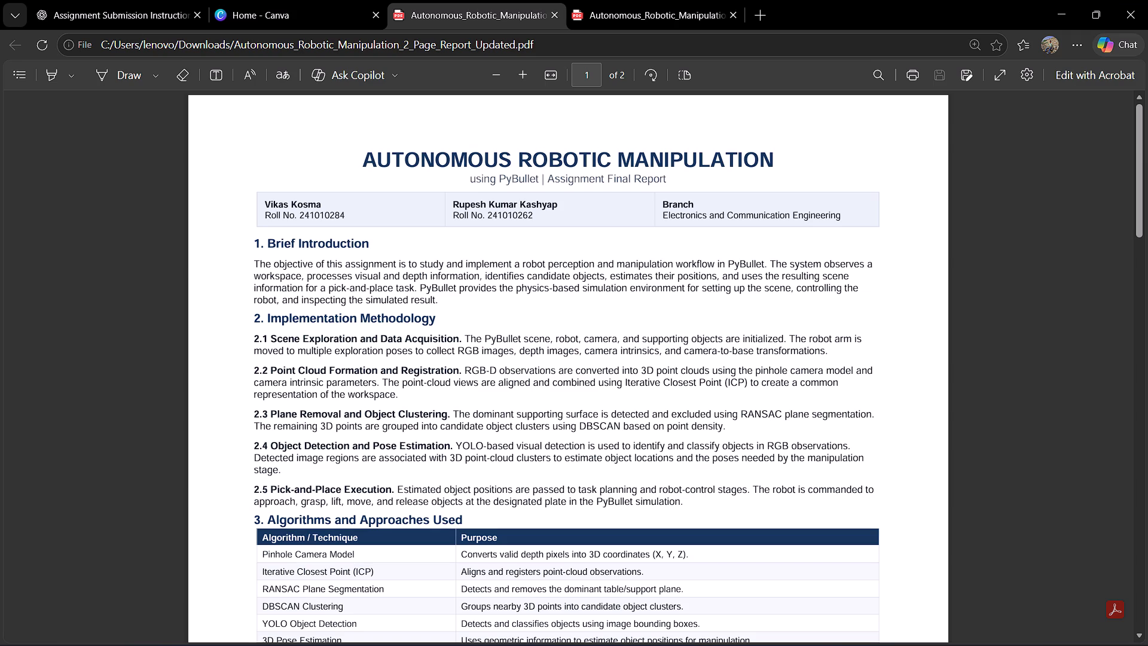
pyautogui.scroll(-1, 361, 267)
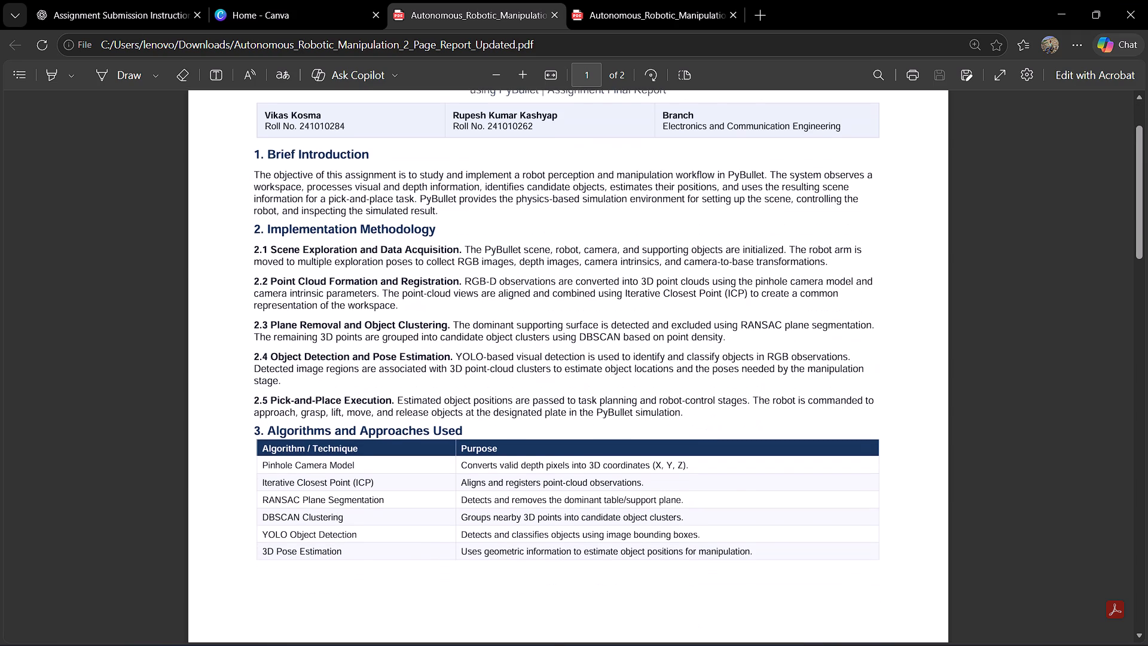
pyautogui.scroll(-1, 361, 267)
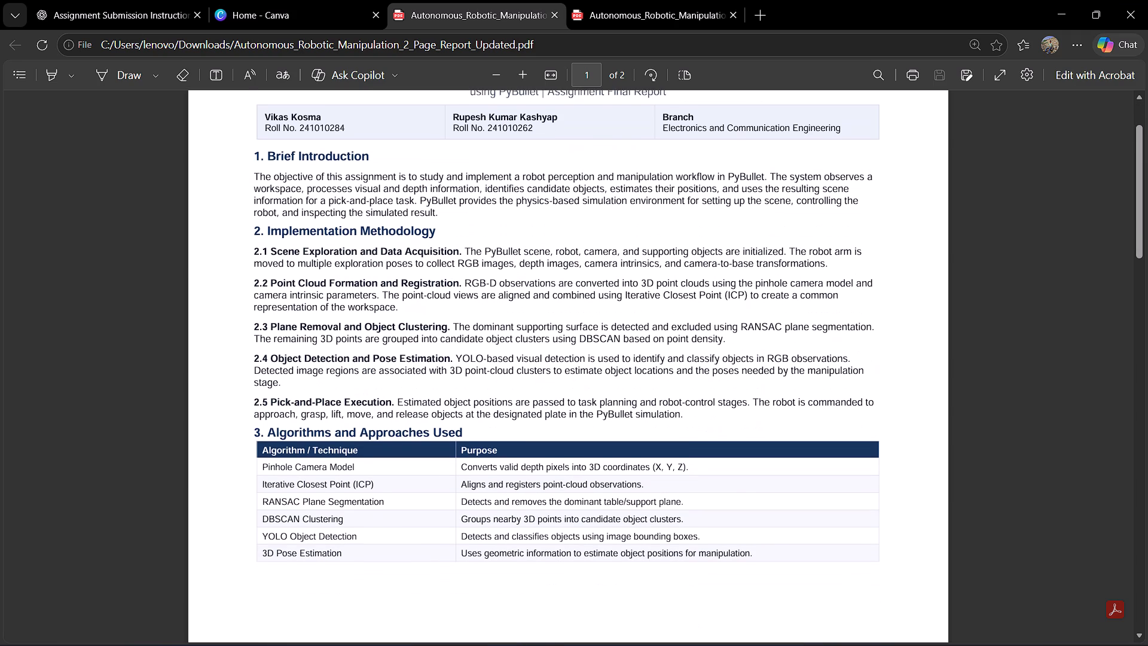
pyautogui.scroll(-3, 361, 267)
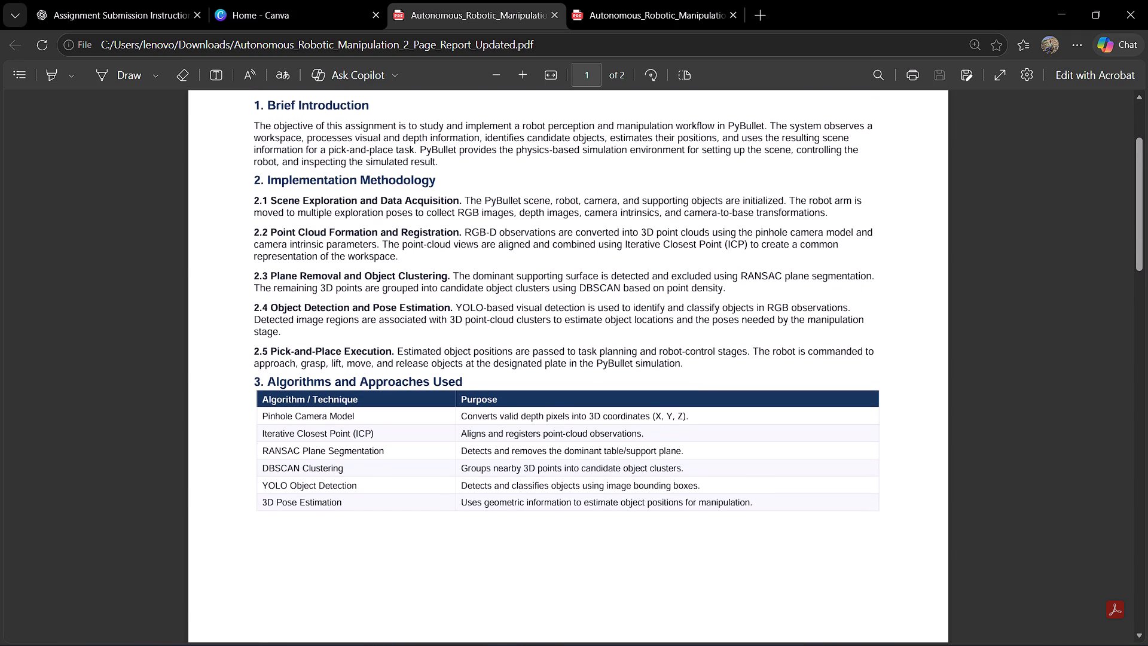
pyautogui.scroll(-4, 361, 267)
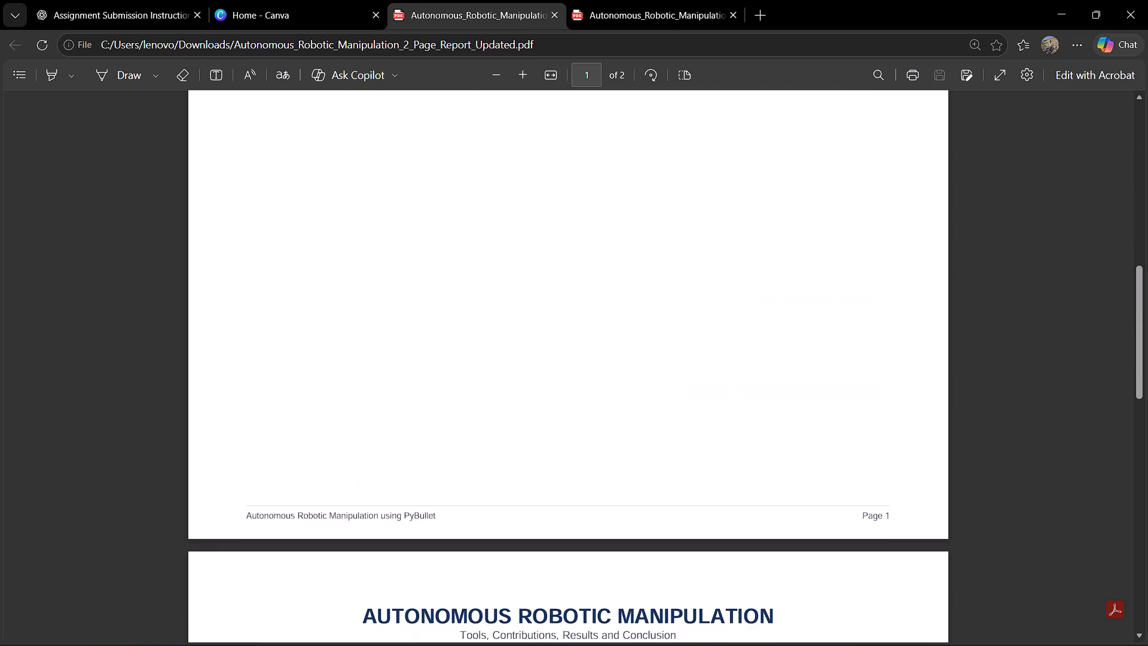
pyautogui.scroll(-5, 361, 267)
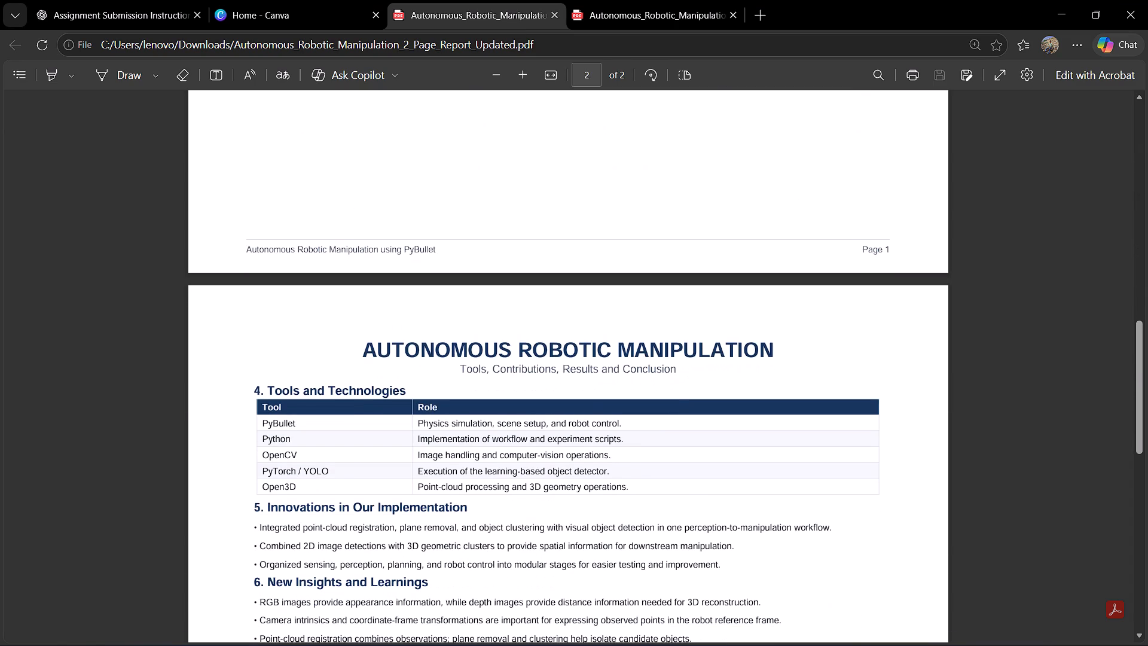
pyautogui.scroll(-4, 361, 267)
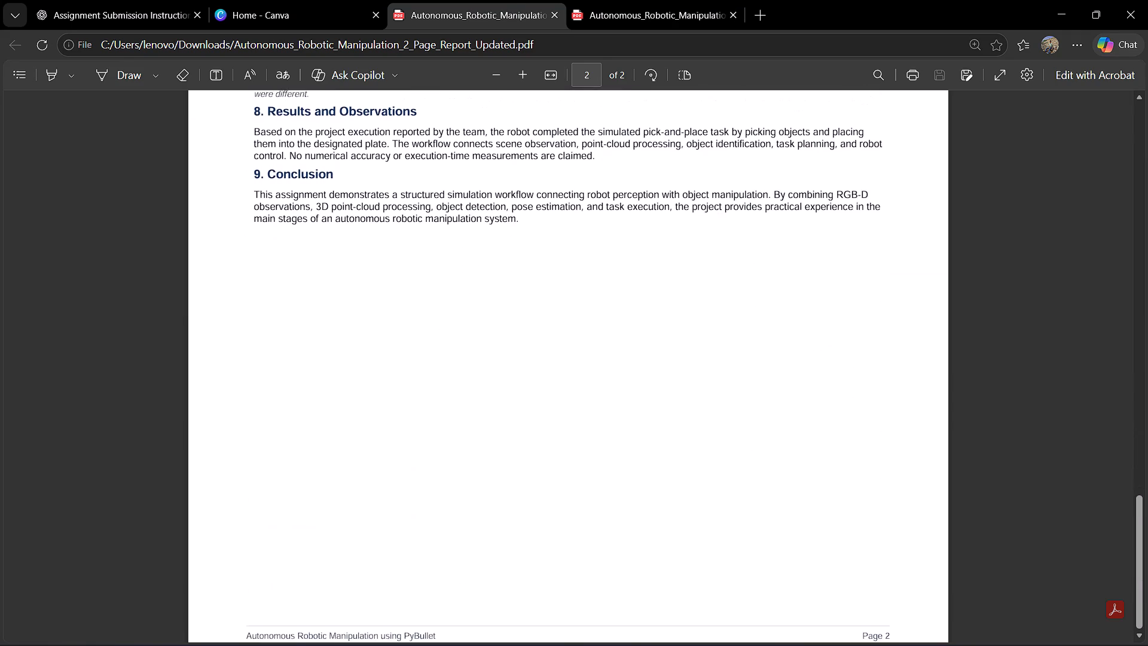
pyautogui.scroll(-1, 361, 267)
pyautogui.scroll(3, 361, 267)
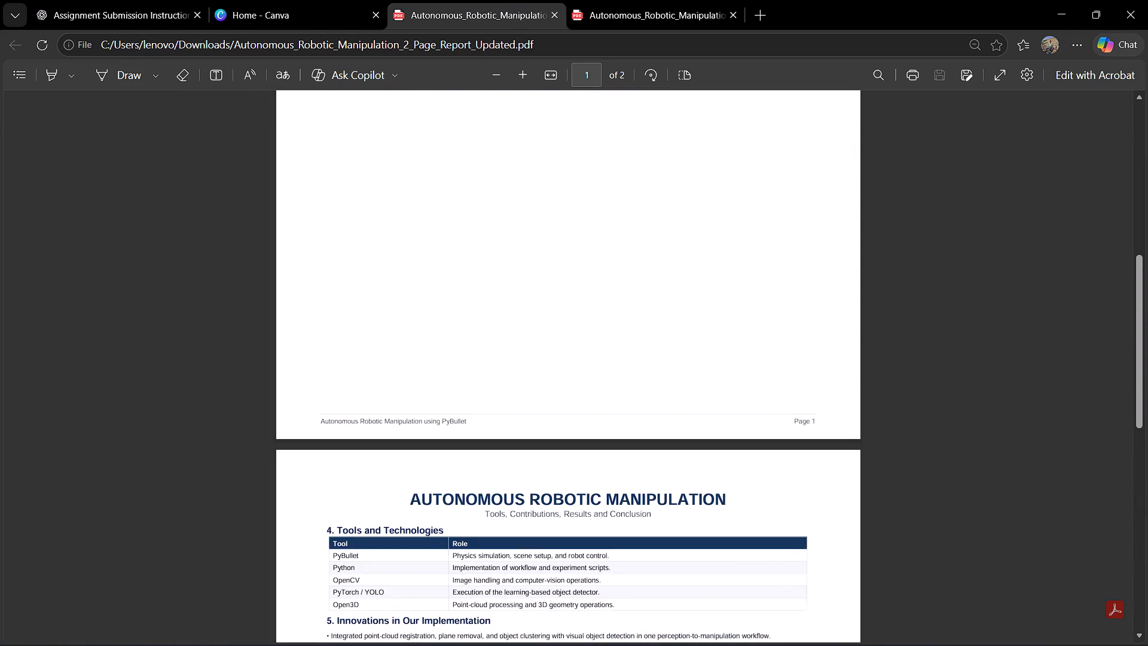
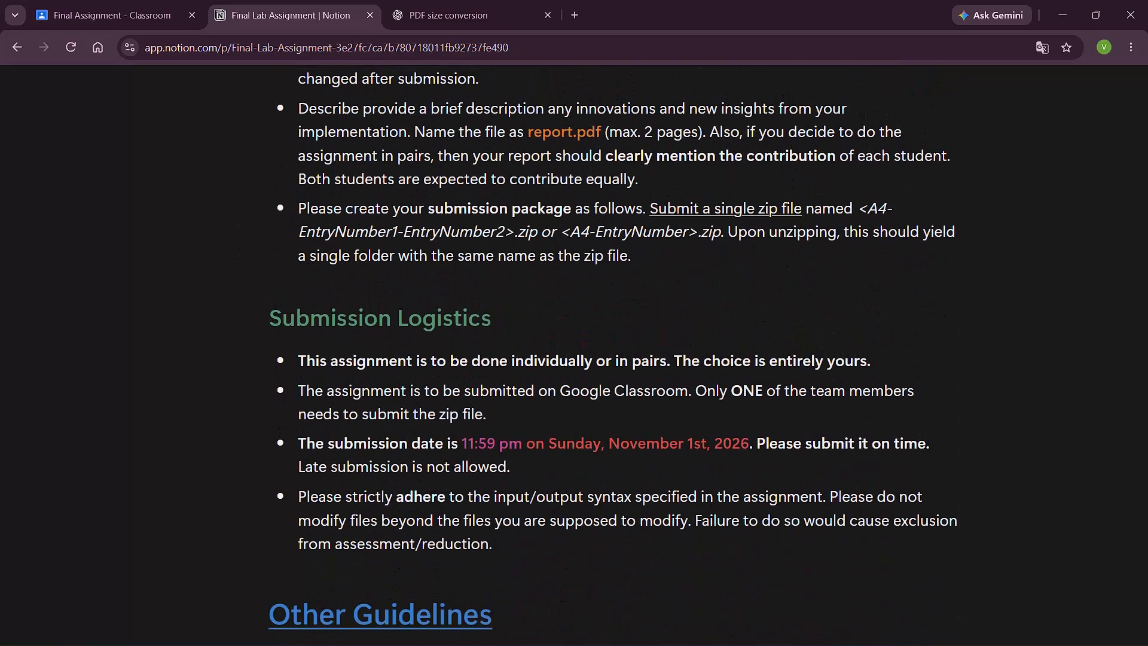
# Review the Final Lab Assignment page from the submission logistics and other guidelines back up to the A4 folder structure and system requirements.
pyautogui.scroll(-1, 464, 239)
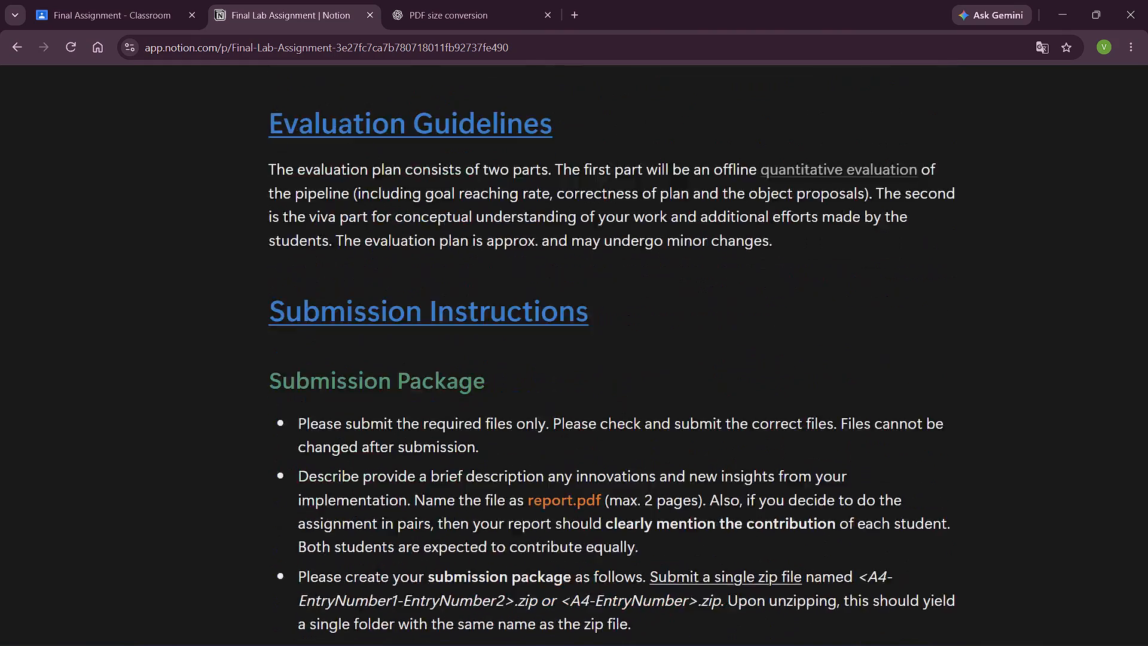
pyautogui.scroll(-9, 464, 239)
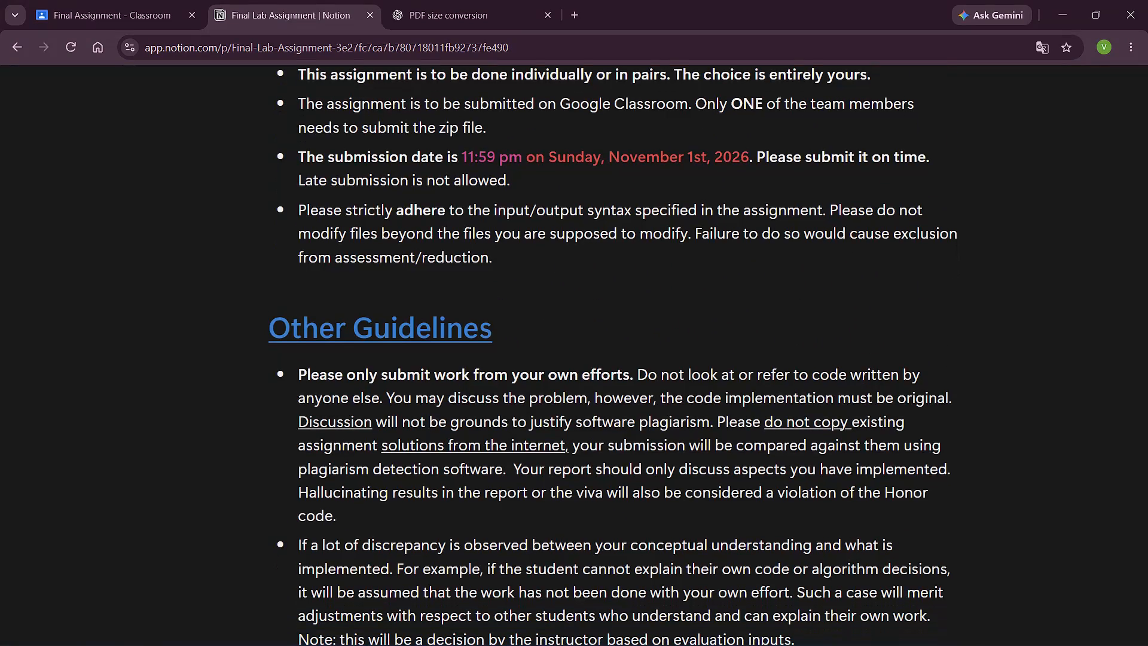
pyautogui.scroll(3, 464, 239)
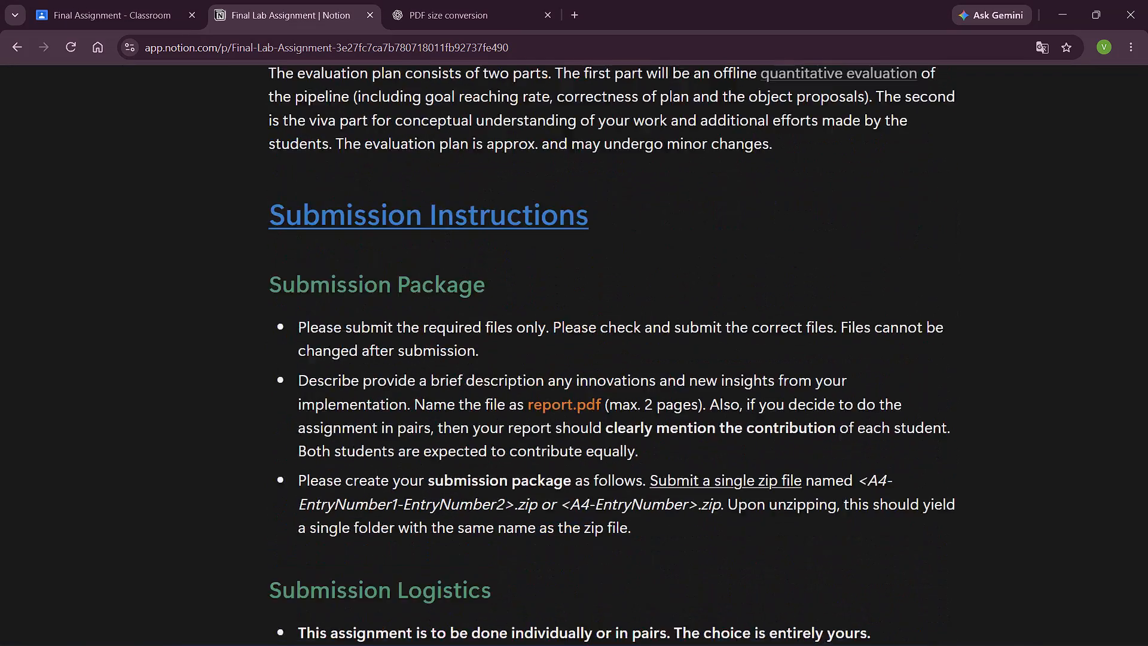
pyautogui.scroll(1, 464, 239)
pyautogui.scroll(-1, 464, 239)
pyautogui.scroll(5, 464, 239)
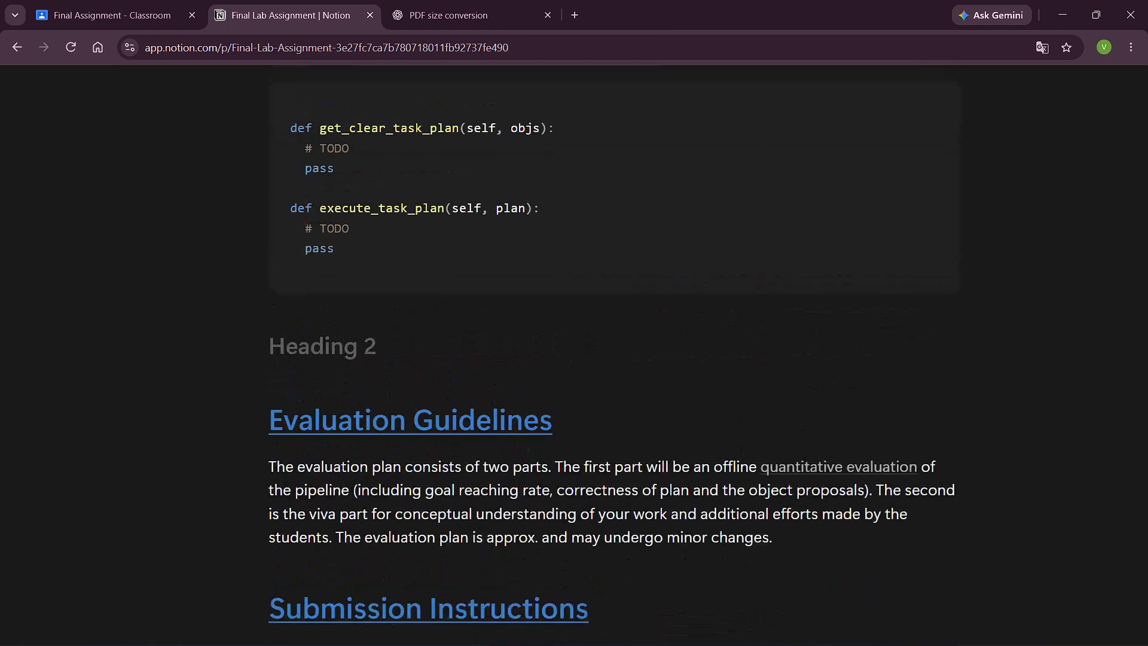
pyautogui.scroll(13, 464, 239)
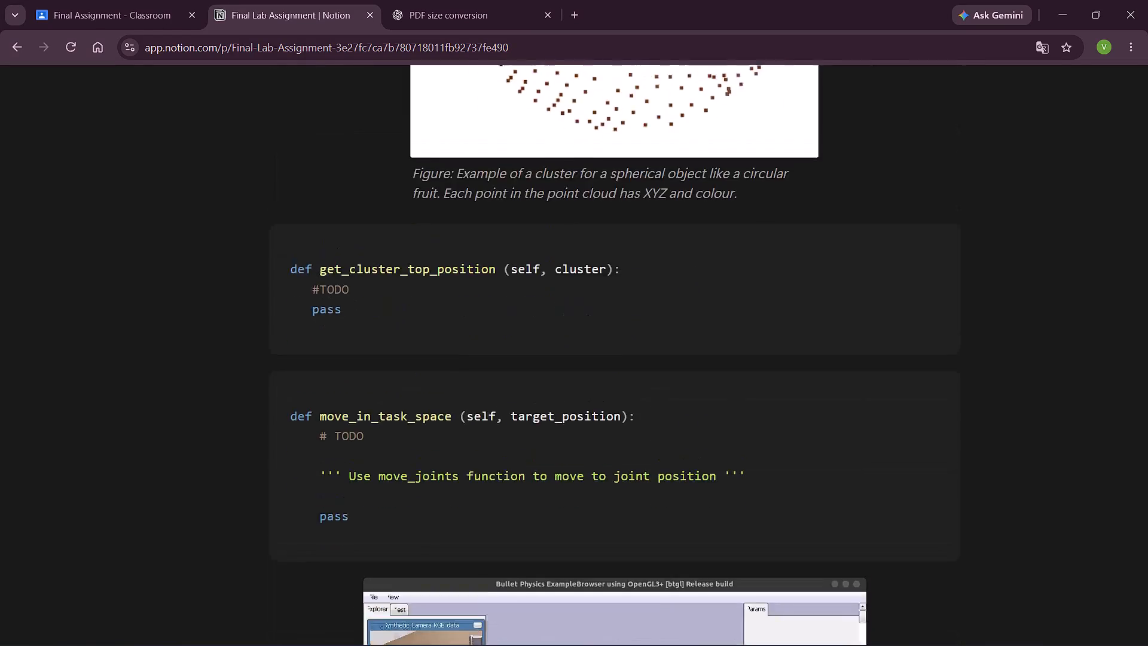
pyautogui.scroll(18, 464, 239)
pyautogui.scroll(11, 464, 239)
pyautogui.scroll(16, 464, 239)
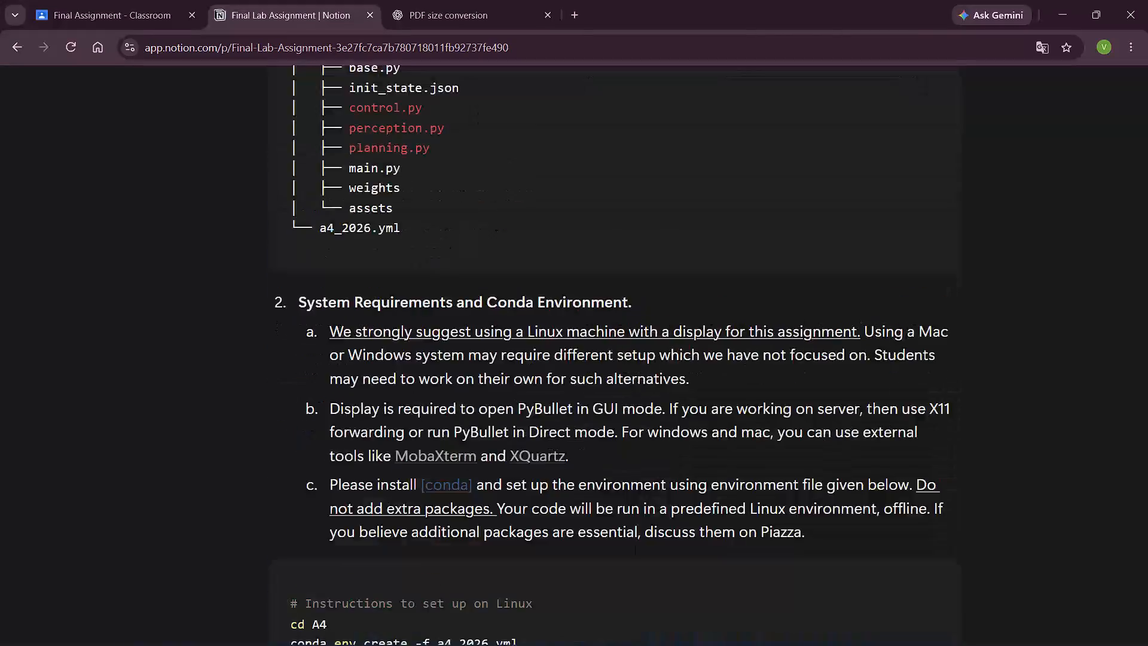
pyautogui.scroll(7, 464, 239)
# Return to the assignment's Submission Instructions and reread the Submission Package rules on required files, report naming and the zip file.
pyautogui.scroll(-10, 464, 239)
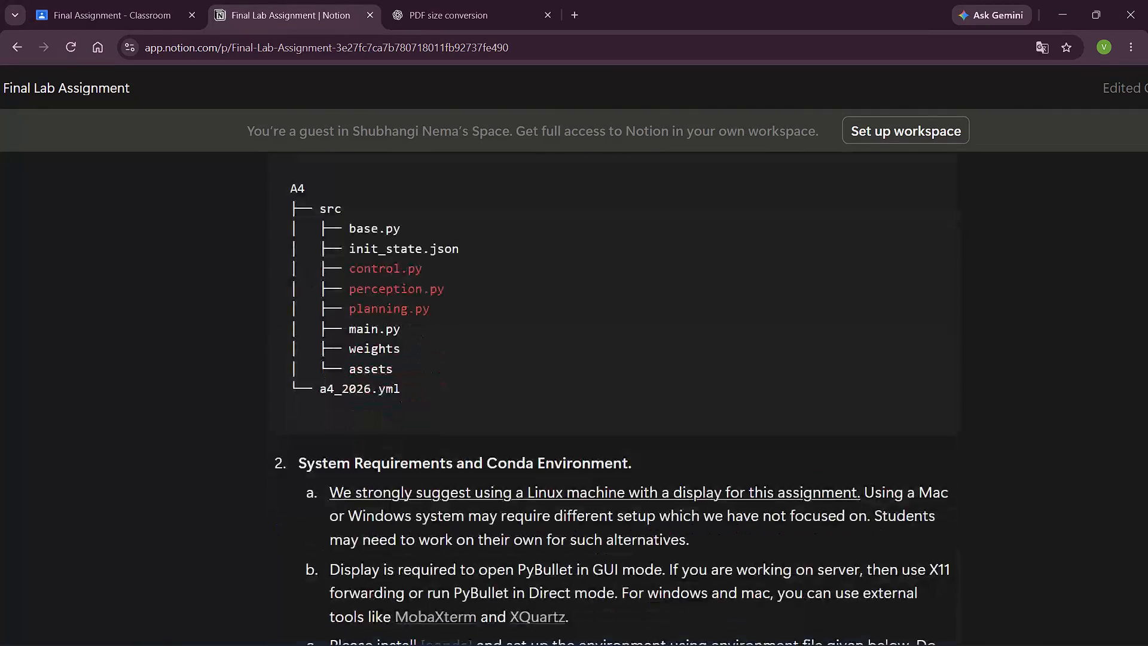
pyautogui.scroll(-1, 464, 239)
pyautogui.scroll(-20, 464, 239)
pyautogui.scroll(-20, 464, 239)
pyautogui.scroll(-4, 464, 239)
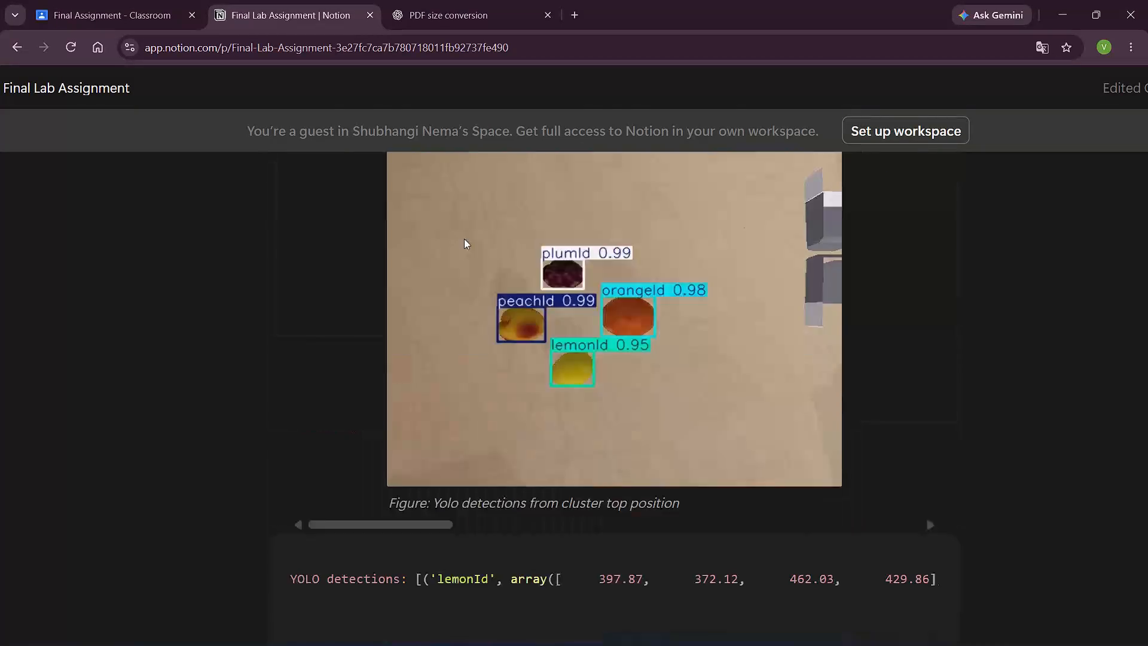
pyautogui.scroll(-19, 464, 239)
pyautogui.scroll(4, 464, 239)
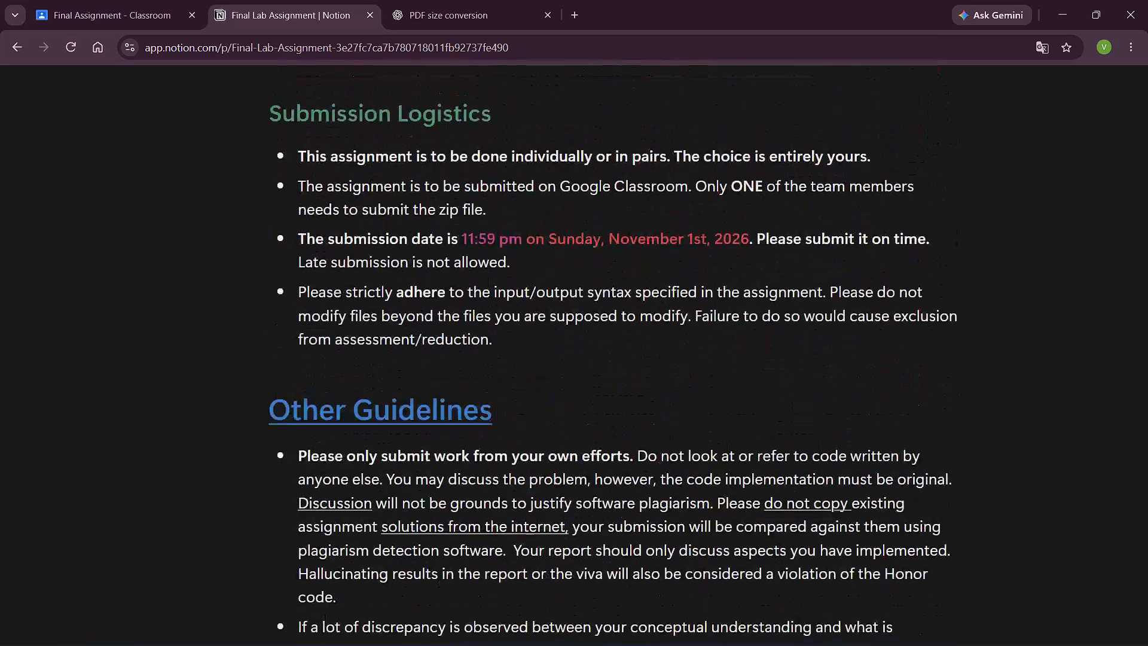
pyautogui.scroll(5, 464, 239)
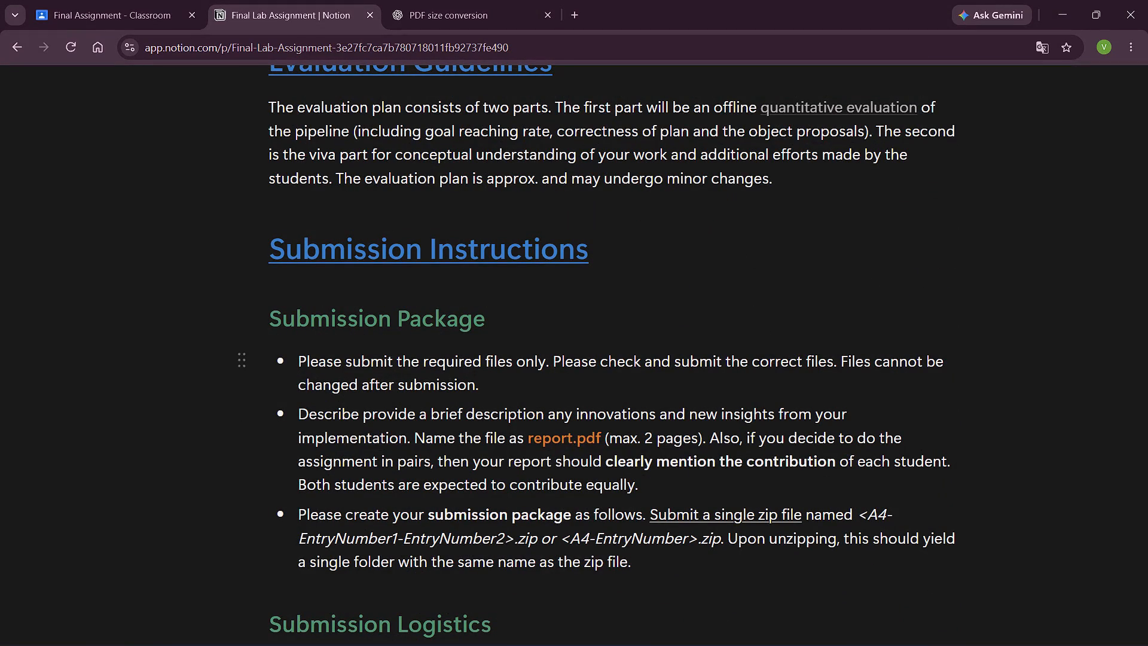
pyautogui.scroll(1, 603, 391)
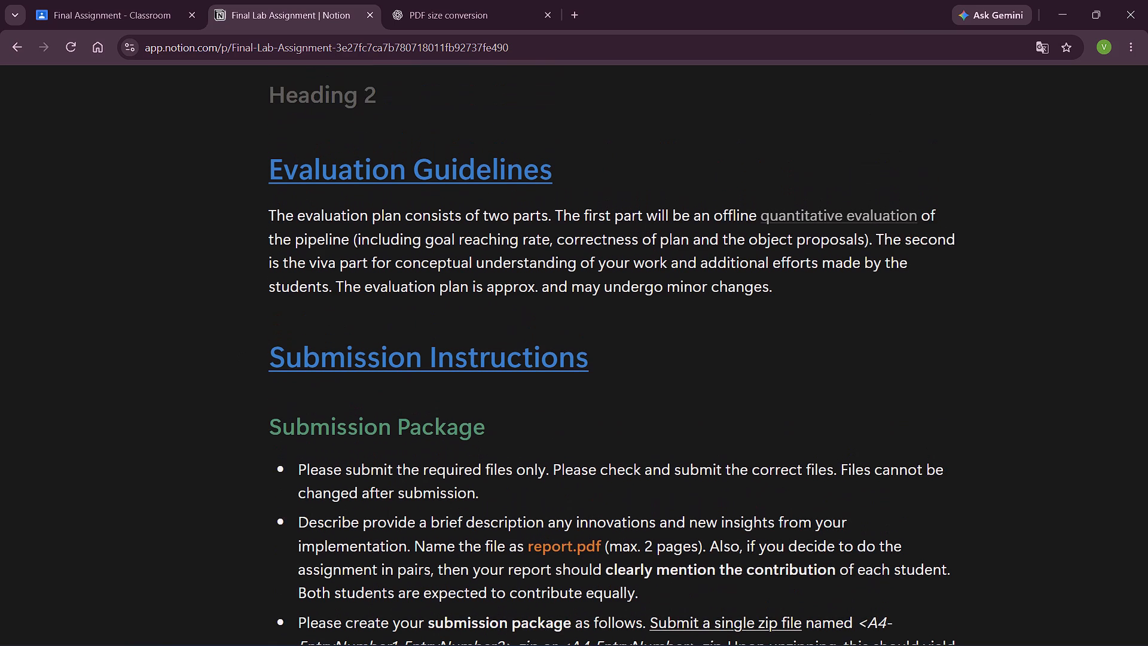
pyautogui.scroll(-3, 603, 391)
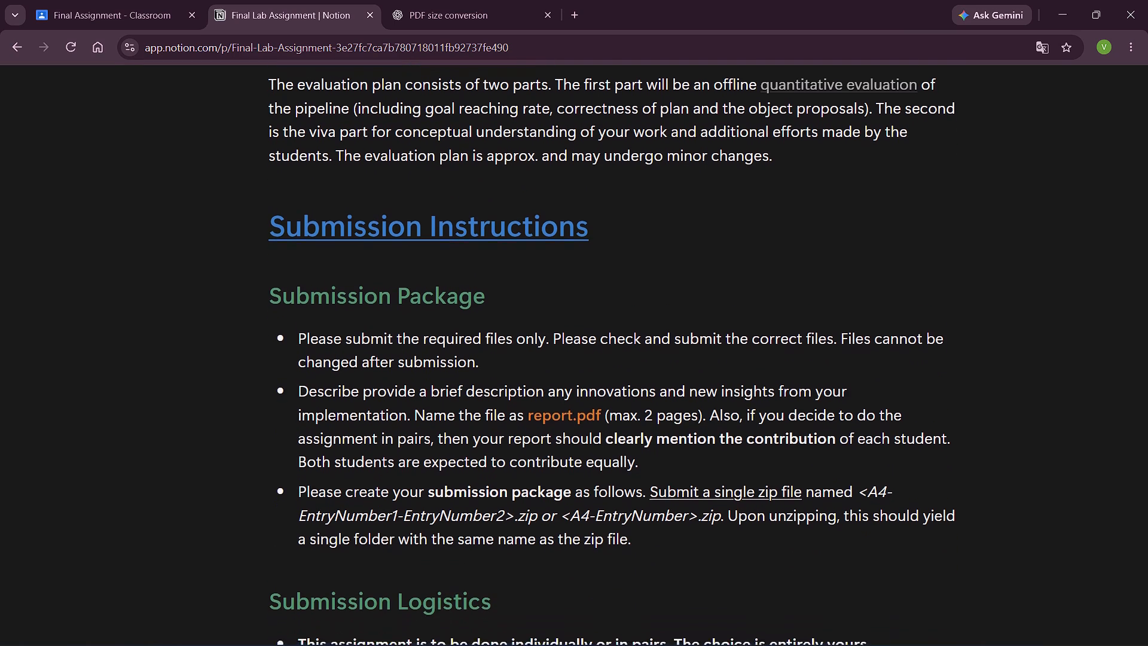
pyautogui.scroll(-1, 603, 391)
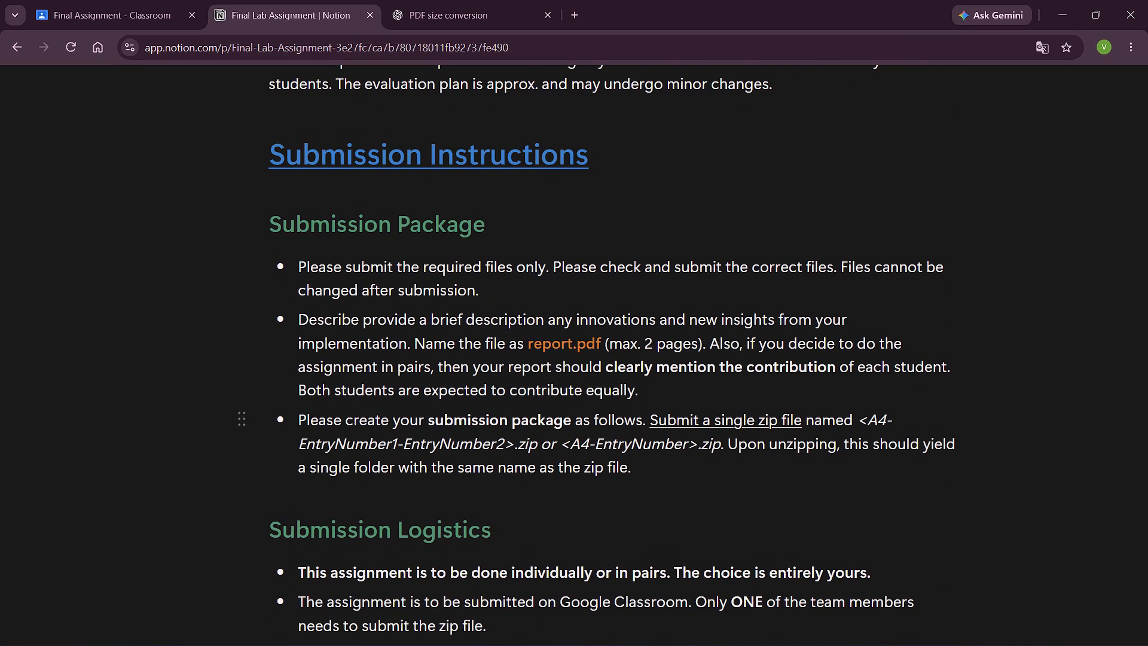
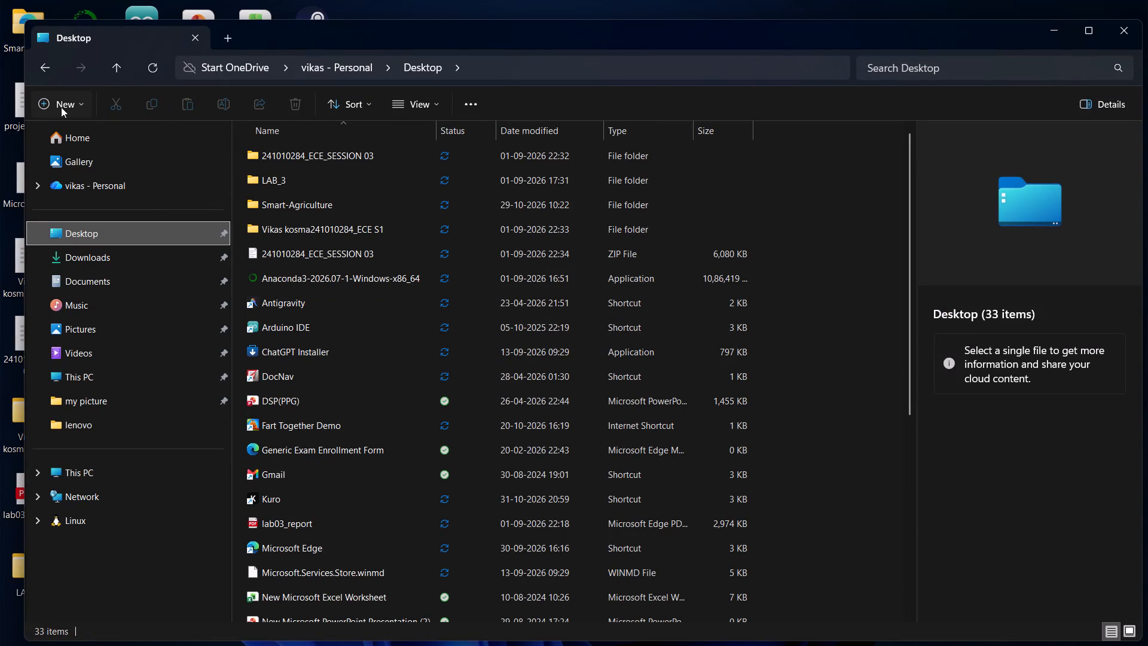
# Create a new folder named A4 on the Desktop.
pyautogui.click(44, 103)
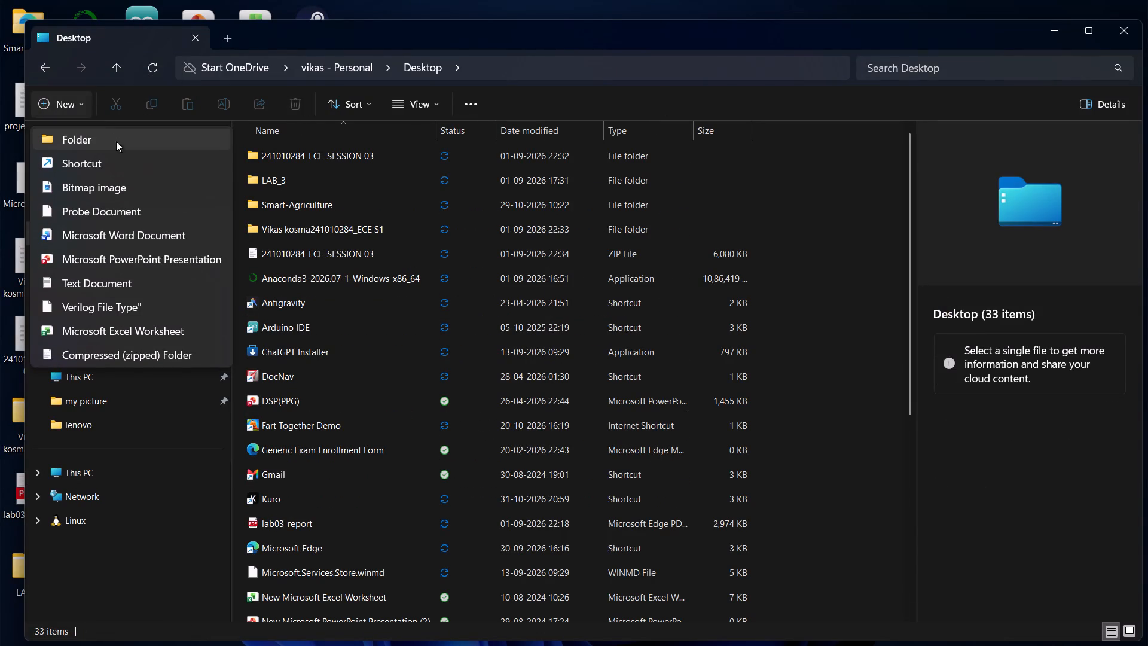
pyautogui.click(84, 142)
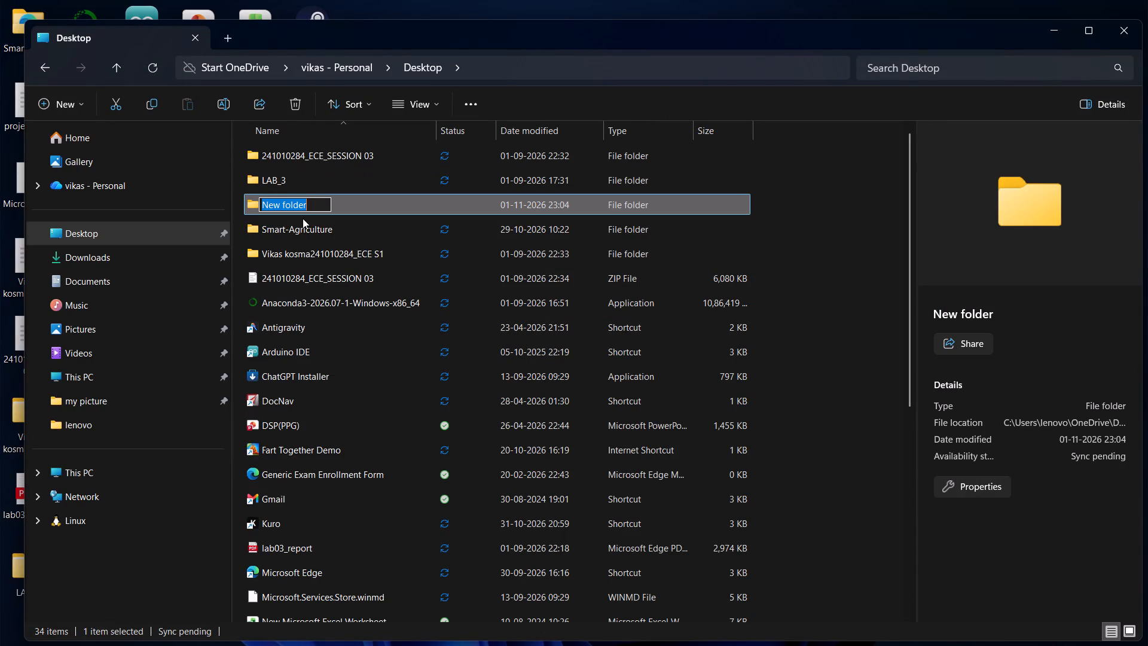
pyautogui.press('BackSpace')
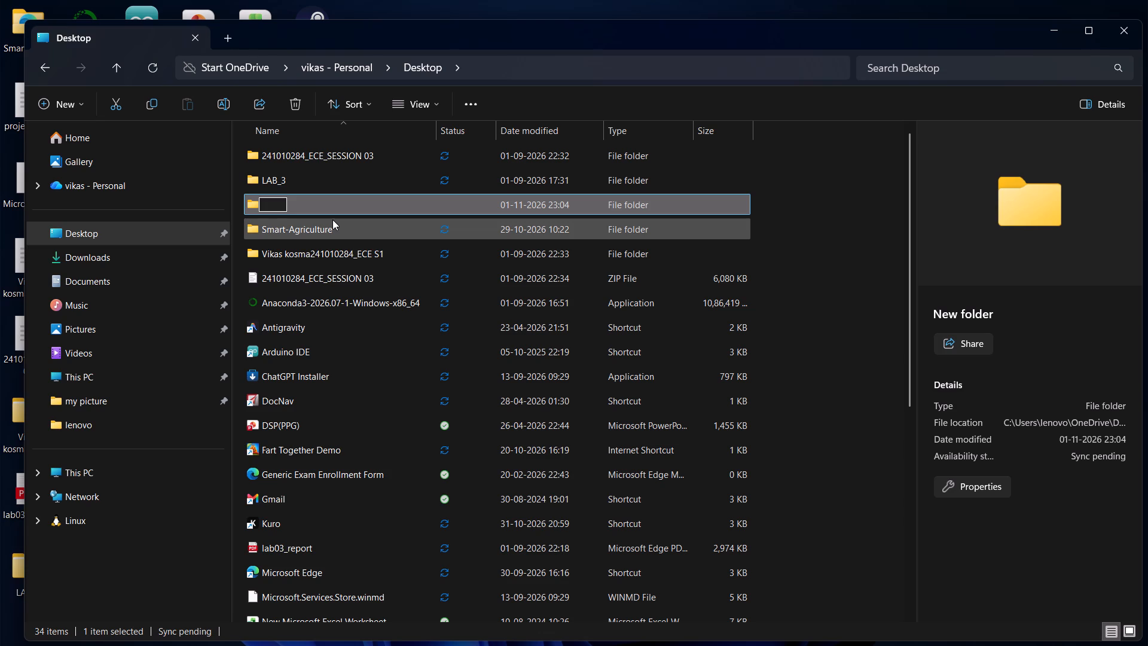
pyautogui.write('A4')
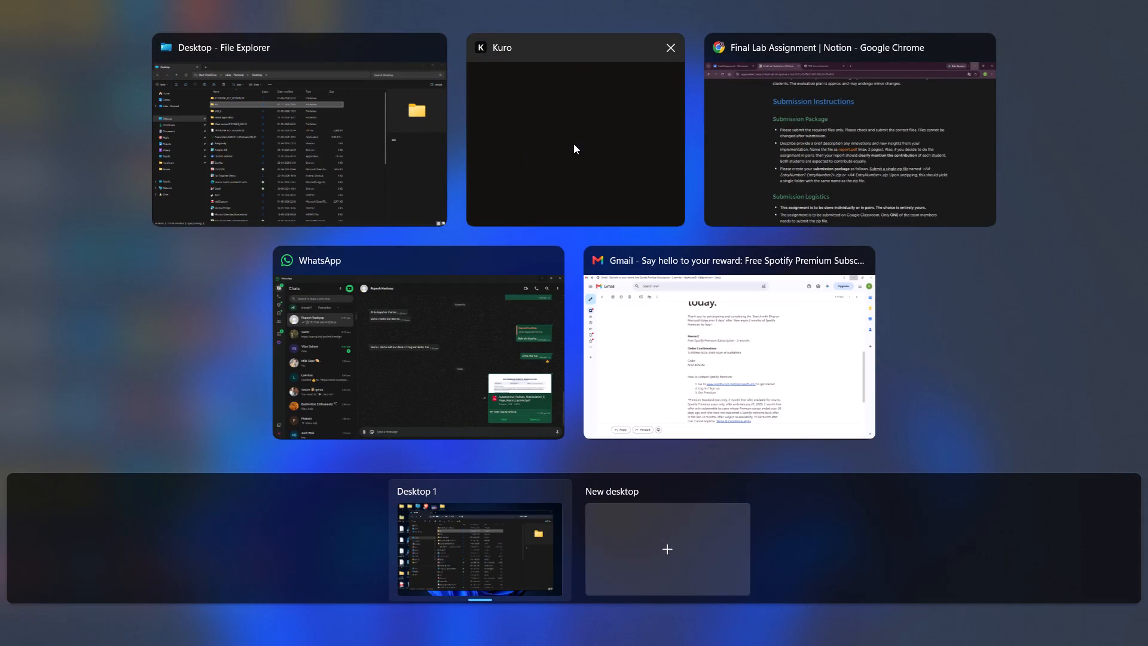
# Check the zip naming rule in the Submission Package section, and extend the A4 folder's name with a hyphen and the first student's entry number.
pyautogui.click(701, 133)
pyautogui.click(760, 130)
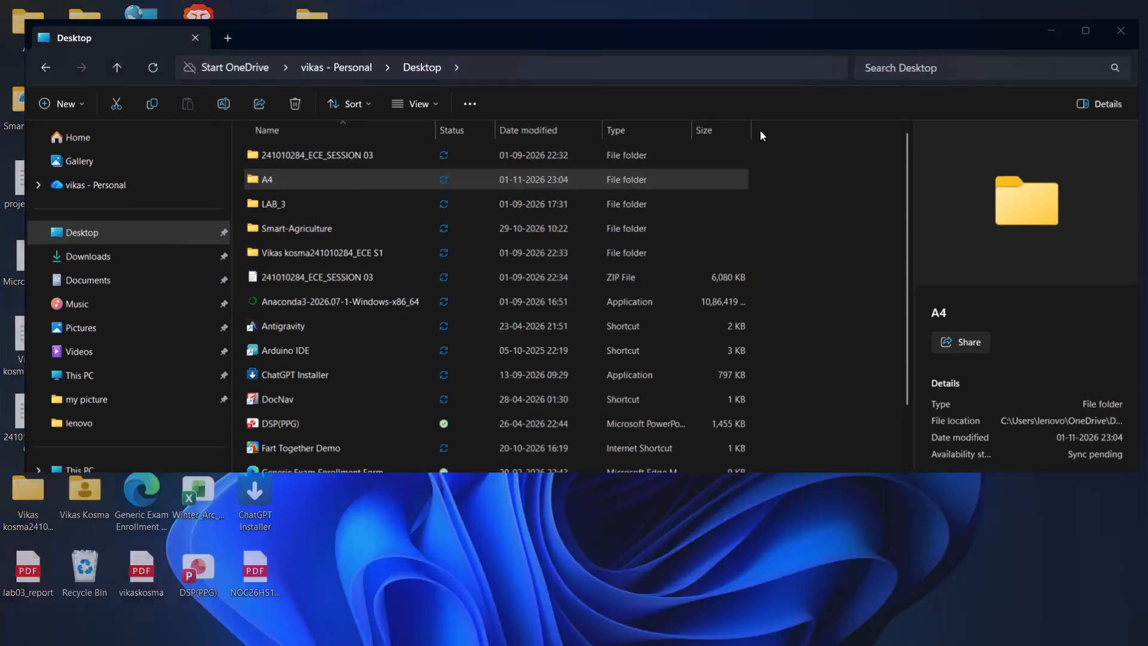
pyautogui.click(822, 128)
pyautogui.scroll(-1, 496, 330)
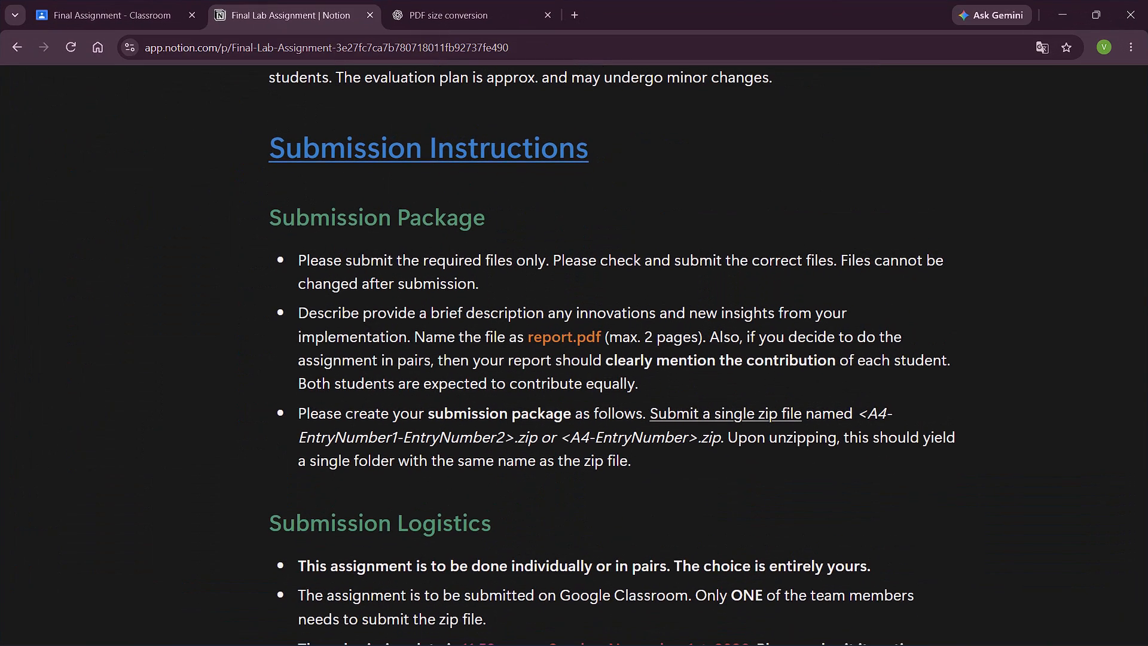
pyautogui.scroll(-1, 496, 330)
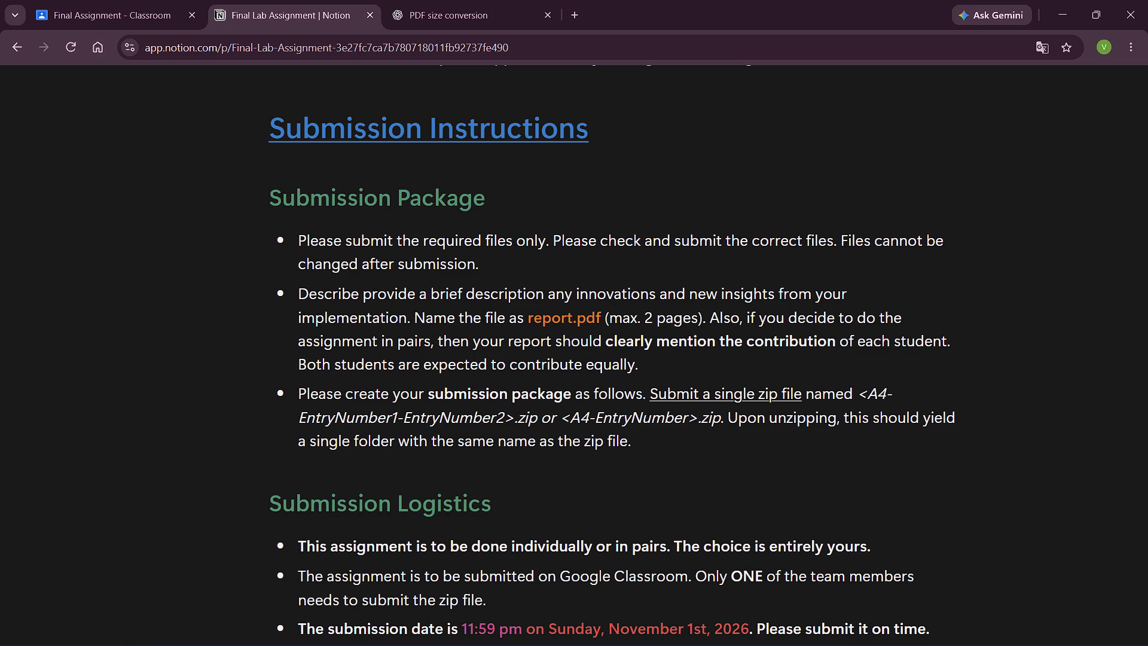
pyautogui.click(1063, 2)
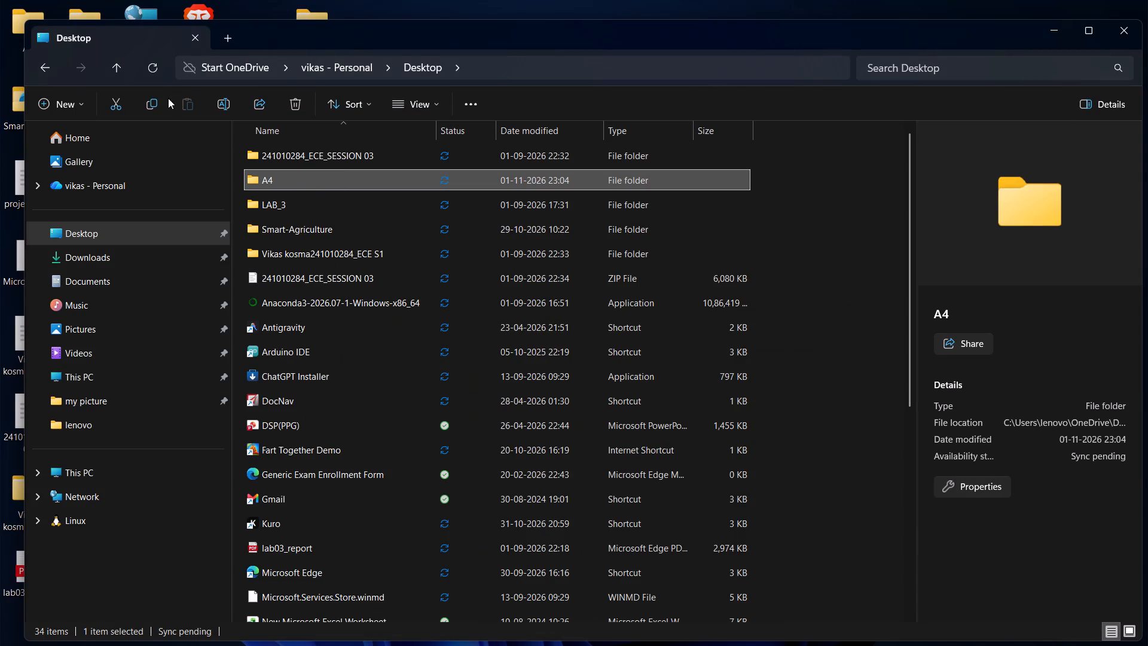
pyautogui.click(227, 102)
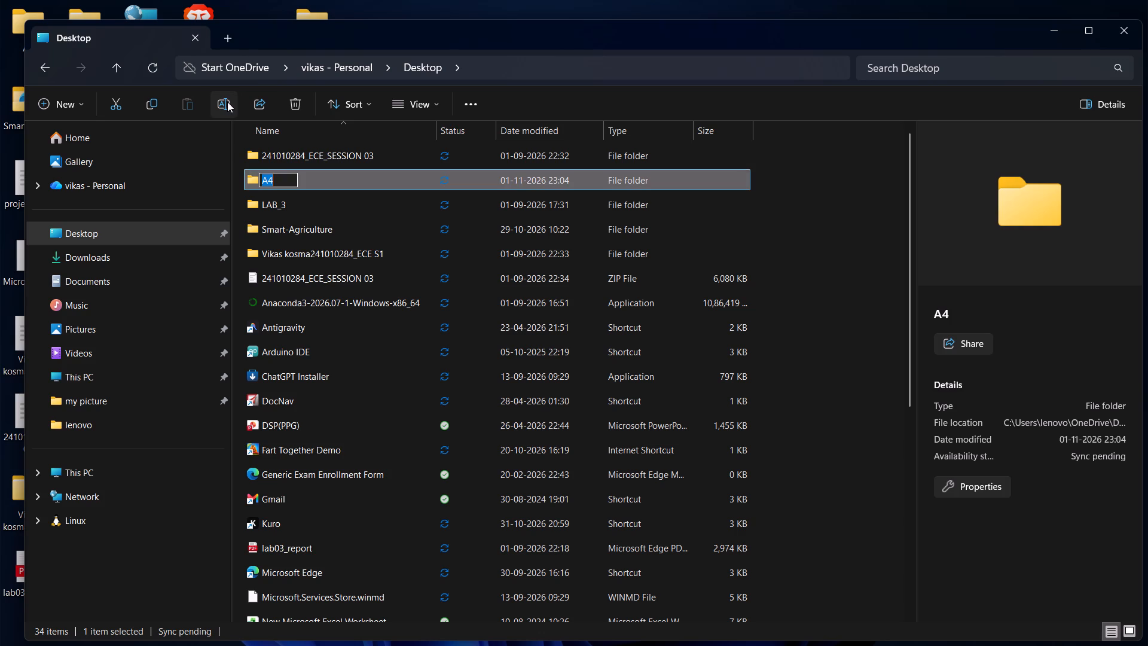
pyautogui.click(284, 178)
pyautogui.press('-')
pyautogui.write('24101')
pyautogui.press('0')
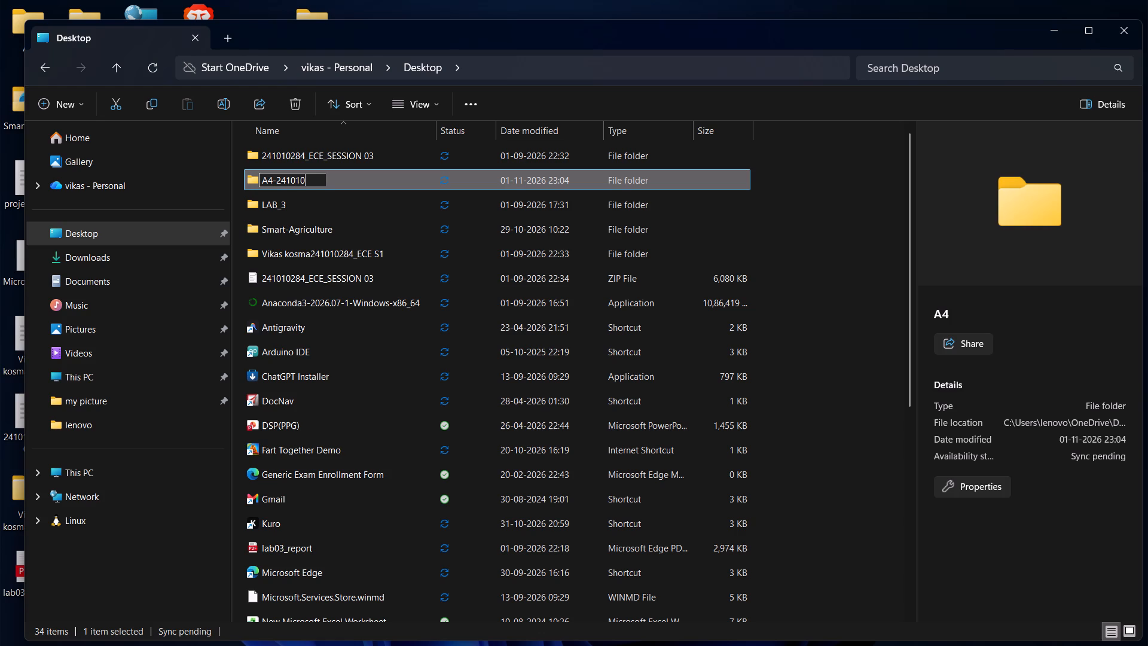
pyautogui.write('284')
# Recheck the naming rule and rename the Desktop submission folder in the pair format A4-EntryNumber1-EntryNumber2, using both students' entry numbers.
pyautogui.click(660, 148)
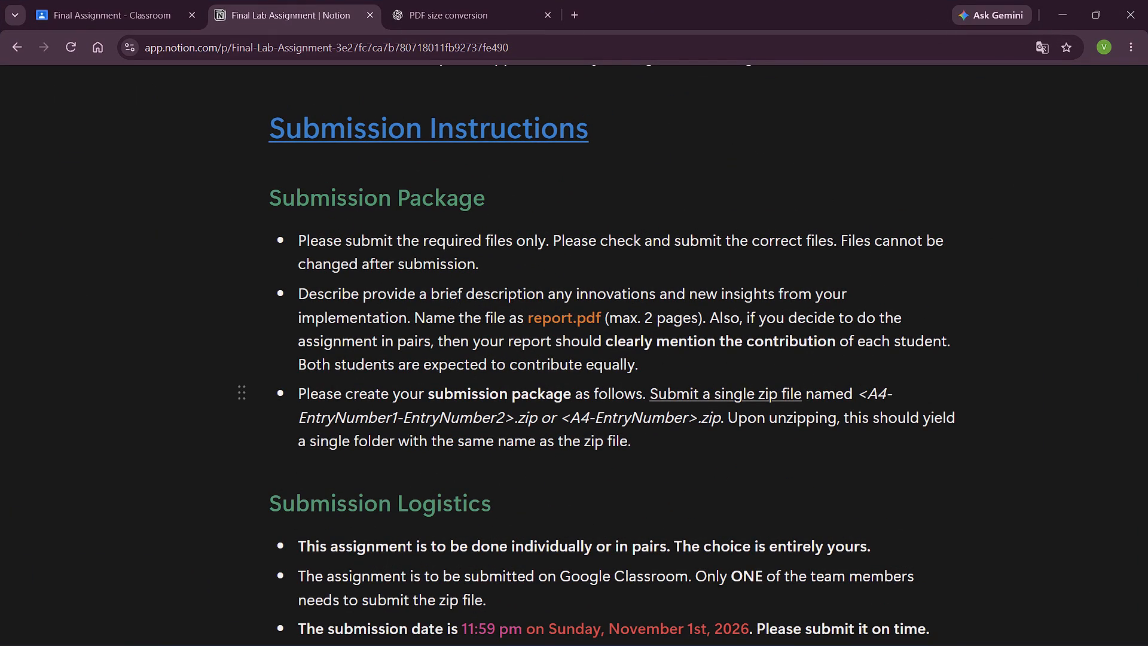
pyautogui.click(604, 199)
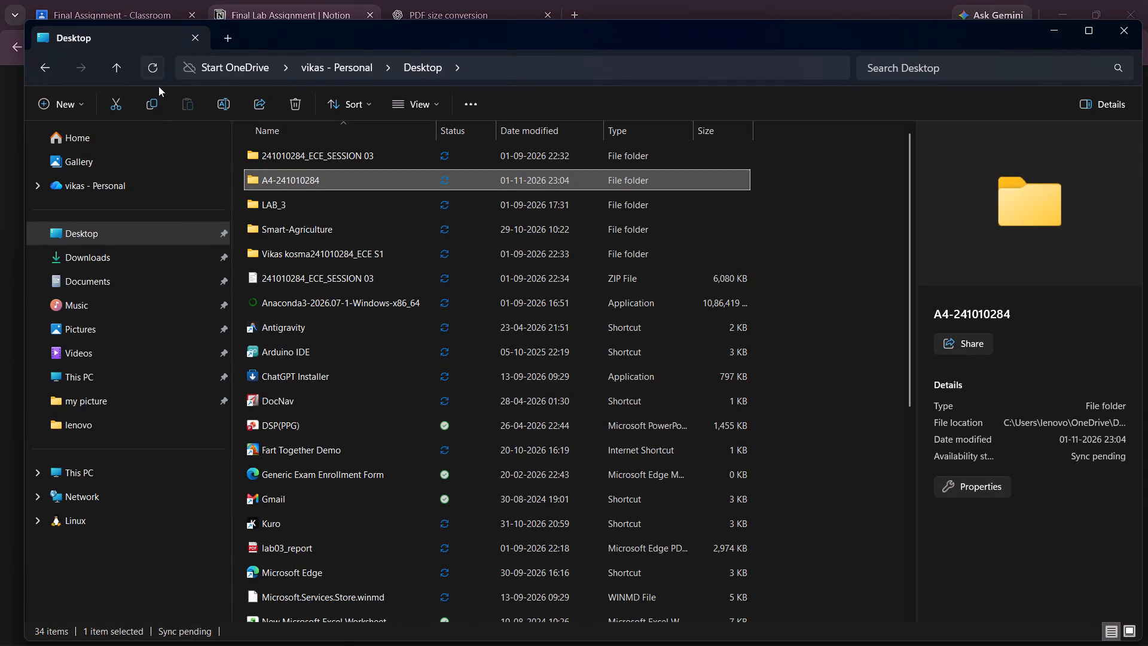
pyautogui.click(218, 103)
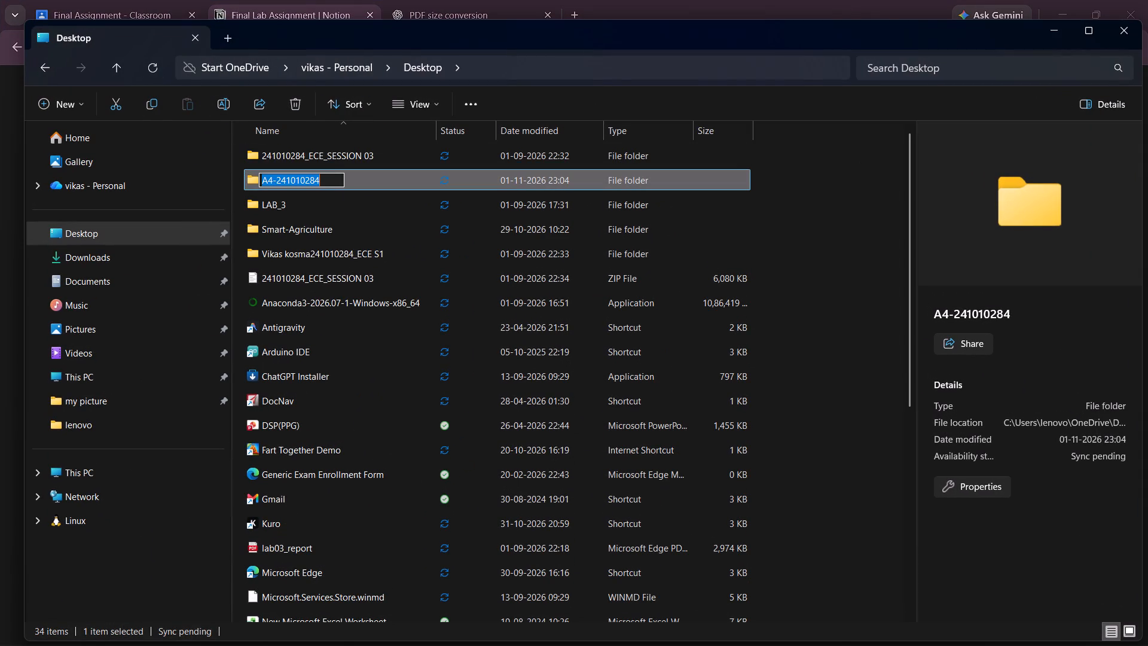
pyautogui.press('-')
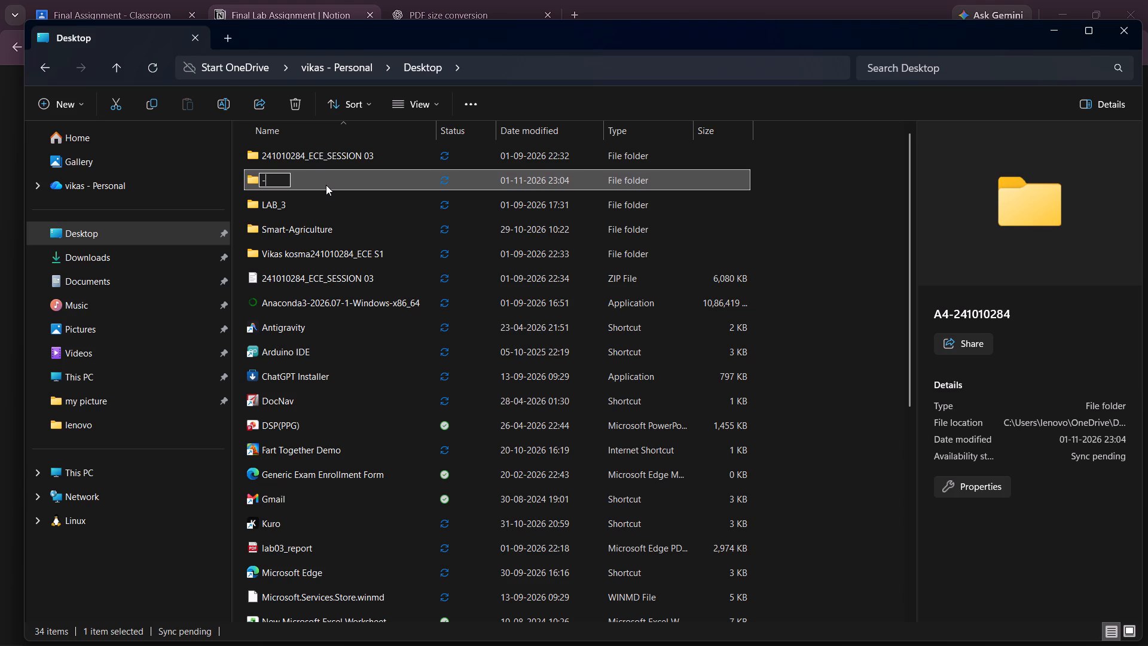
pyautogui.press('BackSpace')
pyautogui.press('BackSpace')
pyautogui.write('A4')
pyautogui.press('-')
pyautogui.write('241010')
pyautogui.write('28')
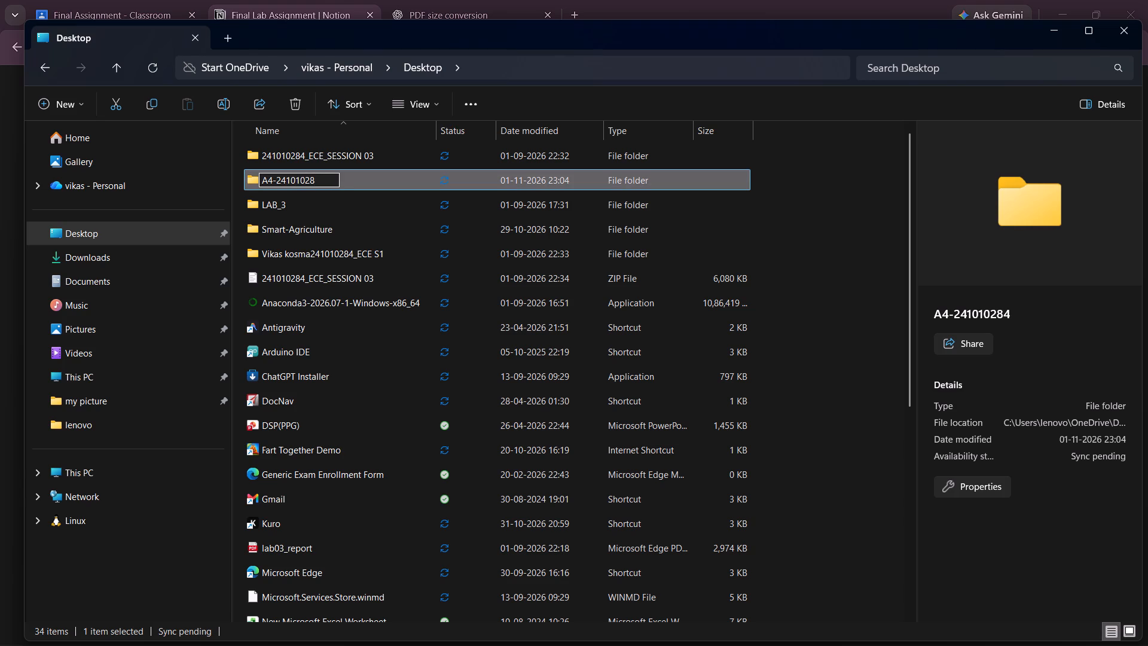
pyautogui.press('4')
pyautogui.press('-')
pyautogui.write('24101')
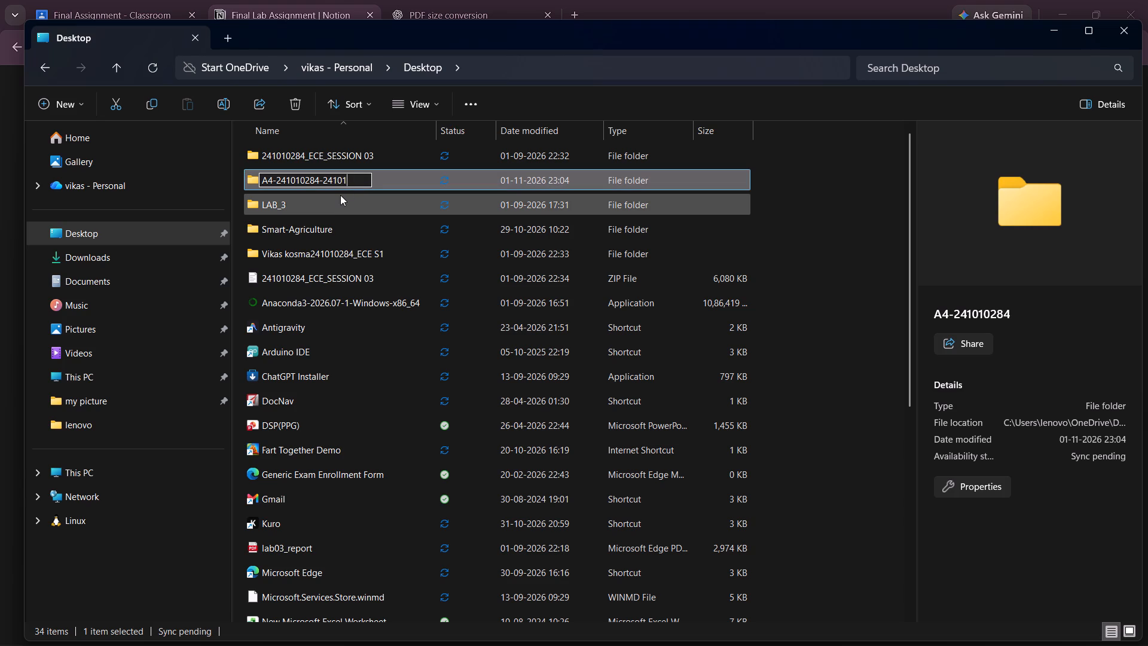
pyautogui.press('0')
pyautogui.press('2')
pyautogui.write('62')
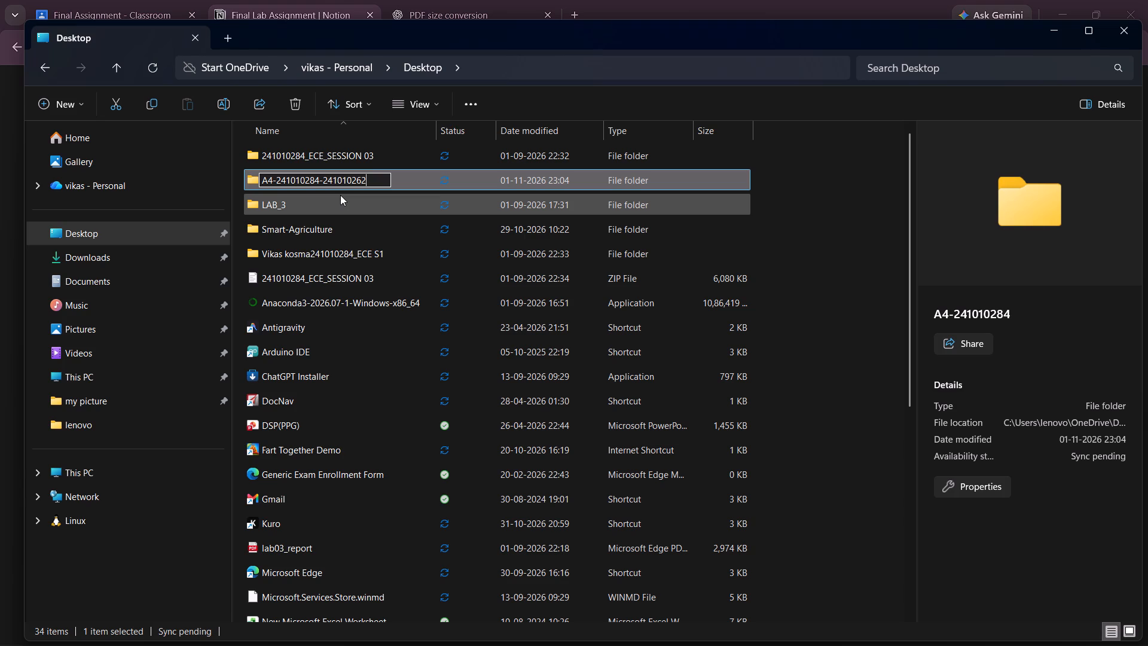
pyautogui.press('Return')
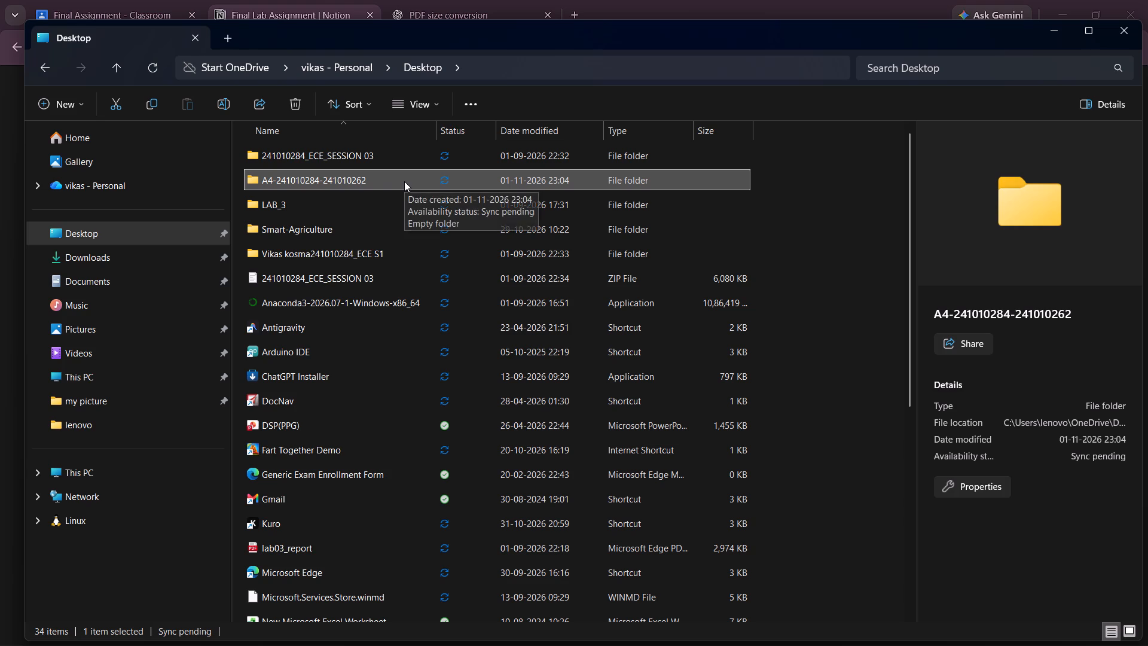
# Reread the Submission Package rules and look inside the renamed submission folder on the Desktop.
pyautogui.click(662, 185)
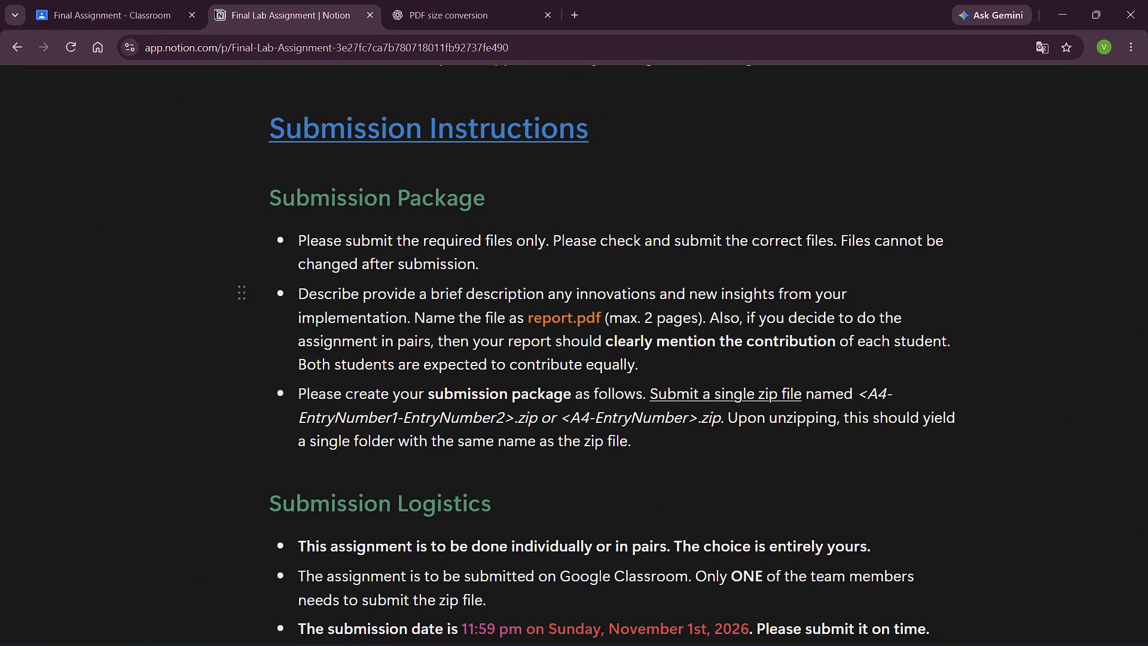
pyautogui.click(670, 173)
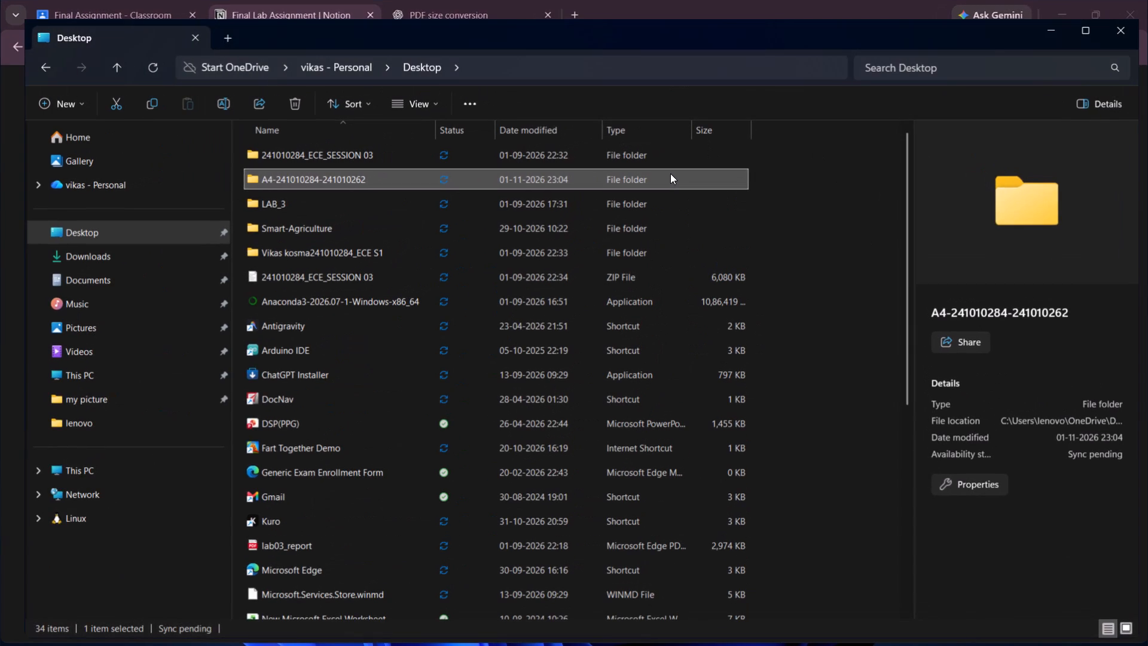
pyautogui.doubleClick(383, 179)
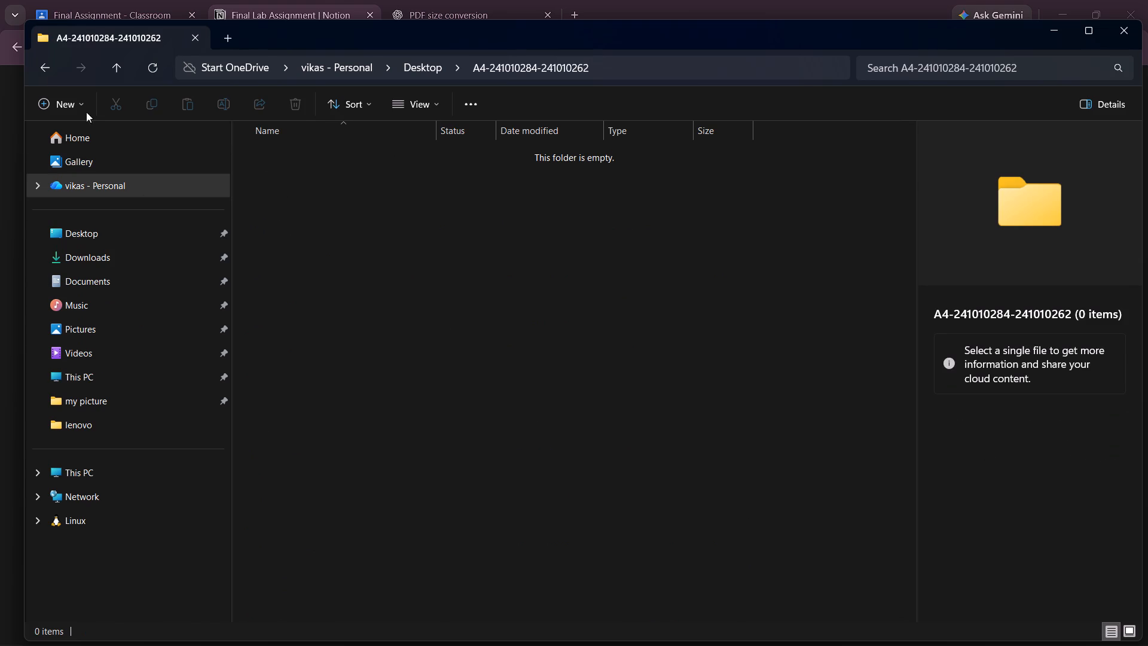
pyautogui.click(41, 62)
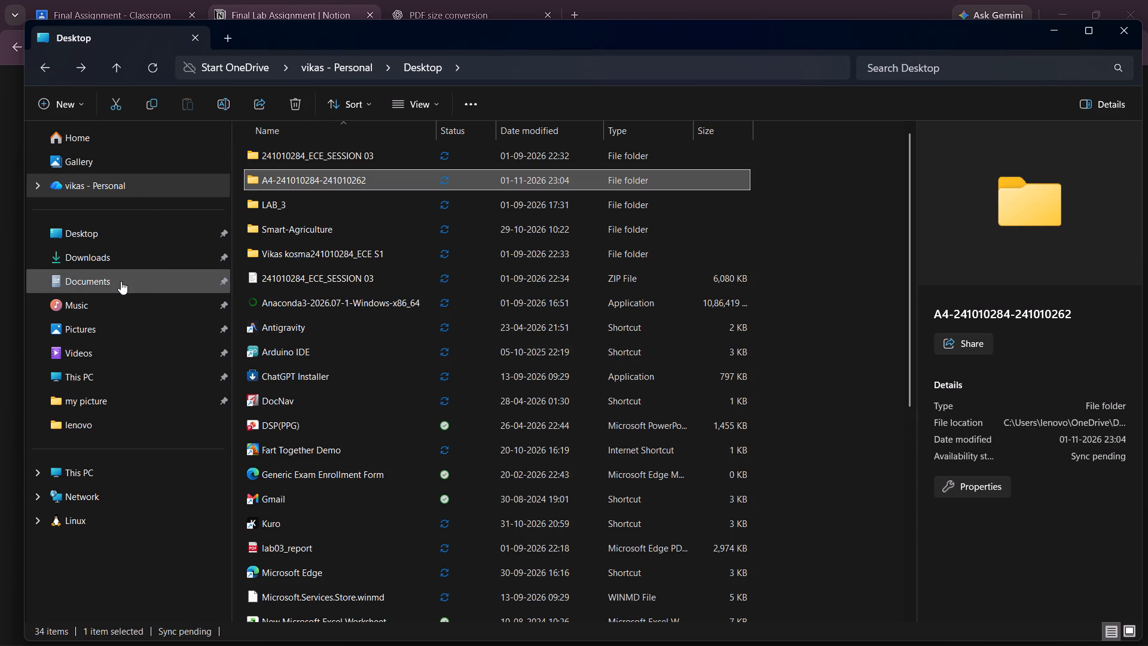
# Search Downloads for "RE" and copy Report.PDF from there into the A4 submission folder on the Desktop.
pyautogui.click(133, 258)
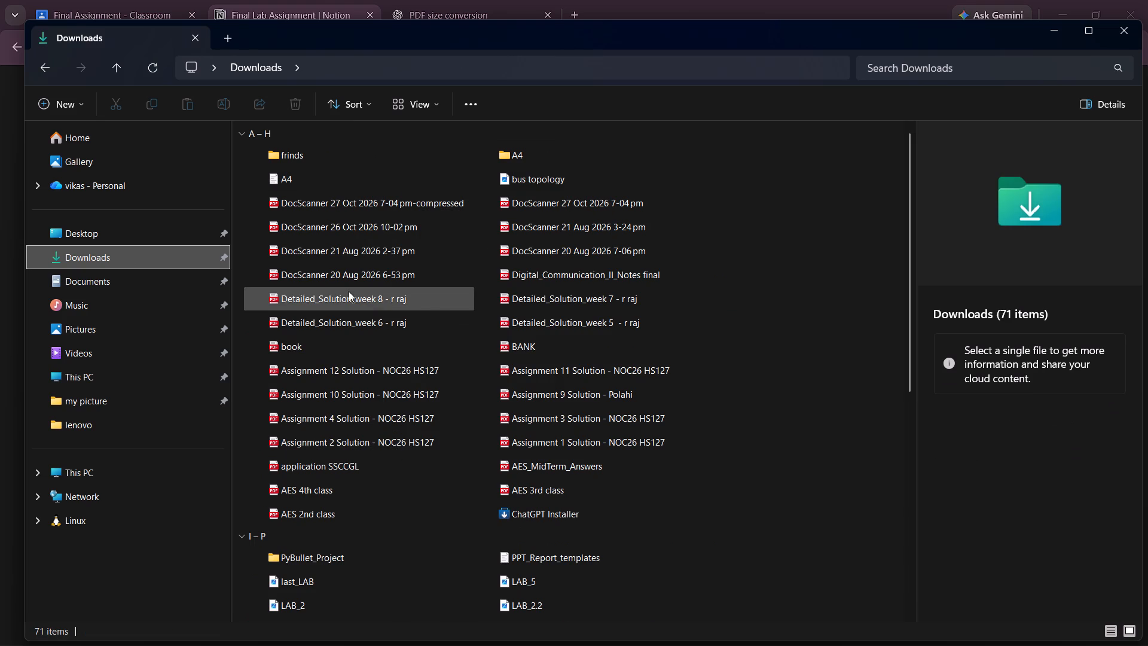
pyautogui.click(910, 69)
pyautogui.write('RE')
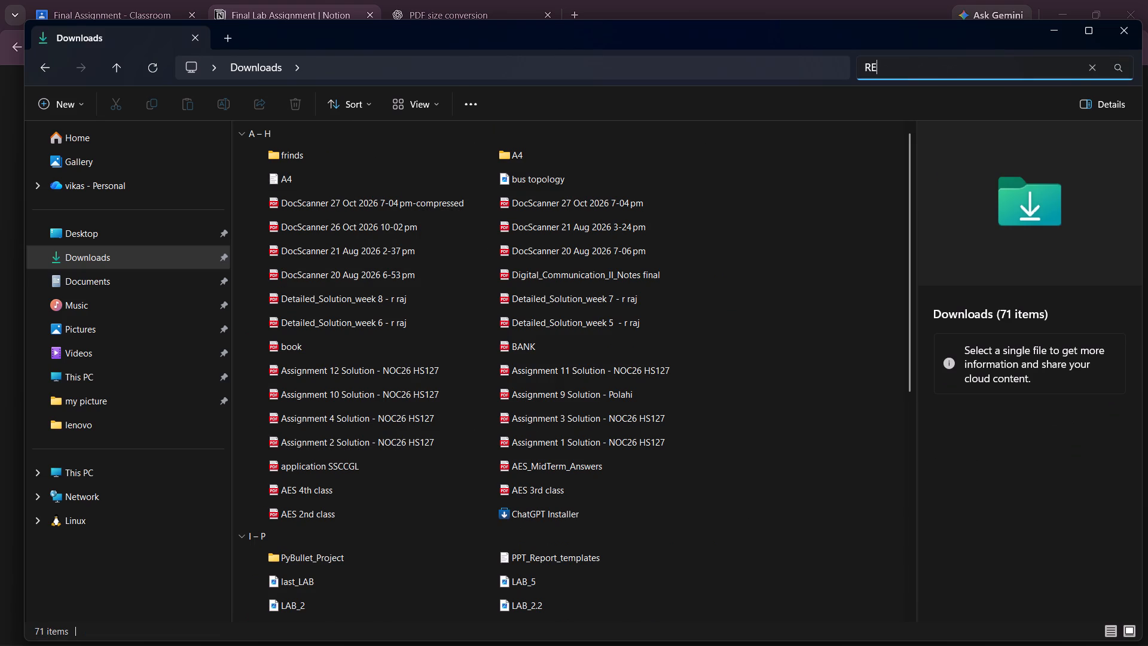
pyautogui.click(398, 171)
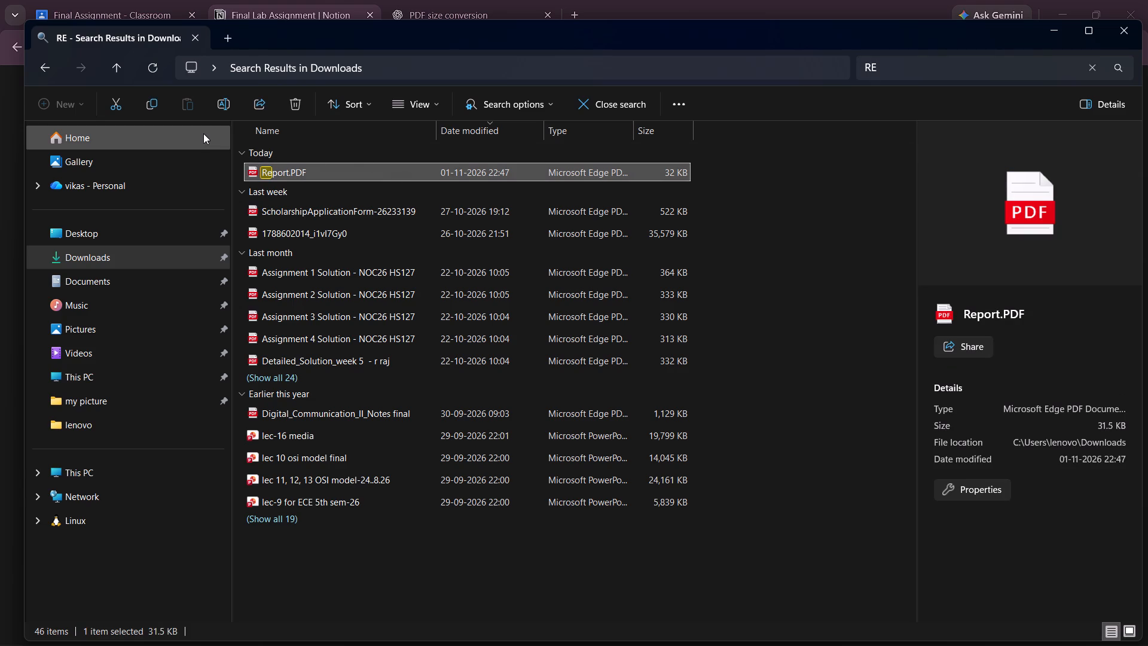
pyautogui.click(152, 100)
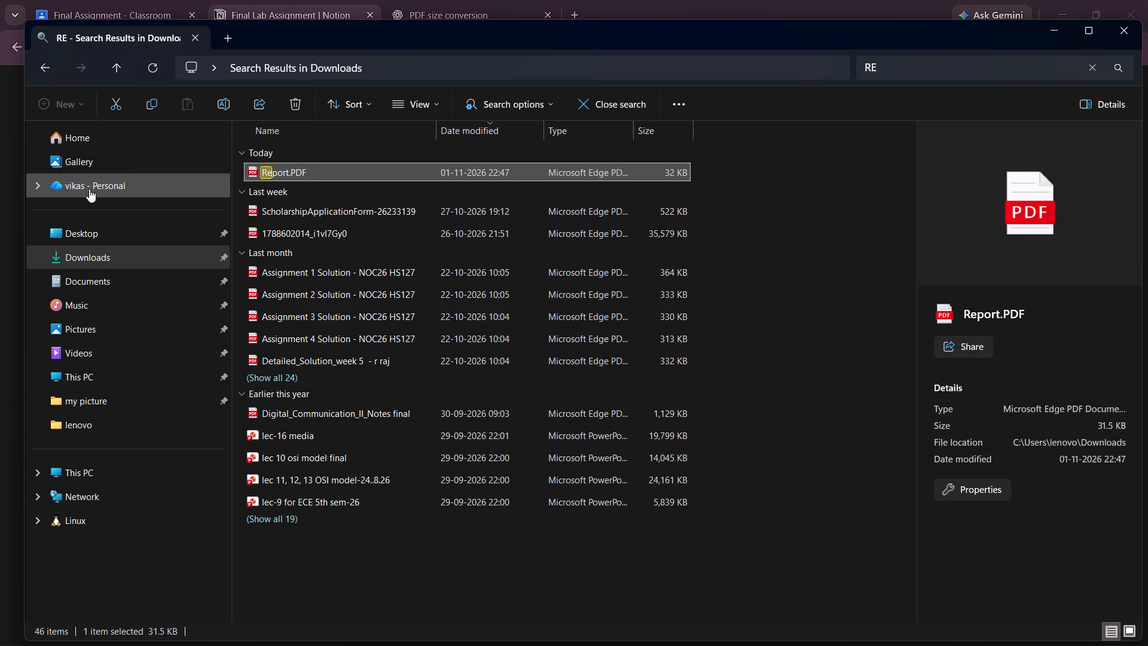
pyautogui.click(102, 232)
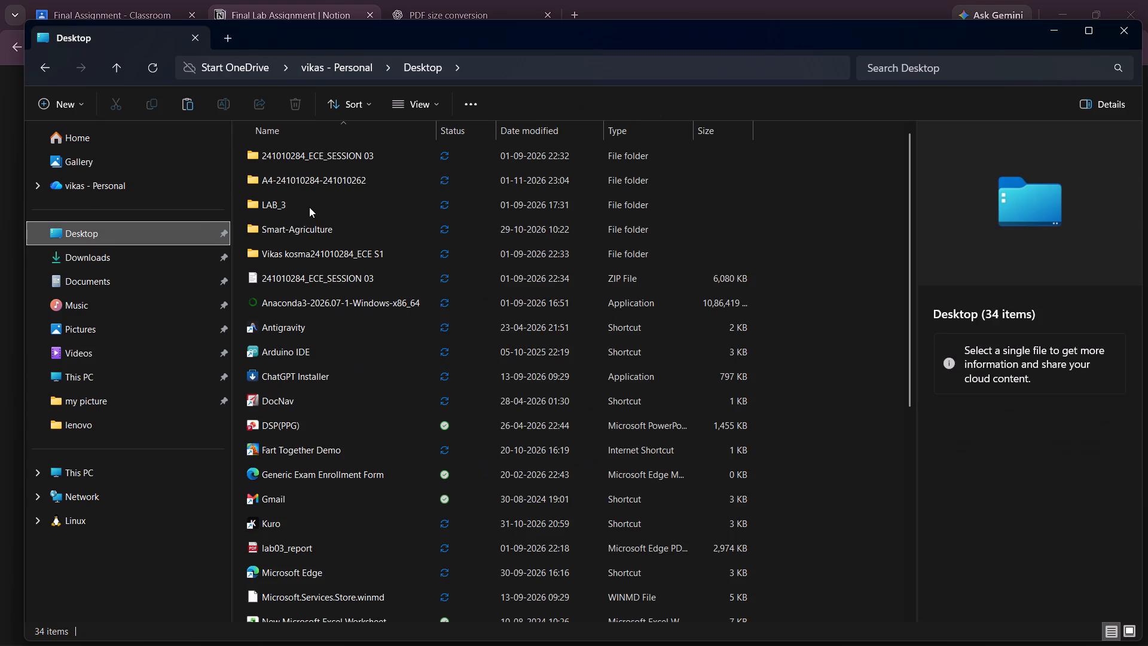
pyautogui.doubleClick(332, 173)
pyautogui.hotkey('ctrl', 'v')
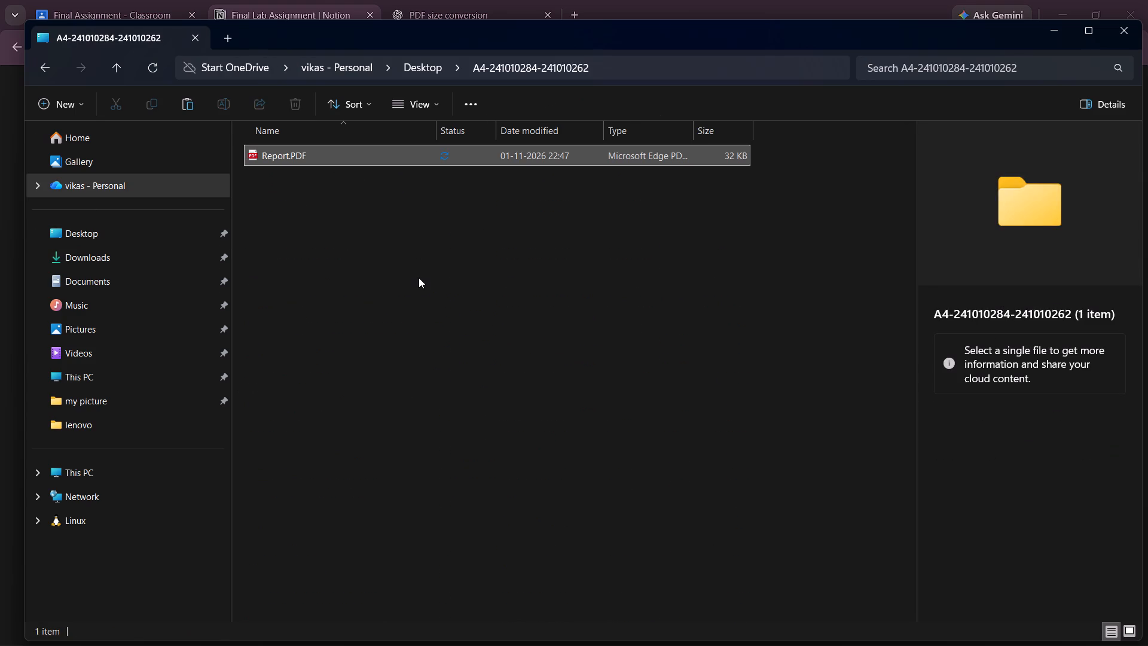
pyautogui.click(427, 315)
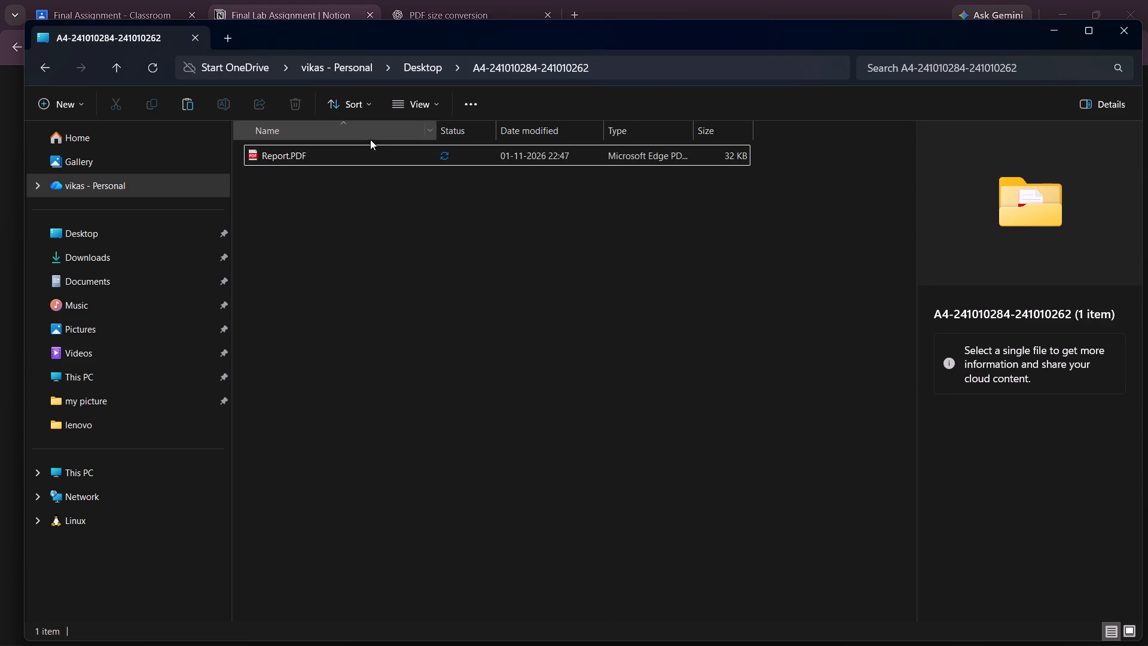
# Read through both pages of the copied Report.PDF, close it, and go back out of the submission folder.
pyautogui.doubleClick(349, 152)
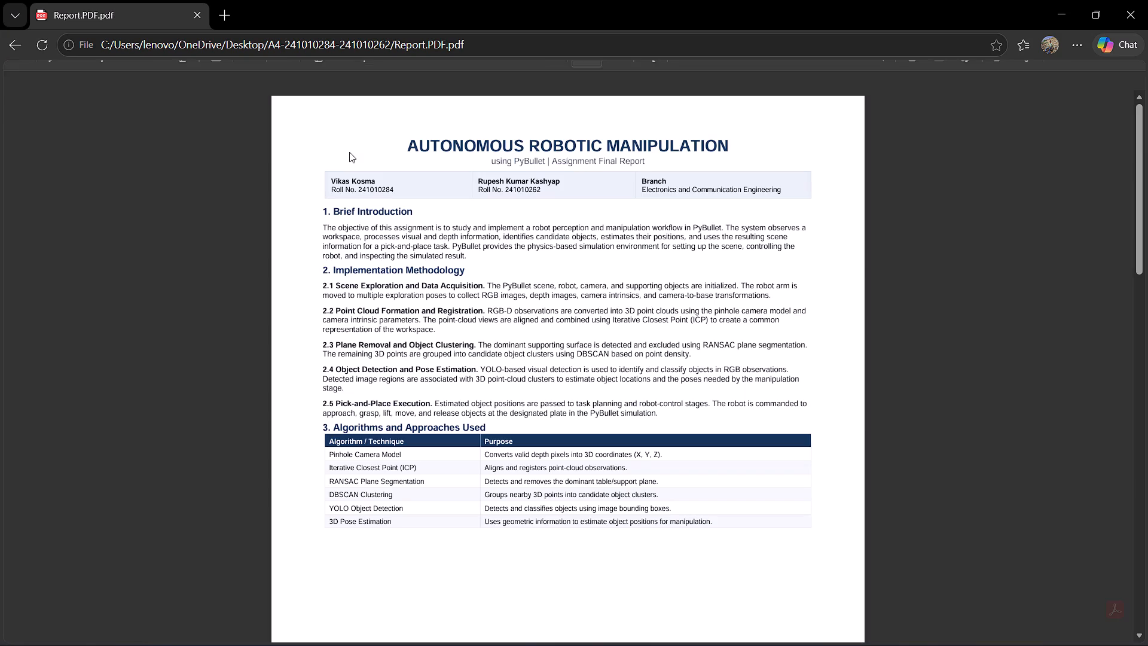
pyautogui.scroll(-7, 448, 32)
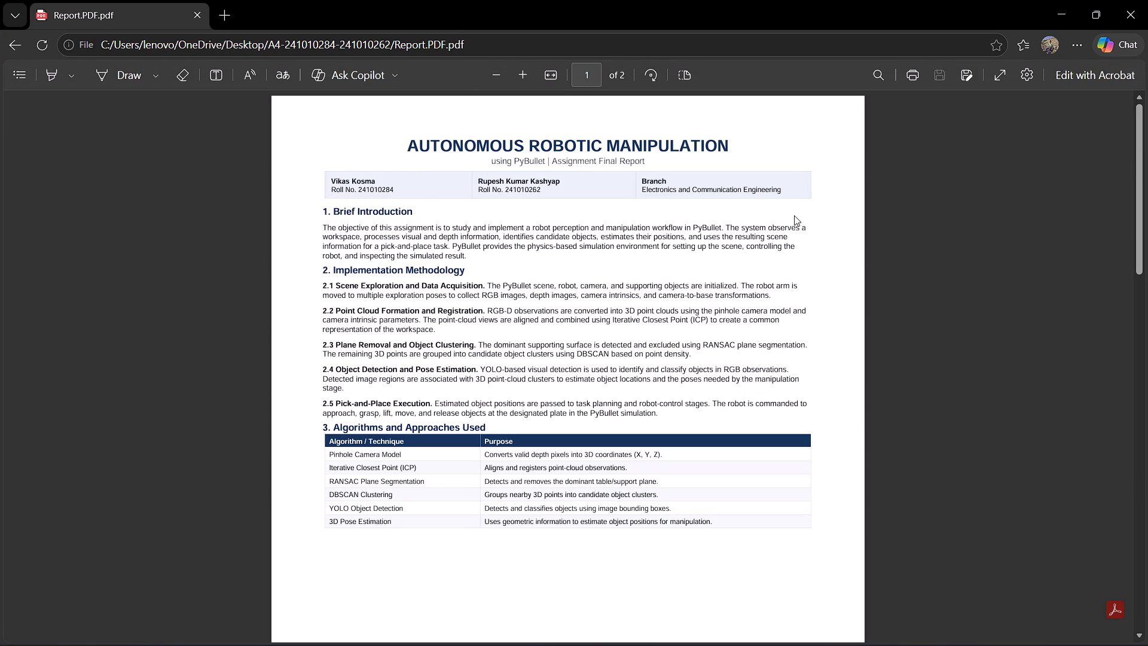
pyautogui.scroll(-7, 602, 343)
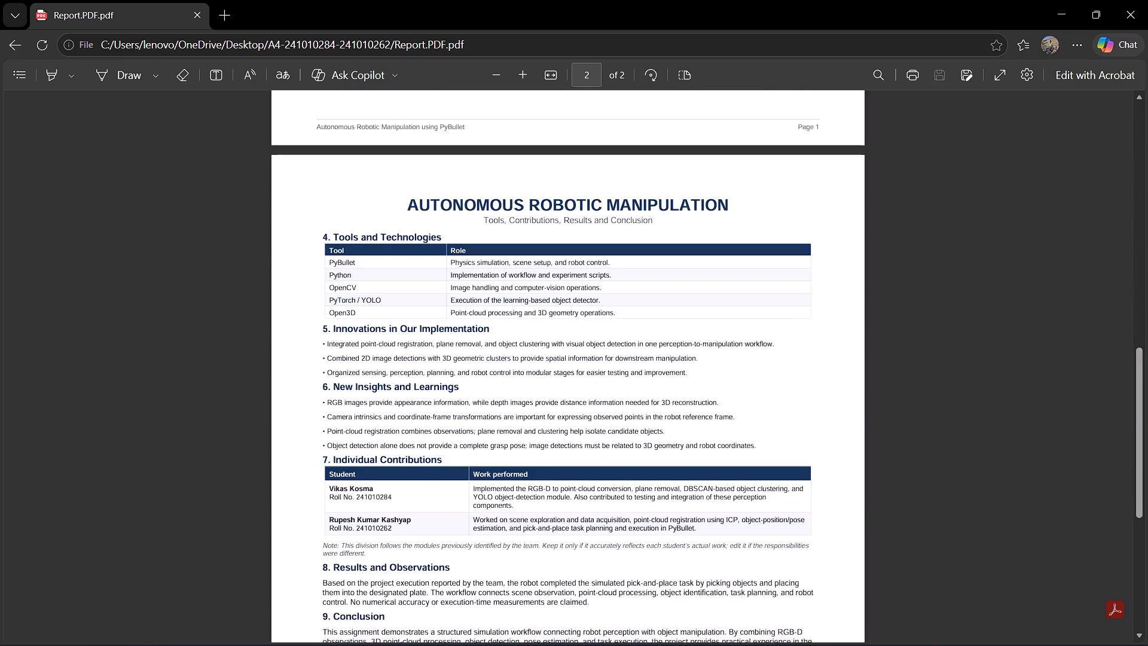
pyautogui.scroll(-5, 602, 343)
pyautogui.scroll(1, 602, 343)
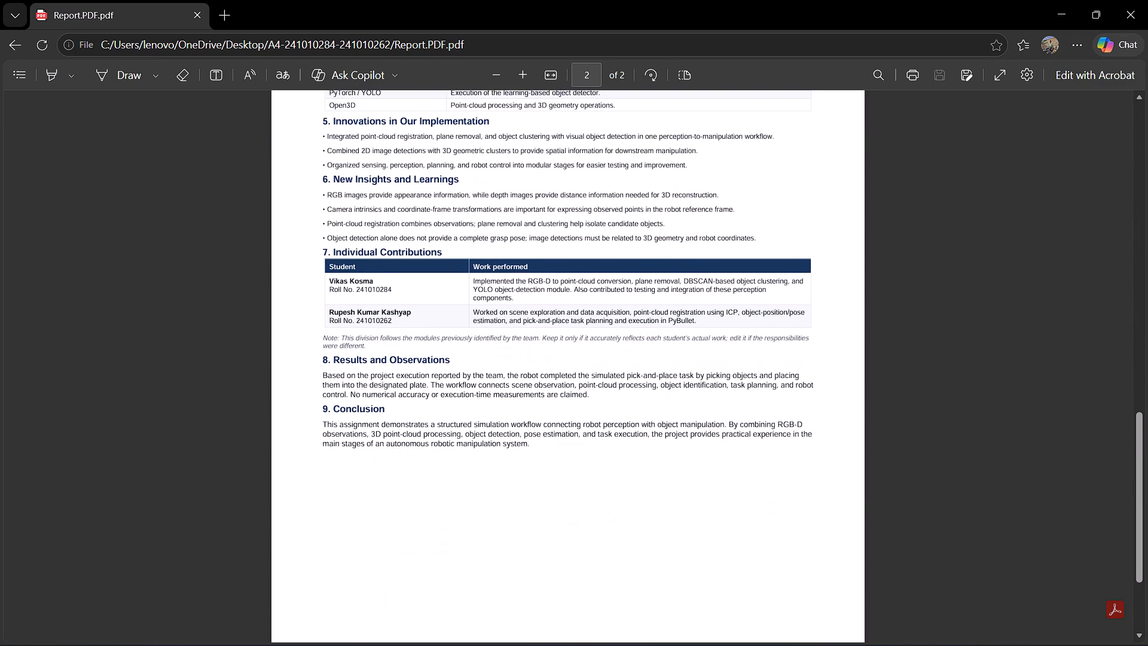
pyautogui.scroll(10, 602, 343)
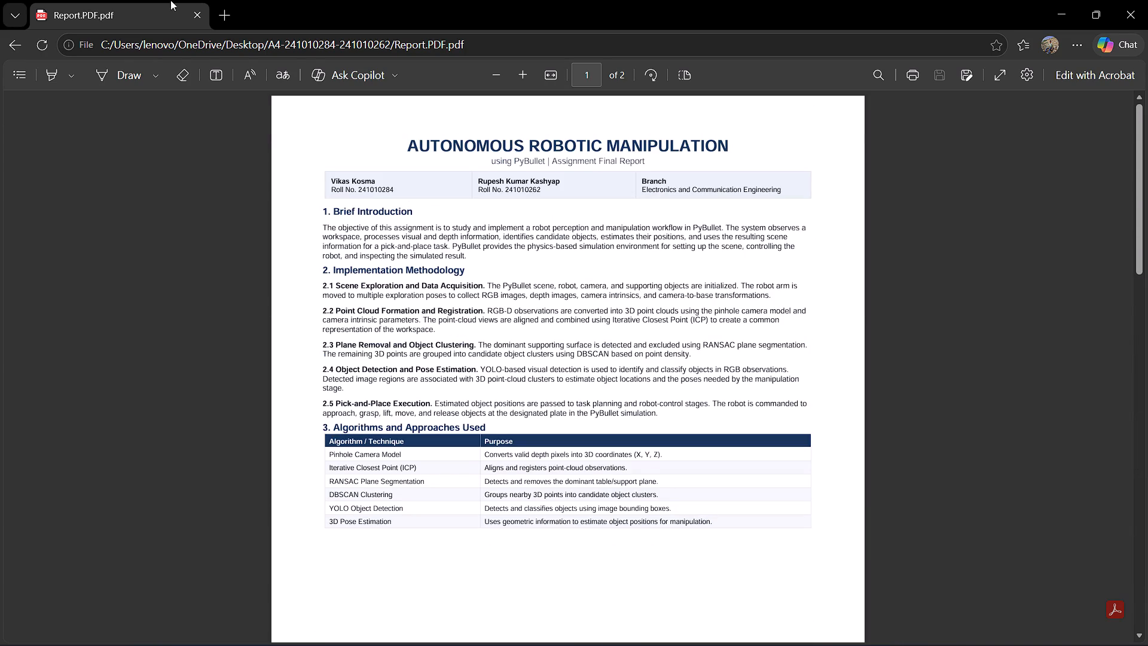
pyautogui.click(198, 11)
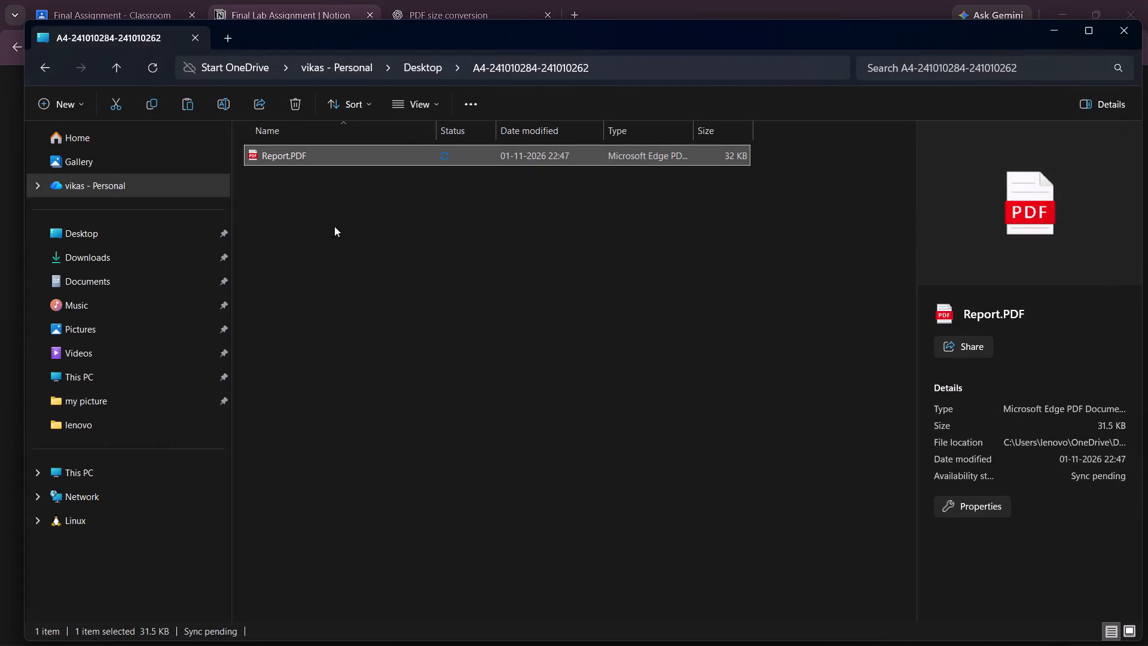
pyautogui.click(43, 63)
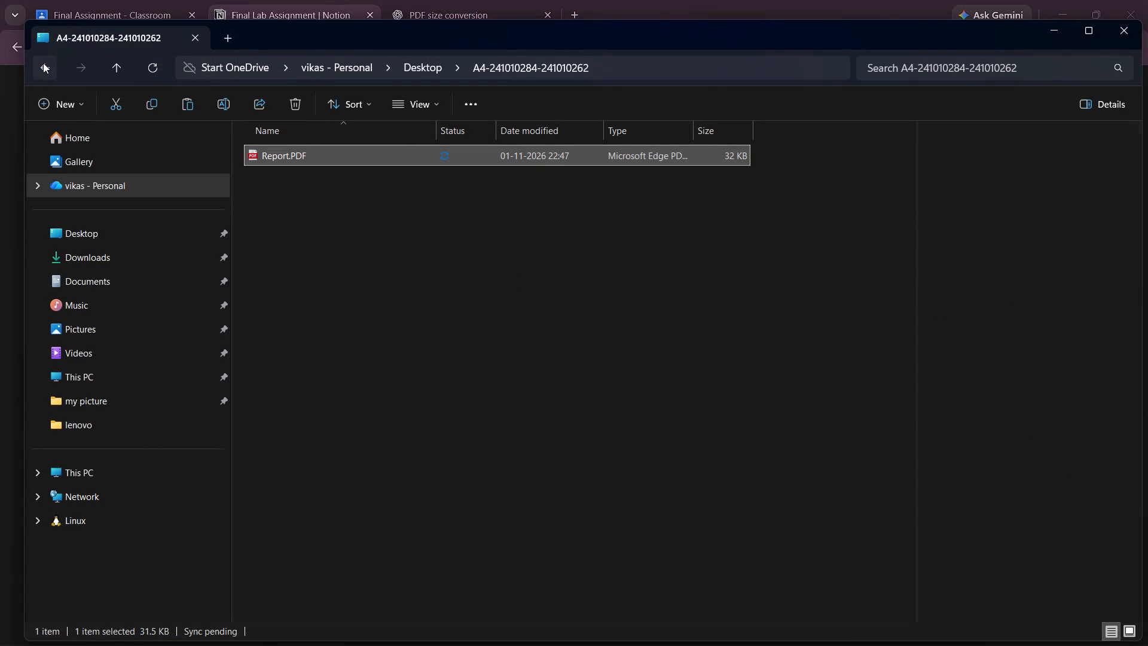
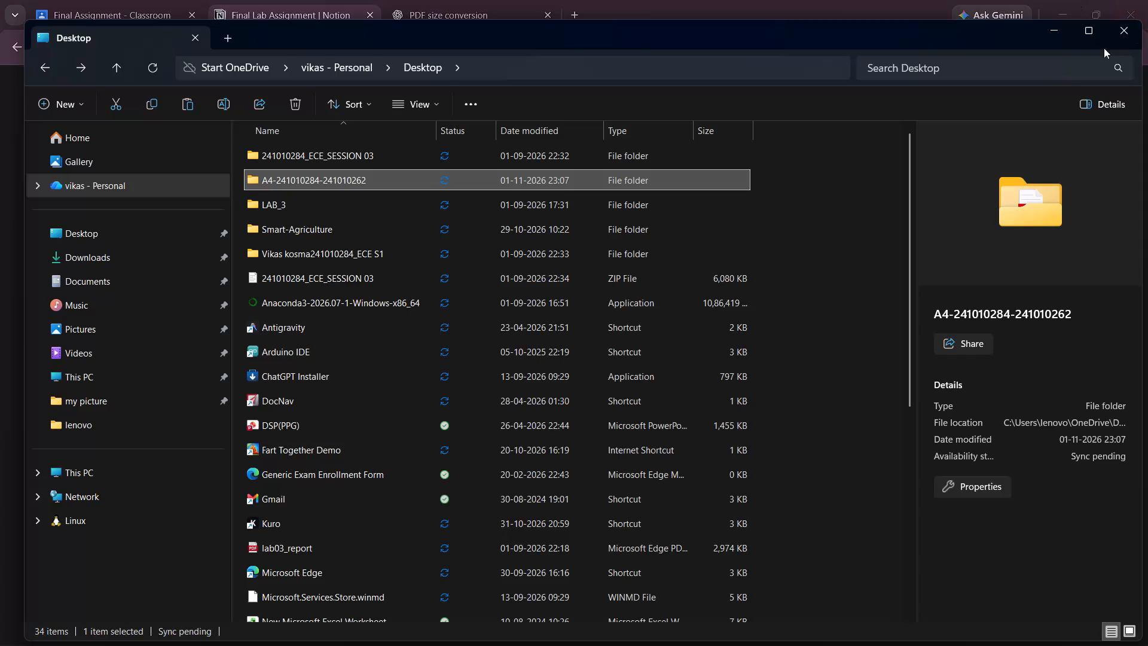
# Open the Report.PDF file stored in the A4 submission folder on the Desktop.
pyautogui.click(1048, 32)
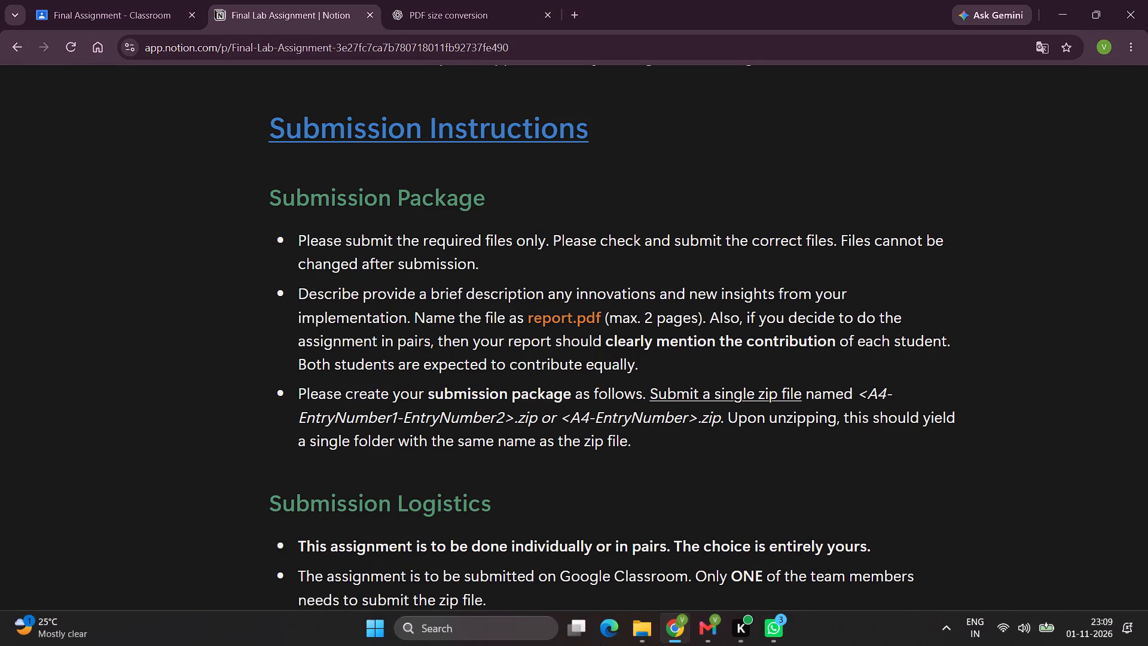
pyautogui.click(648, 627)
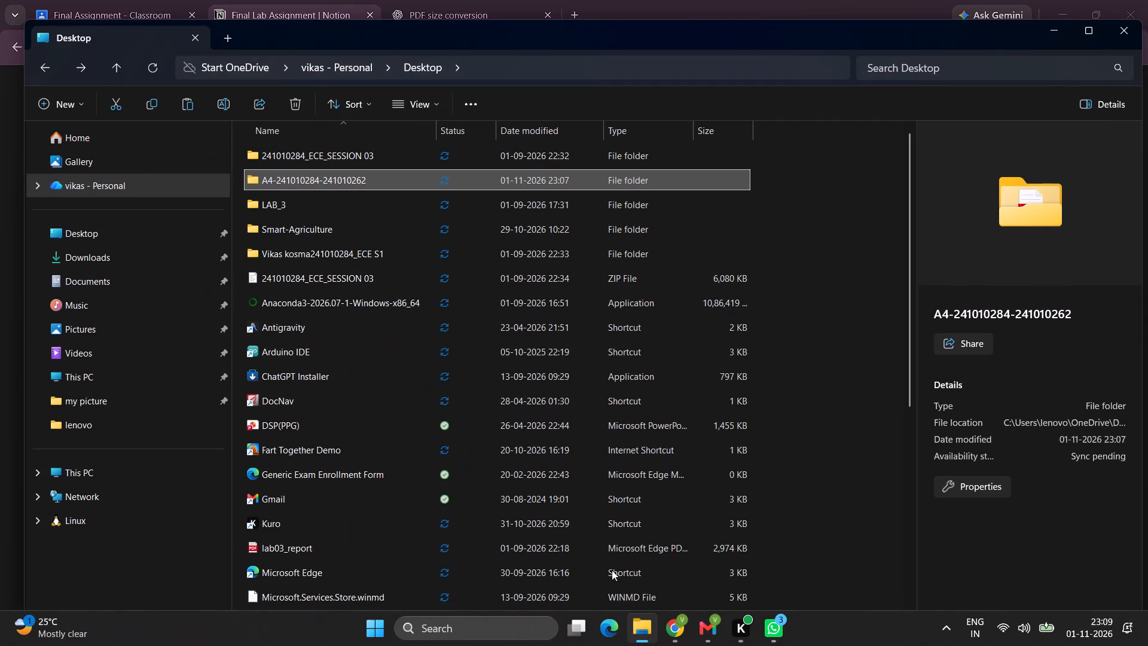
pyautogui.doubleClick(390, 173)
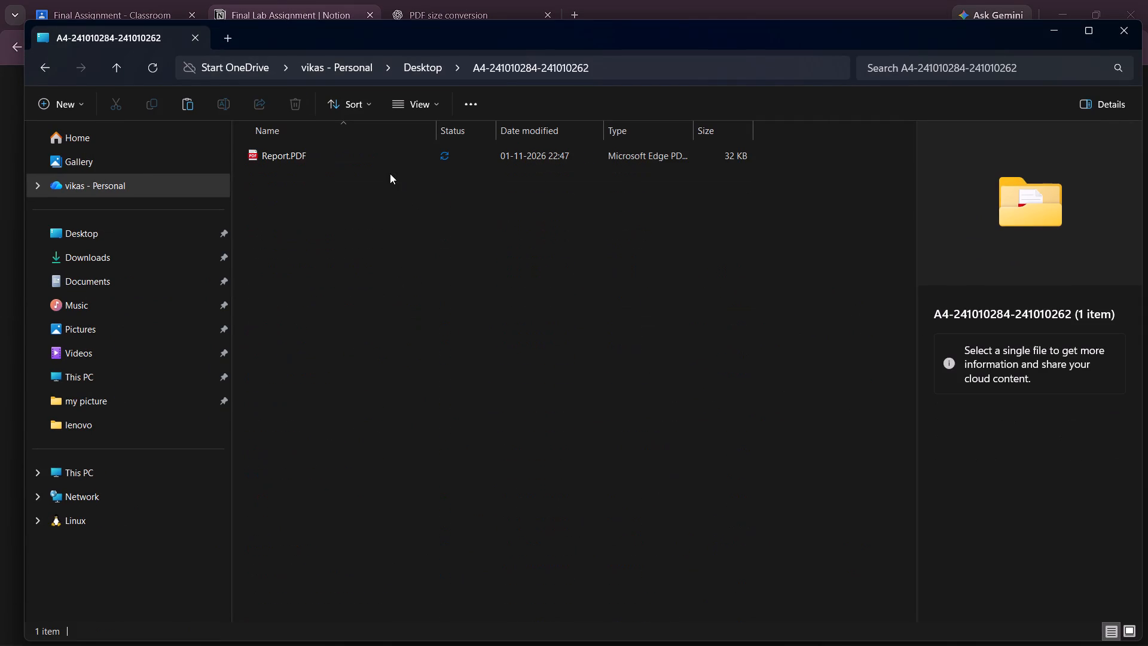
pyautogui.doubleClick(346, 159)
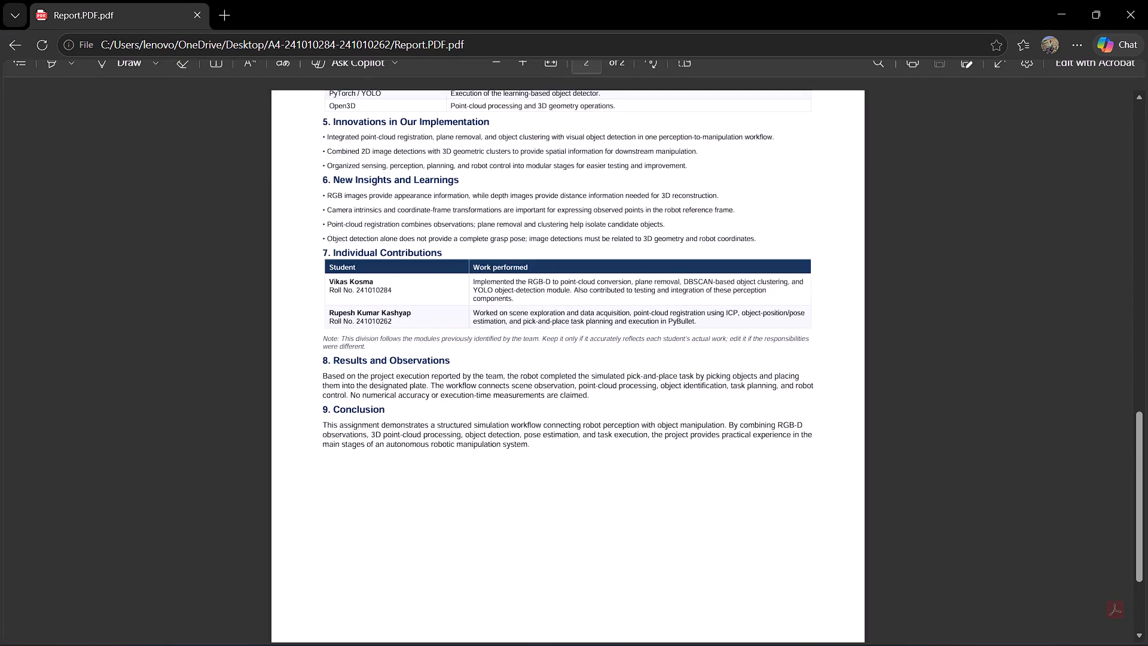
# Review both pages of the report, from the introduction and methodology to the individual contributions, results and conclusion.
pyautogui.scroll(-8, 442, 236)
pyautogui.scroll(10, 442, 236)
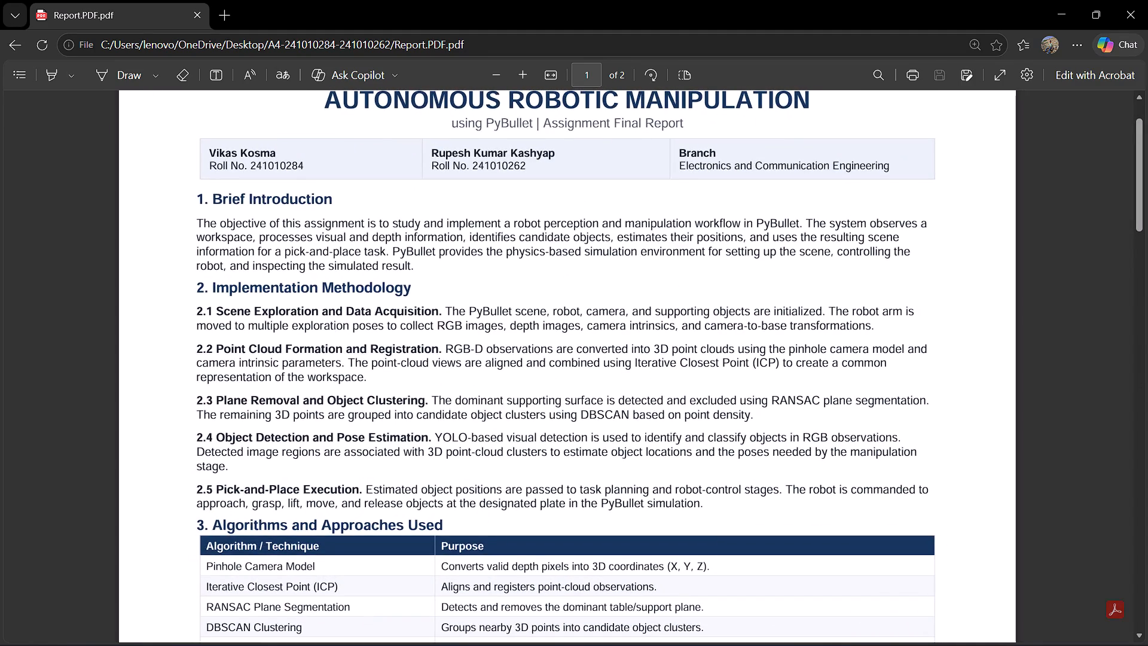
pyautogui.hscroll(-1, 442, 236)
pyautogui.scroll(-8, 442, 236)
pyautogui.scroll(2, 442, 236)
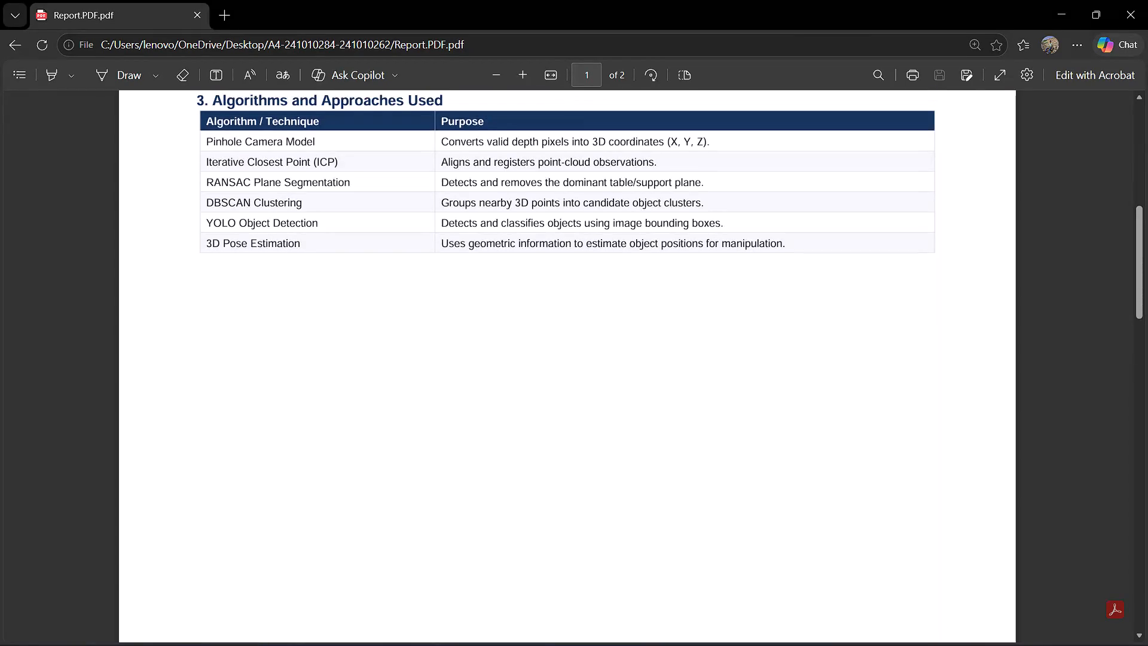
pyautogui.scroll(1, 442, 236)
pyautogui.scroll(-8, 442, 236)
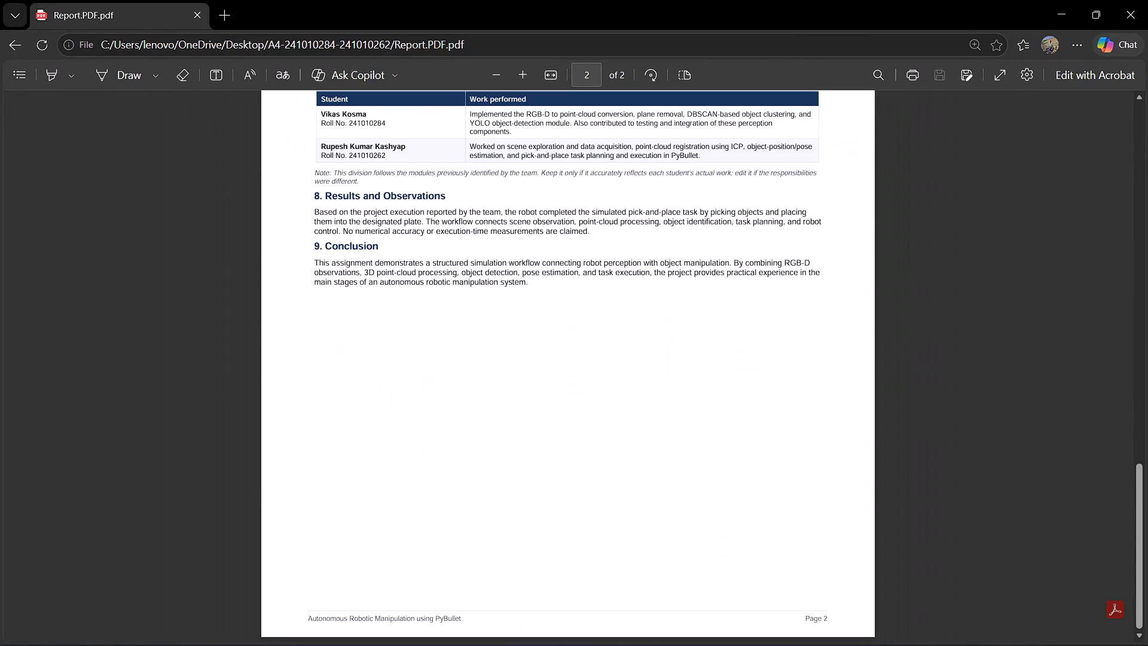
pyautogui.scroll(5, 442, 236)
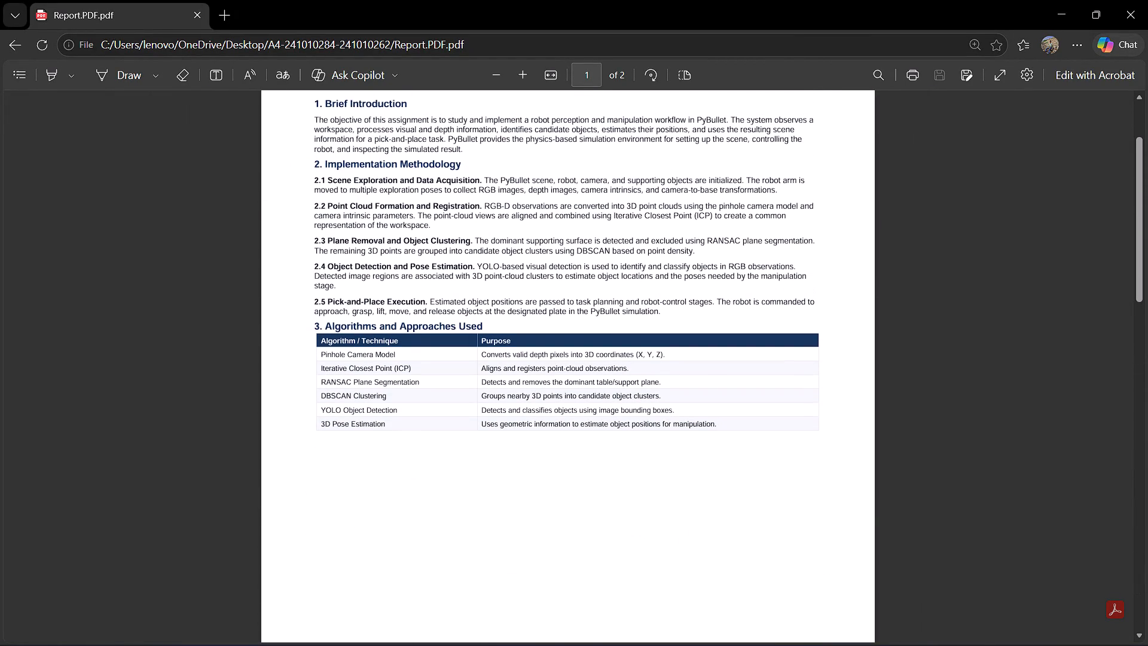
pyautogui.scroll(1, 547, 469)
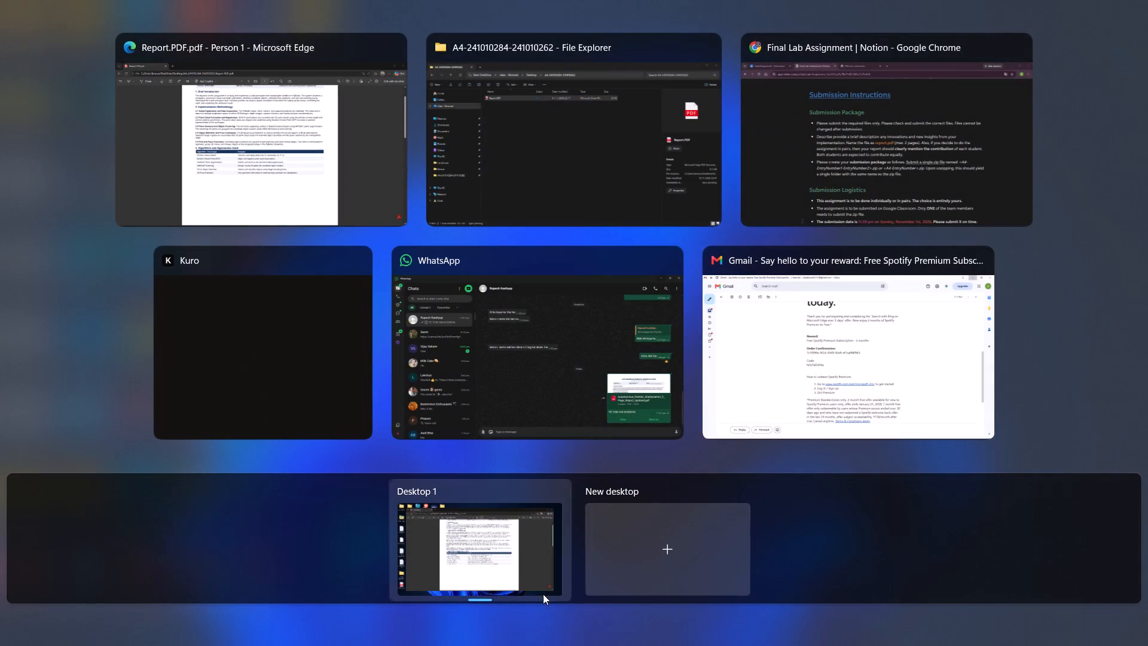
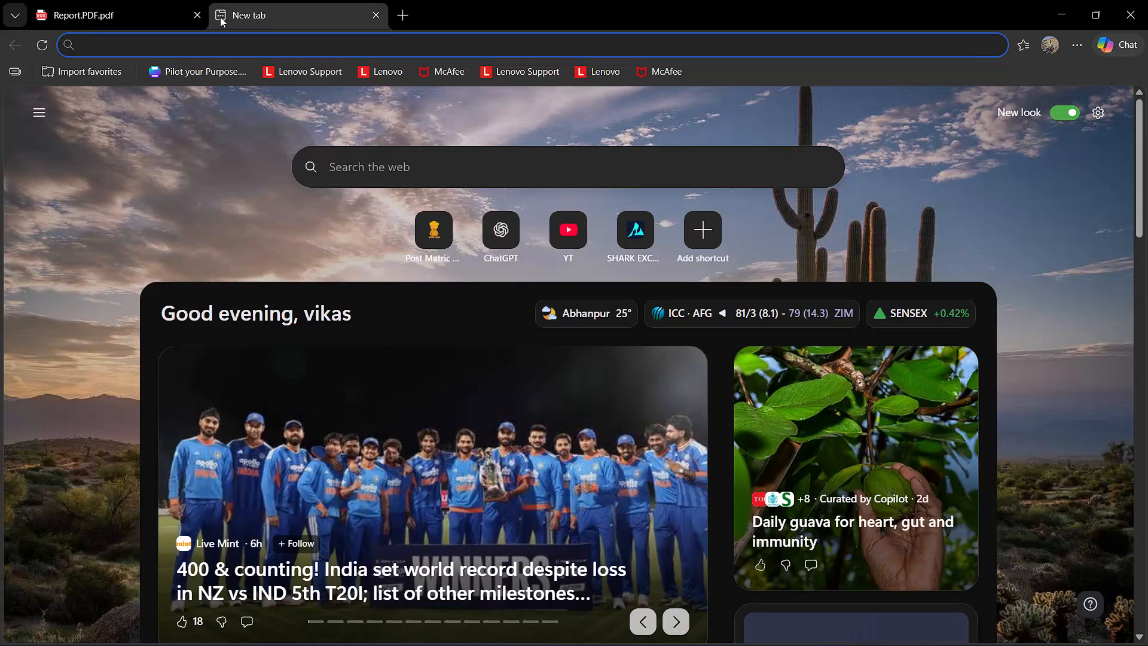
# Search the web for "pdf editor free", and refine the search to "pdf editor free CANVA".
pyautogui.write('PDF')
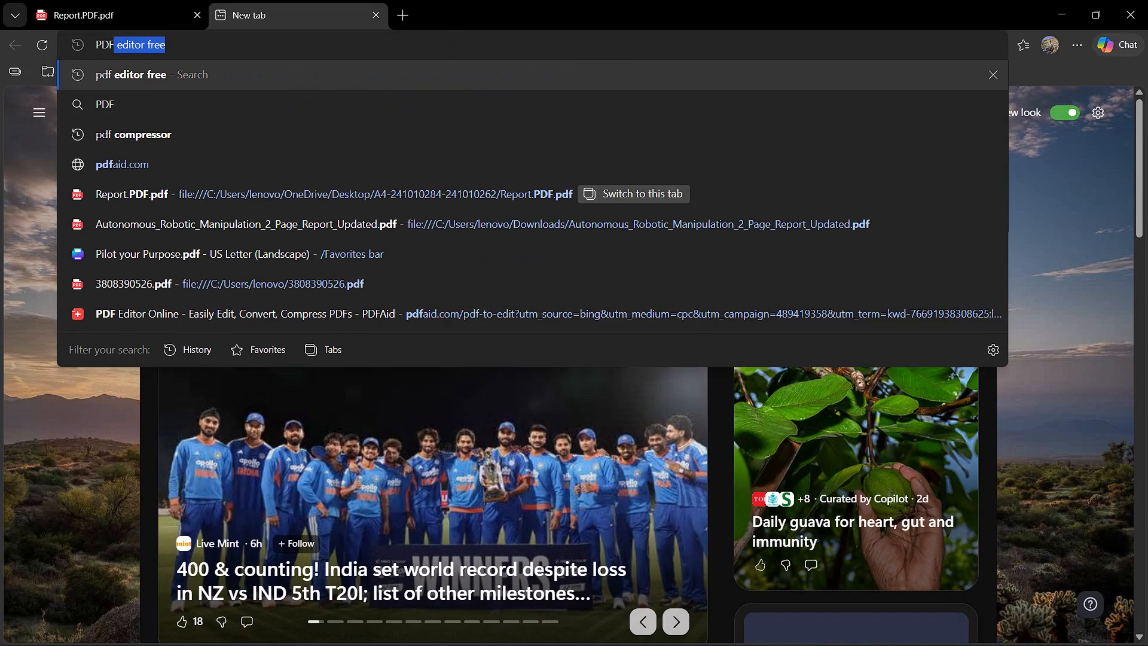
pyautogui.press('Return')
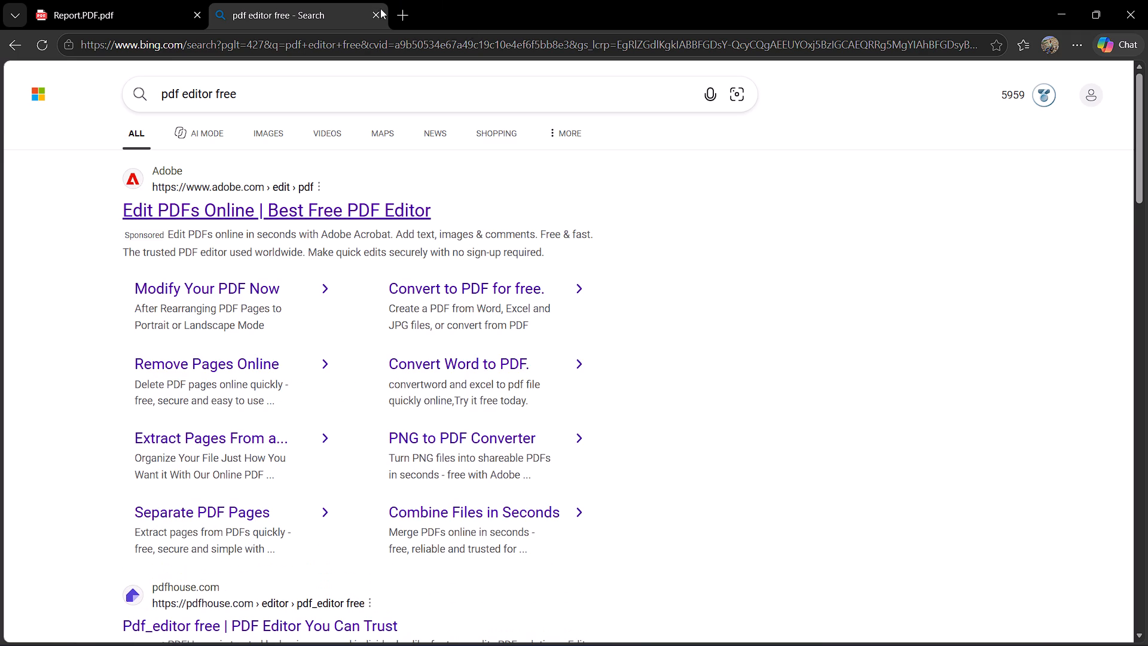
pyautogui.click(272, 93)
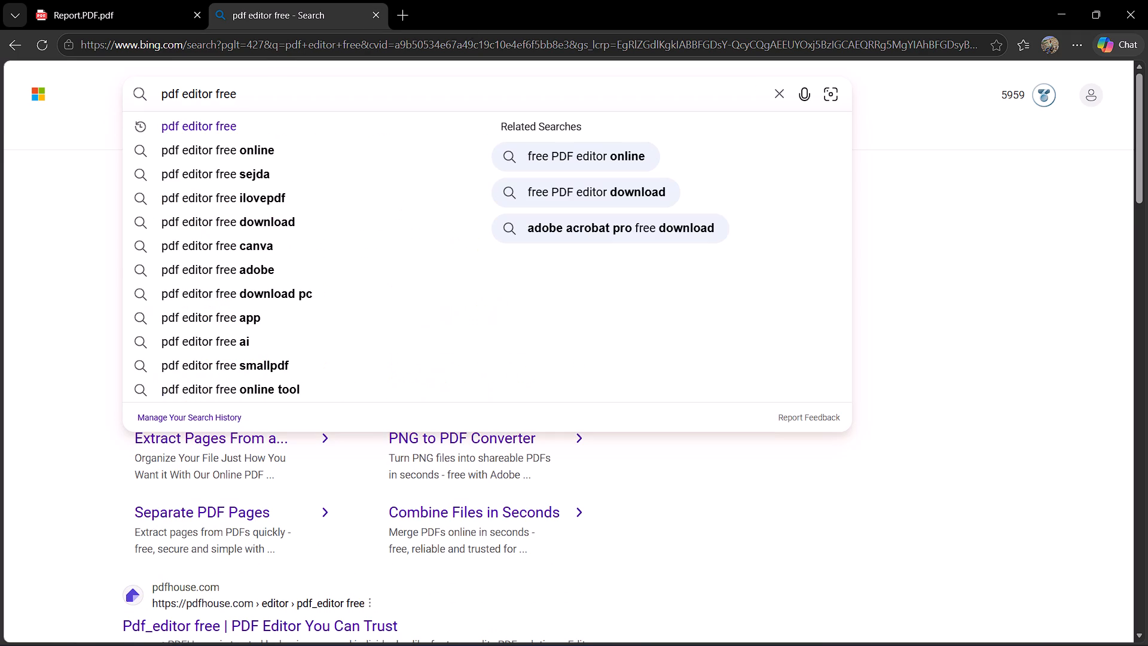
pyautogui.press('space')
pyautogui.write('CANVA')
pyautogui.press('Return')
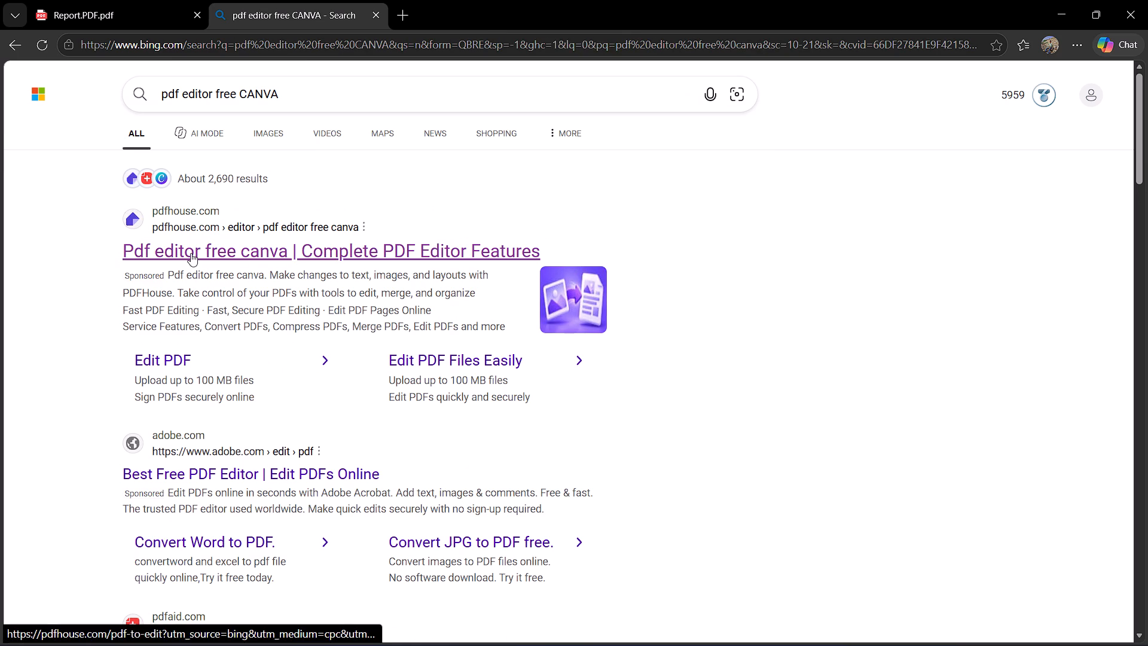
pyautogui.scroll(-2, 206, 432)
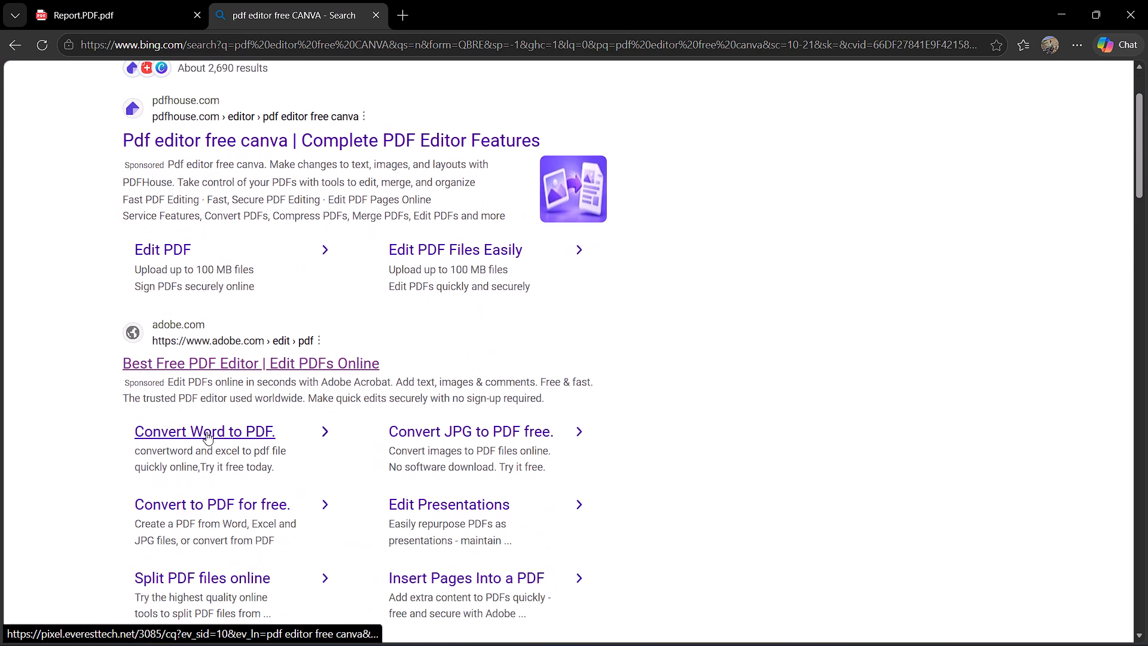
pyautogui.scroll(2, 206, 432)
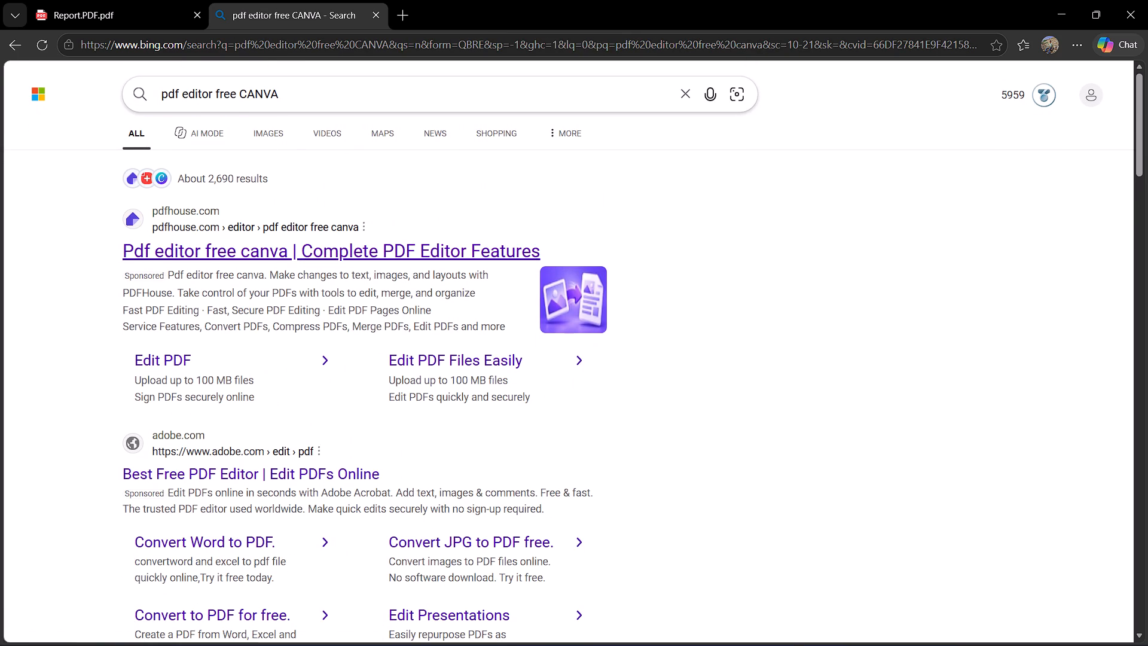
# Search for "canva pdf editor" instead and open the pdfhouse.com online PDF editor from the results.
pyautogui.click(296, 100)
pyautogui.press('BackSpace')
pyautogui.press('BackSpace')
pyautogui.press('BackSpace')
pyautogui.press('BackSpace')
pyautogui.press('BackSpace')
pyautogui.press('BackSpace')
pyautogui.press('BackSpace')
pyautogui.press('BackSpace')
pyautogui.press('BackSpace')
pyautogui.press('BackSpace')
pyautogui.press('BackSpace')
pyautogui.press('BackSpace')
pyautogui.press('BackSpace')
pyautogui.press('BackSpace')
pyautogui.press('BackSpace')
pyautogui.press('BackSpace')
pyautogui.press('BackSpace')
pyautogui.press('BackSpace')
pyautogui.press('BackSpace')
pyautogui.press('BackSpace')
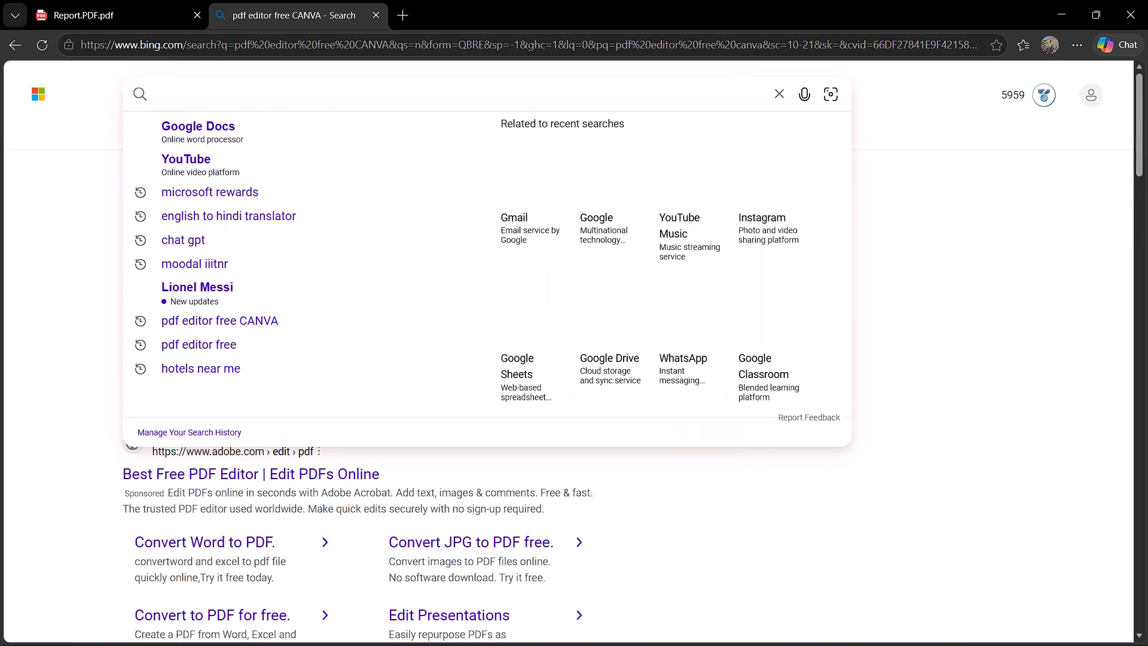
pyautogui.write('CA')
pyautogui.write('NVA')
pyautogui.press('space')
pyautogui.write('PDF')
pyautogui.click(324, 118)
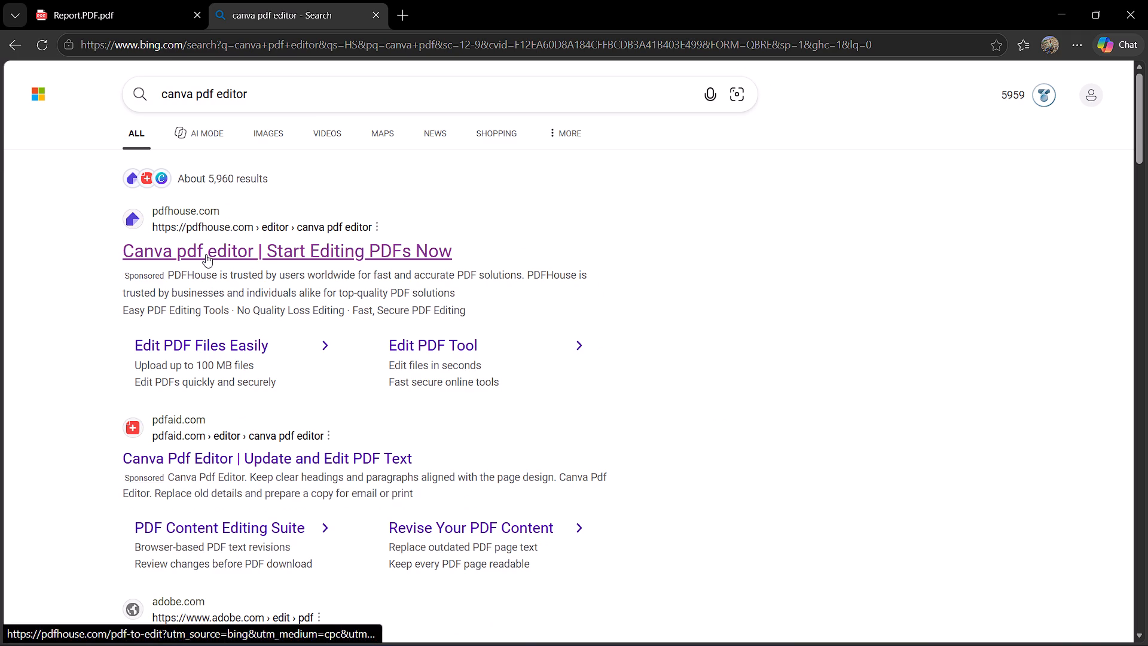
pyautogui.click(206, 254)
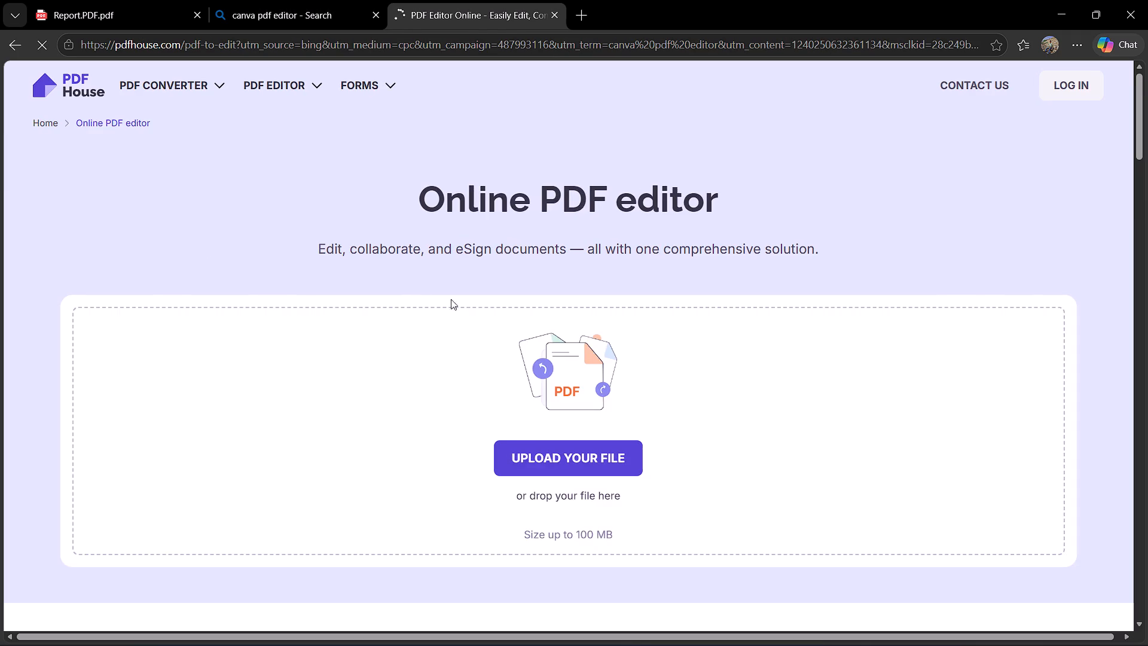
# Upload Report.PDF from the Downloads folder to the online PDF editor.
pyautogui.click(556, 465)
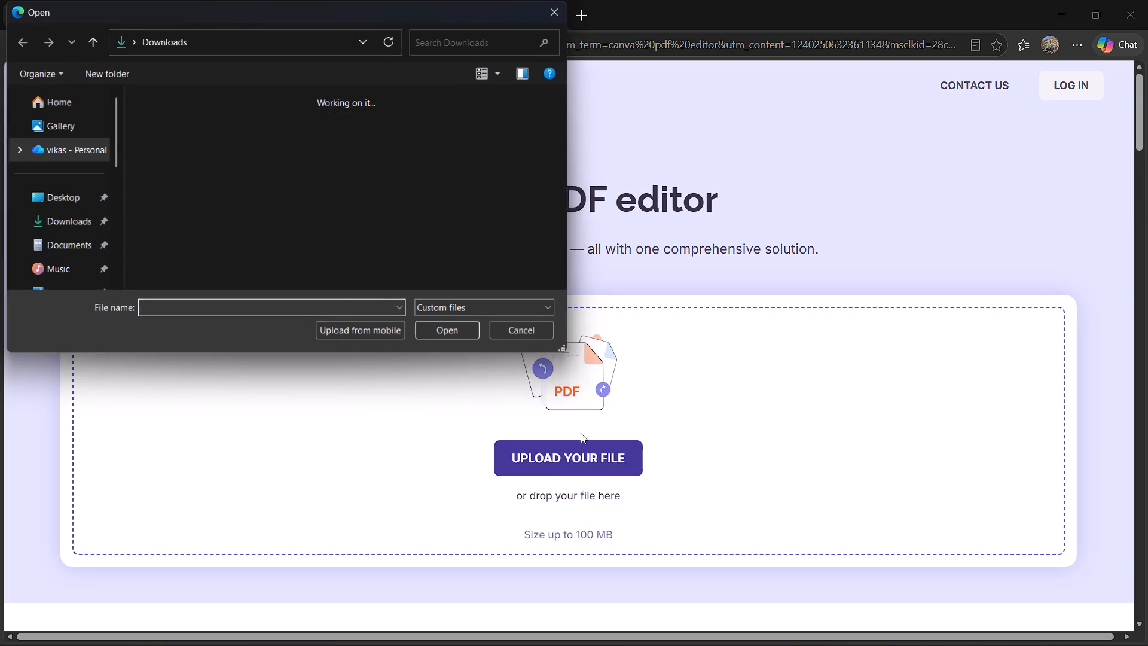
pyautogui.click(235, 169)
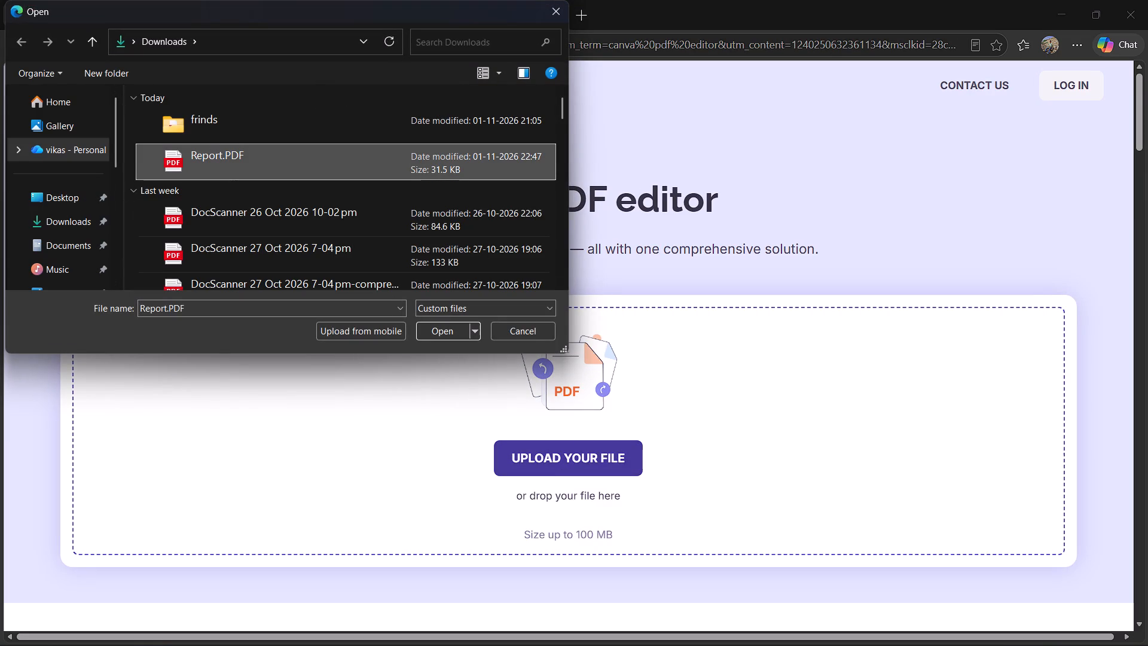
pyautogui.click(432, 328)
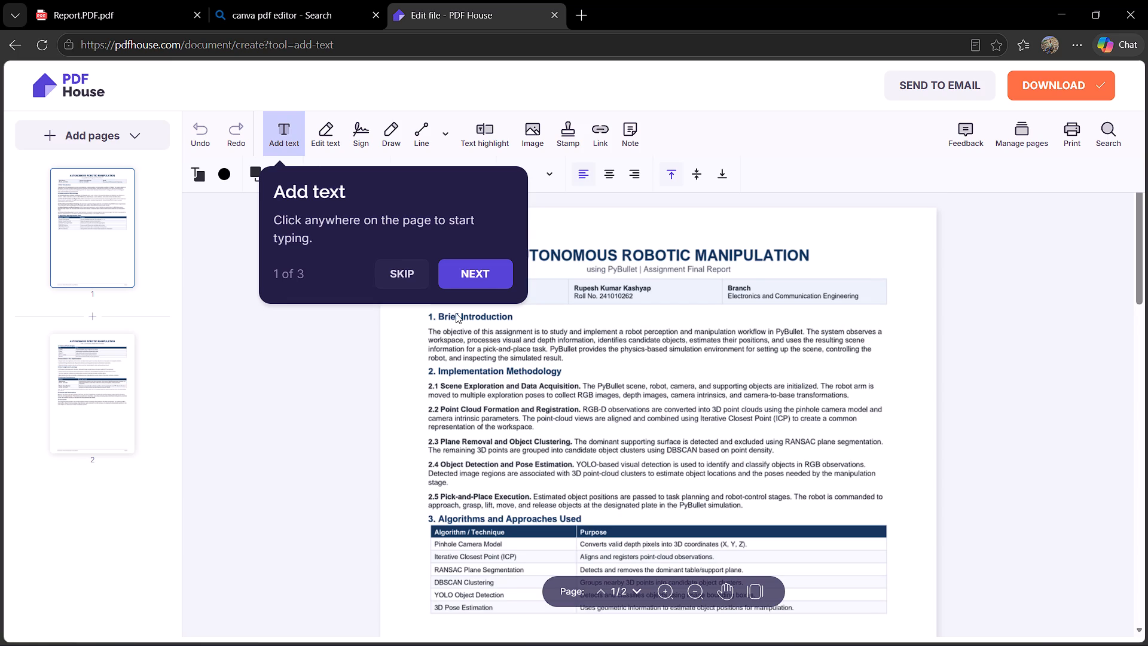
# Skip the introductory tips about adding and customizing text.
pyautogui.click(338, 379)
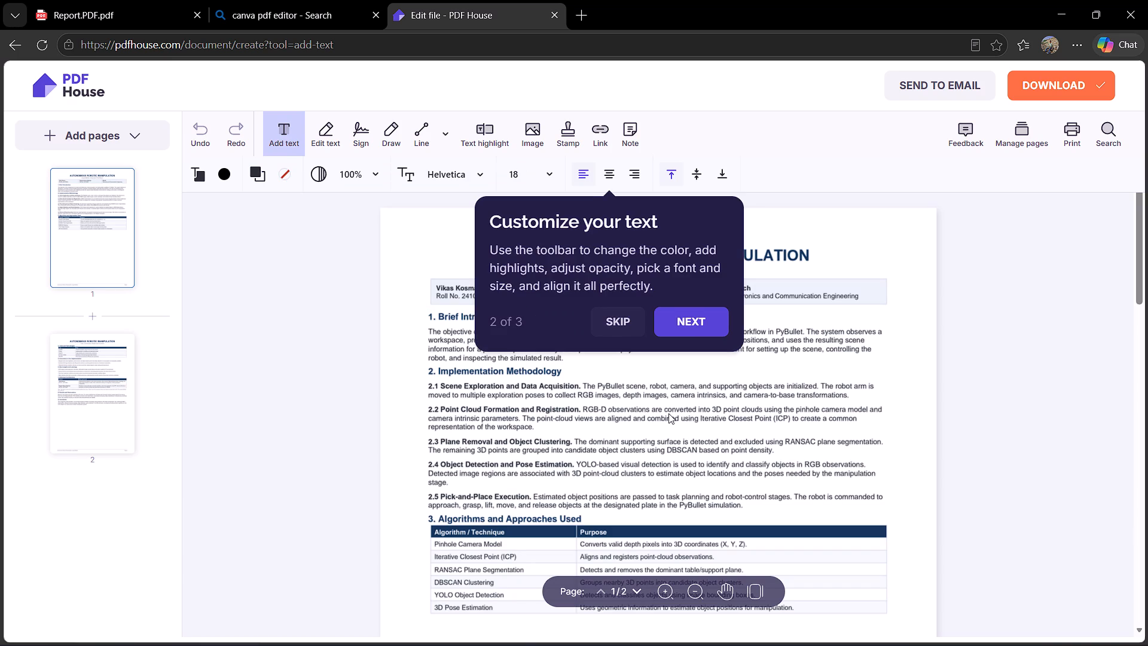
pyautogui.scroll(-2, 668, 413)
pyautogui.click(606, 322)
# Look over the uploaded report in the editor, moving down to page 2 and back up towards page 1.
pyautogui.scroll(-8, 674, 386)
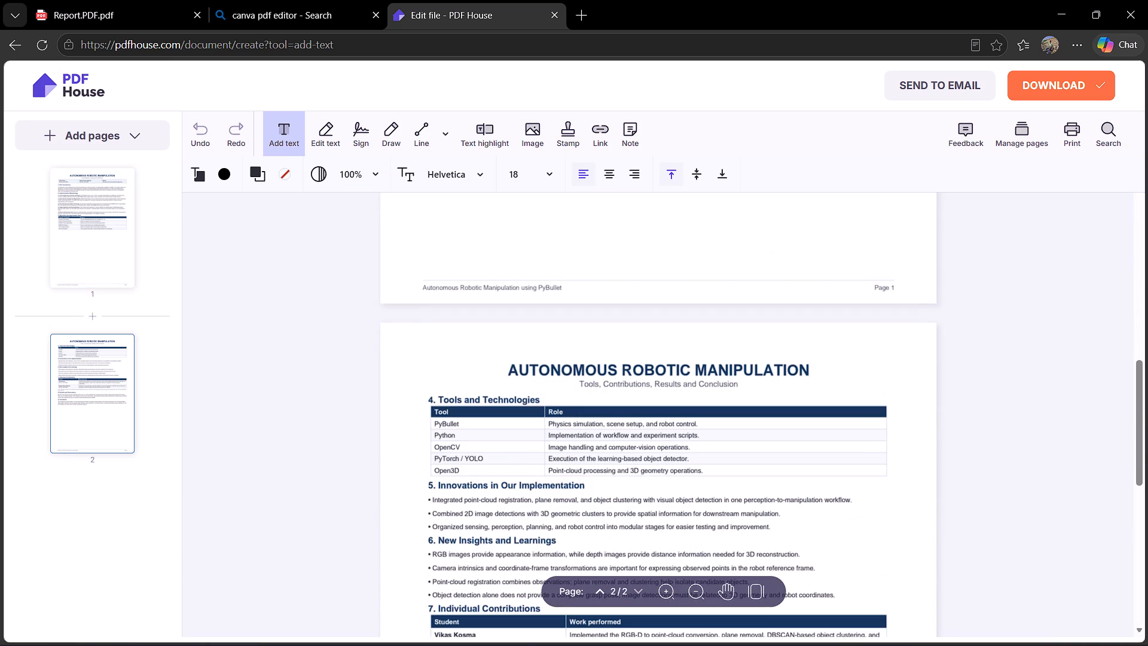
pyautogui.click(674, 386)
pyautogui.scroll(1, 555, 299)
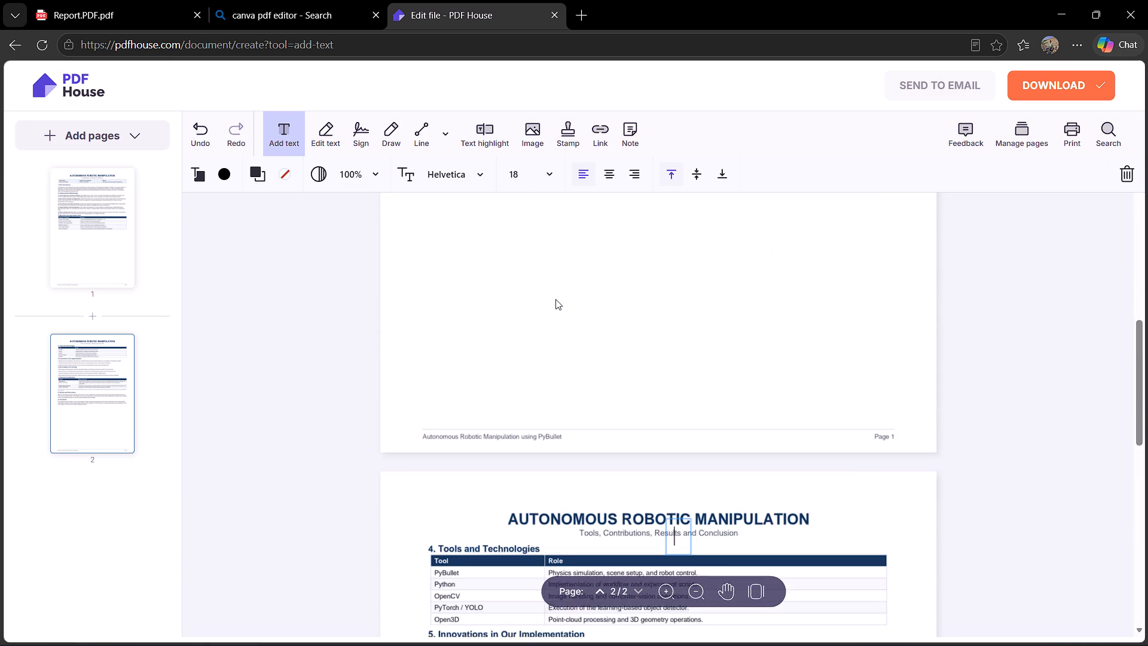
pyautogui.scroll(1, 555, 299)
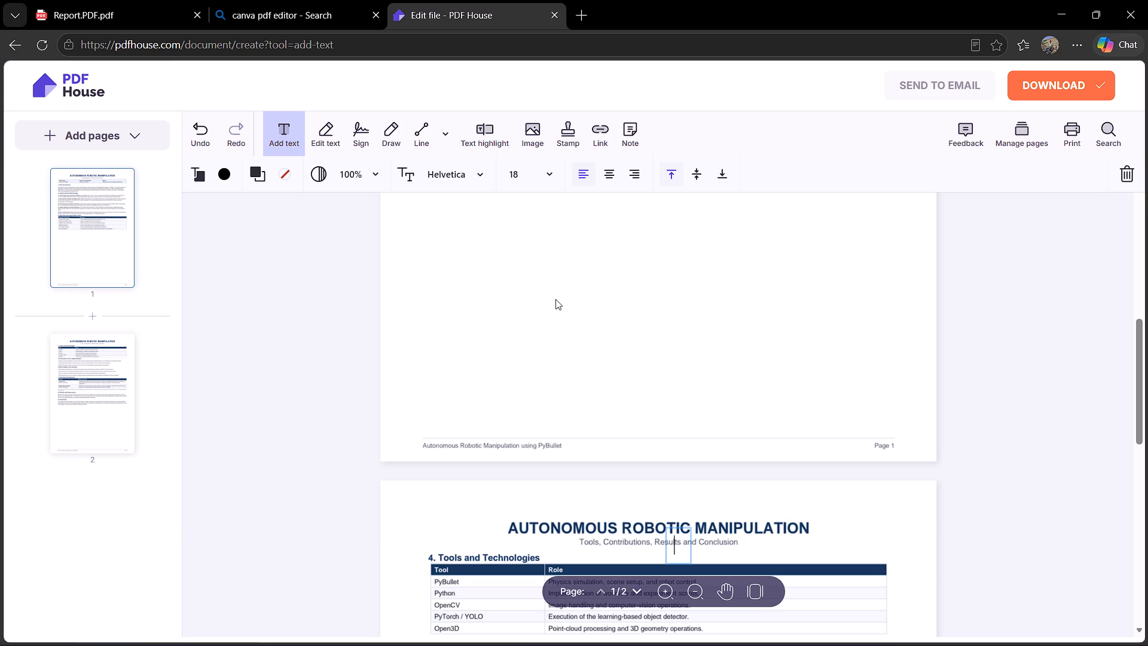
pyautogui.scroll(2, 555, 299)
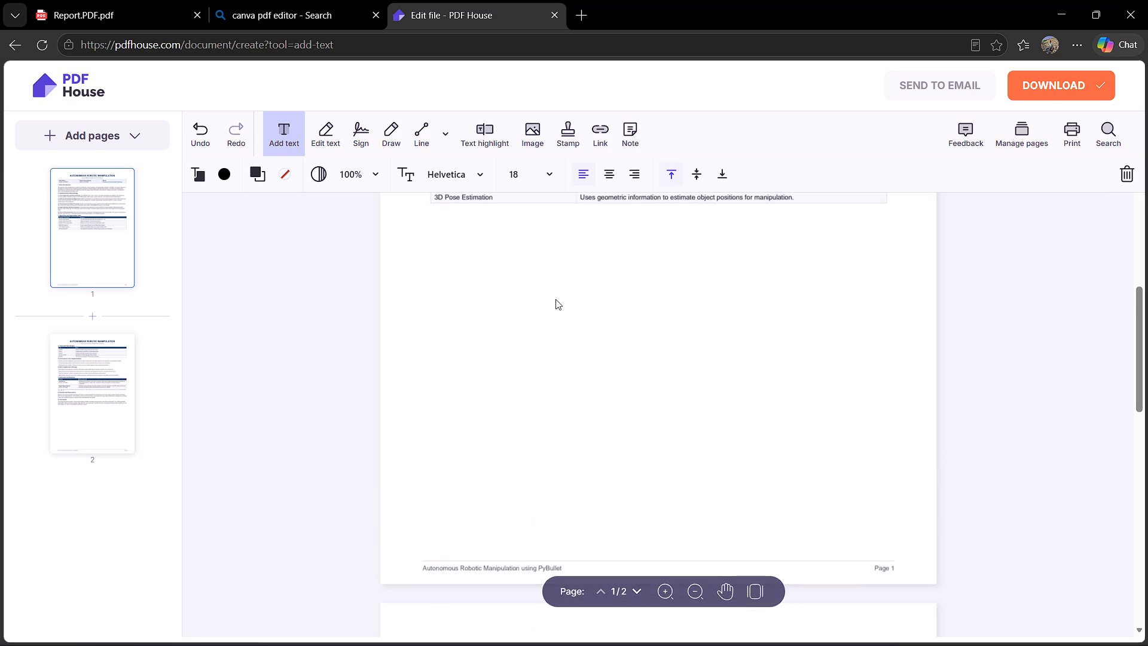
# Go back to the start of page 1 and look over the report's title block and opening sections.
pyautogui.scroll(4, 555, 299)
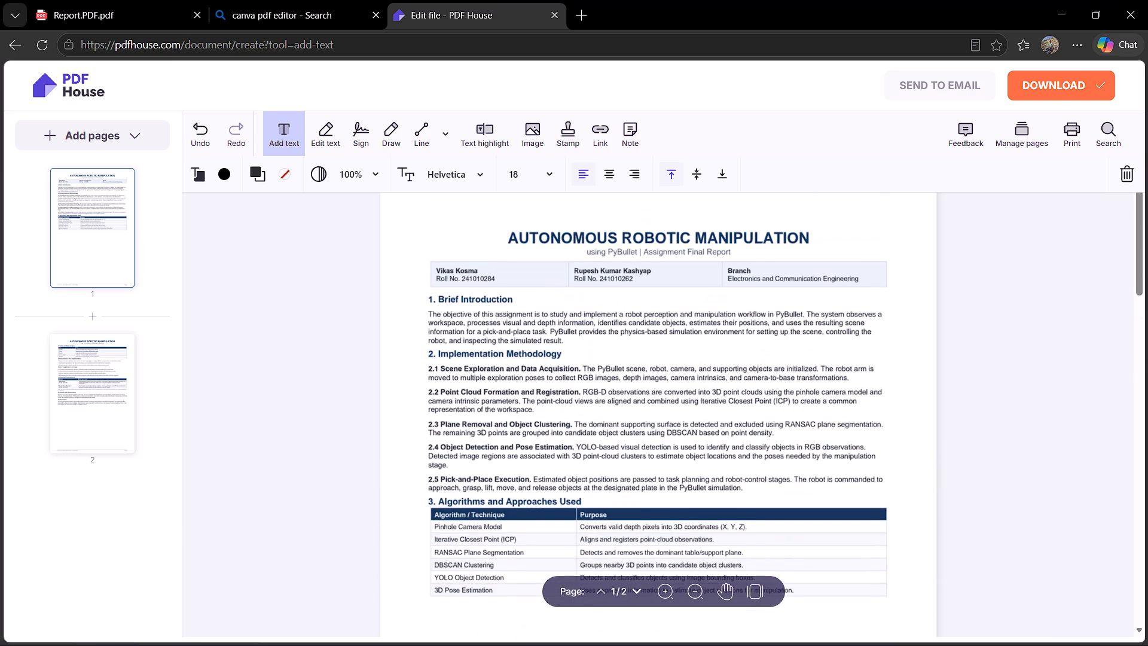
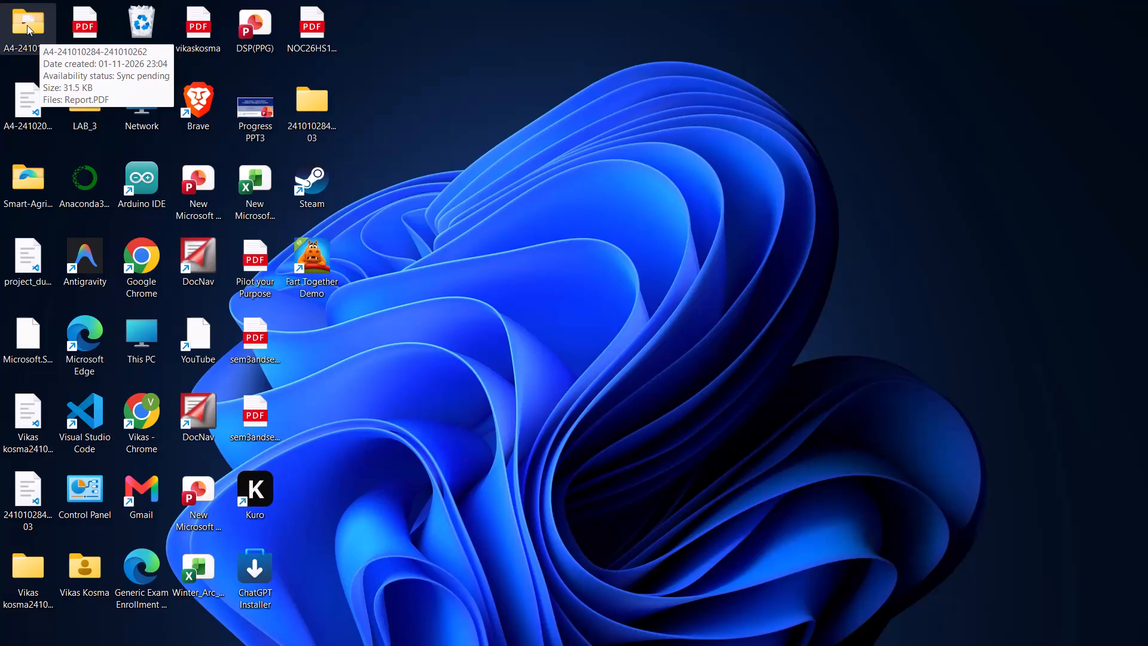
# Open the A4 submission folder from the desktop to check its contents, and put its window aside.
pyautogui.doubleClick(27, 25)
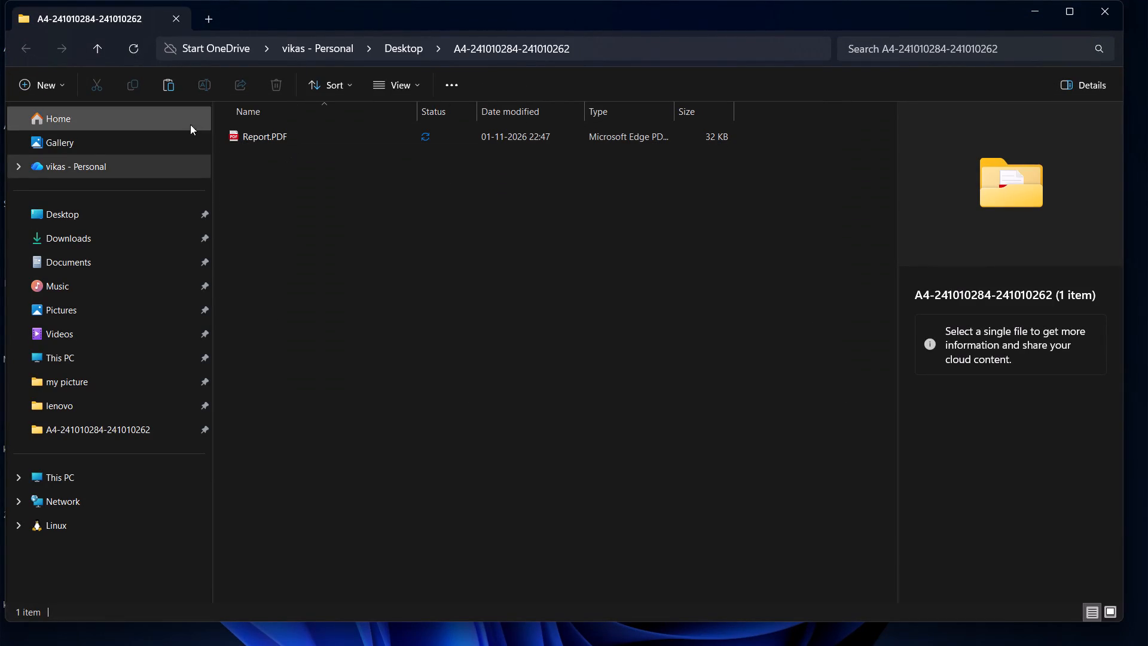
pyautogui.click(1029, 11)
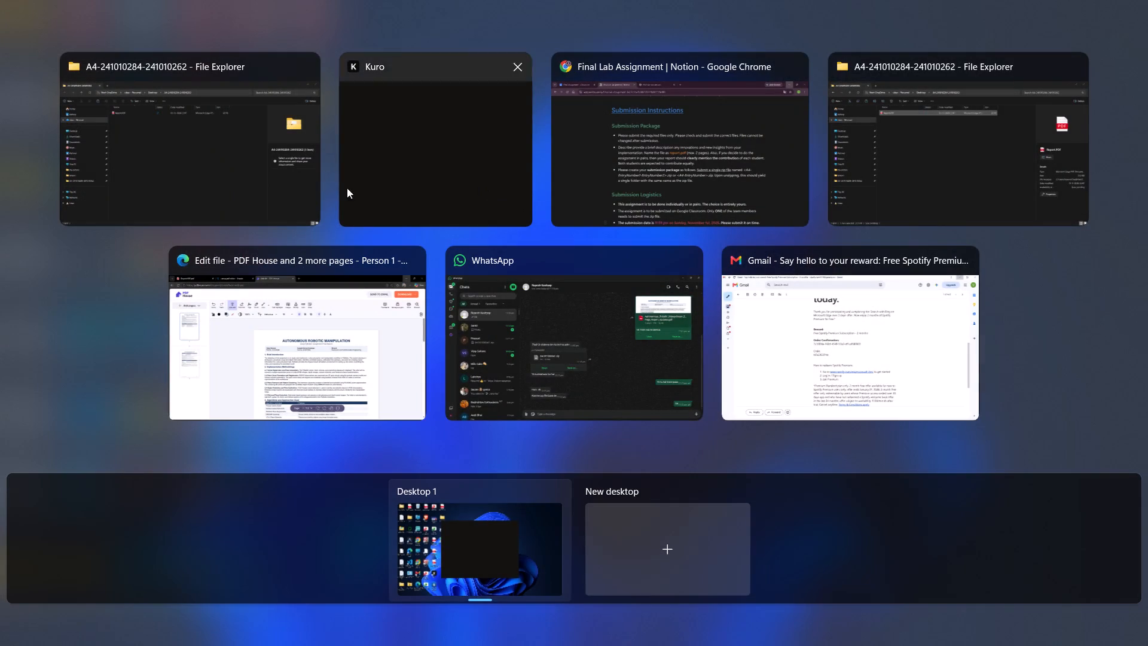
# Return to the submission folder's File Explorer window and go to the Desktop folder.
pyautogui.click(185, 150)
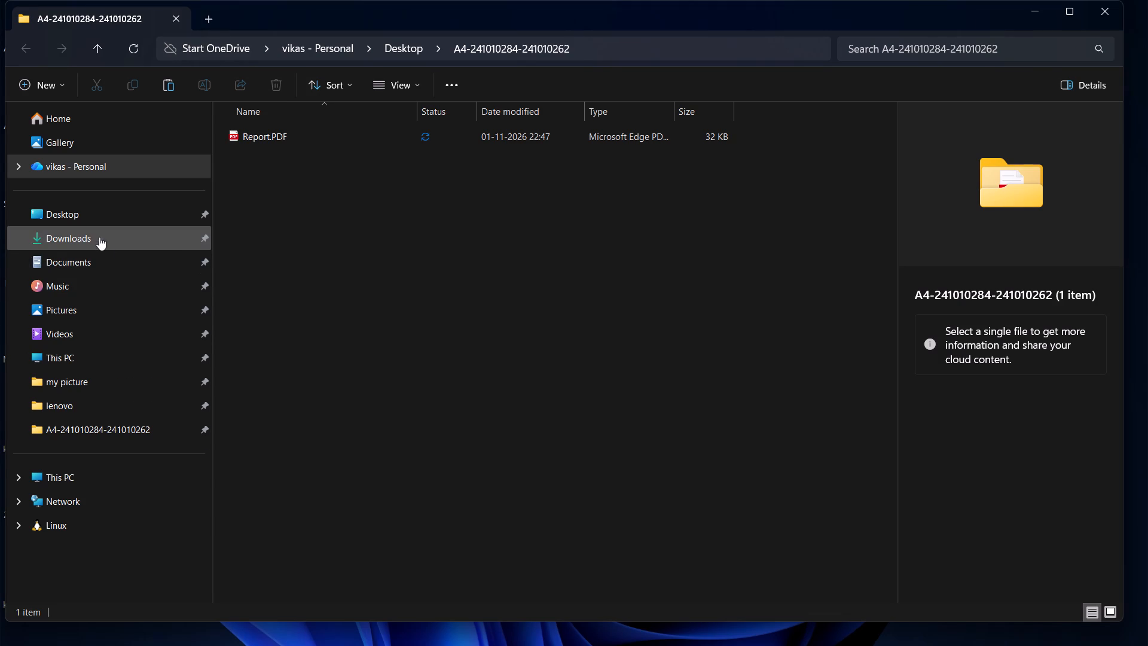
pyautogui.click(121, 218)
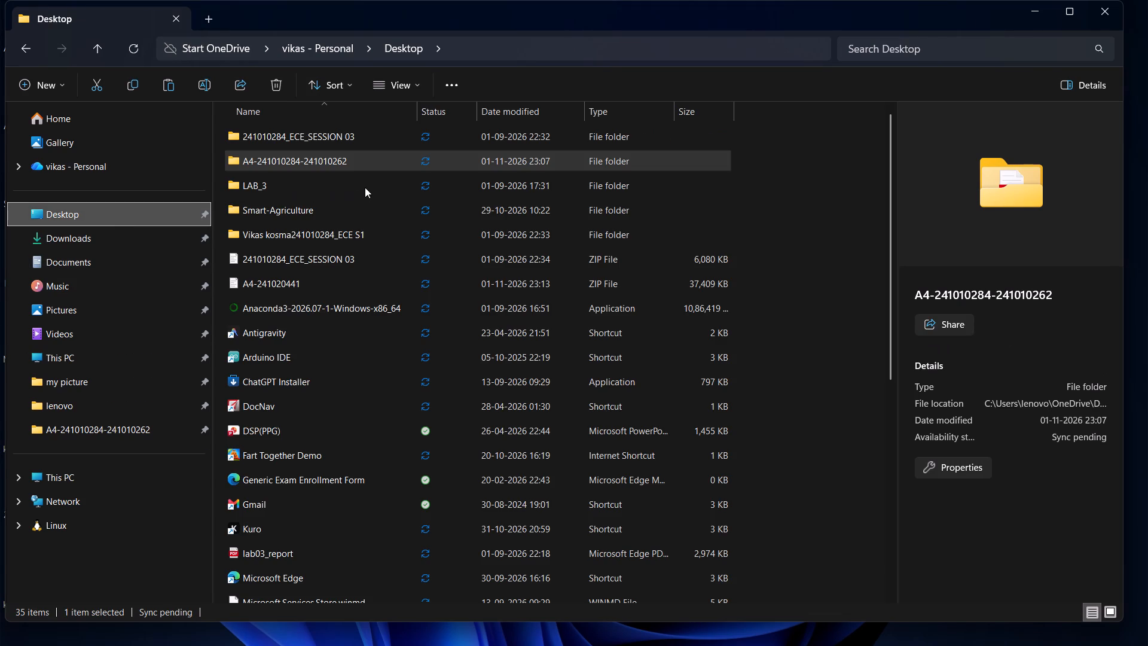
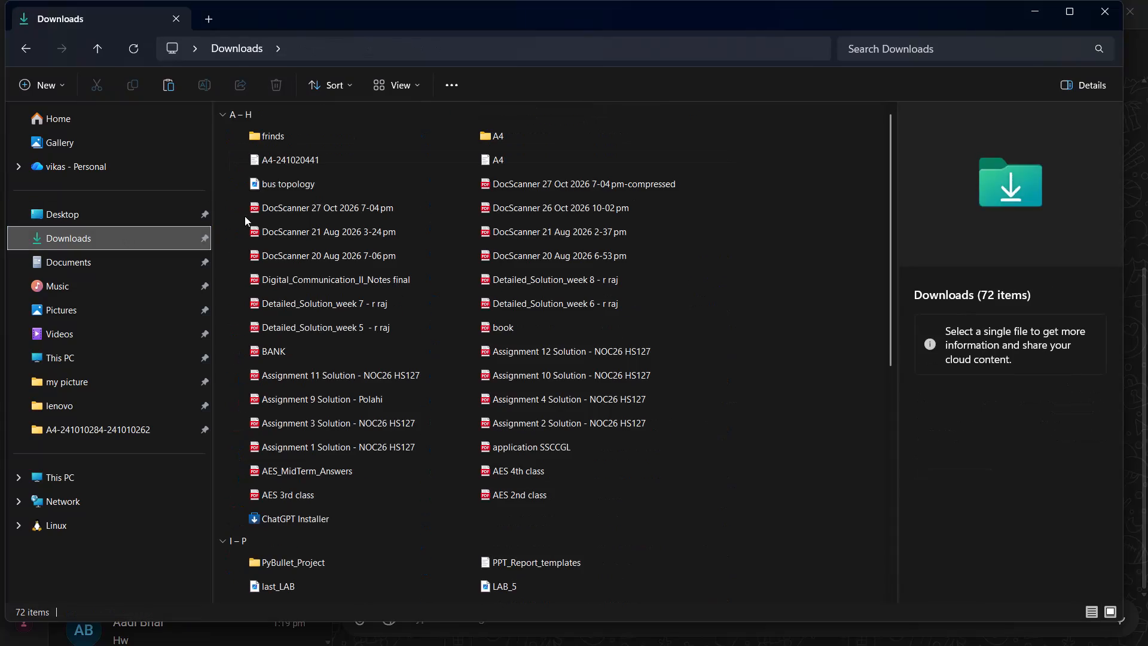
# Extract the A4 submission ZIP with the roll number in its name into a same-named folder in Downloads.
pyautogui.click(361, 162)
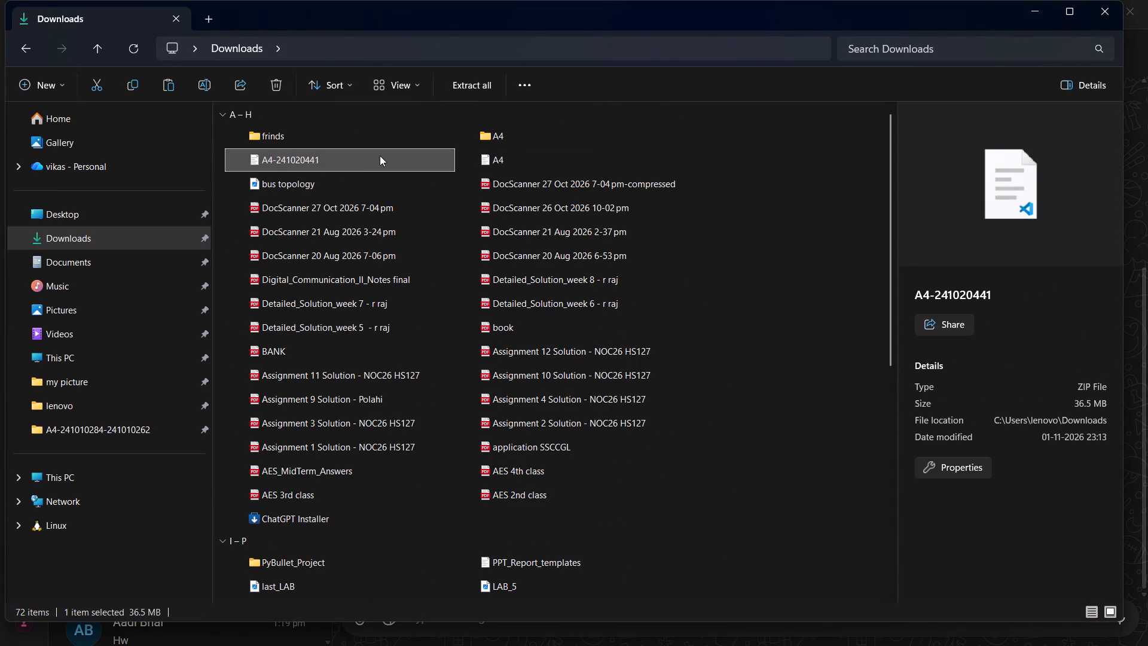
pyautogui.click(472, 77)
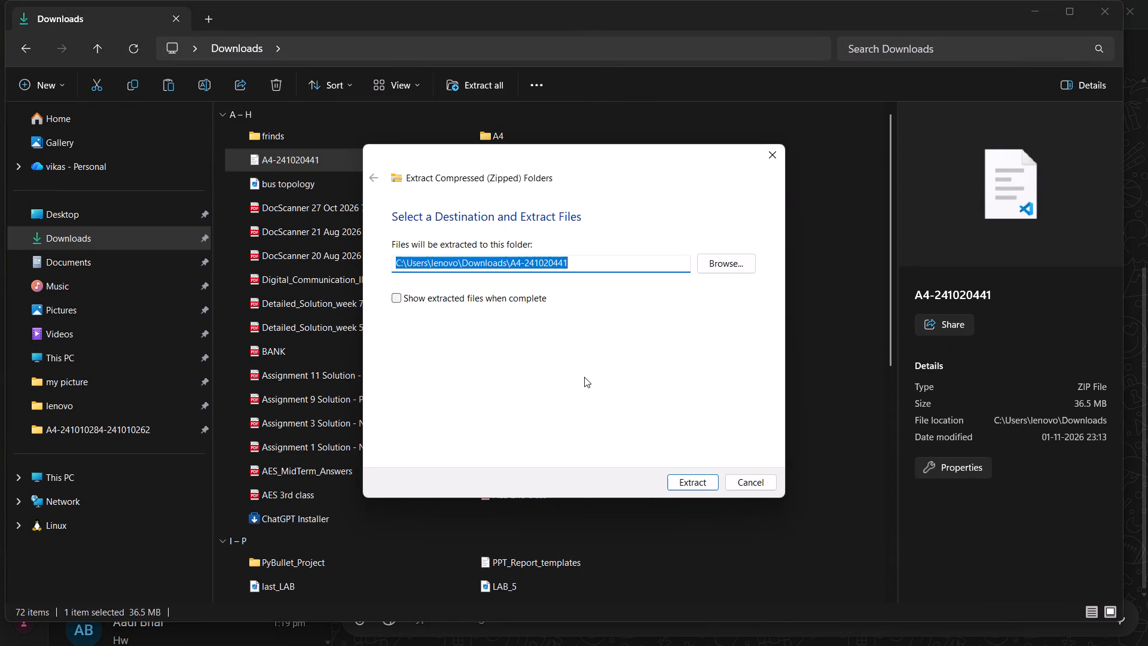
pyautogui.click(682, 479)
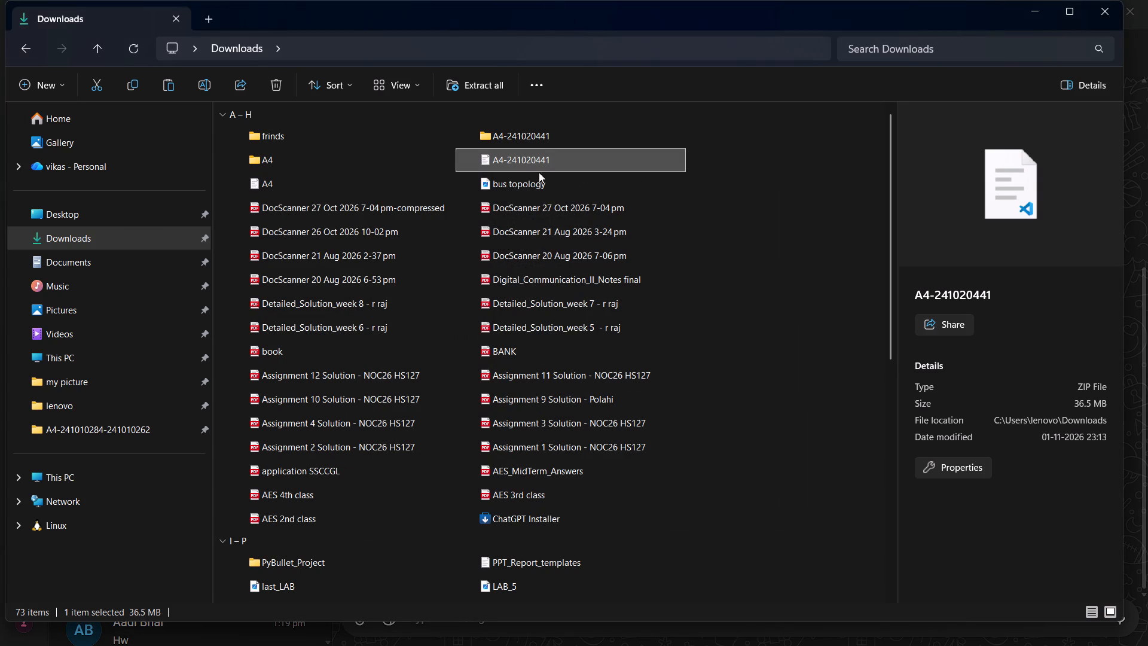
# Open the extracted submission folder and the same-named folder nested inside it to view its contents.
pyautogui.doubleClick(517, 129)
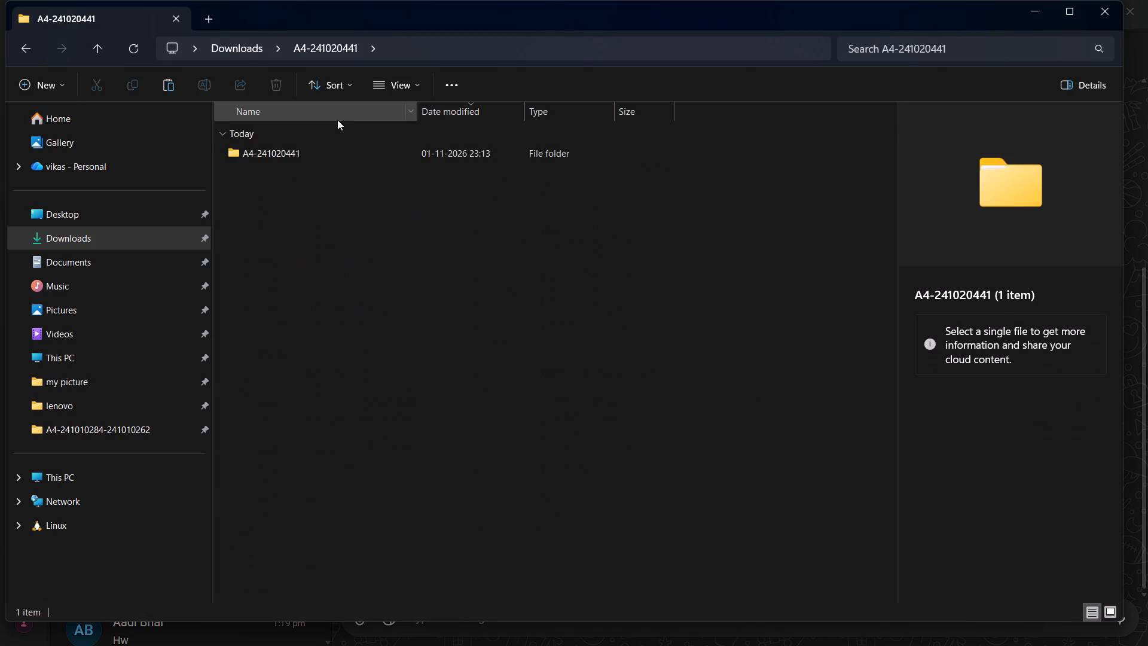
pyautogui.click(306, 143)
pyautogui.moveTo(306, 143); pyautogui.dragTo(307, 153)
pyautogui.doubleClick(307, 153)
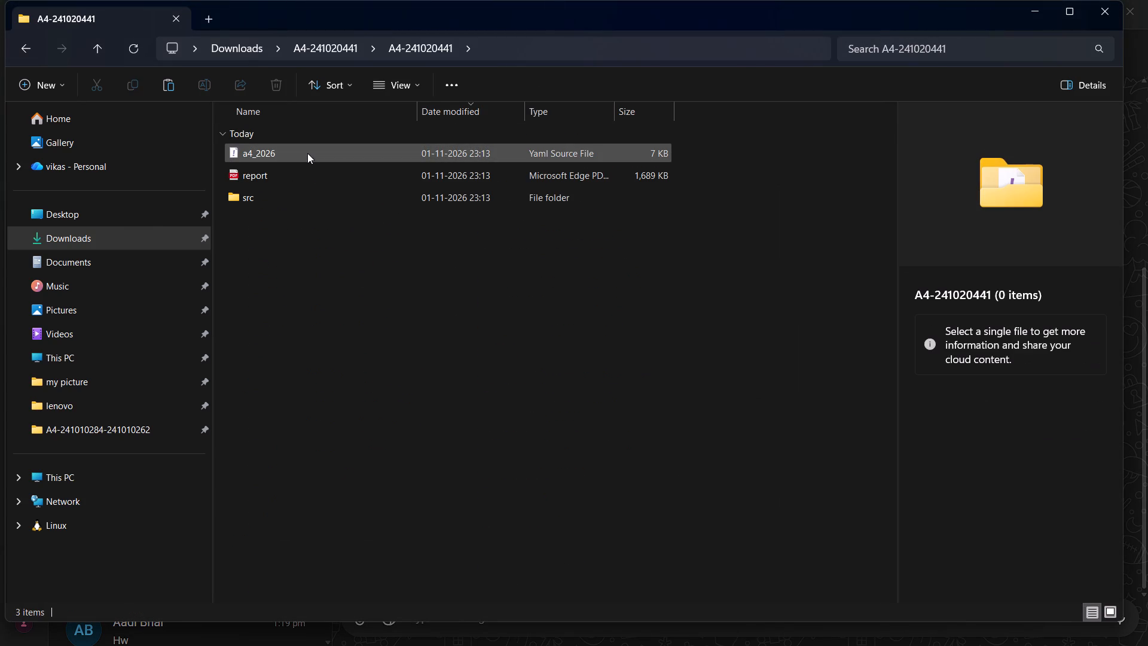
# Look over the src folder inside the downloaded A4 submission folder, then return to the folder holding a4_2026, report and src.
pyautogui.doubleClick(309, 193)
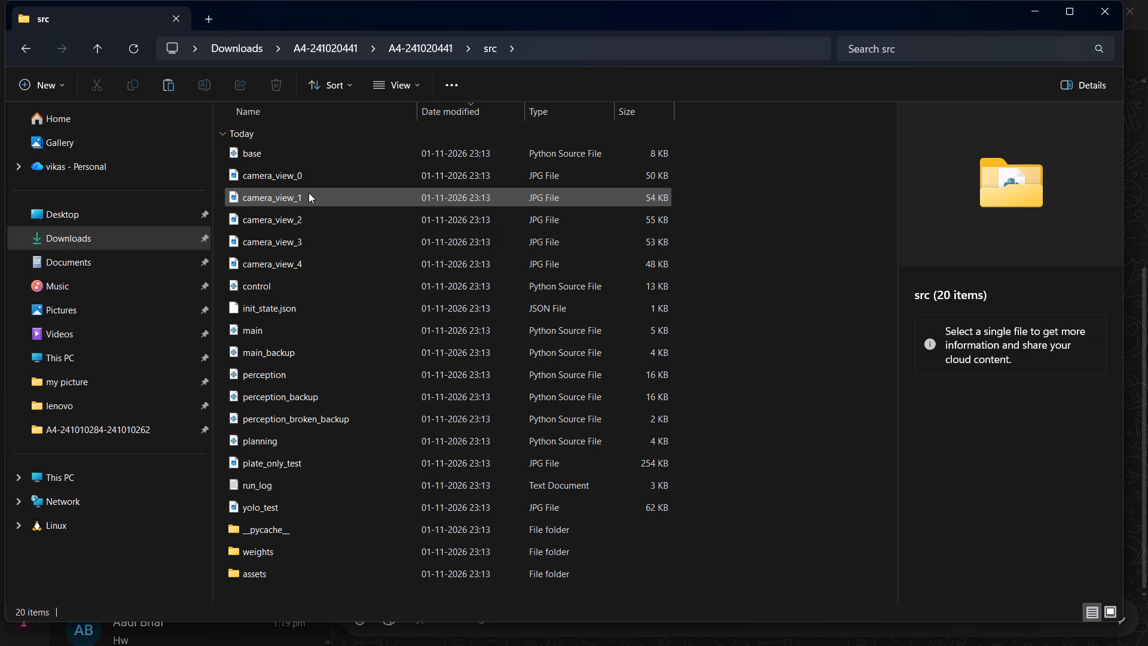
pyautogui.scroll(-6, 309, 193)
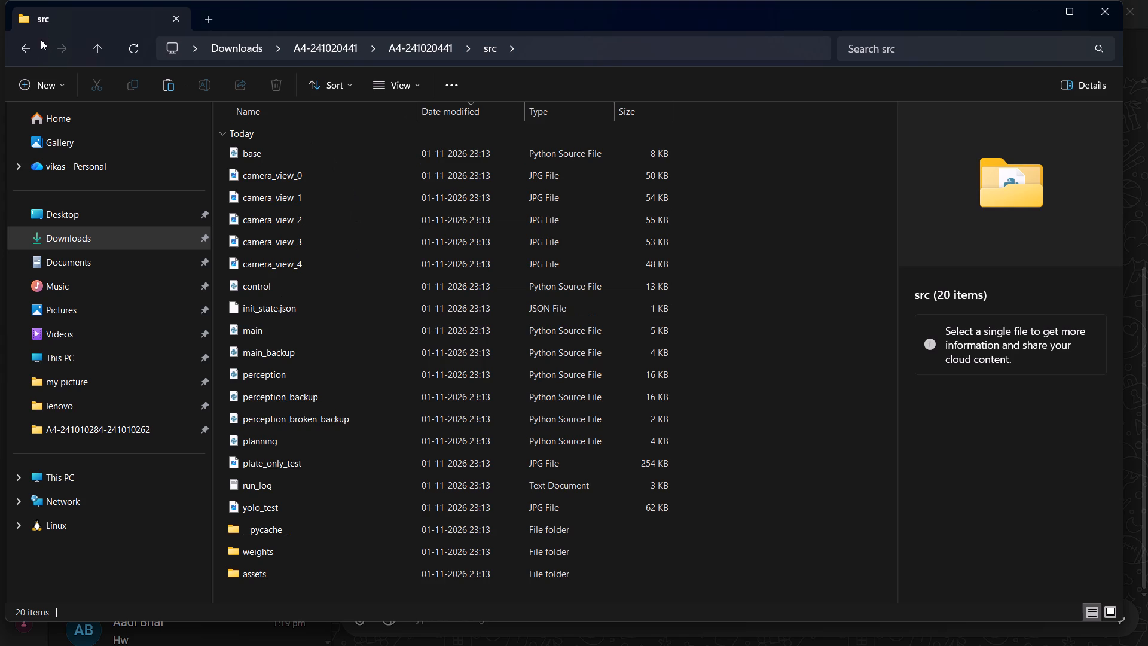
pyautogui.click(17, 51)
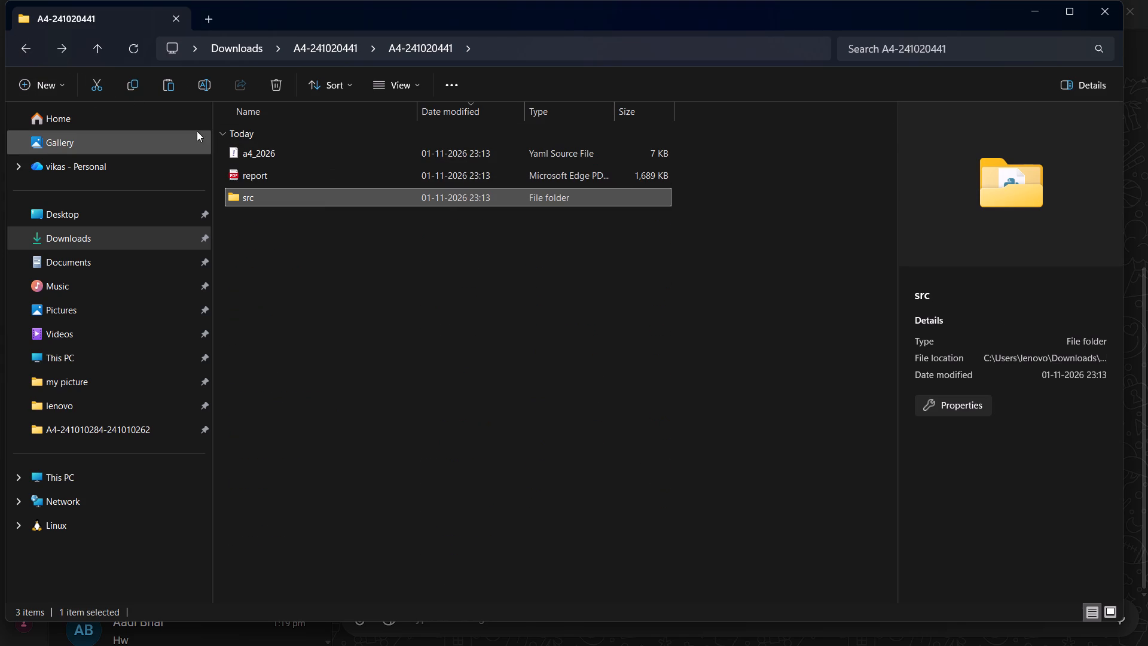
pyautogui.click(22, 48)
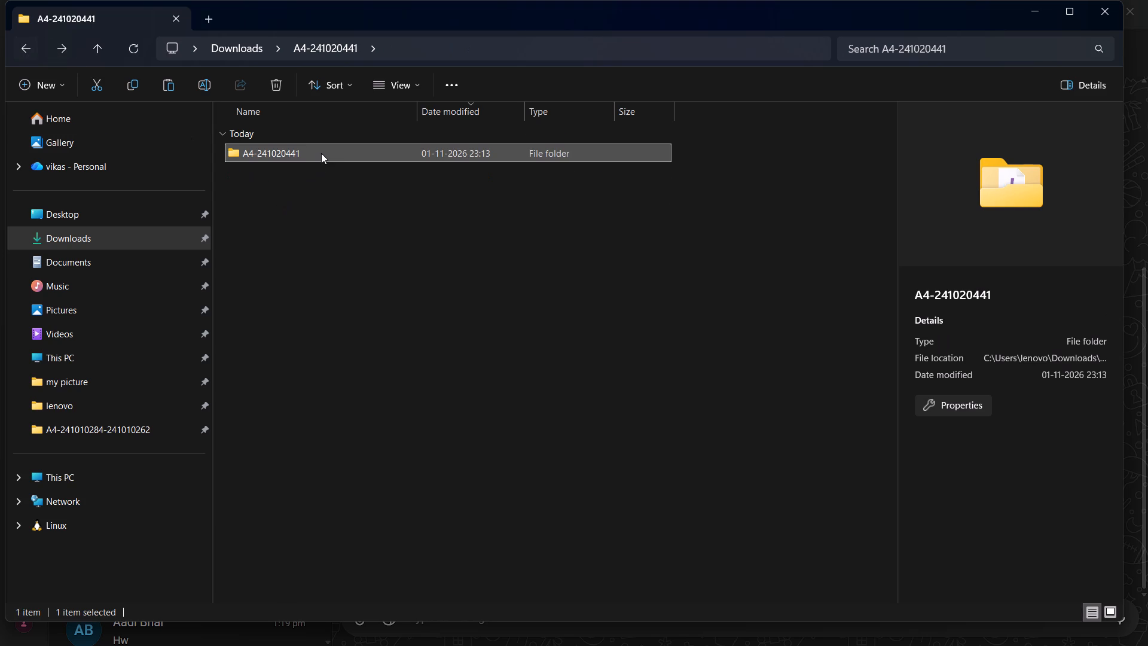
pyautogui.doubleClick(317, 153)
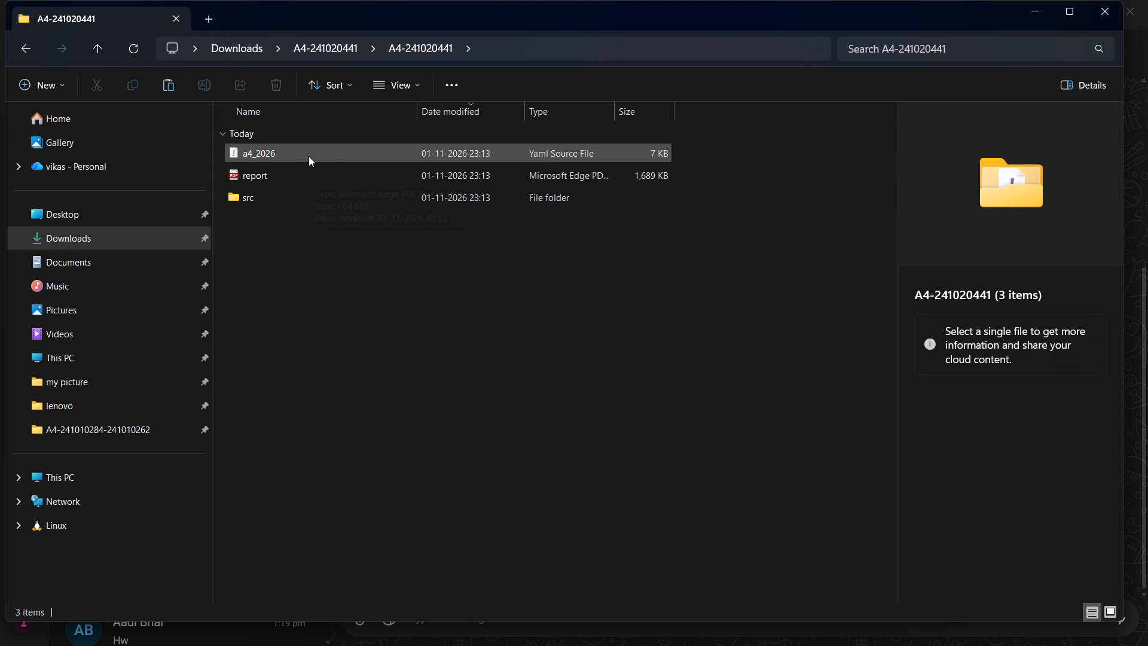
# Open a4_2026.yml with Visual Studio Code as the permanent default app and skim its list of dependencies.
pyautogui.doubleClick(307, 157)
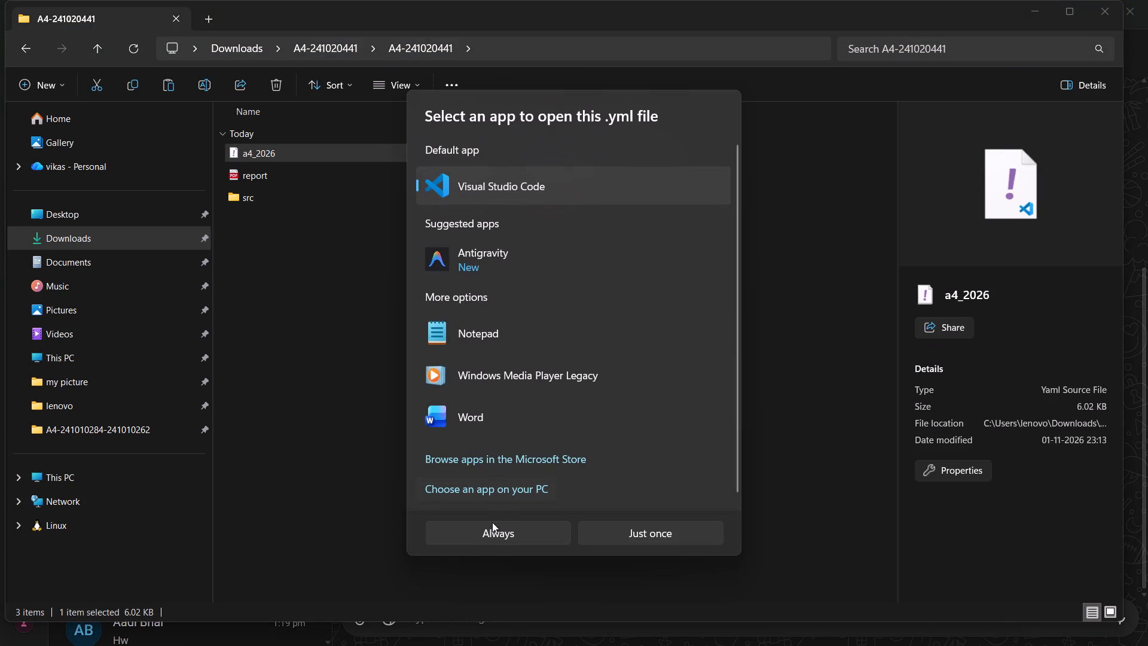
pyautogui.click(492, 529)
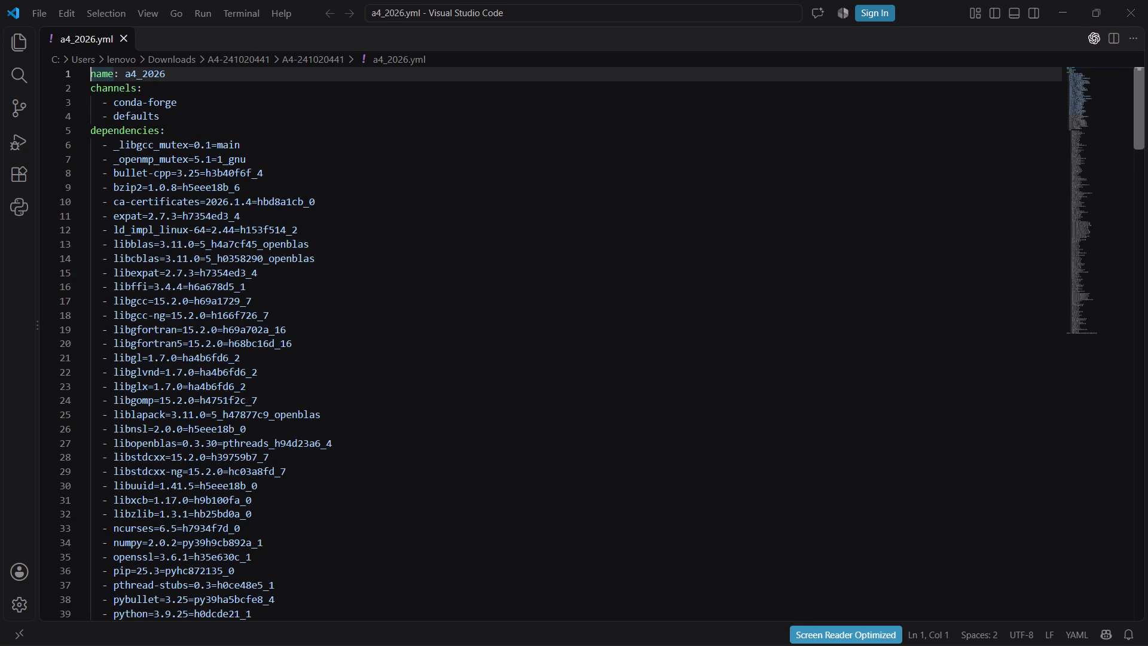
pyautogui.scroll(1, 492, 529)
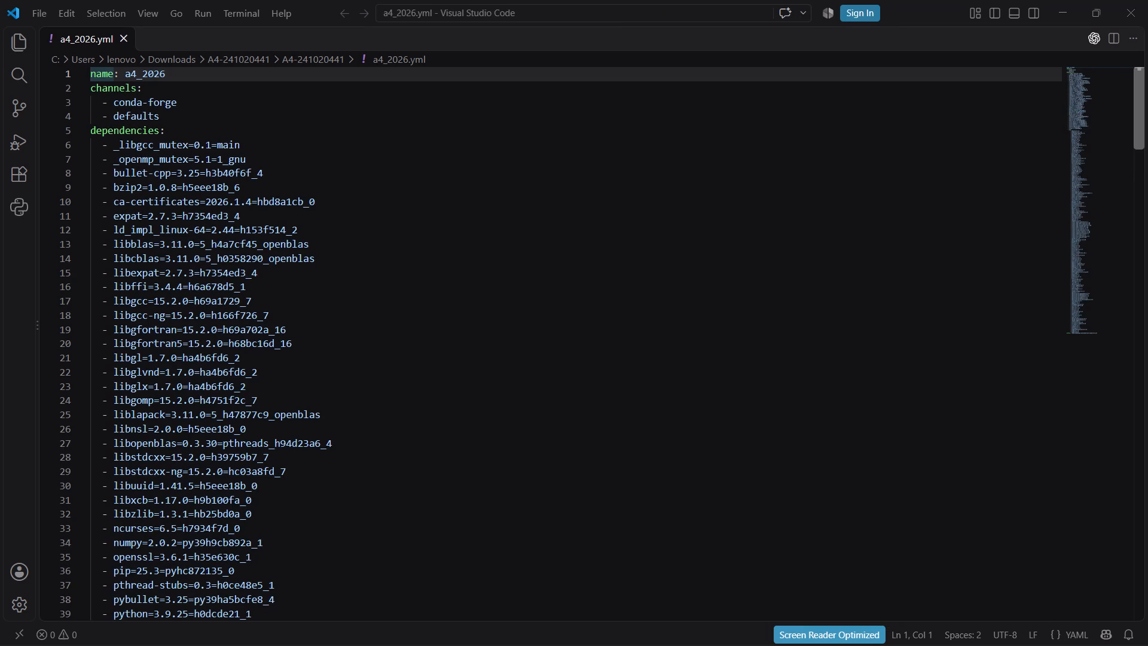
pyautogui.scroll(-19, 492, 529)
pyautogui.scroll(-12, 492, 529)
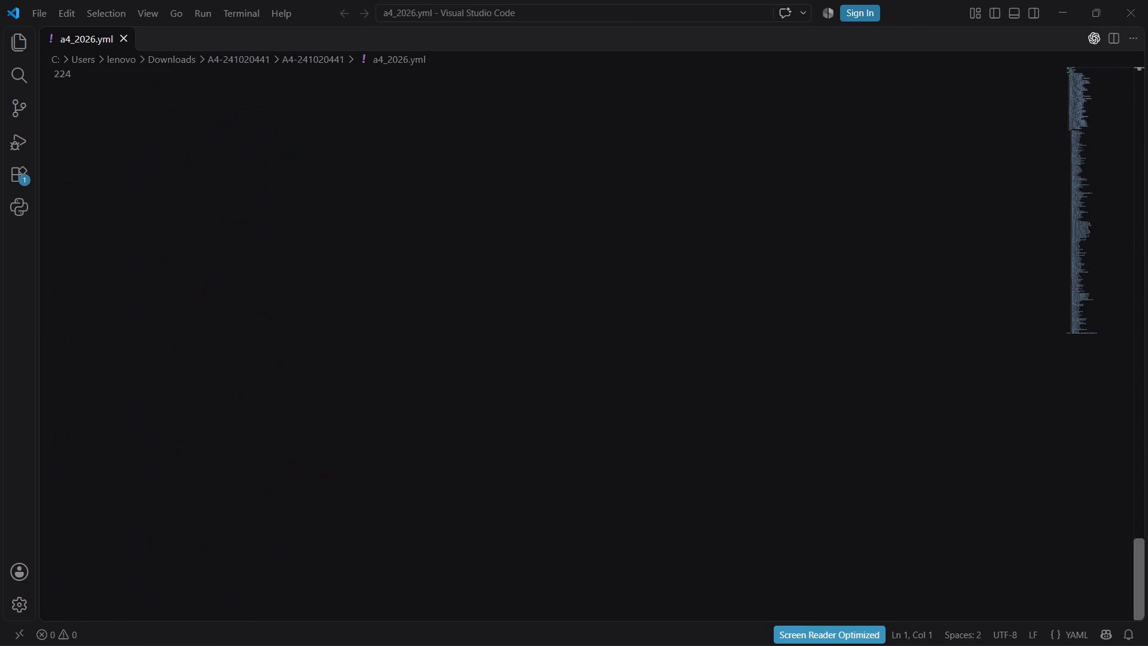
pyautogui.scroll(8, 492, 529)
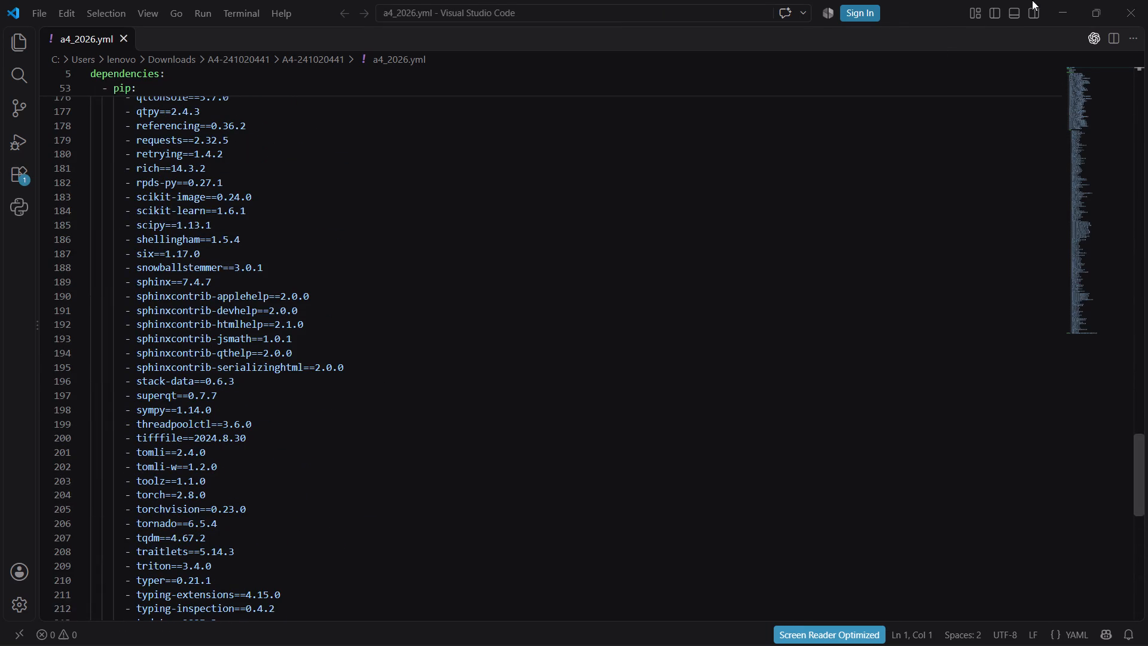
pyautogui.click(1055, 7)
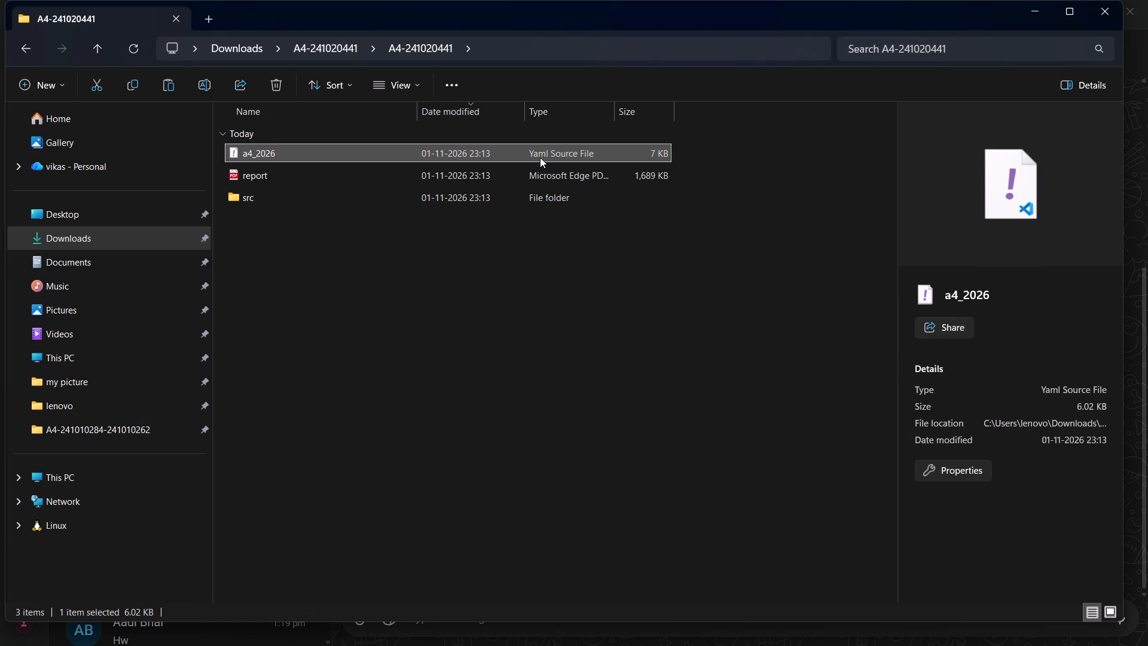
# Open the downloaded submission's report.pdf and skim through its first pages.
pyautogui.doubleClick(323, 178)
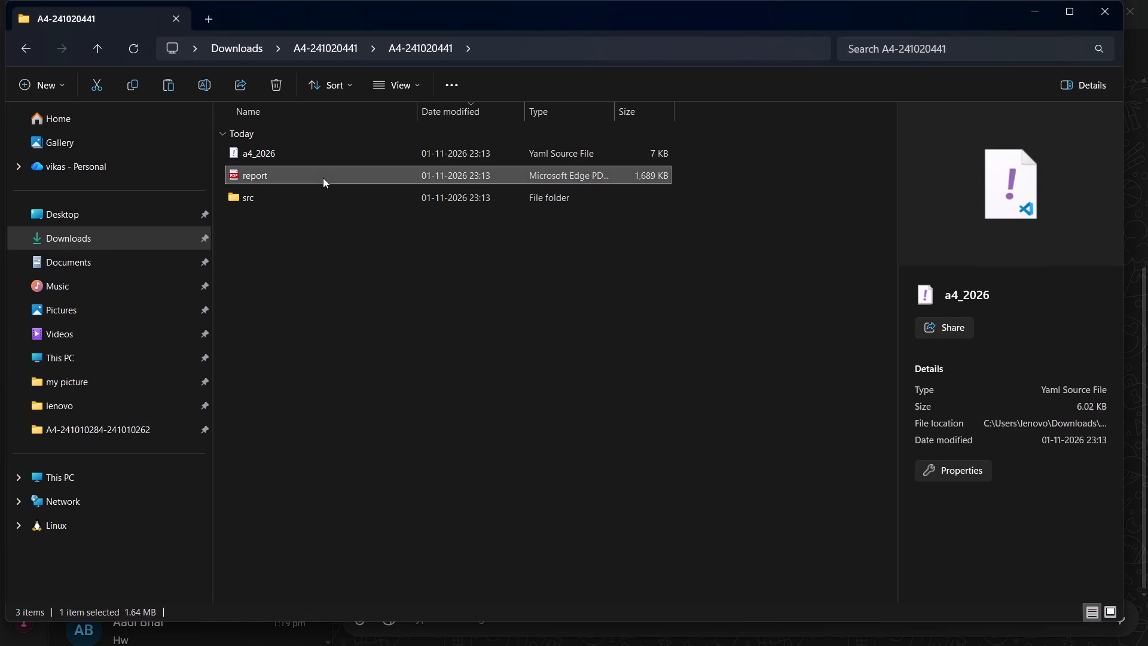
pyautogui.scroll(-7, 427, 308)
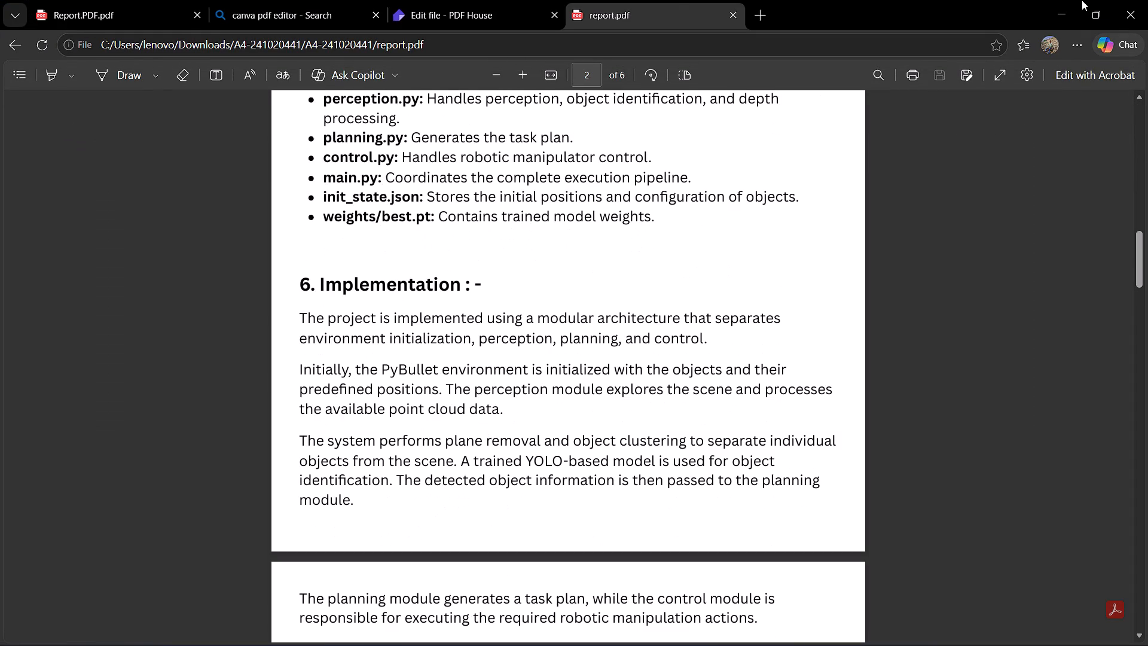
pyautogui.click(1067, 19)
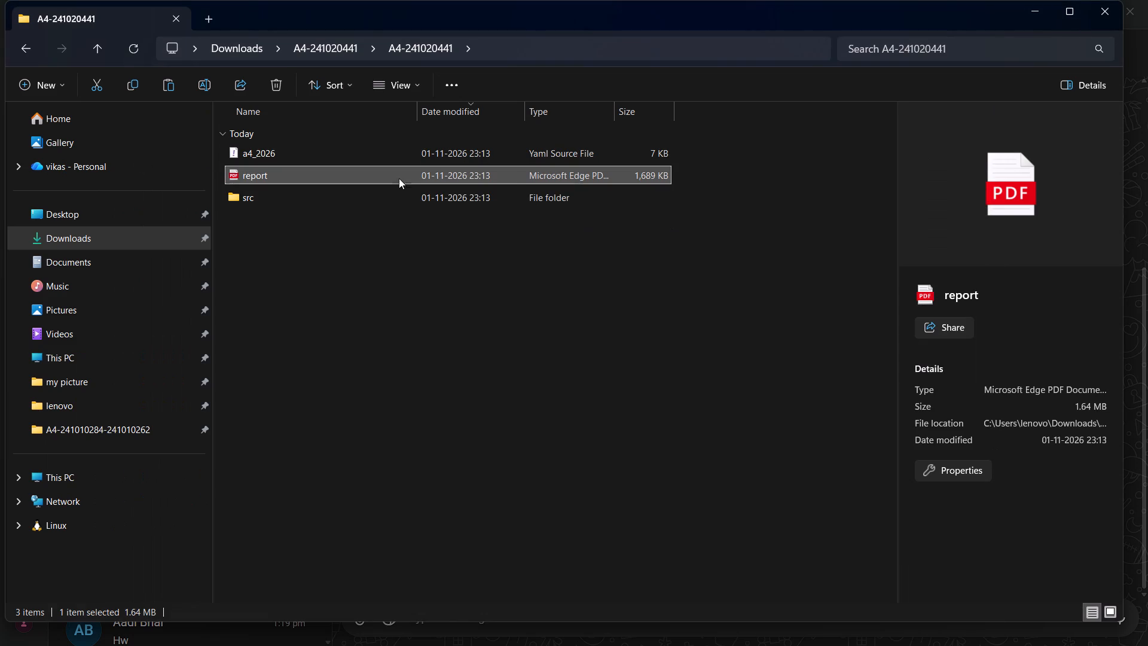
# Examine the files and subfolders in the downloaded submission's src folder, including __pycache__, and return to its parent folder.
pyautogui.doubleClick(373, 196)
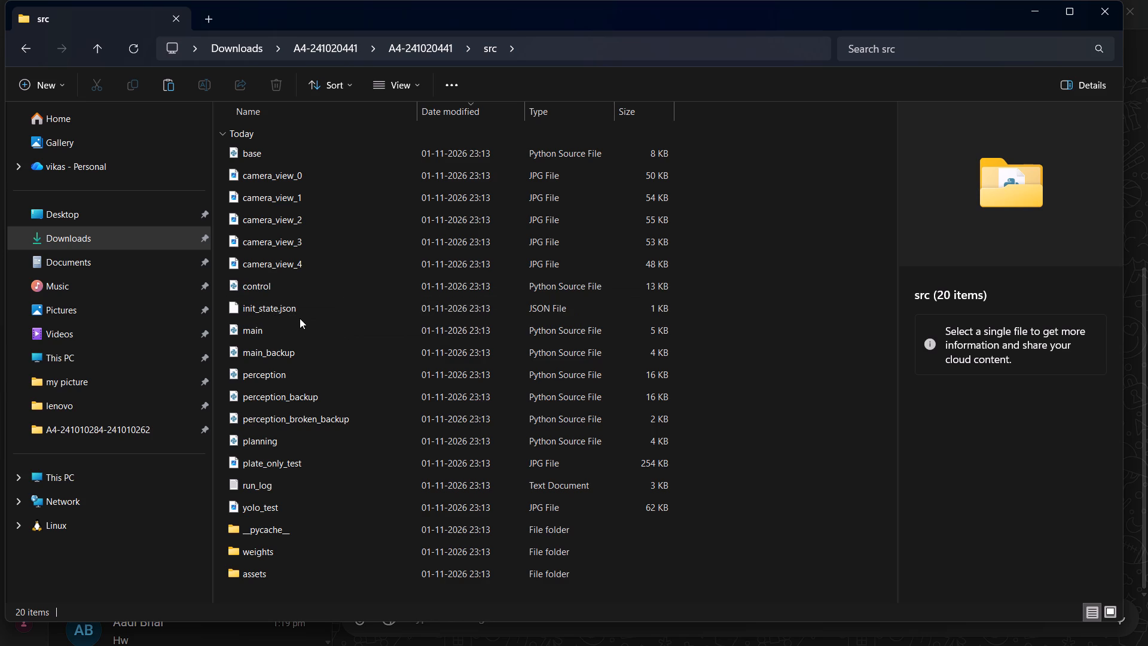
pyautogui.scroll(-1, 300, 318)
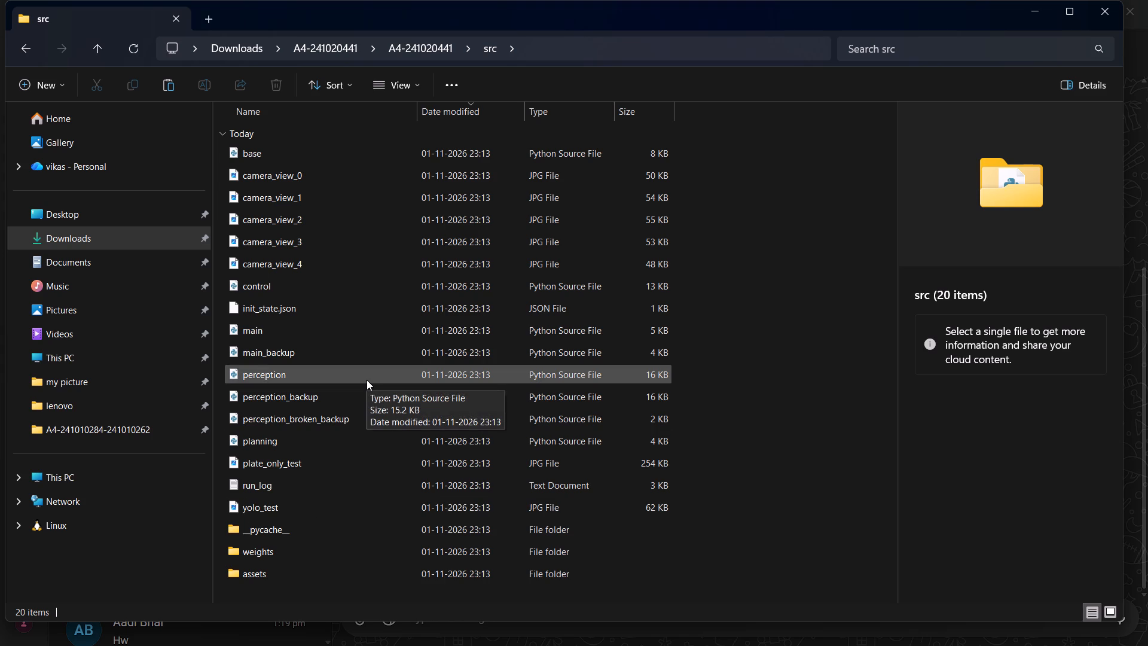
pyautogui.click(292, 531)
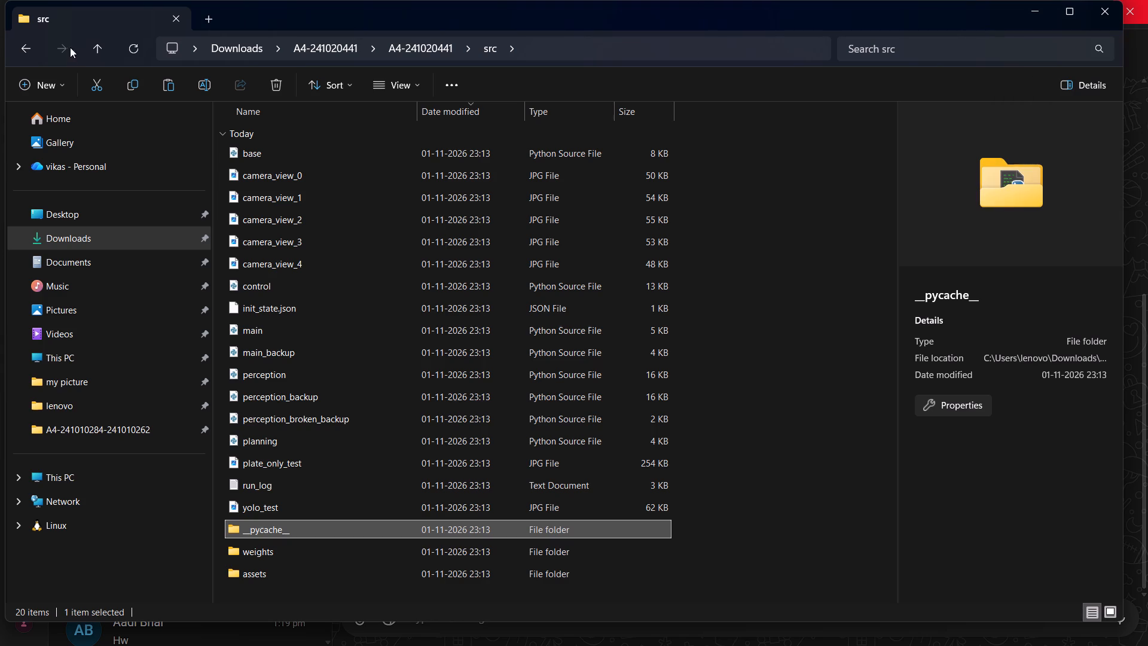
pyautogui.click(20, 45)
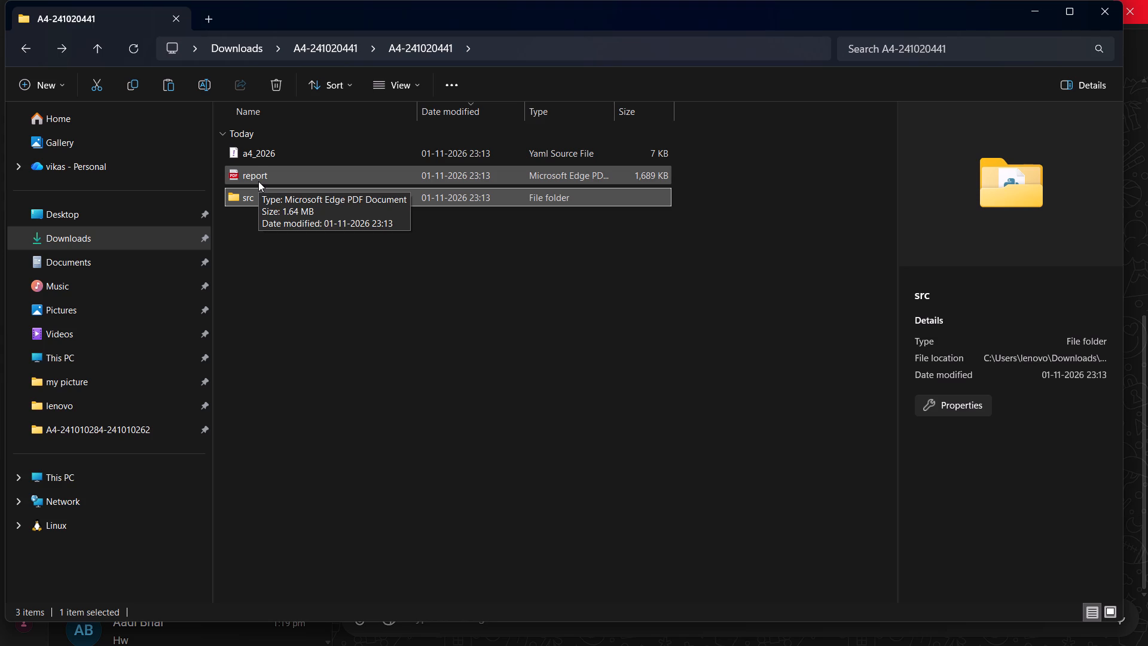
pyautogui.click(483, 262)
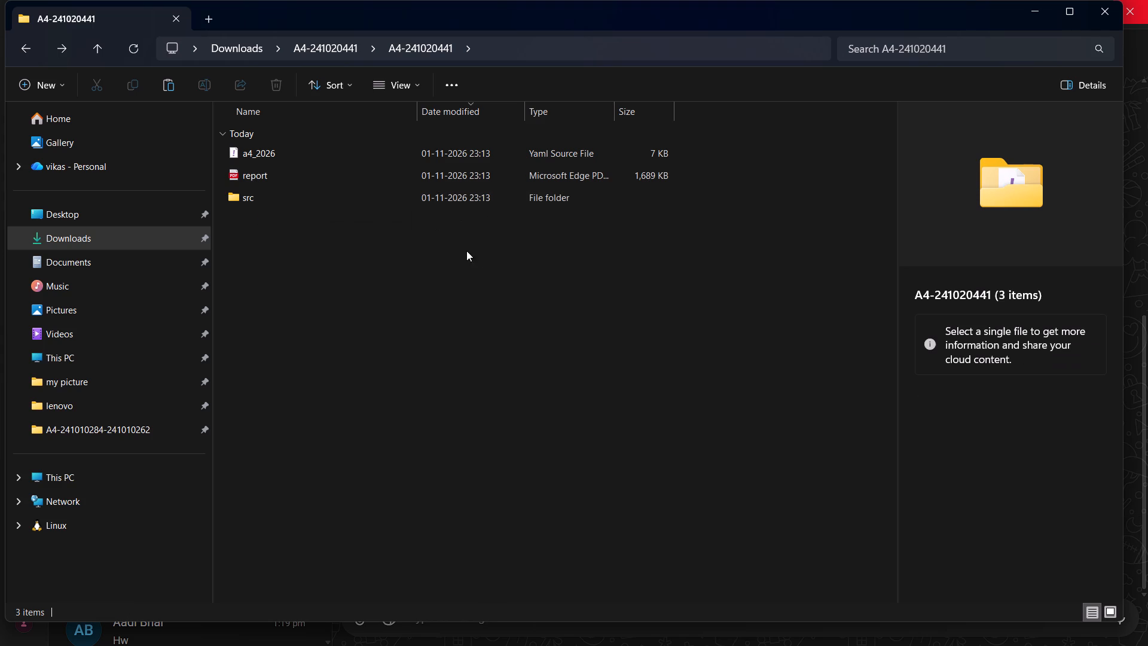
pyautogui.click(326, 197)
pyautogui.doubleClick(326, 197)
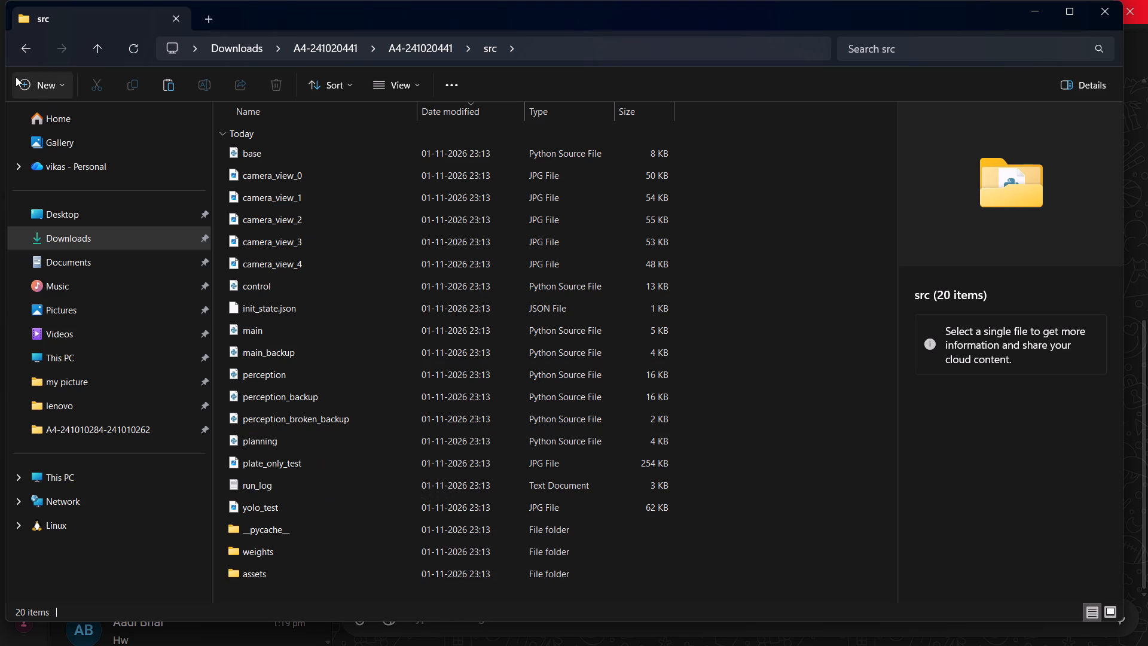
pyautogui.click(25, 45)
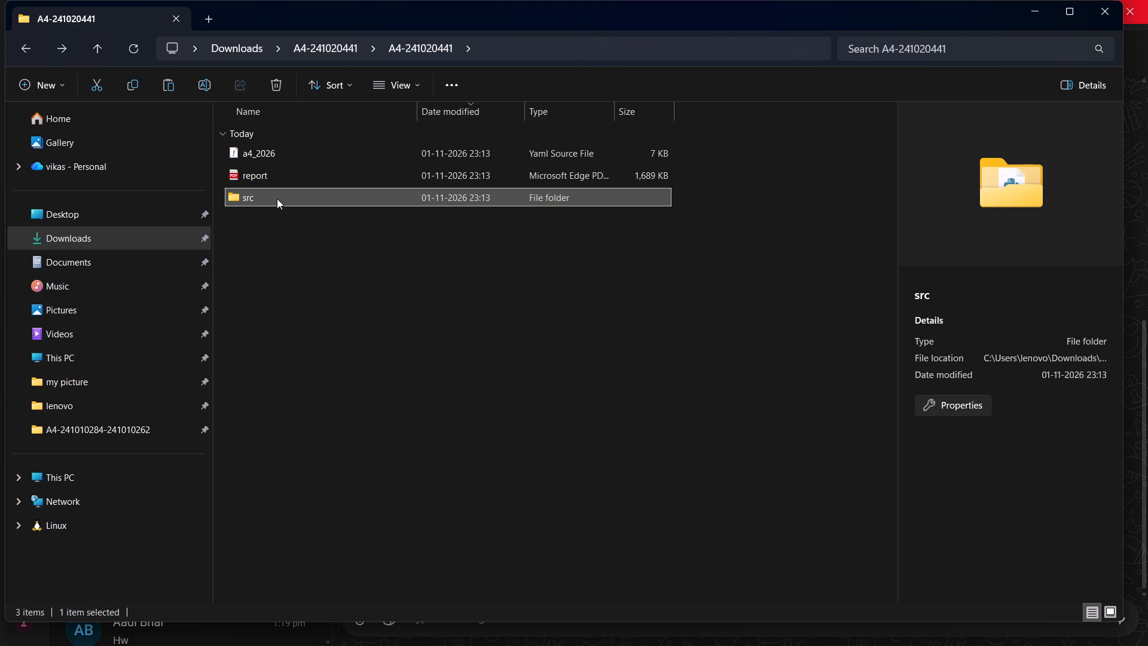
pyautogui.doubleClick(275, 197)
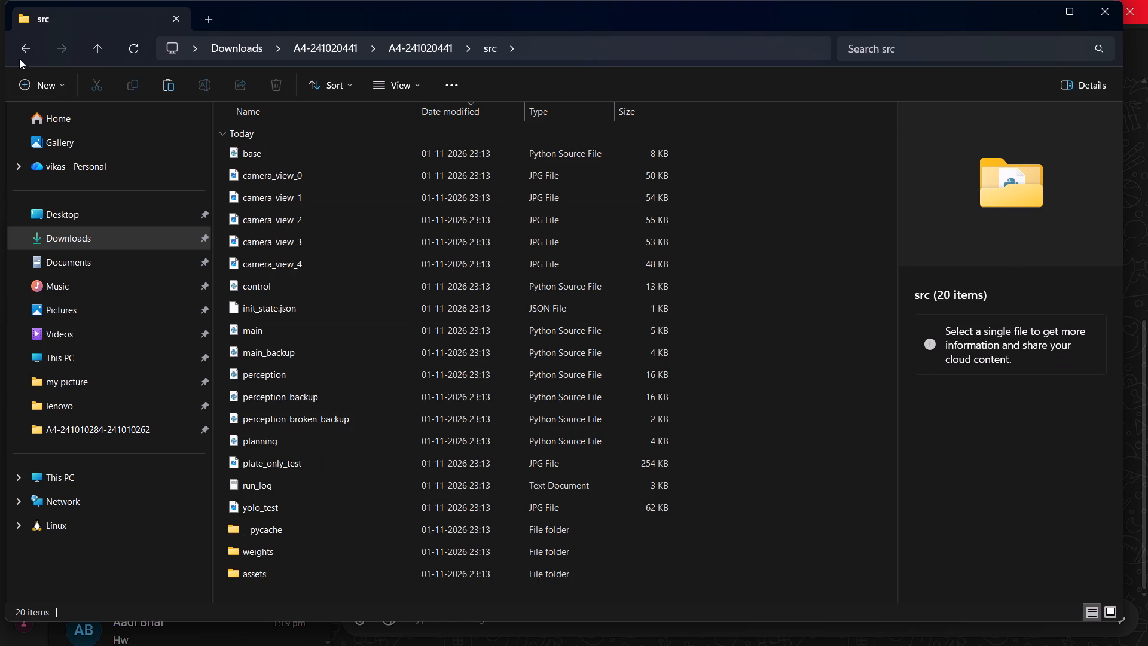
pyautogui.click(23, 52)
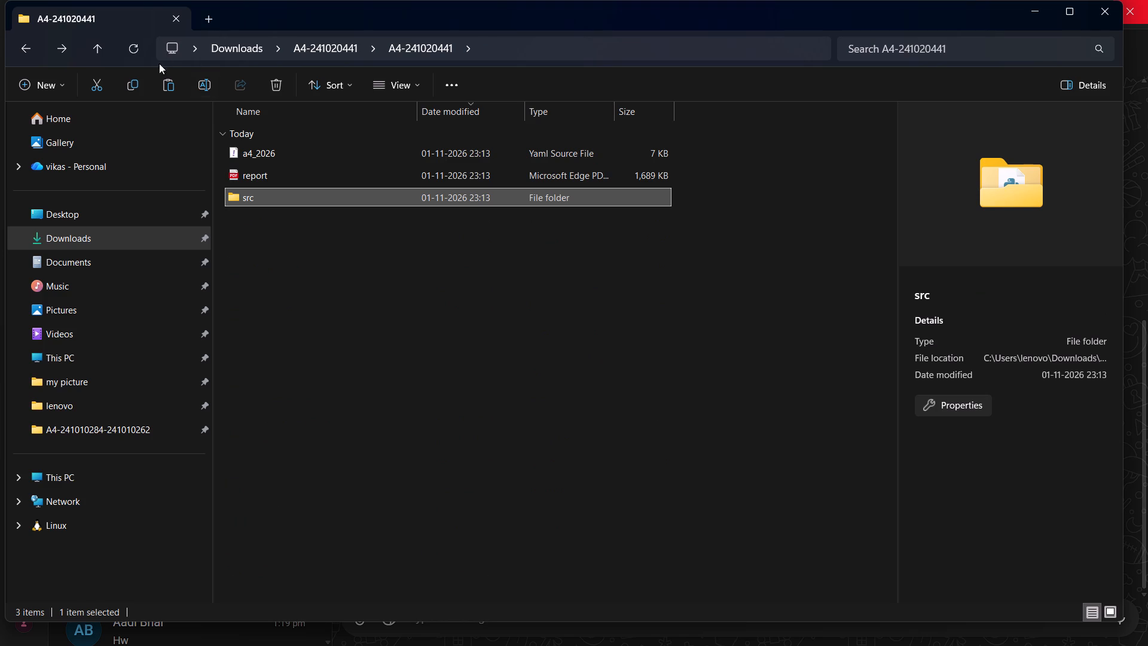
# Copy the src folder from the downloaded submission into the Desktop A4 submission folder that holds Report.PDF.
pyautogui.click(135, 82)
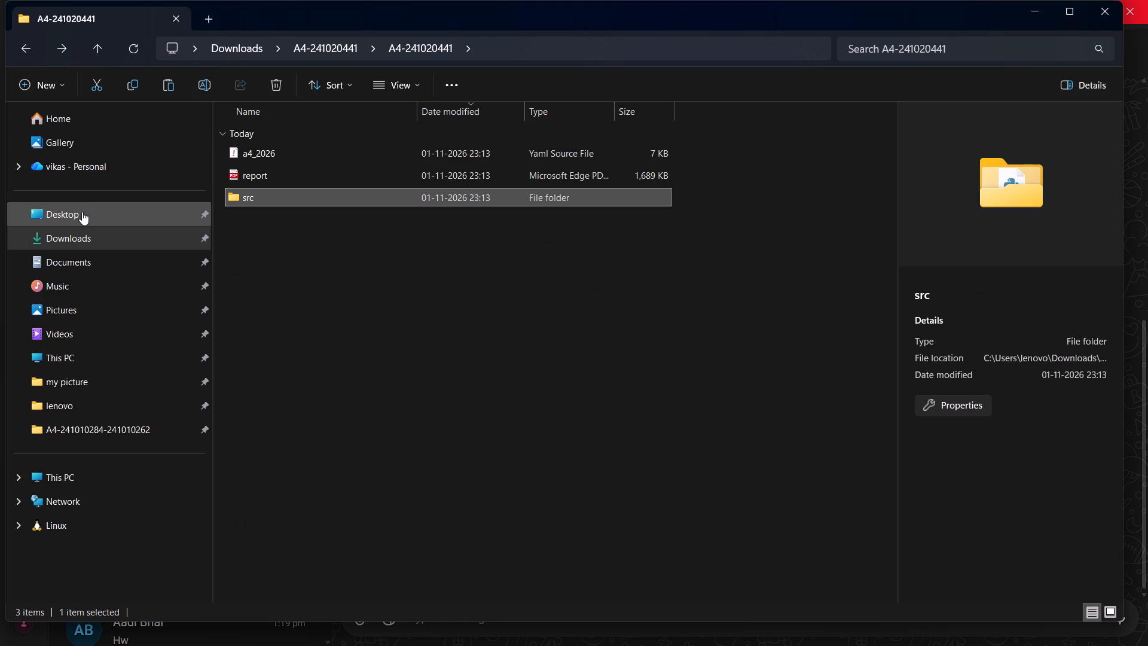
pyautogui.click(82, 212)
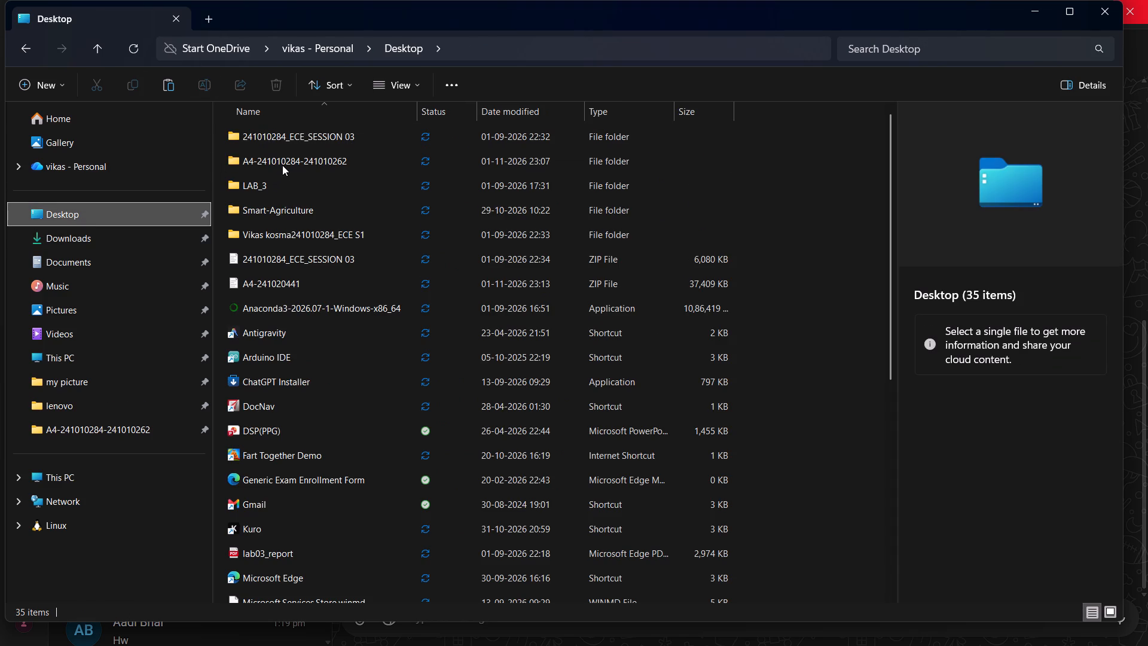
pyautogui.doubleClick(283, 165)
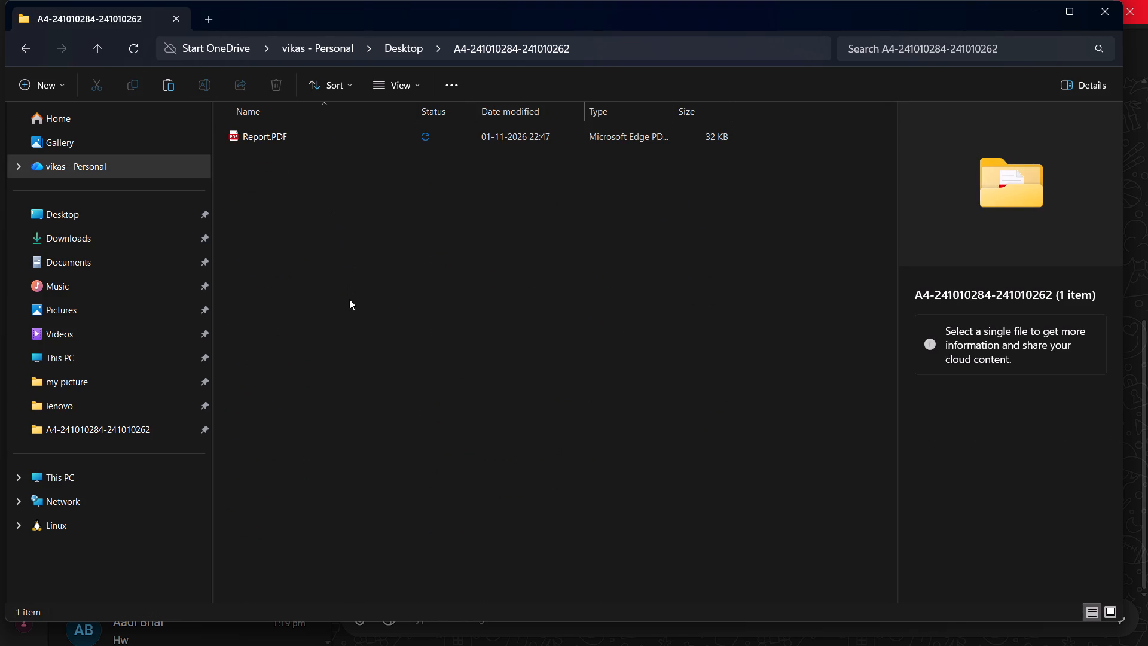
pyautogui.click(173, 86)
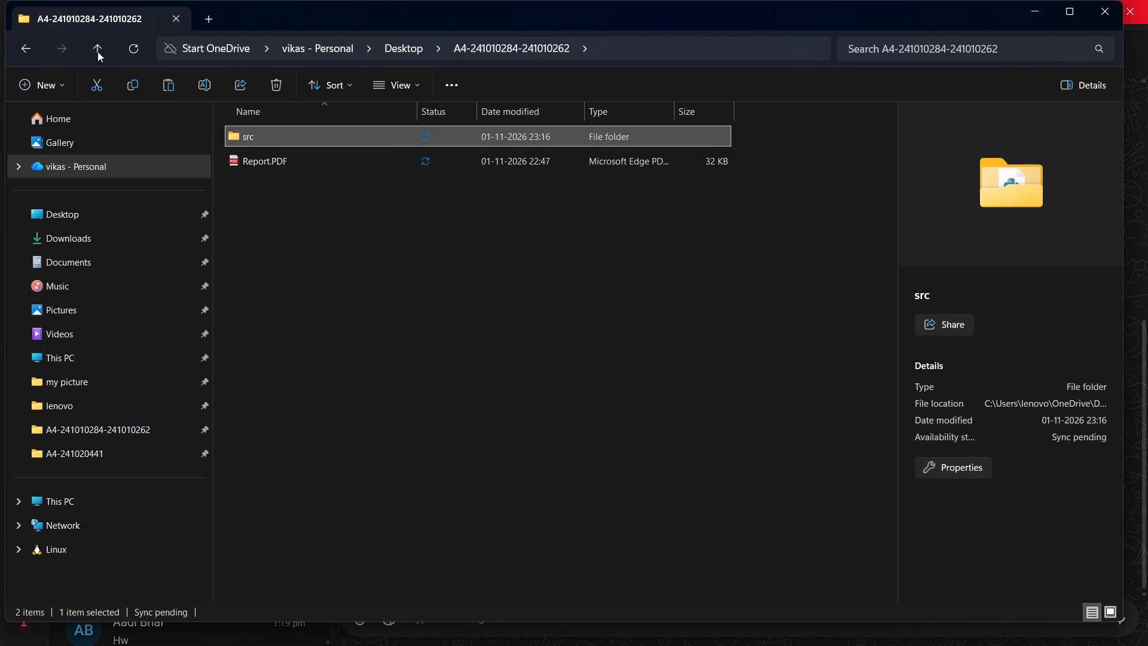
# Check the contents of the copied src folder in the Desktop A4 submission folder.
pyautogui.doubleClick(261, 136)
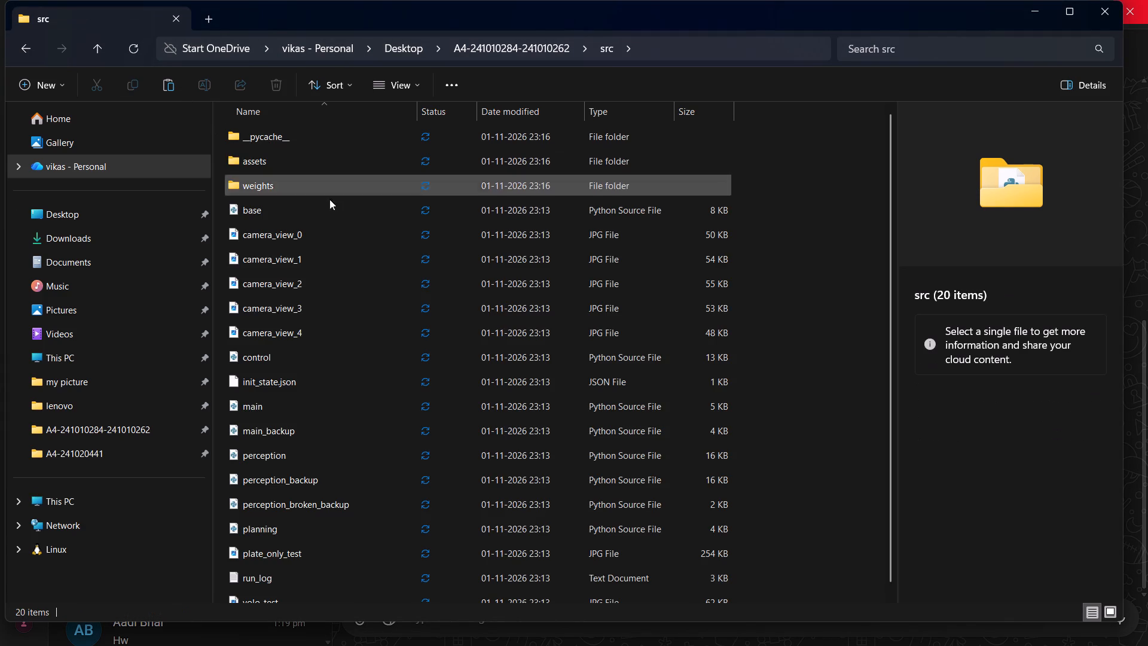
pyautogui.scroll(-12, 353, 309)
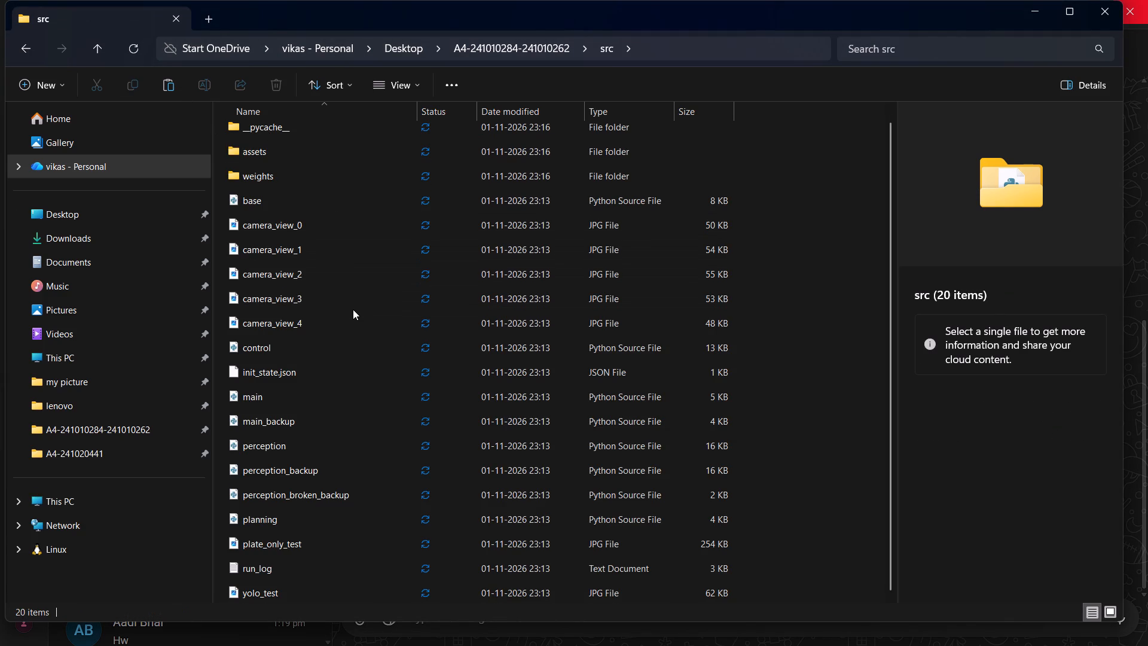
pyautogui.scroll(-9, 353, 309)
pyautogui.scroll(5, 353, 309)
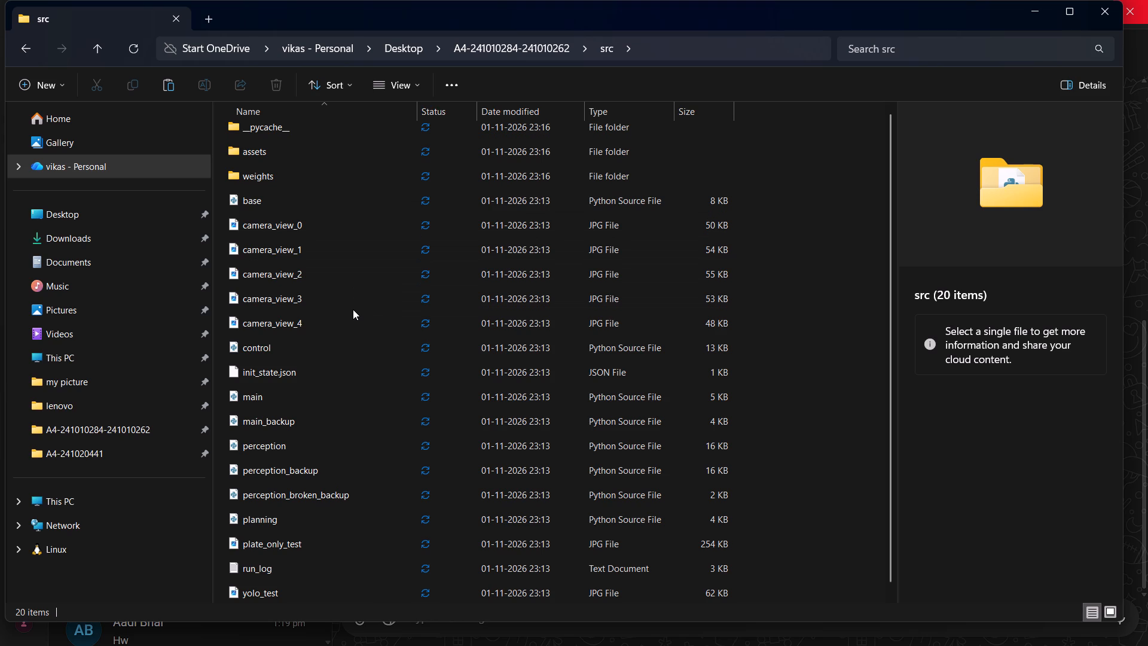
pyautogui.click(24, 51)
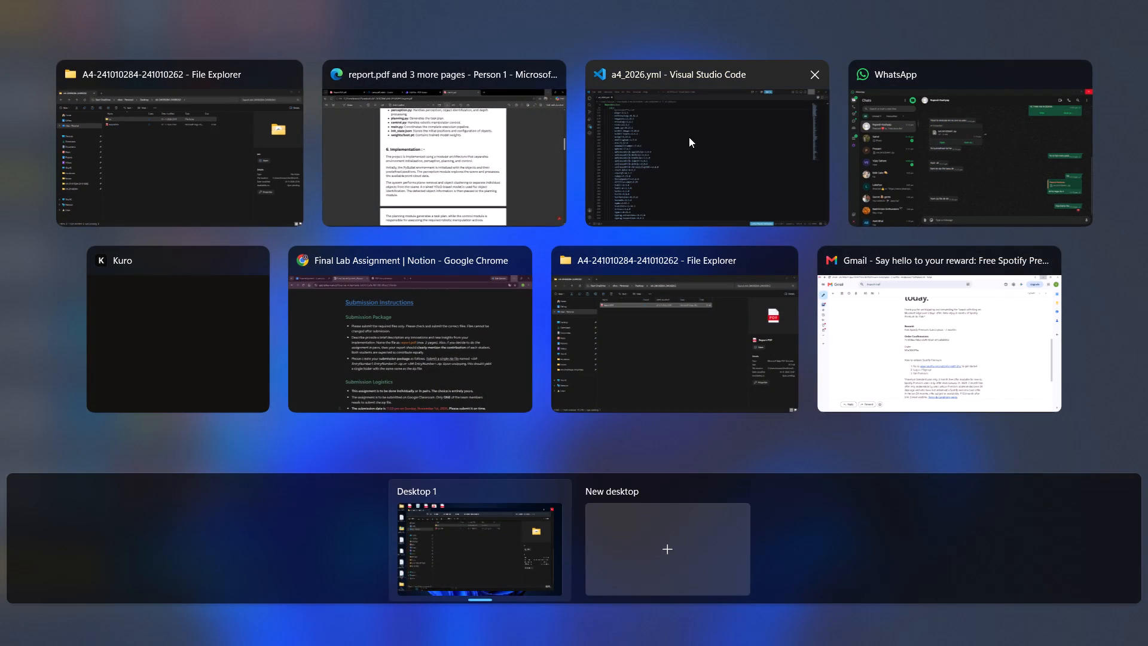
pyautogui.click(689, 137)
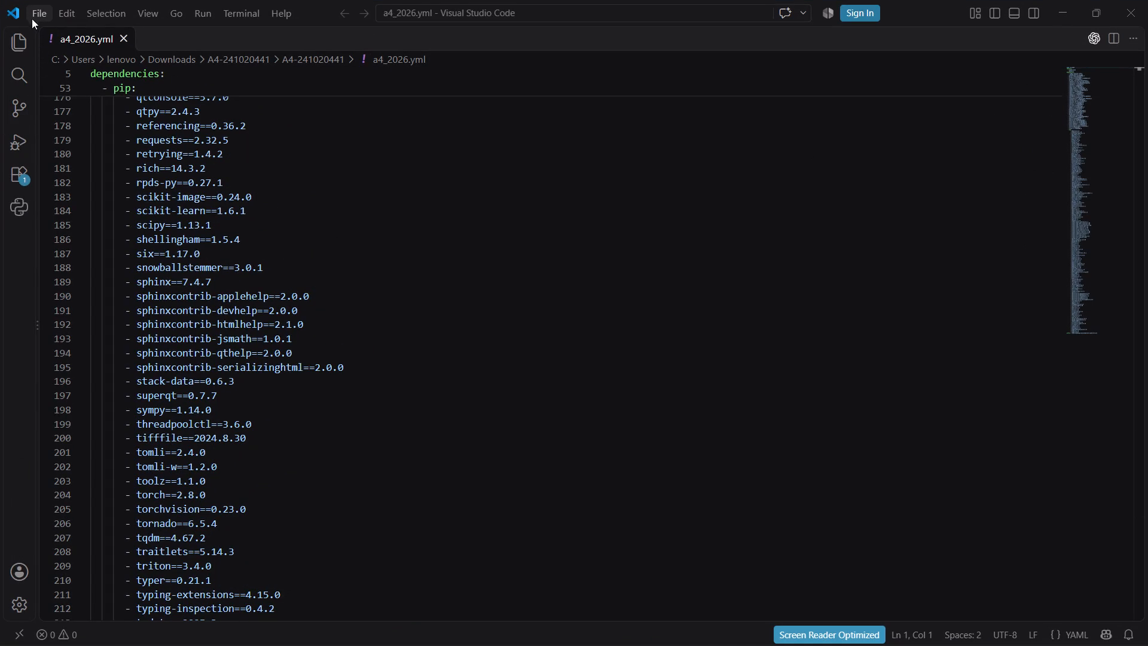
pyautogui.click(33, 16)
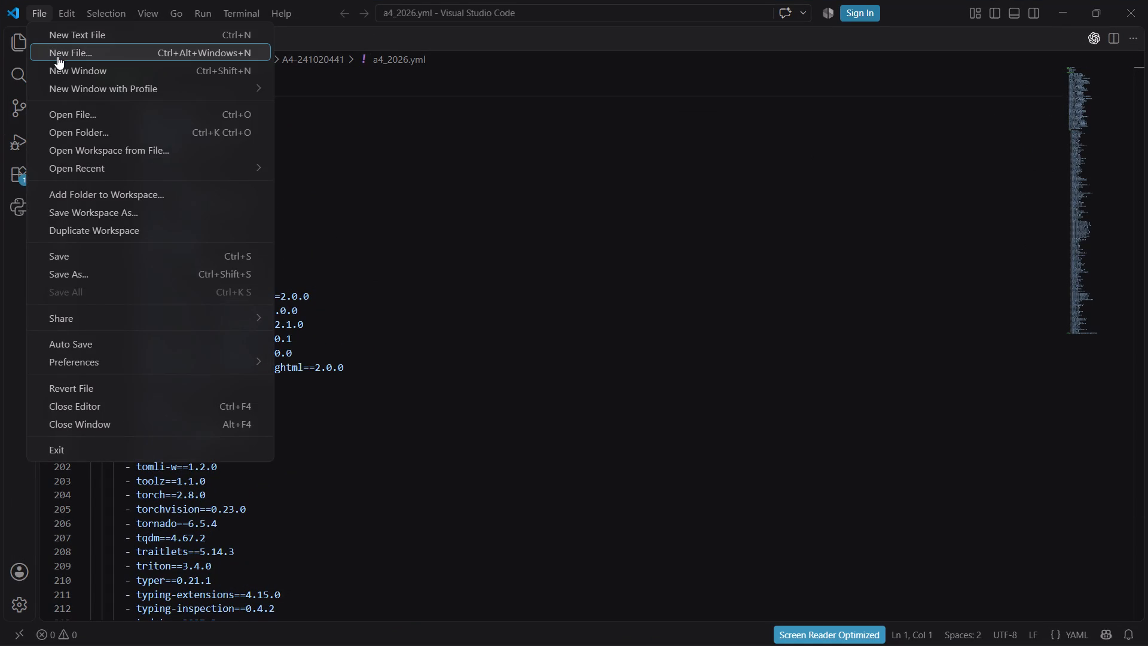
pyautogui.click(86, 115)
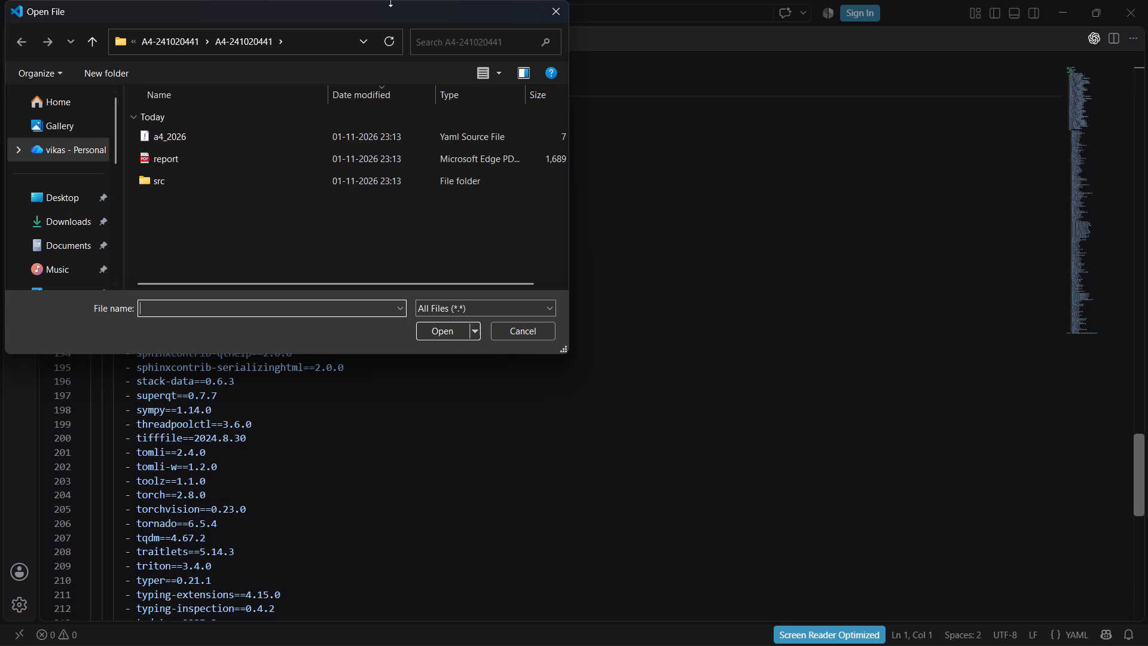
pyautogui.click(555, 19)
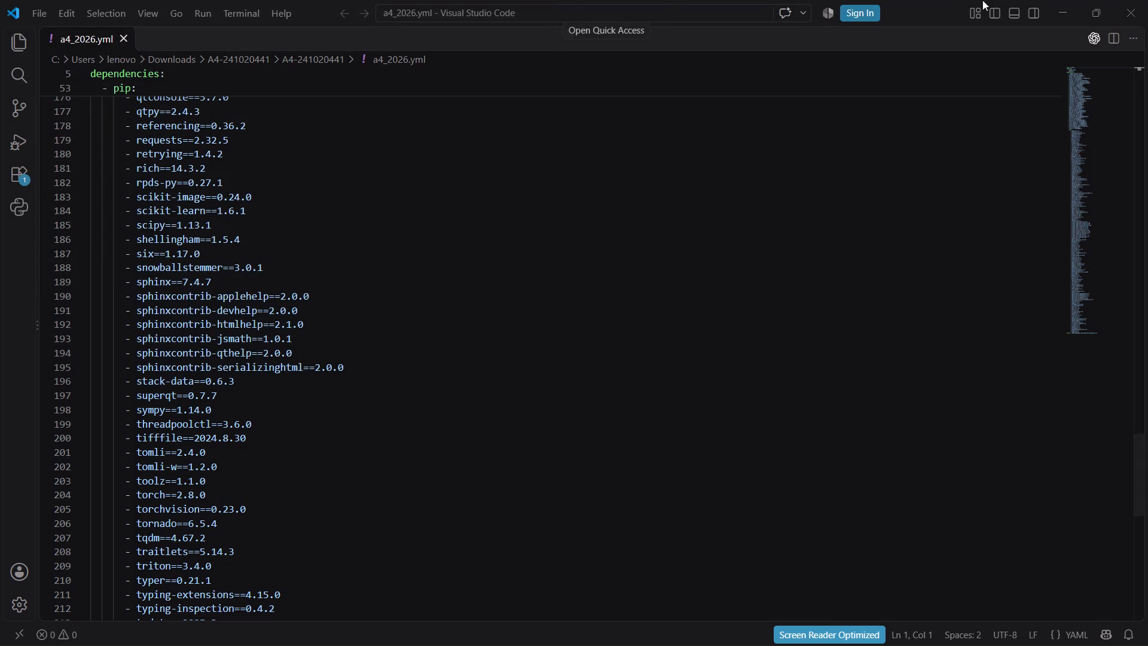
# Close the a4_2026.yml environment file and return to the Desktop A4 submission folder.
pyautogui.click(1147, 0)
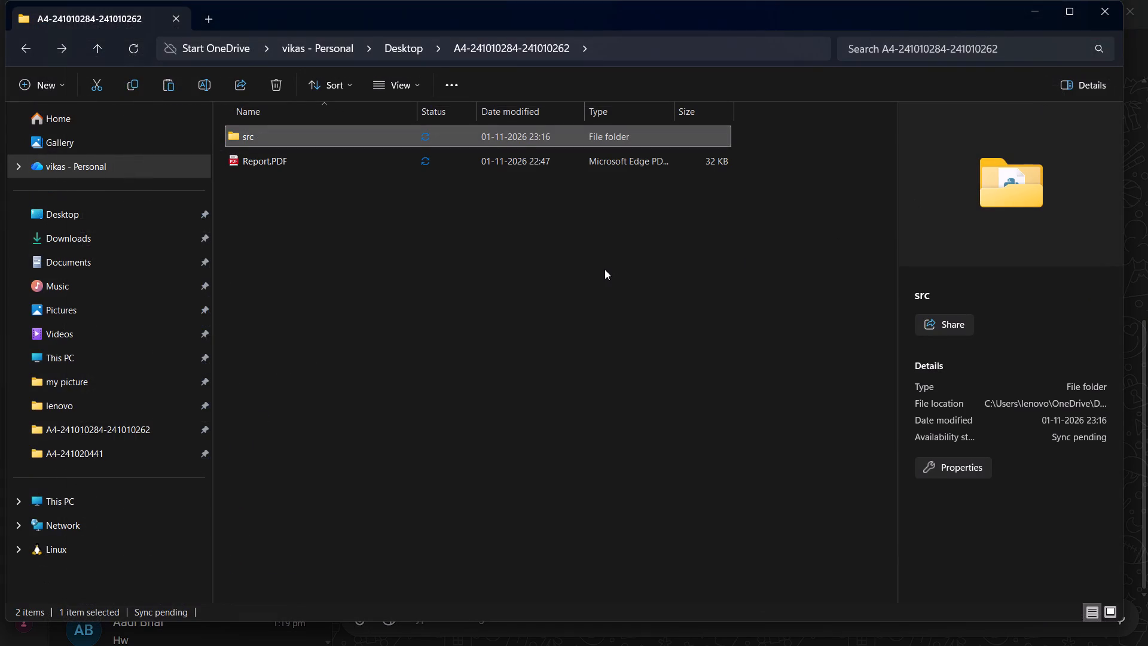
pyautogui.click(604, 269)
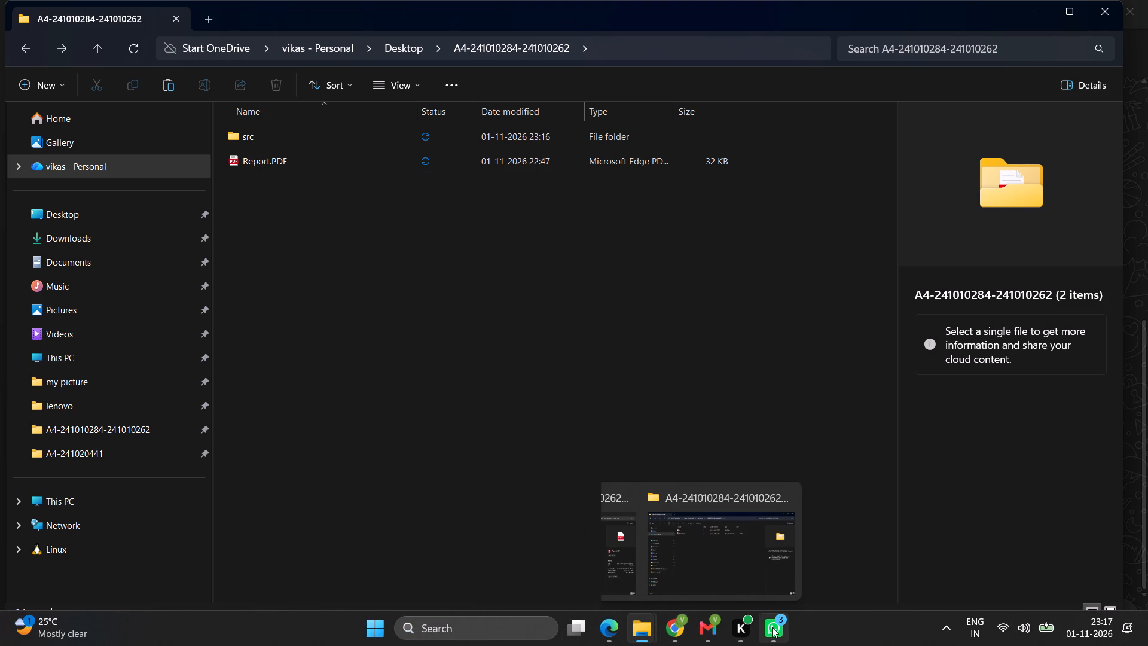
# Examine the copied src folder in the Desktop A4 submission folder, previewing camera_view_1 and briefly opening camera_view_2 and main_backup.py.
pyautogui.doubleClick(276, 137)
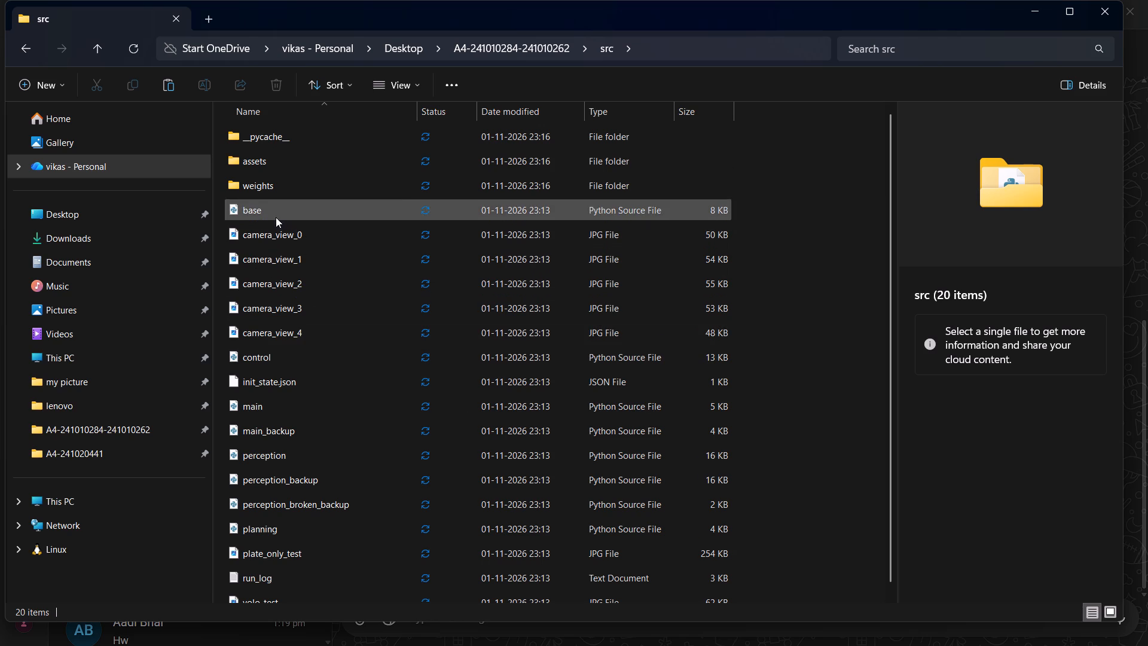
pyautogui.click(257, 263)
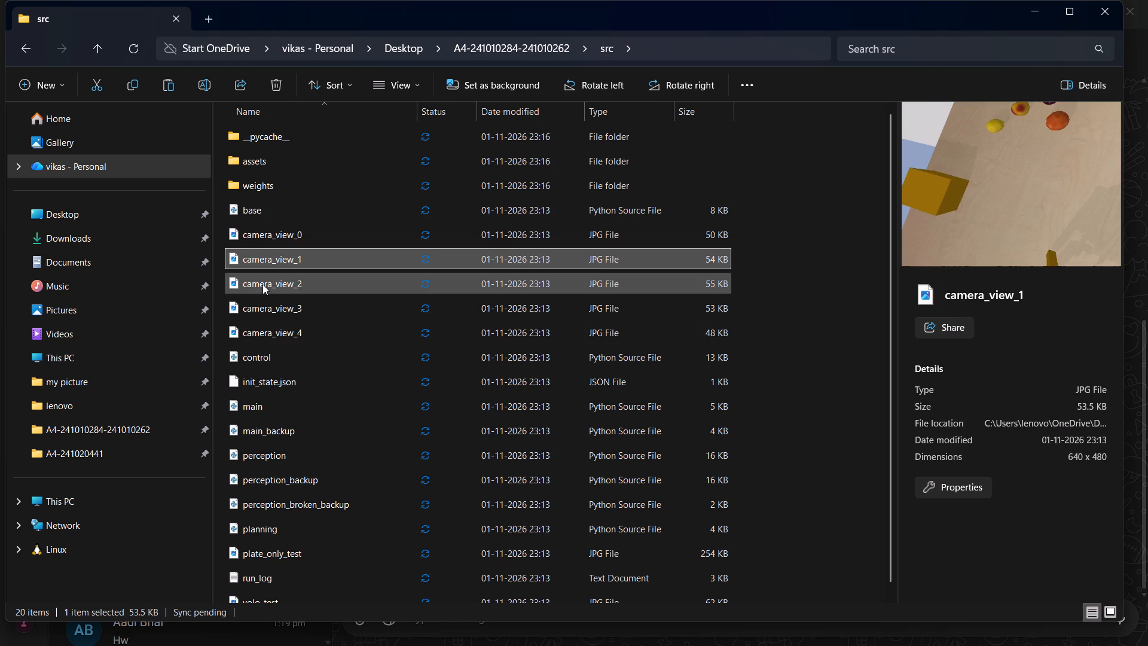
pyautogui.click(262, 284)
pyautogui.doubleClick(262, 284)
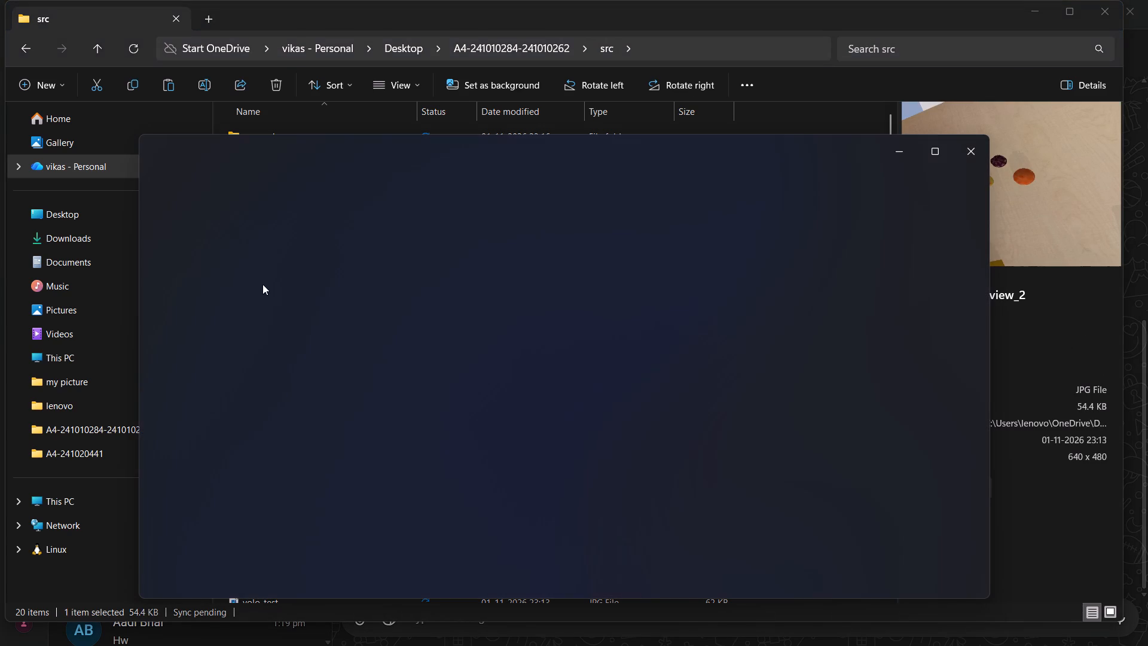
pyautogui.click(967, 153)
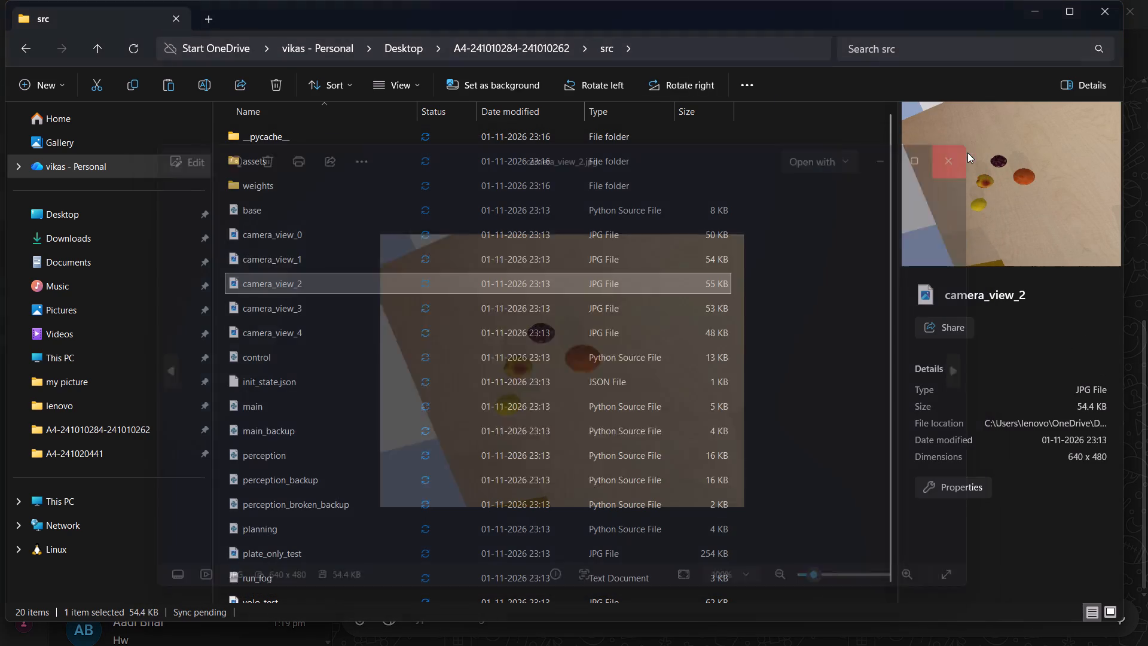
pyautogui.scroll(-6, 336, 428)
pyautogui.scroll(-4, 289, 549)
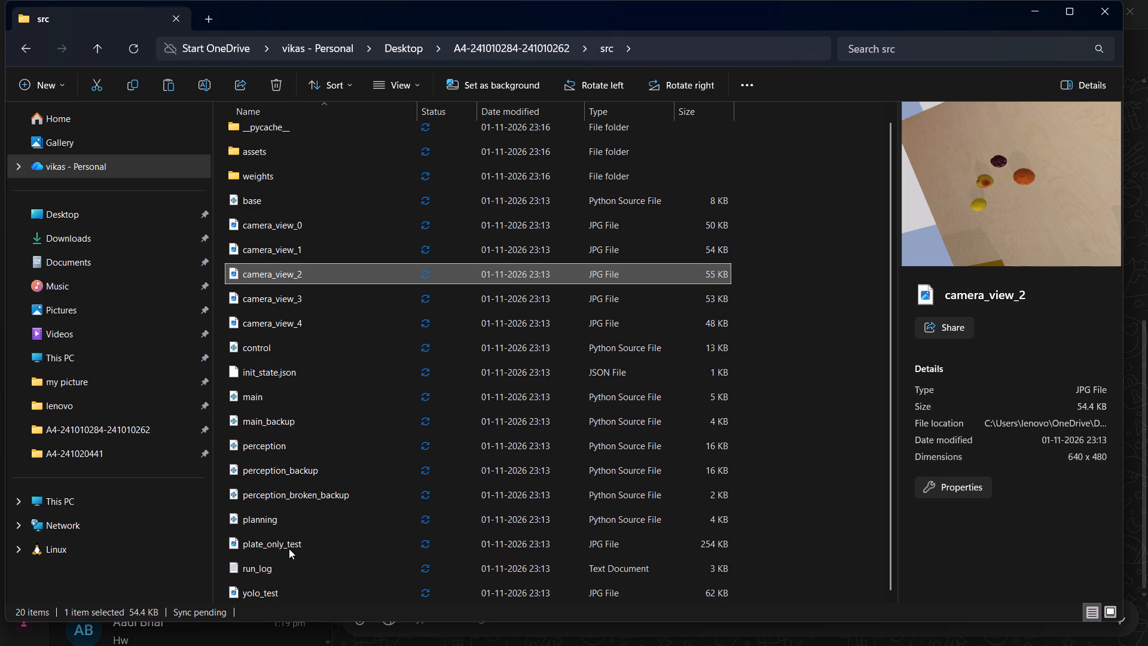
pyautogui.click(280, 417)
pyautogui.doubleClick(280, 417)
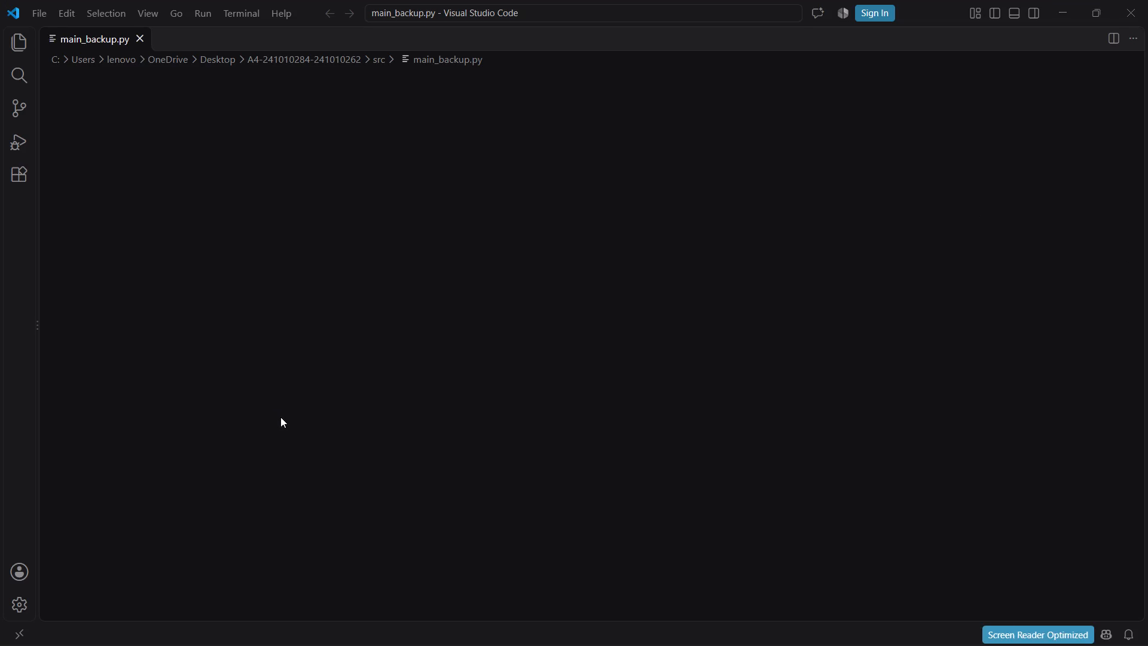
pyautogui.click(1147, 0)
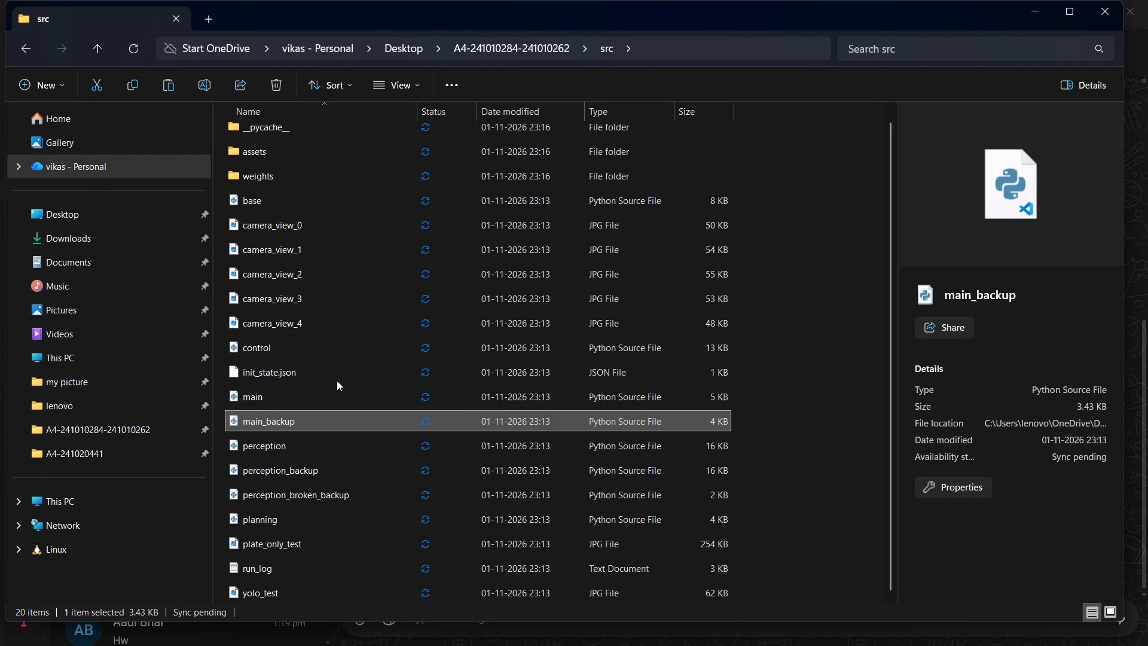
pyautogui.scroll(-1, 348, 463)
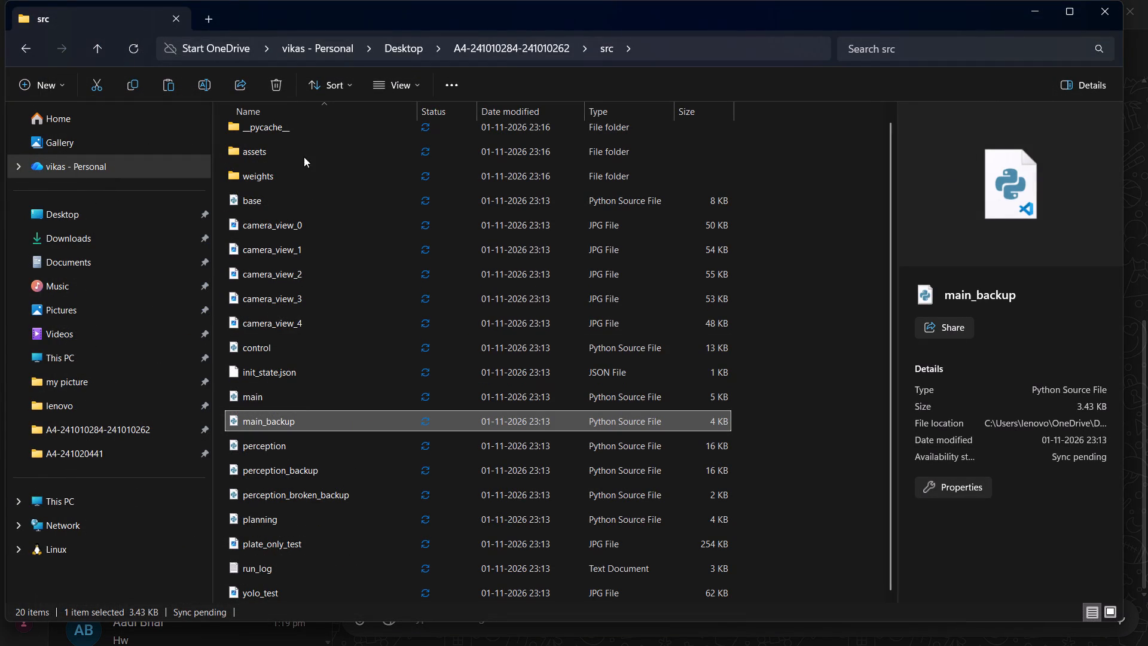
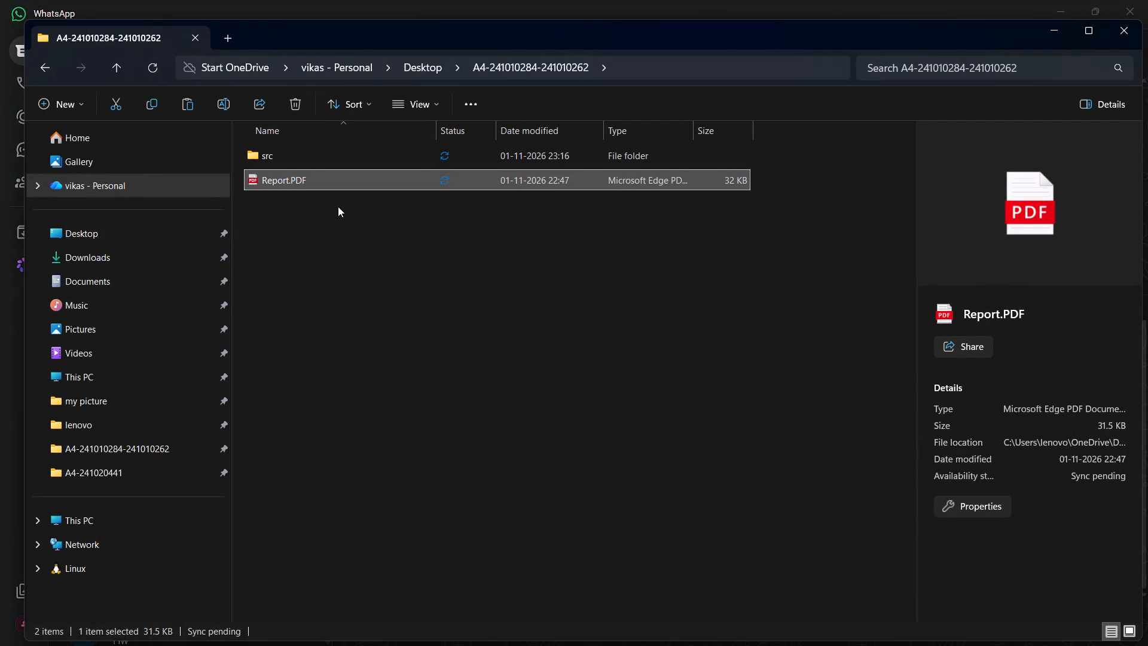
# Copy the a4_2026 environment file from the downloaded submission folder into the Desktop A4 submission folder.
pyautogui.doubleClick(158, 476)
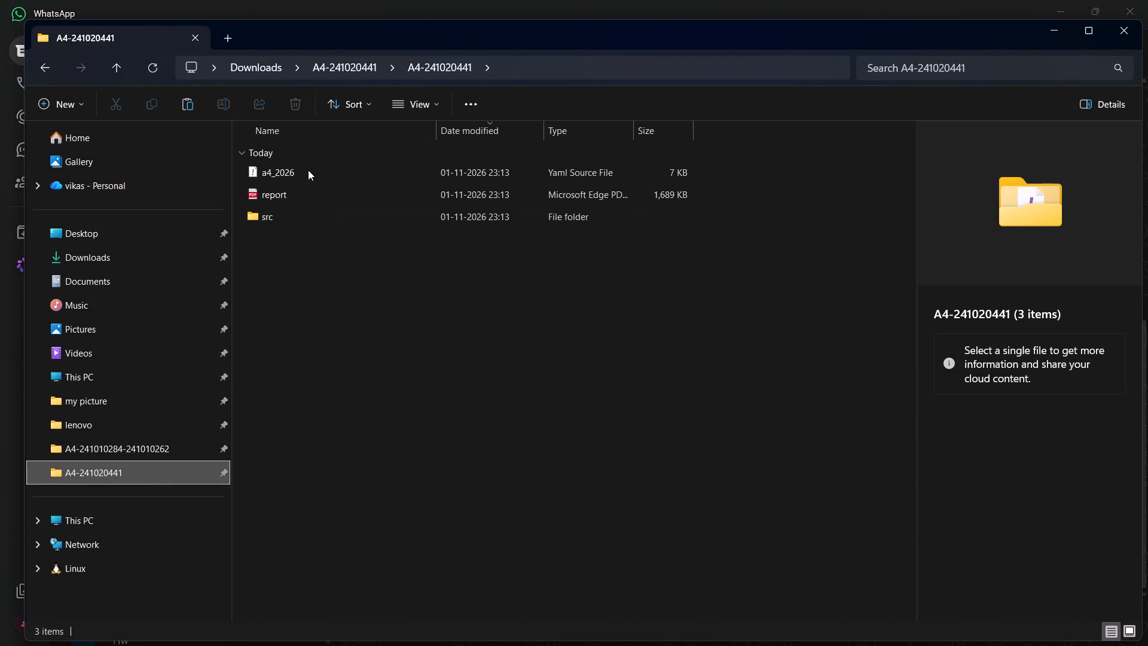
pyautogui.click(308, 170)
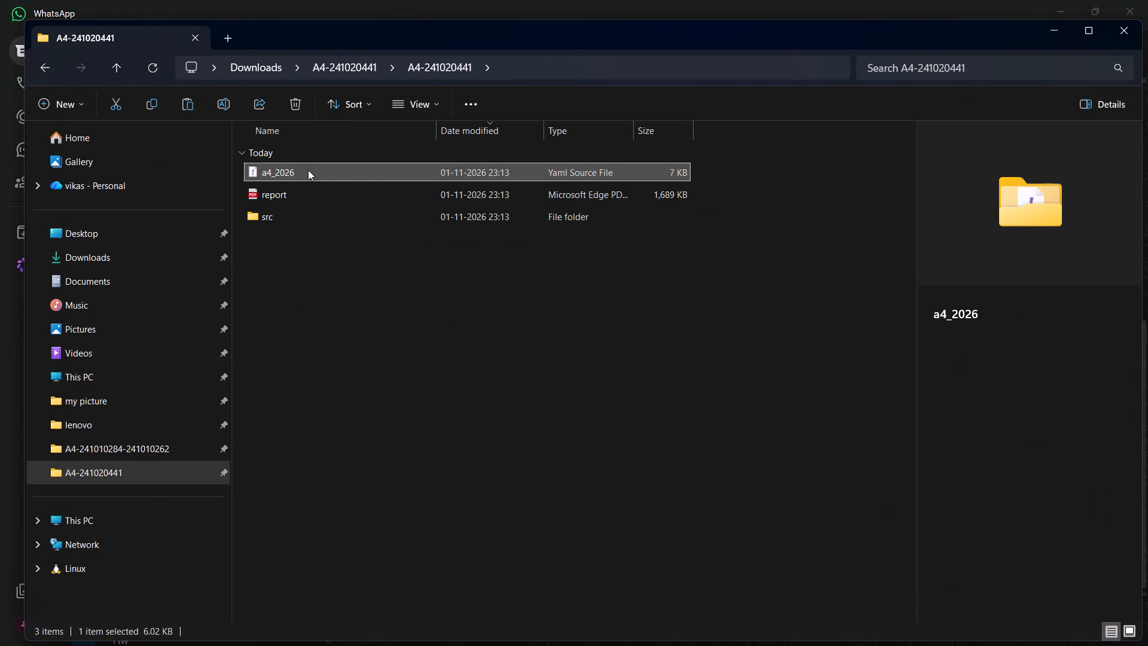
pyautogui.click(148, 104)
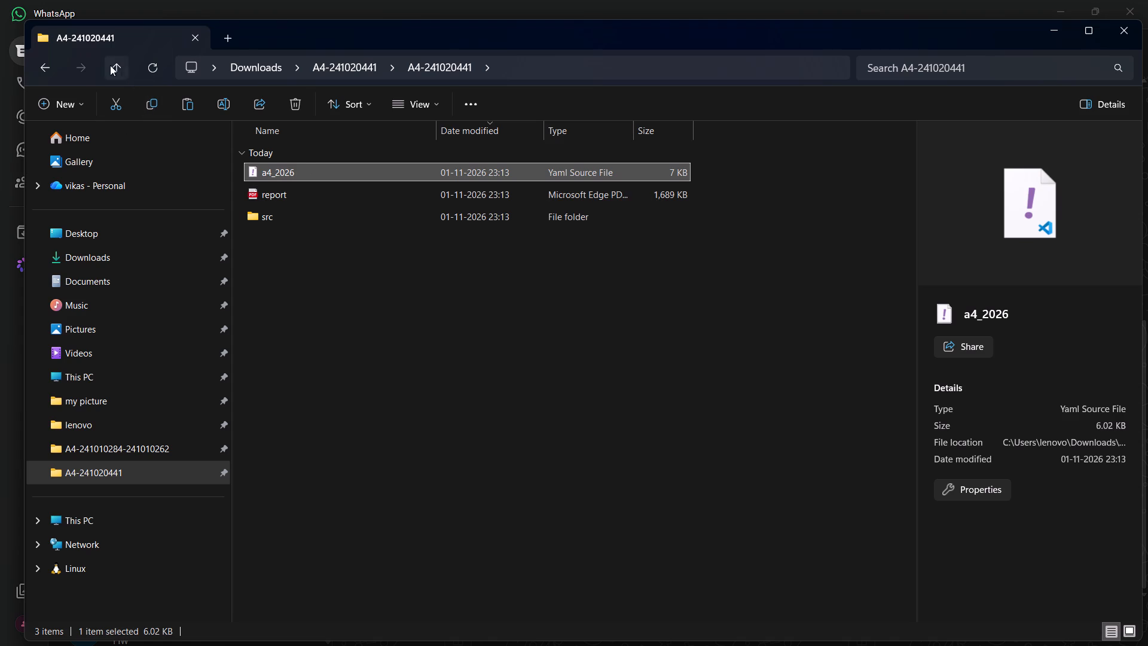
pyautogui.click(148, 102)
pyautogui.doubleClick(132, 447)
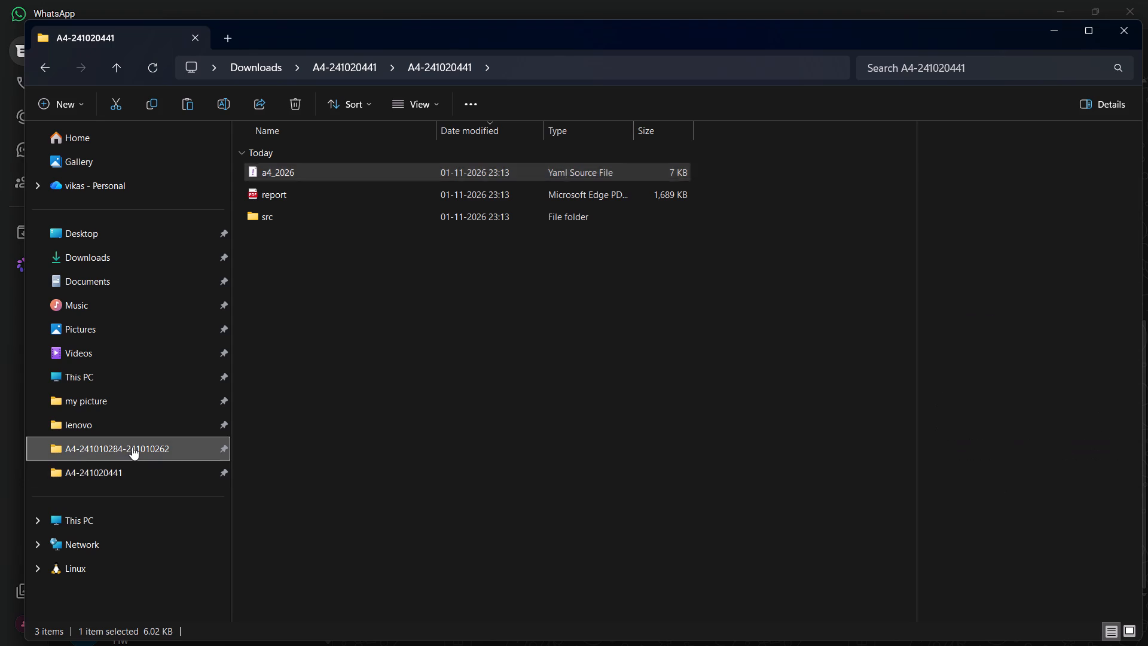
pyautogui.click(186, 102)
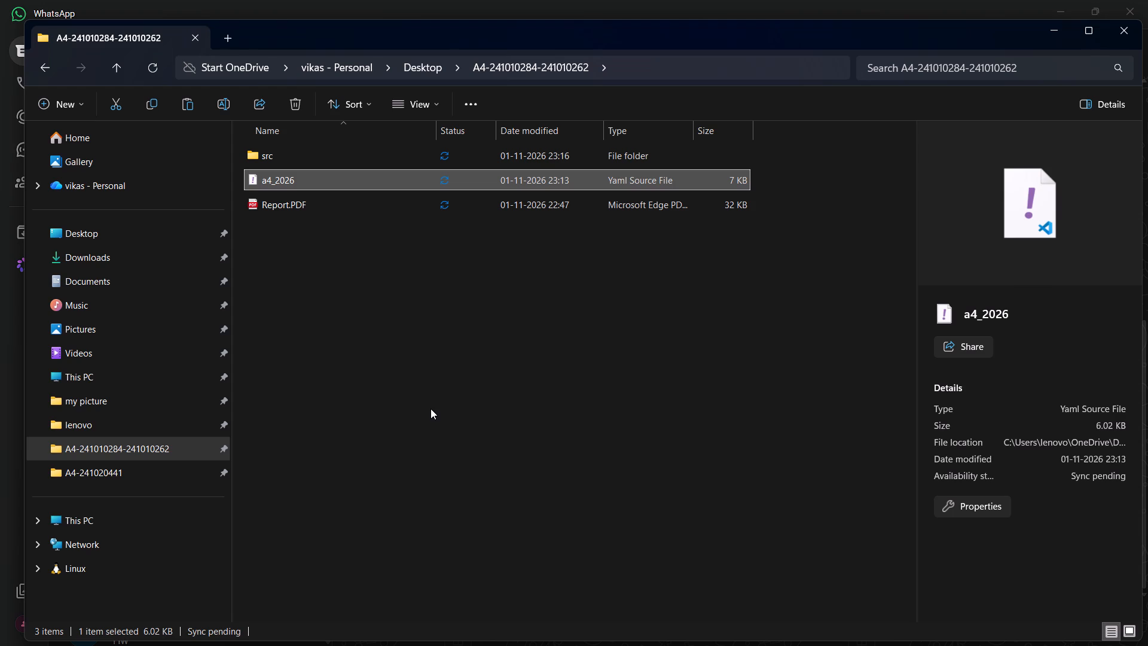
# Examine the list of code files, images and subfolders in the Desktop submission's src folder.
pyautogui.doubleClick(280, 156)
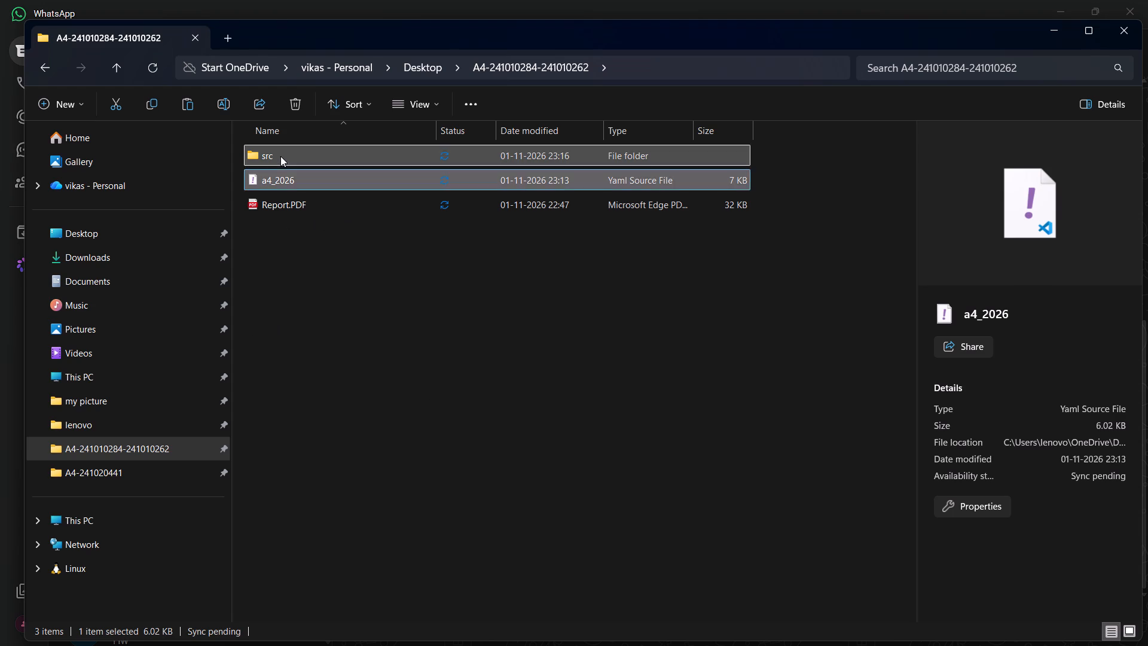
pyautogui.scroll(-1, 389, 492)
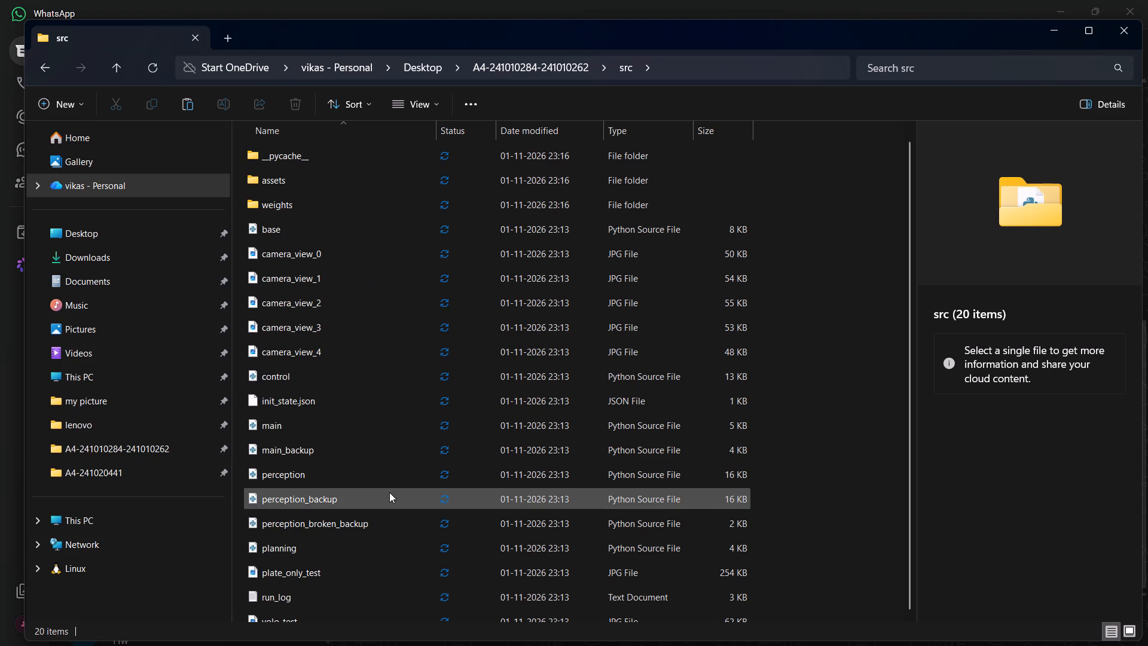
pyautogui.scroll(-1, 451, 496)
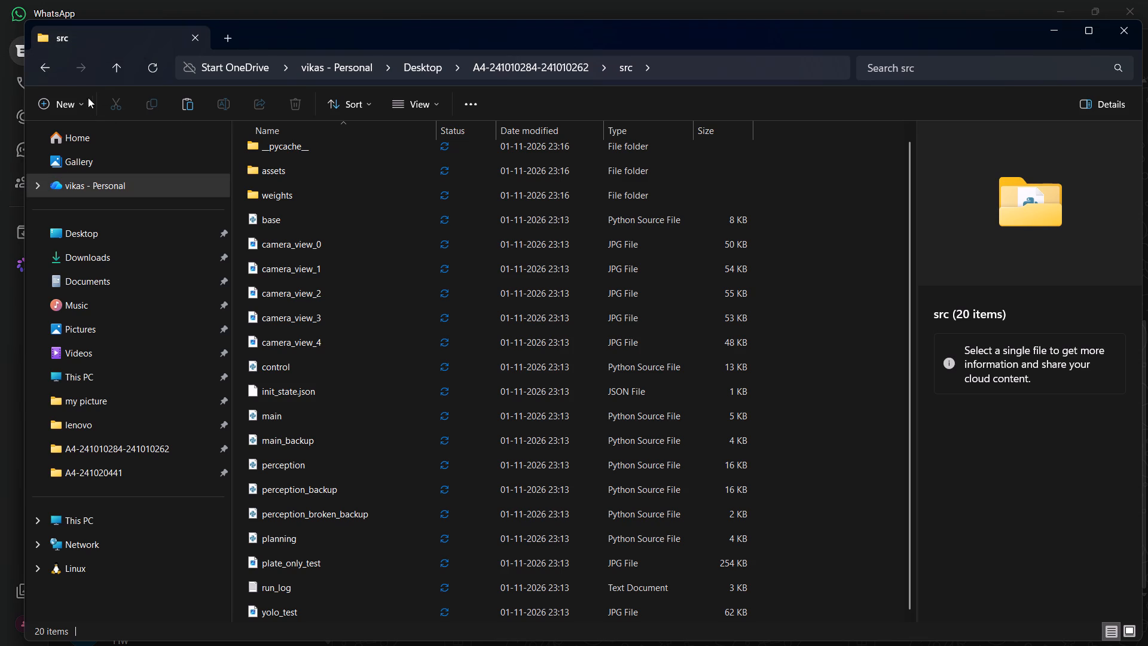
pyautogui.click(48, 70)
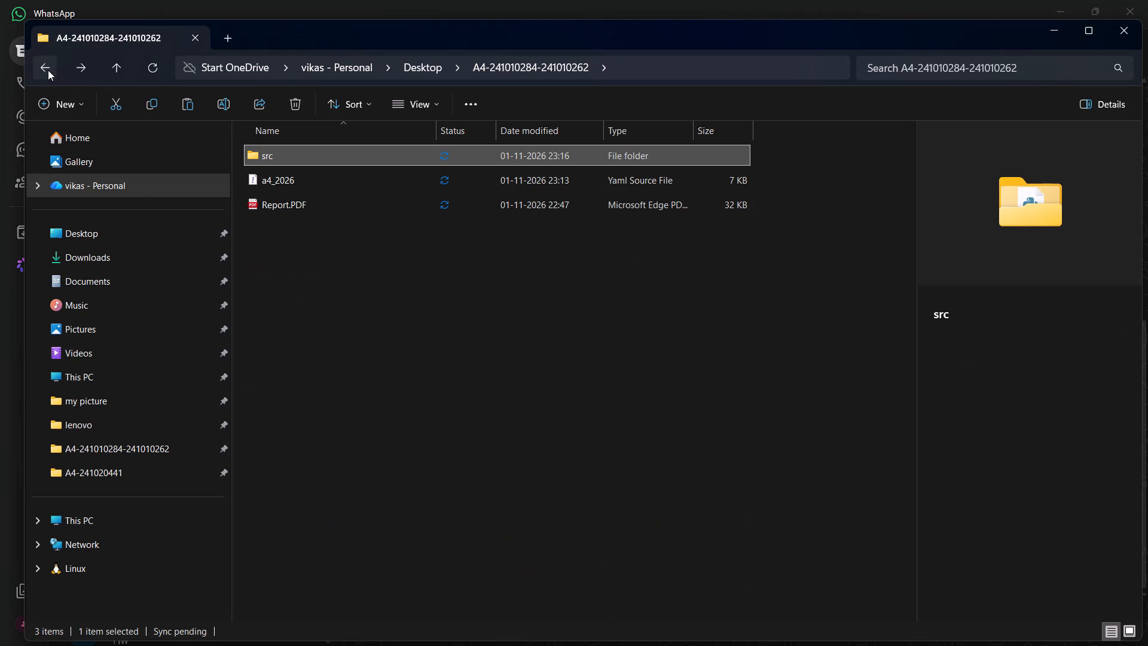
pyautogui.click(381, 354)
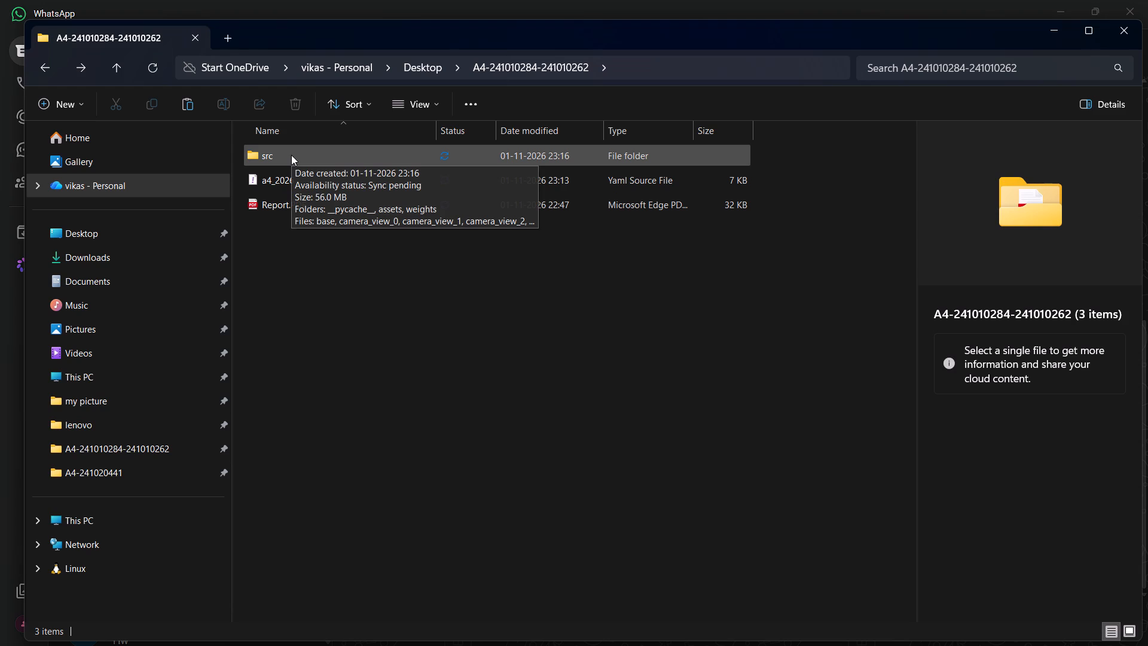
pyautogui.doubleClick(289, 154)
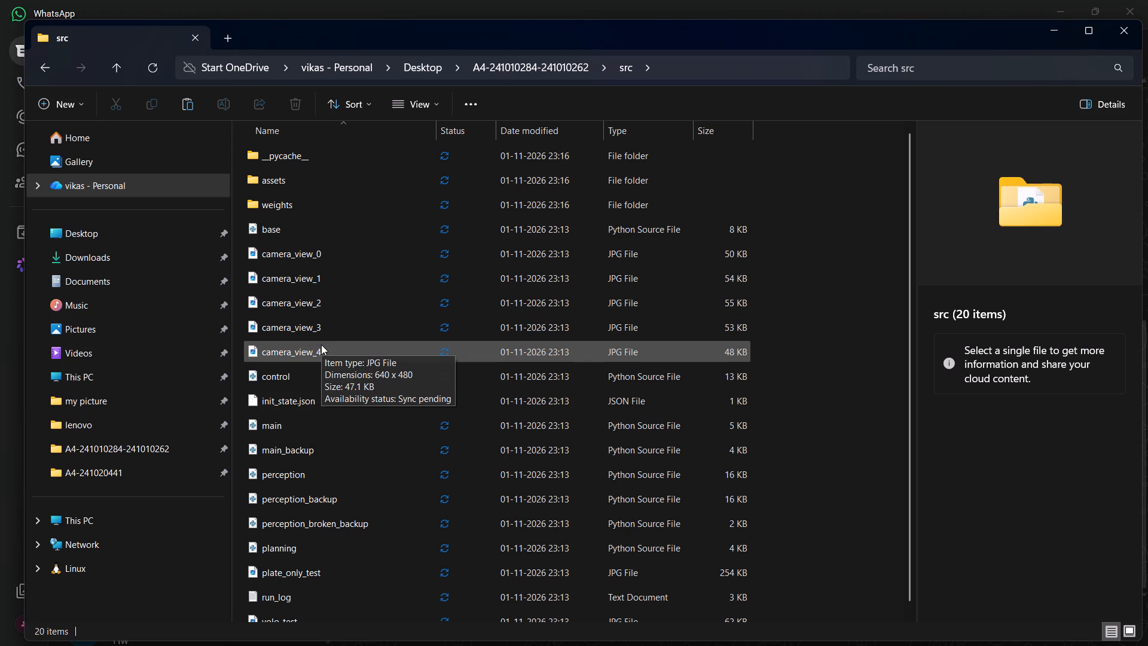
pyautogui.scroll(-1, 297, 376)
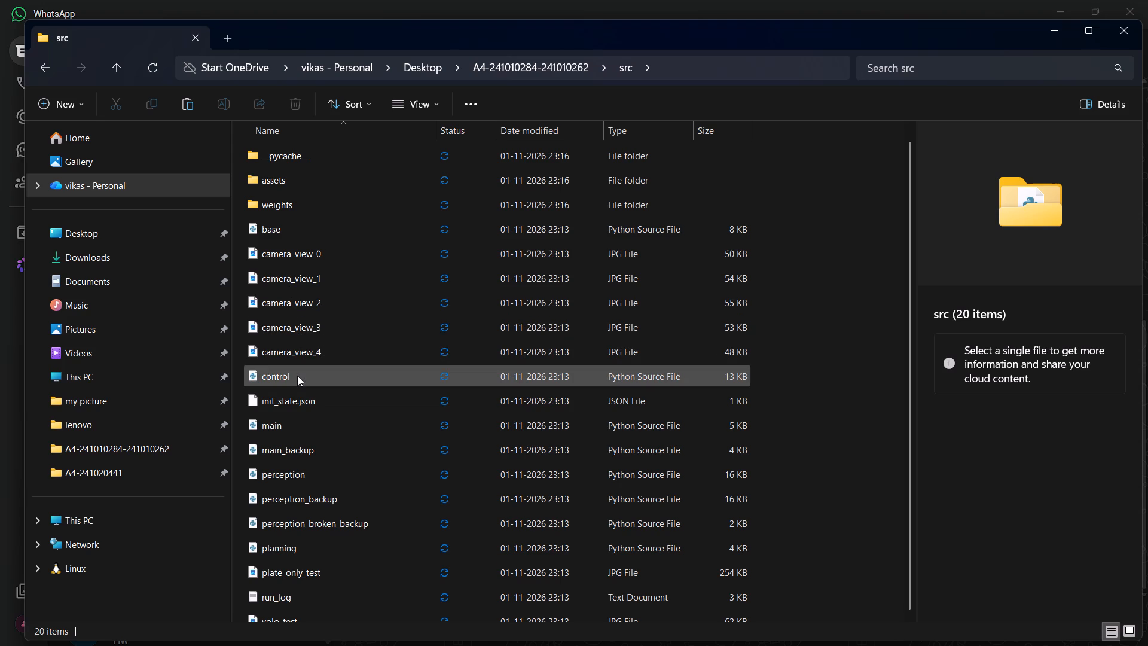
pyautogui.scroll(-1, 297, 376)
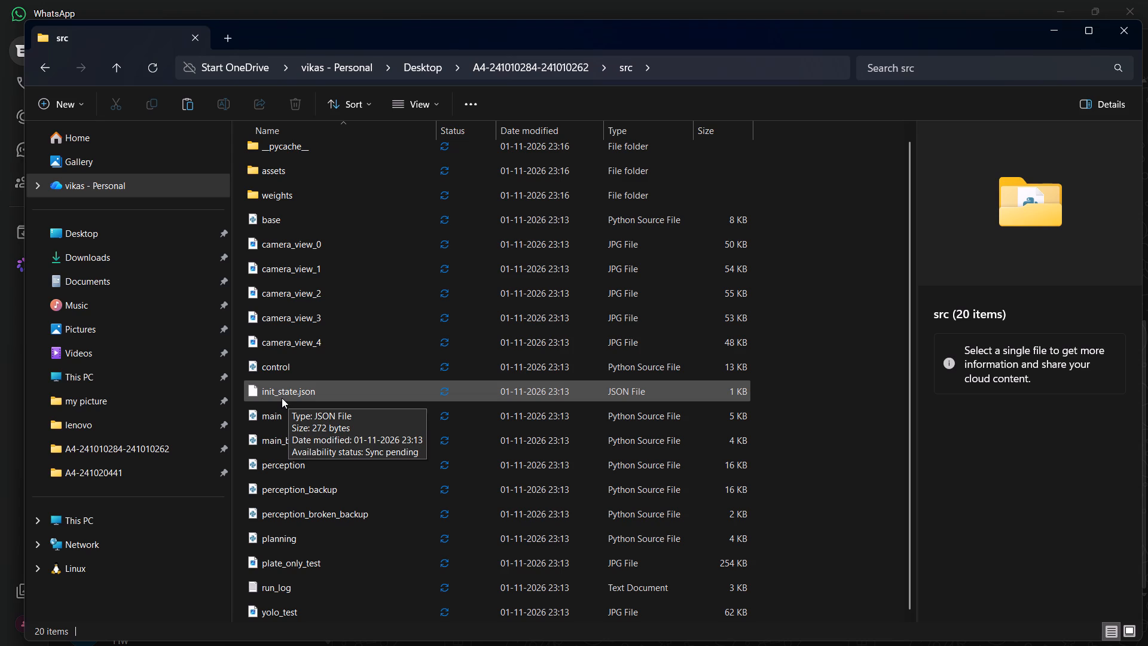
pyautogui.scroll(-2, 282, 398)
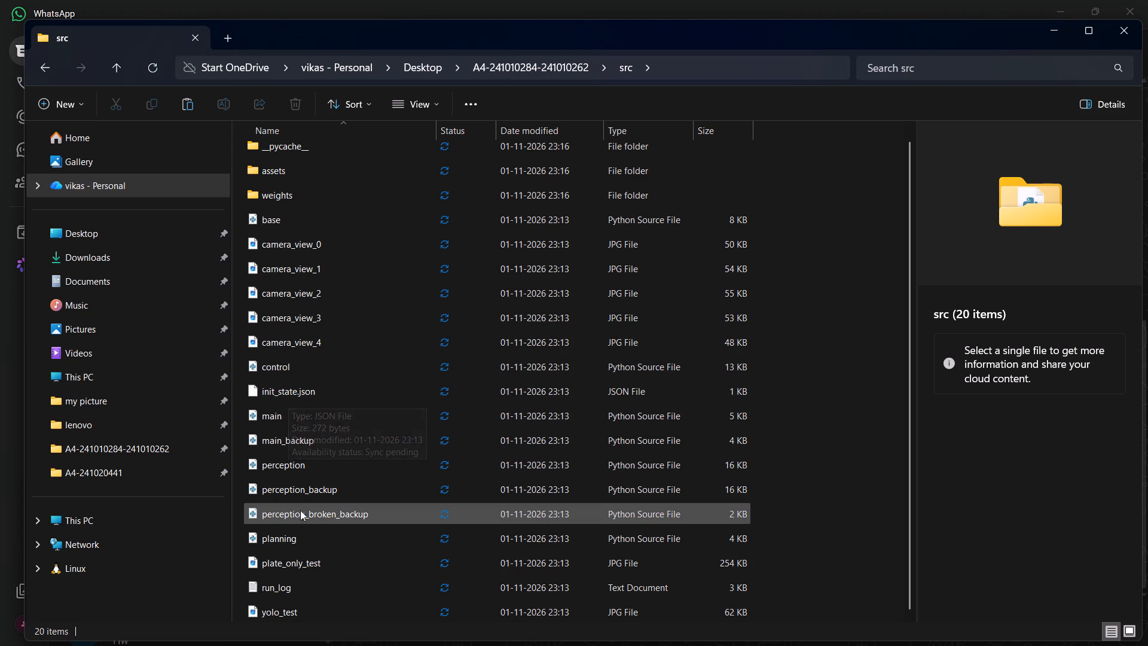
pyautogui.scroll(-1, 301, 514)
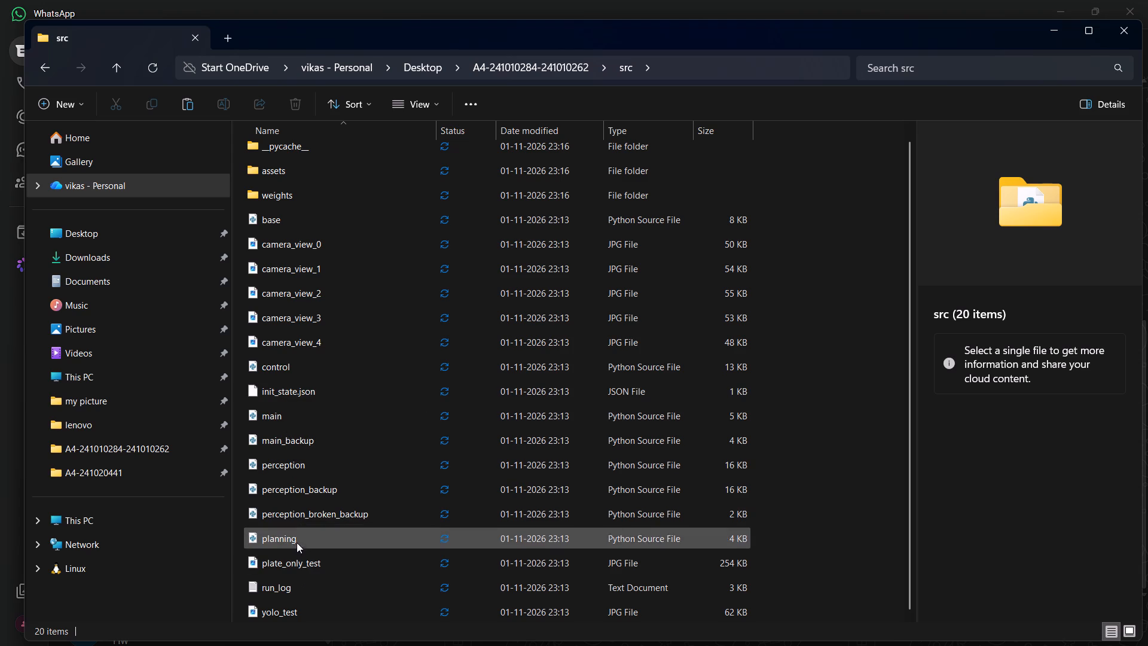
pyautogui.scroll(1, 292, 352)
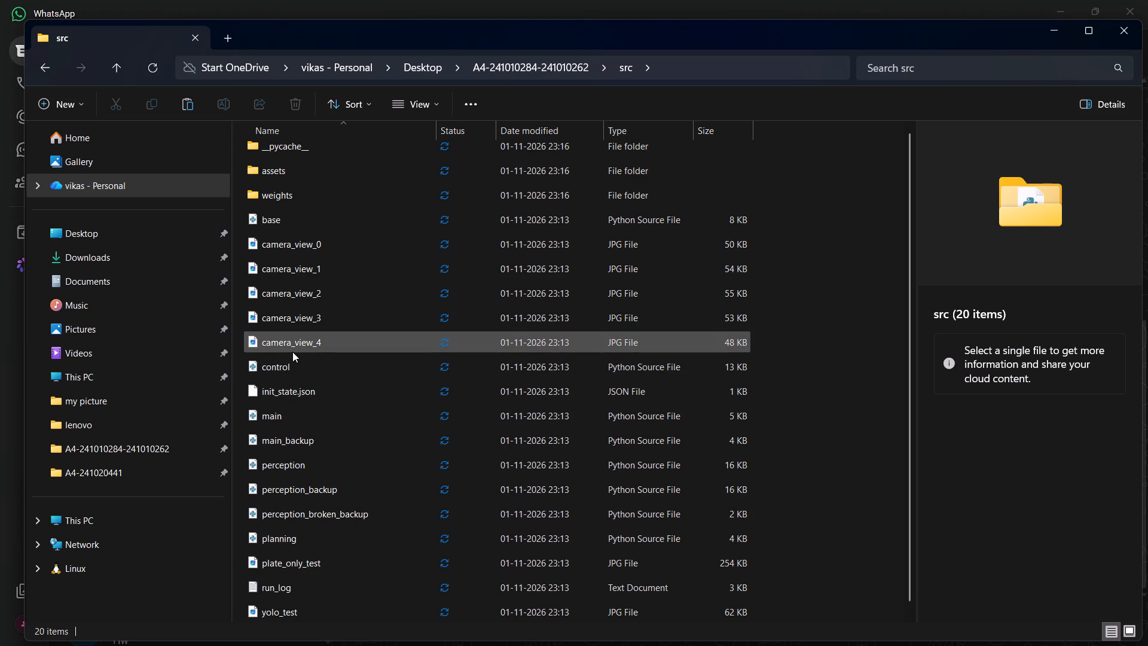
pyautogui.scroll(-2, 292, 352)
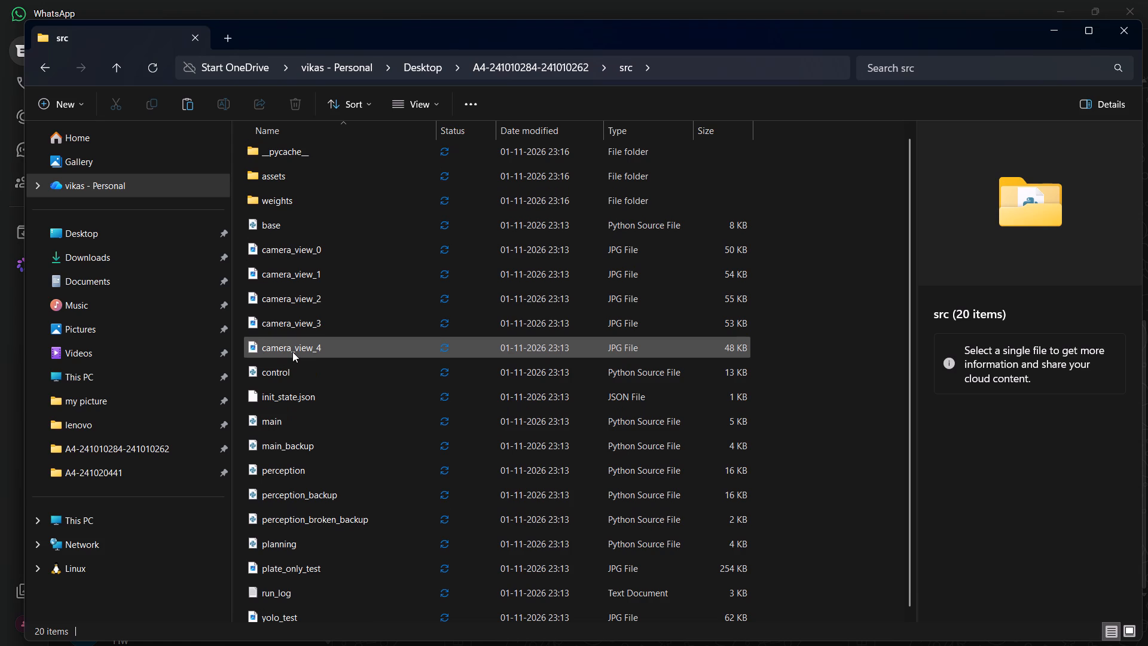
pyautogui.scroll(-2, 292, 352)
pyautogui.scroll(1, 292, 352)
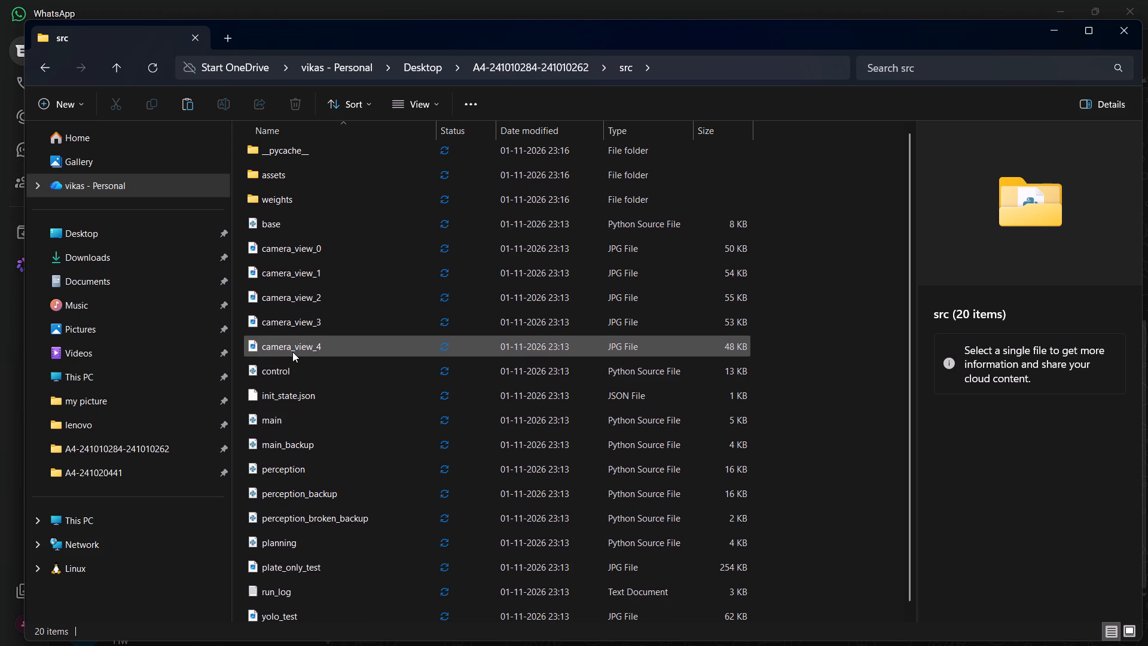
# Check the assets subfolder, review the remaining src files, and return to the Desktop A4 submission folder.
pyautogui.click(279, 177)
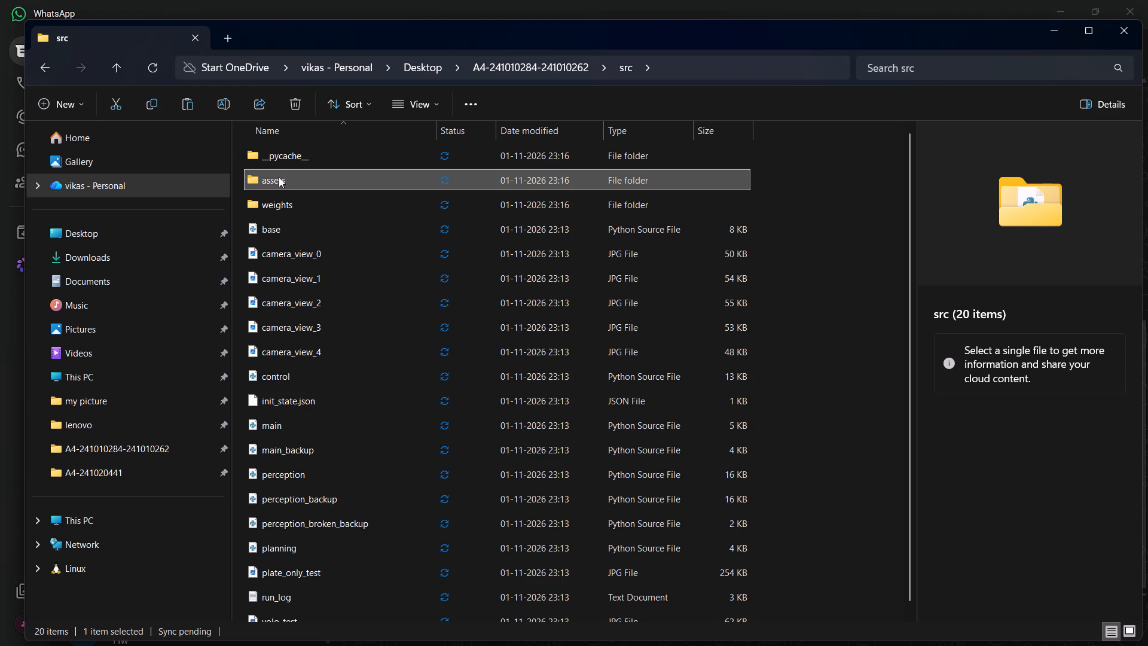
pyautogui.doubleClick(279, 177)
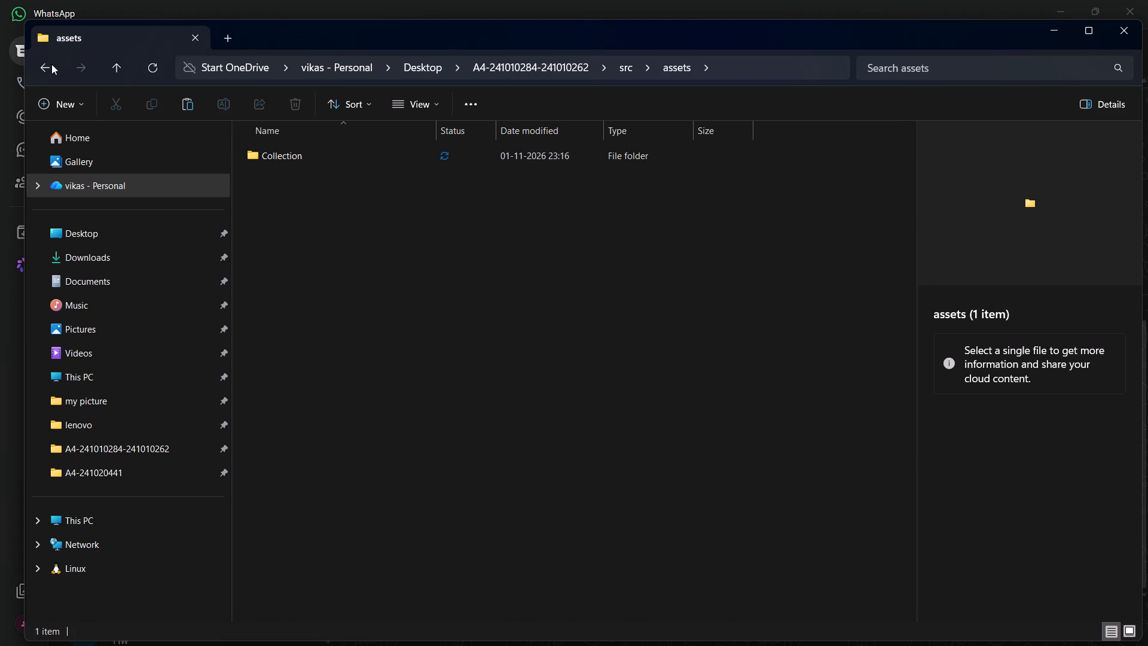
pyautogui.click(49, 63)
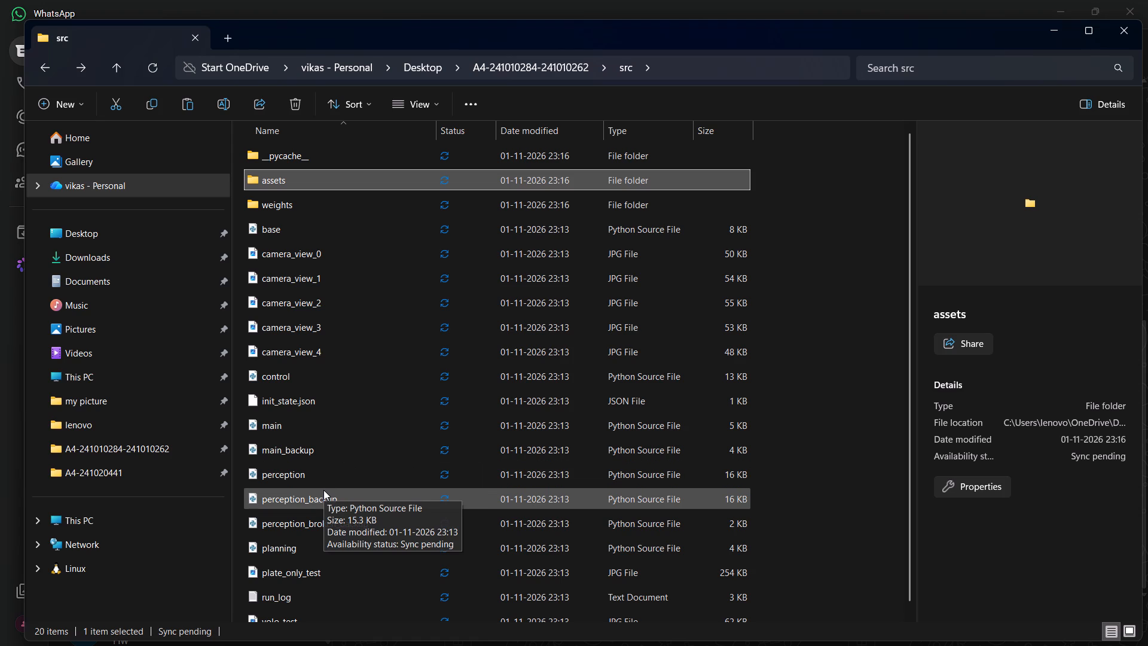
pyautogui.scroll(-1, 304, 570)
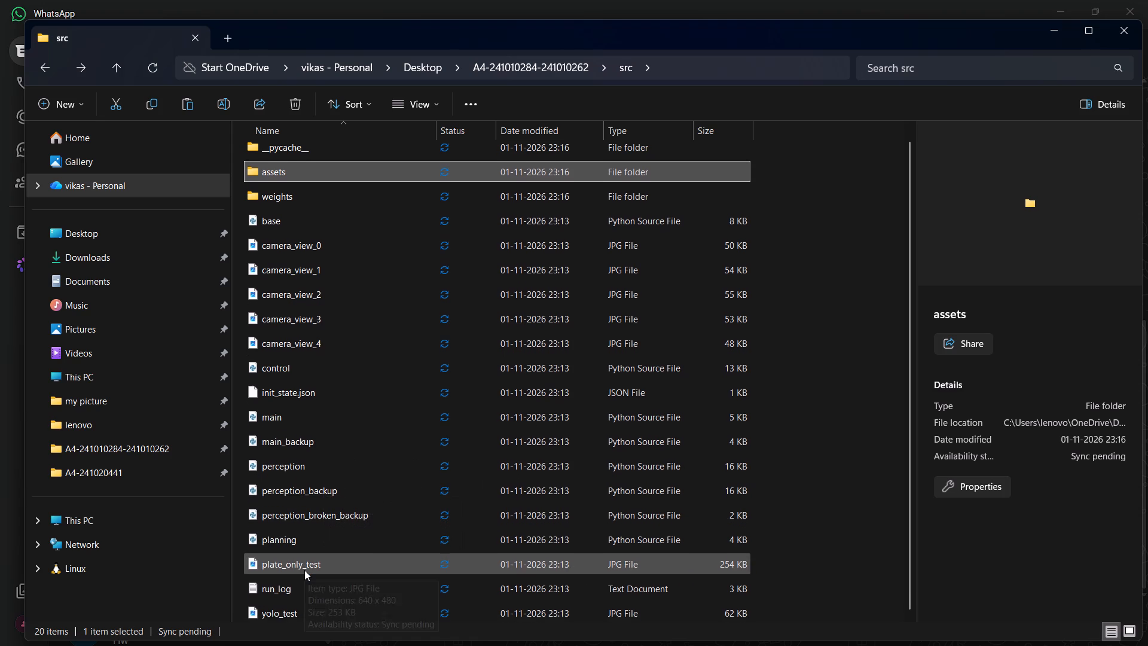
pyautogui.scroll(-3, 304, 570)
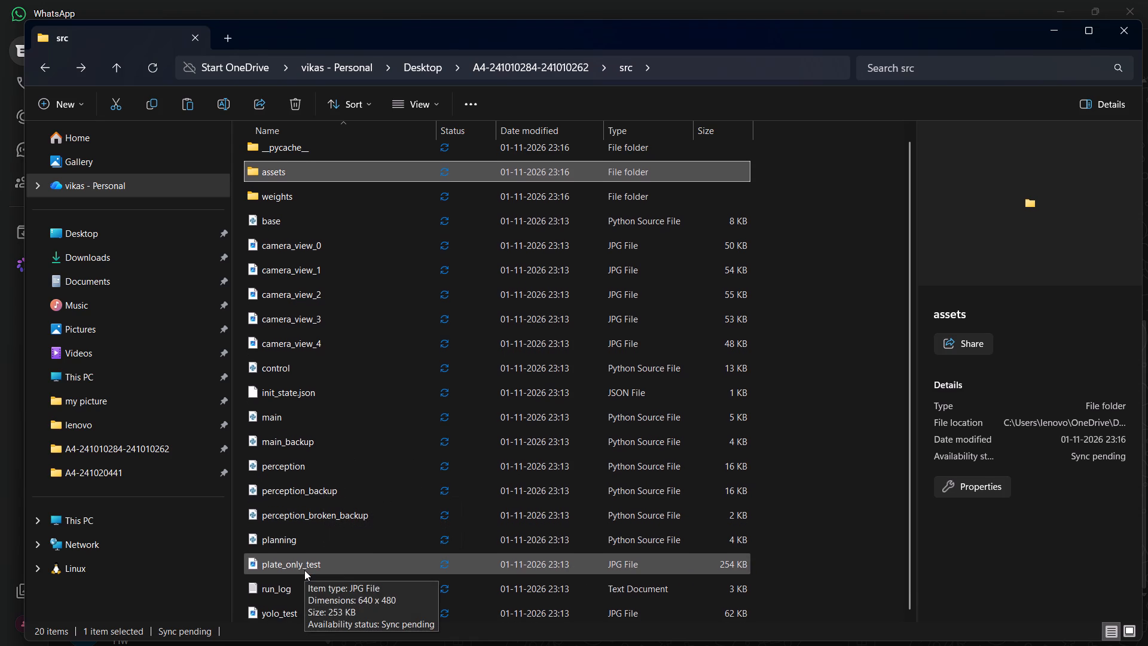
pyautogui.scroll(-3, 304, 570)
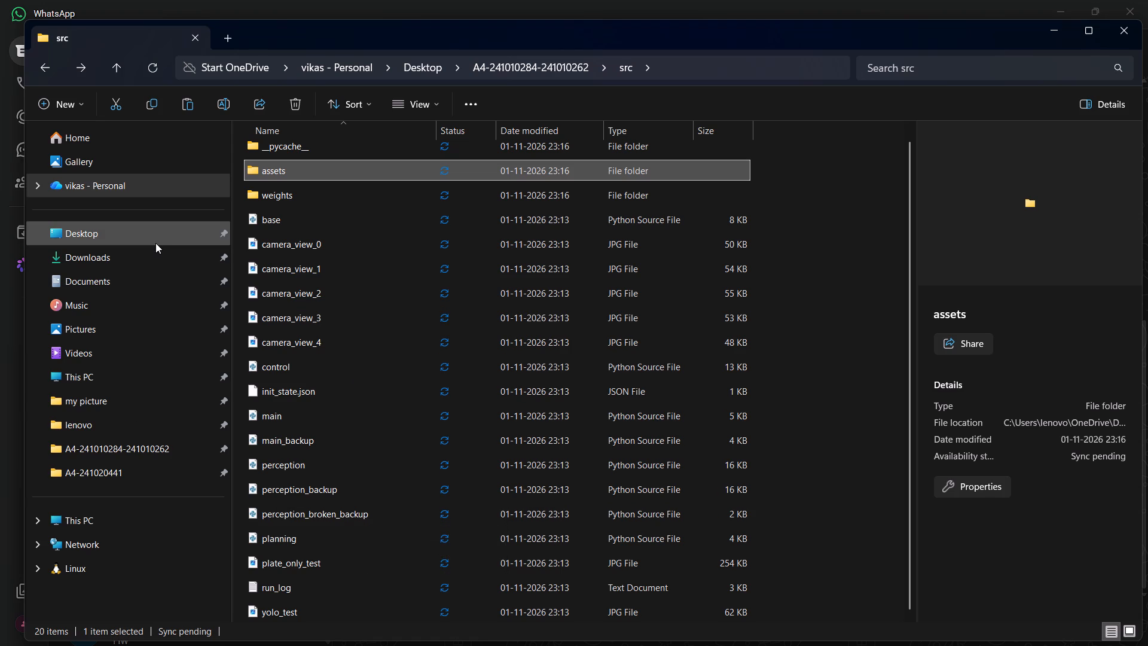
pyautogui.click(39, 69)
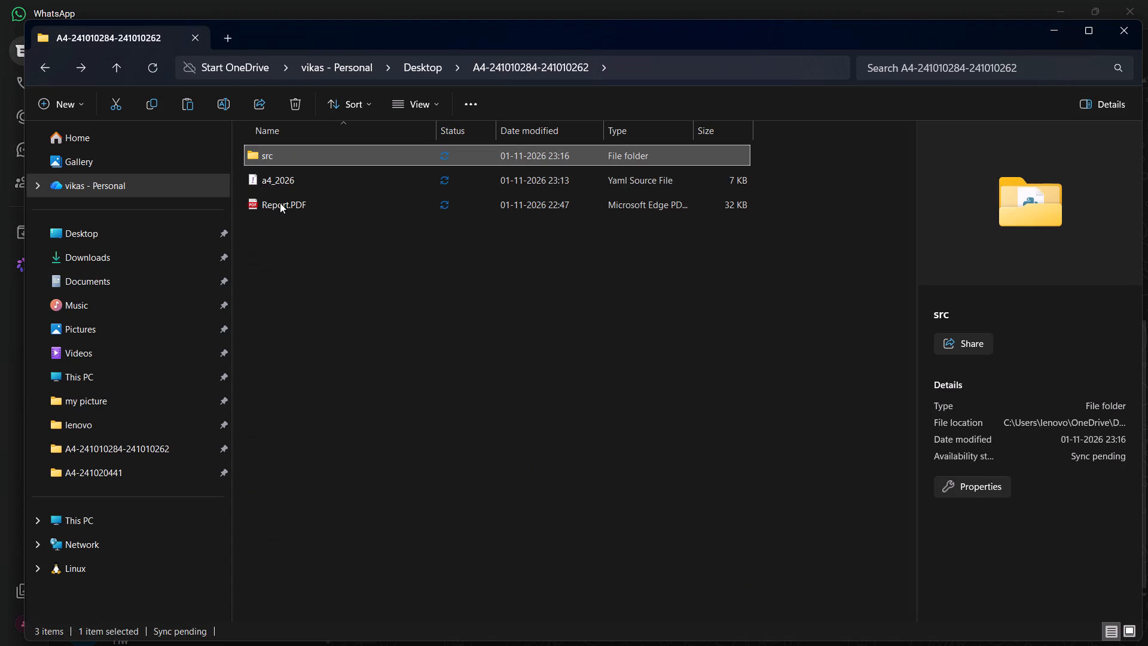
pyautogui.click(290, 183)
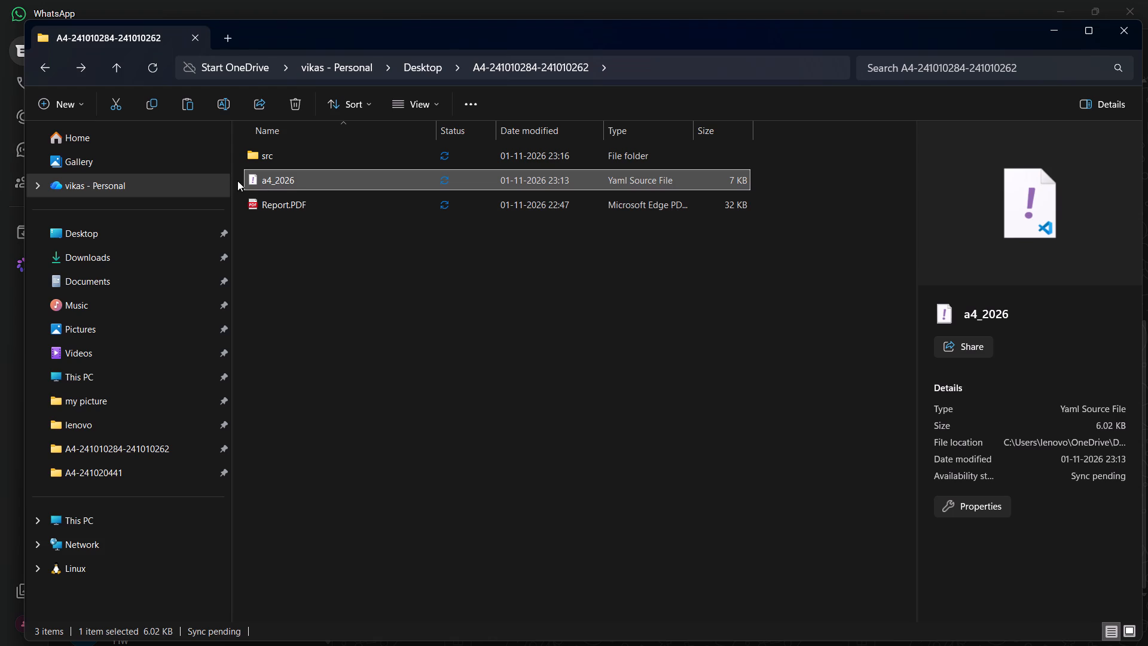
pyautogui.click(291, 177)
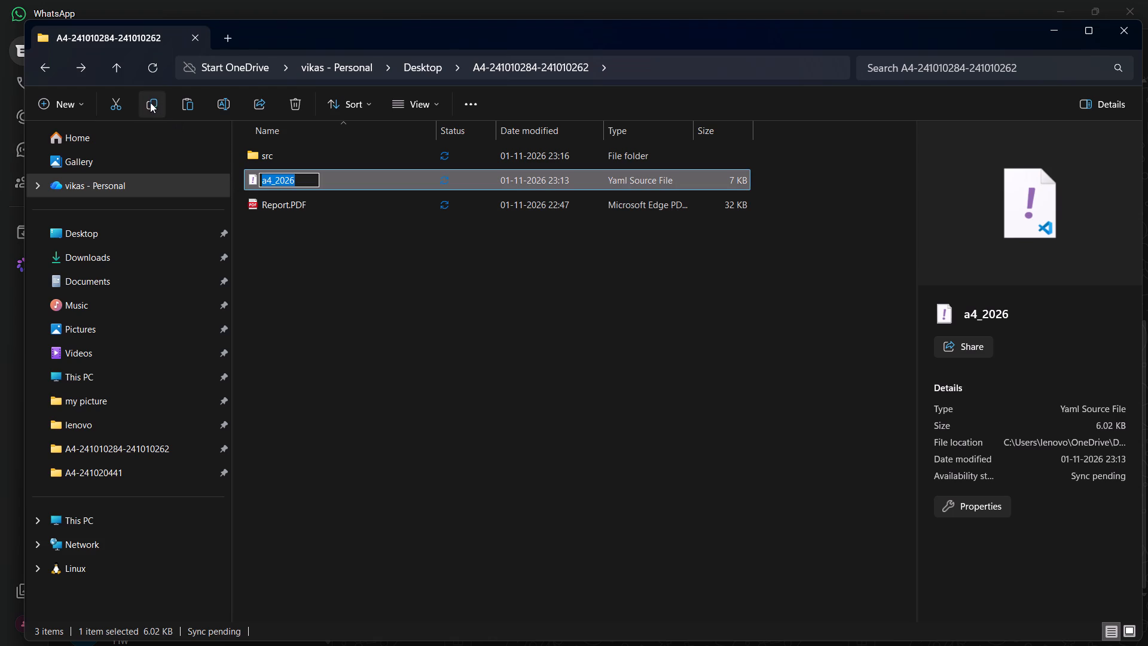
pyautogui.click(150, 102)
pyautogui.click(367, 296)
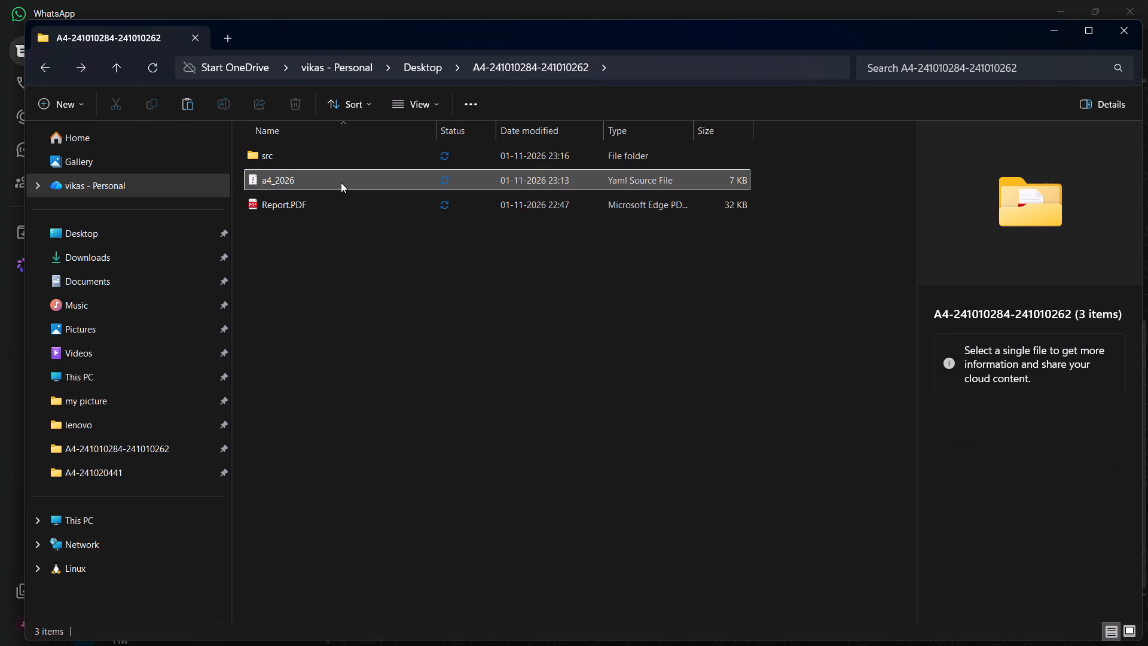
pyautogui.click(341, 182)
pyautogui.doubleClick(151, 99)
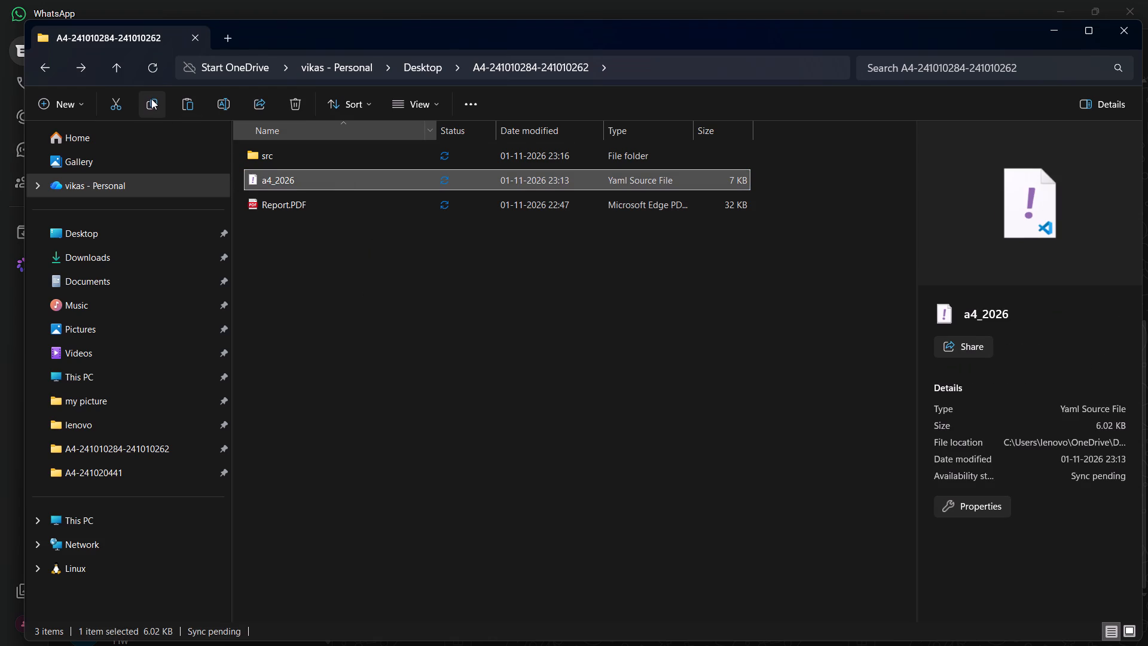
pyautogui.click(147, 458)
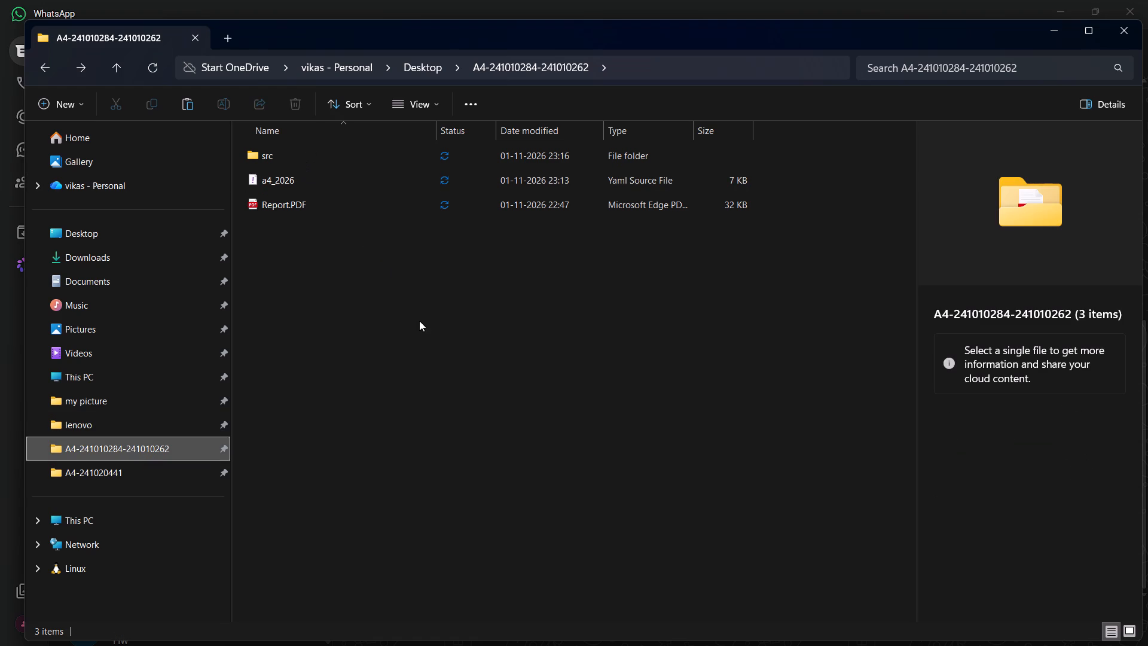
# Delete the perception_broken_backup Python file from the src folder and return to the A4 submission folder.
pyautogui.doubleClick(289, 164)
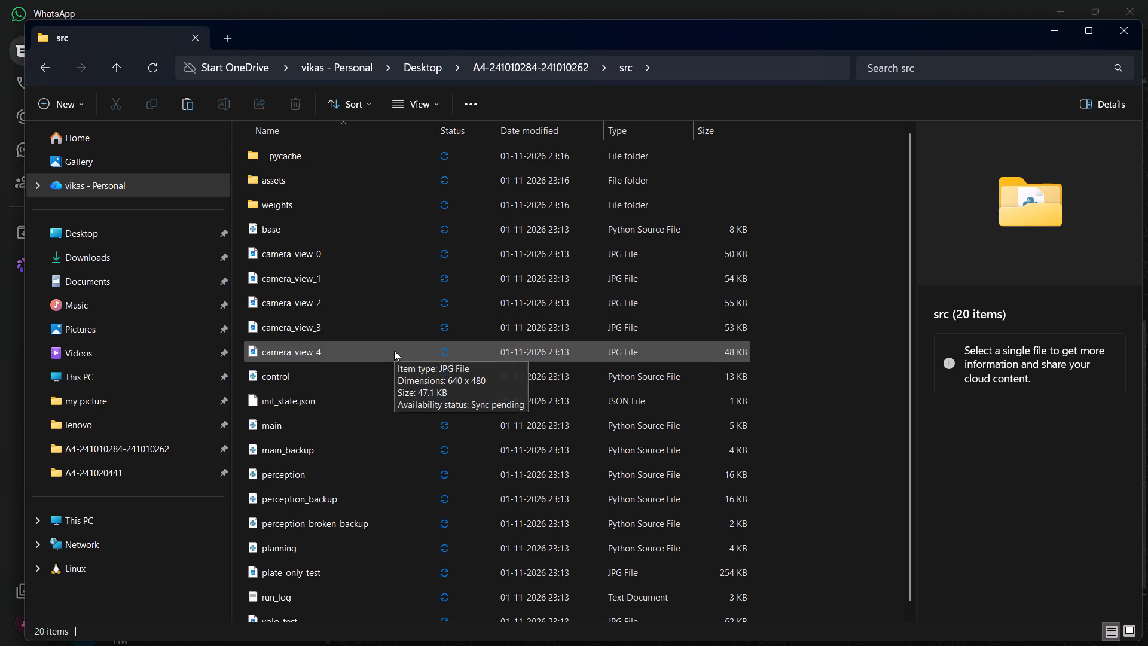
pyautogui.scroll(-2, 394, 351)
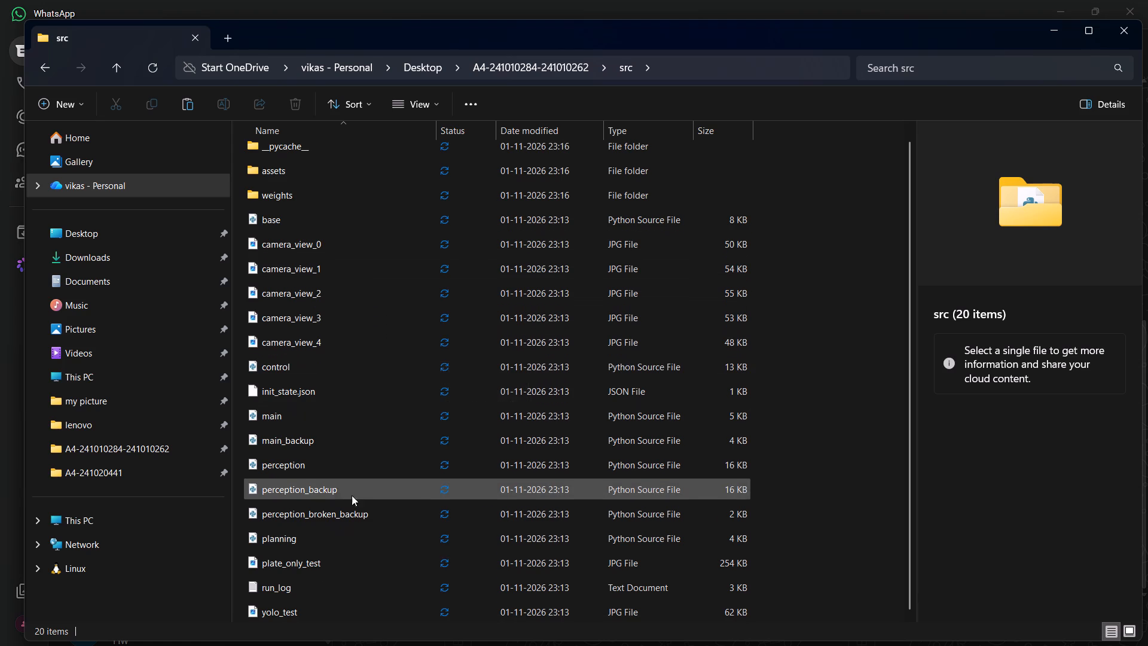
pyautogui.scroll(-4, 333, 483)
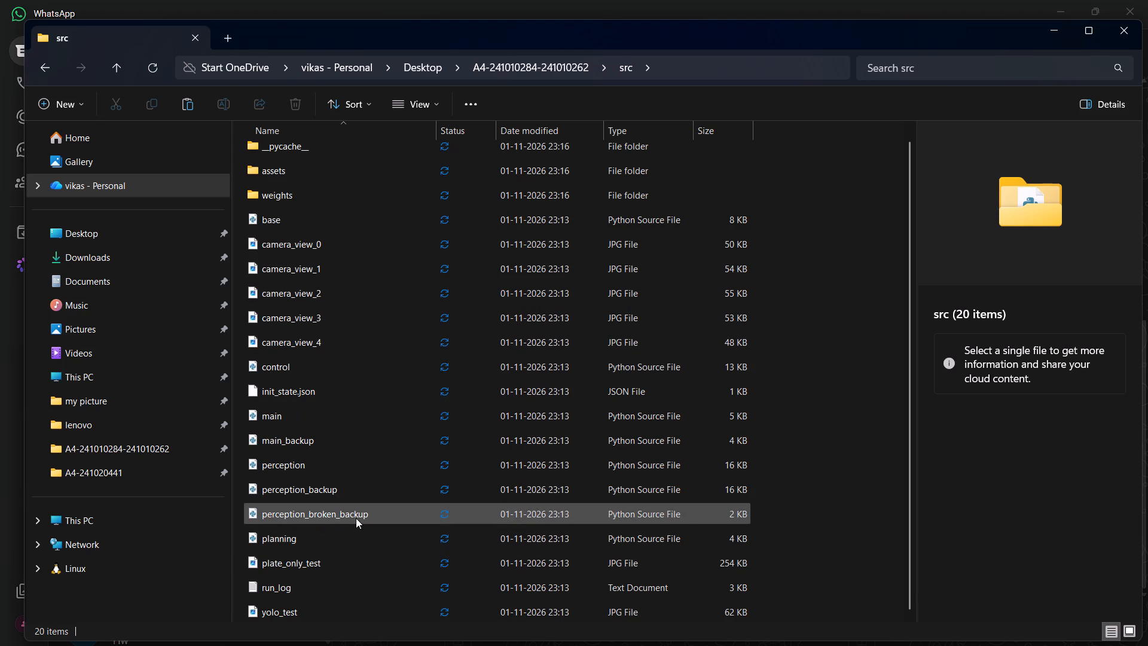
pyautogui.click(354, 518)
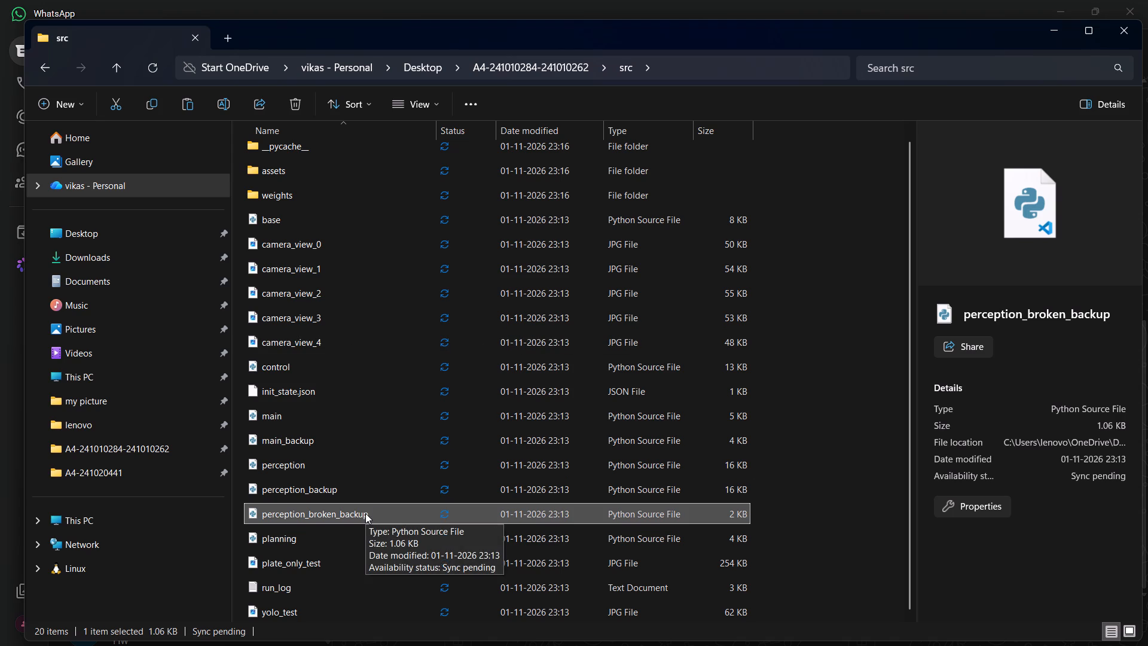
pyautogui.press('Delete')
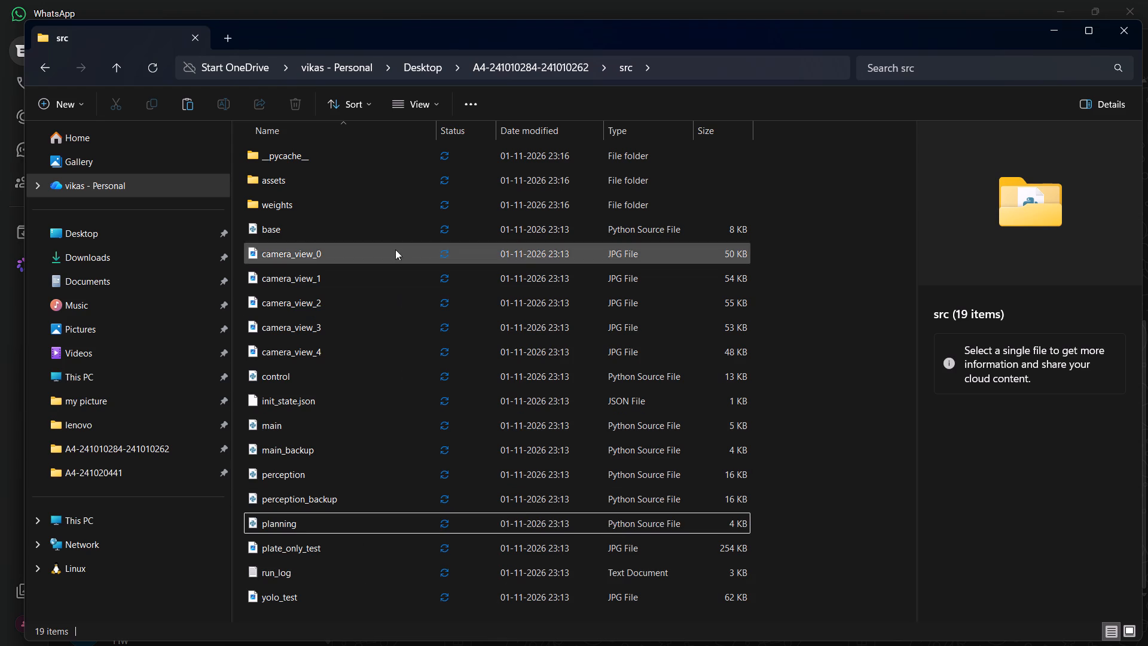
pyautogui.click(104, 448)
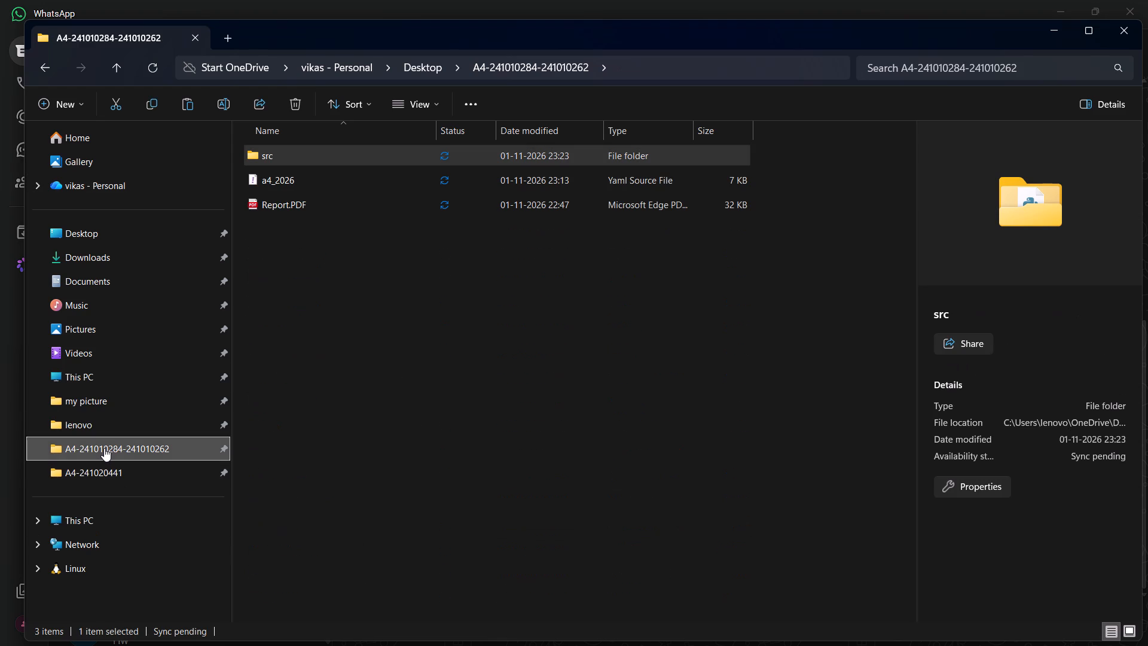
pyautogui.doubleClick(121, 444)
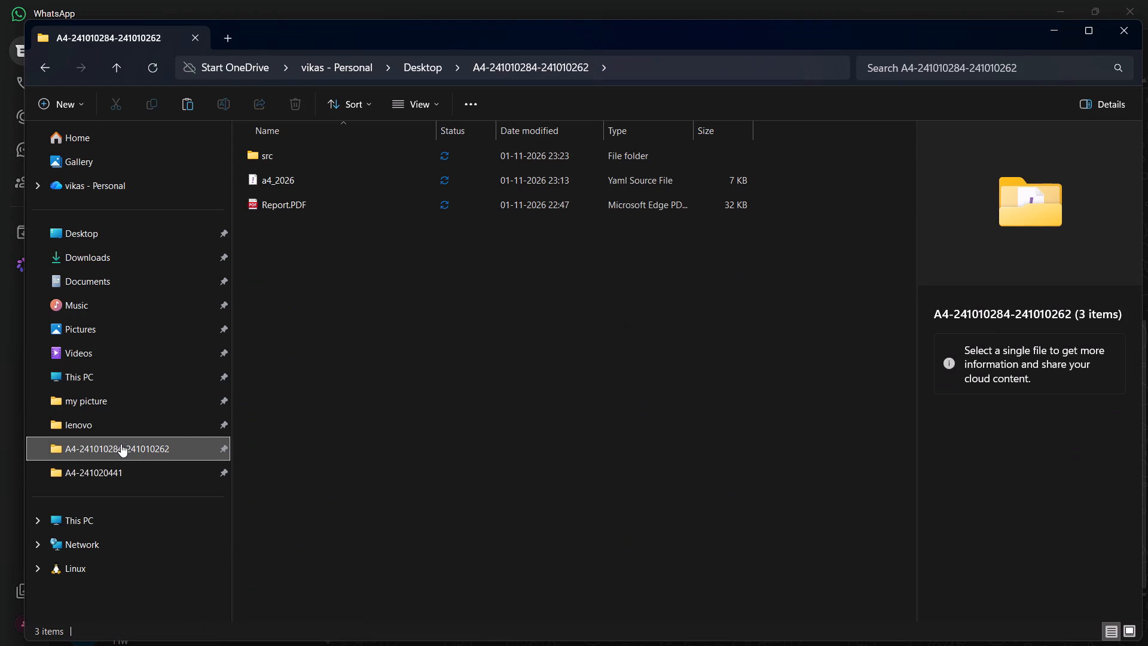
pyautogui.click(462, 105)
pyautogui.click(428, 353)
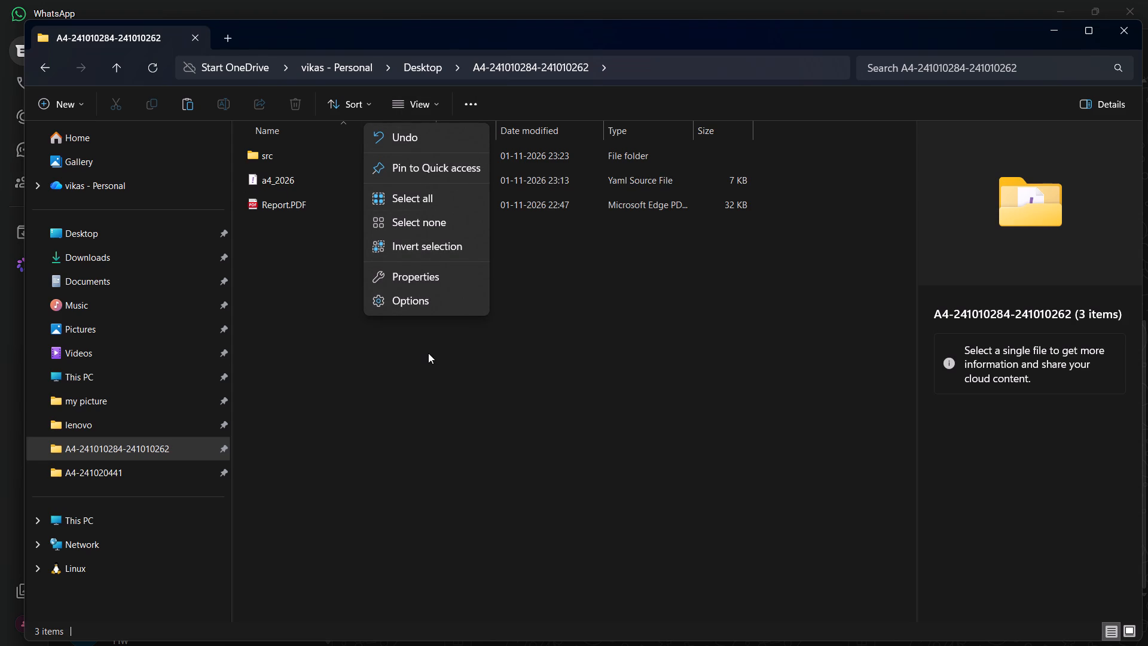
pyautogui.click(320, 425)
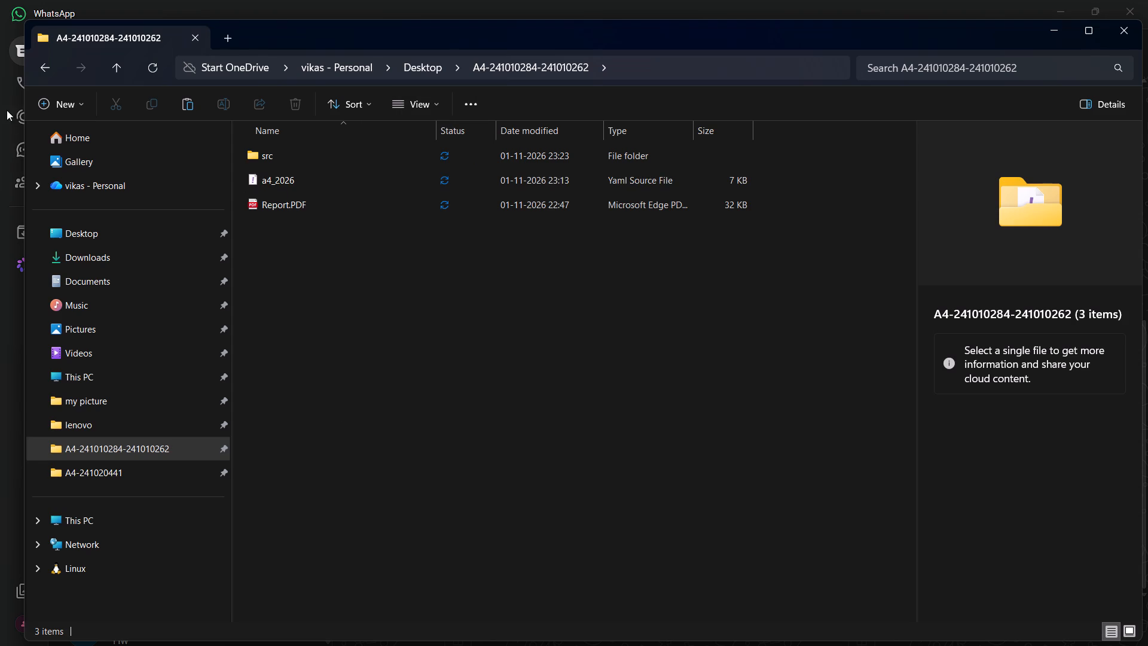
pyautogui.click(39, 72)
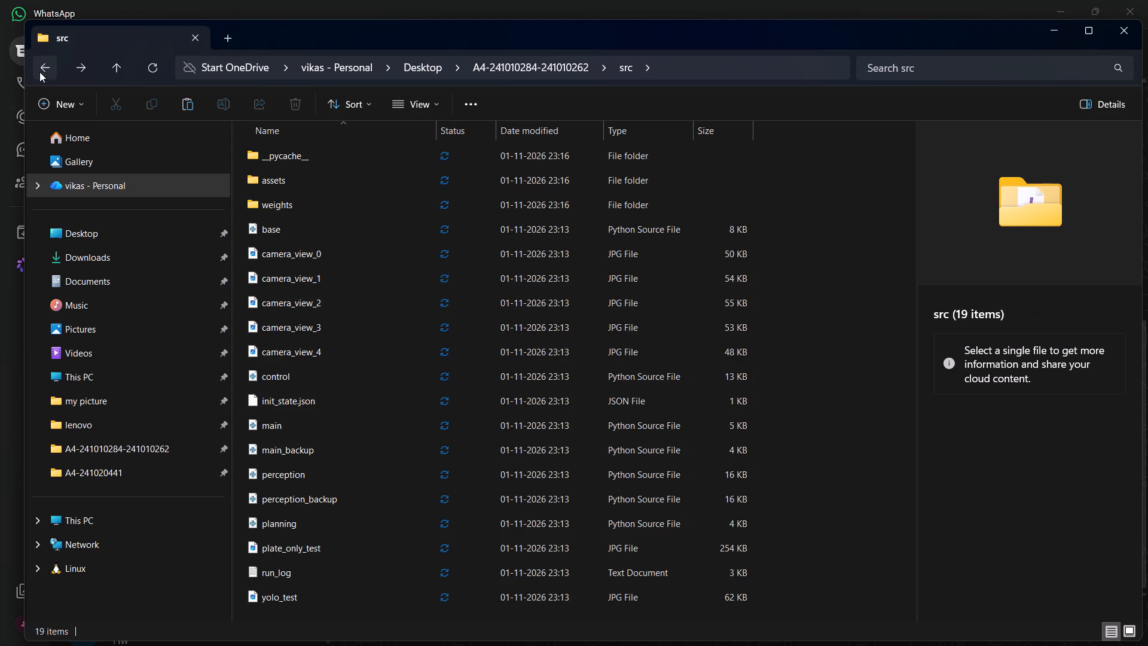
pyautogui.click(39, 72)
# Look through the files and folders in Downloads.
pyautogui.click(115, 251)
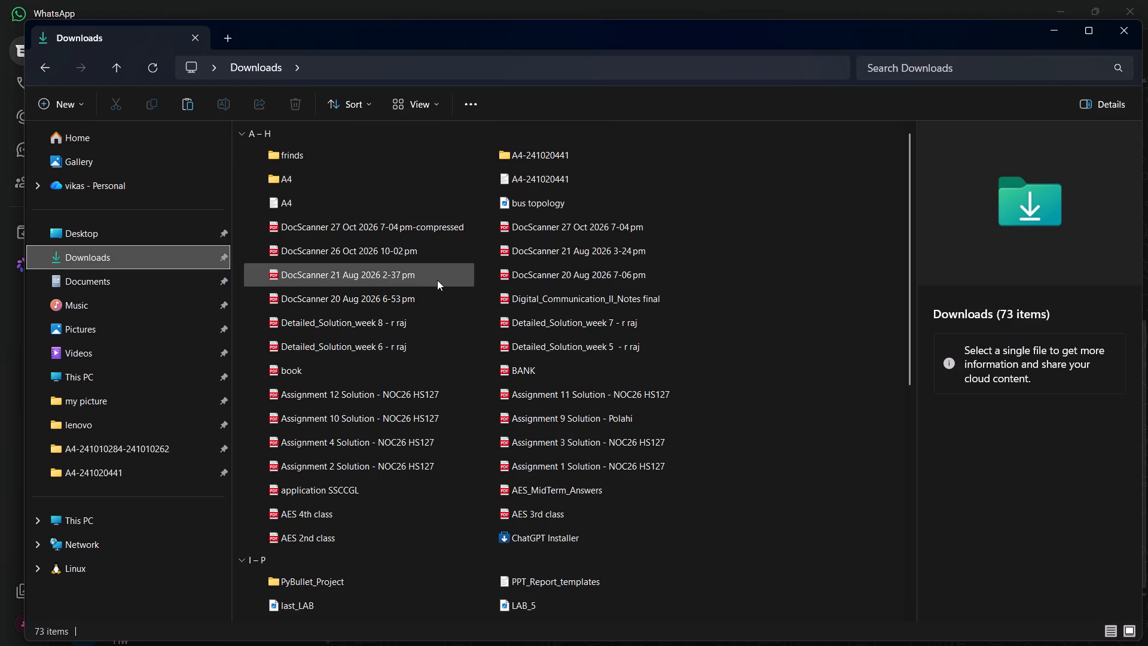
pyautogui.scroll(-4, 437, 280)
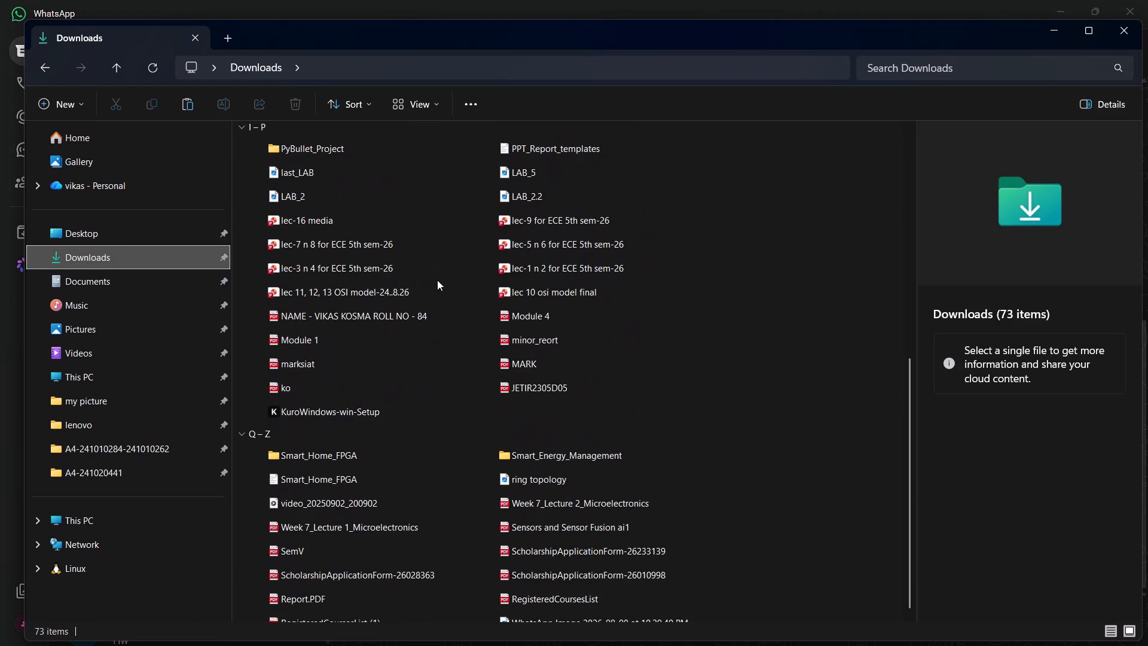
pyautogui.scroll(-1, 437, 280)
pyautogui.scroll(-4, 467, 366)
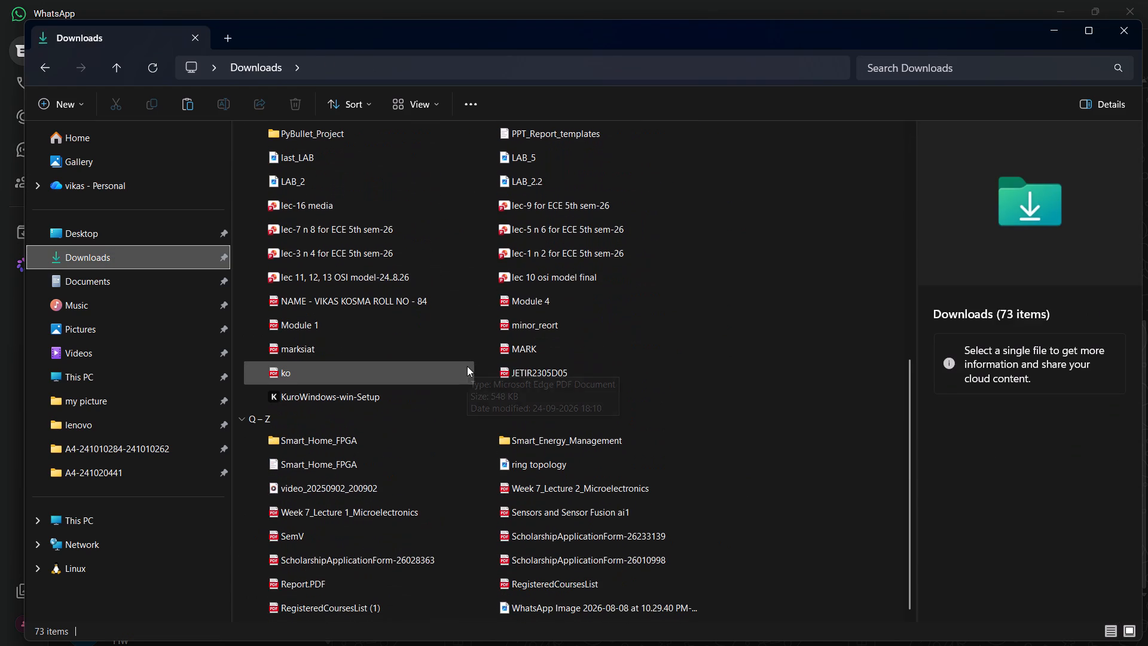
pyautogui.scroll(-4, 467, 366)
pyautogui.scroll(7, 467, 366)
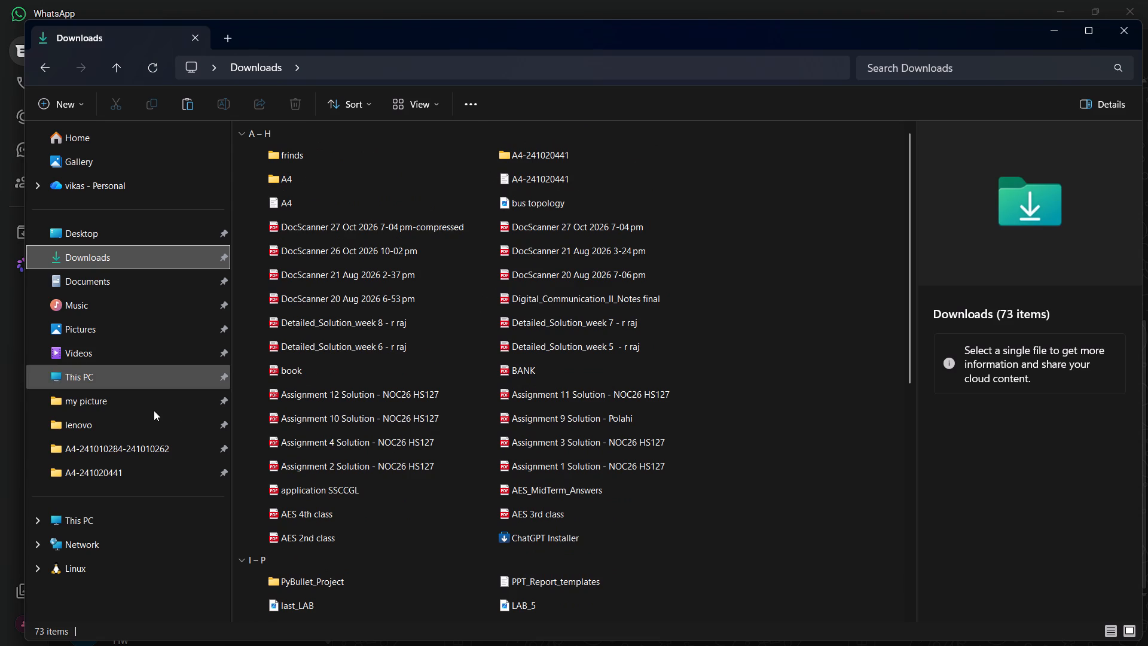
# Compress the Desktop A4 submission folder into a ZIP file, keeping the suggested name.
pyautogui.click(132, 446)
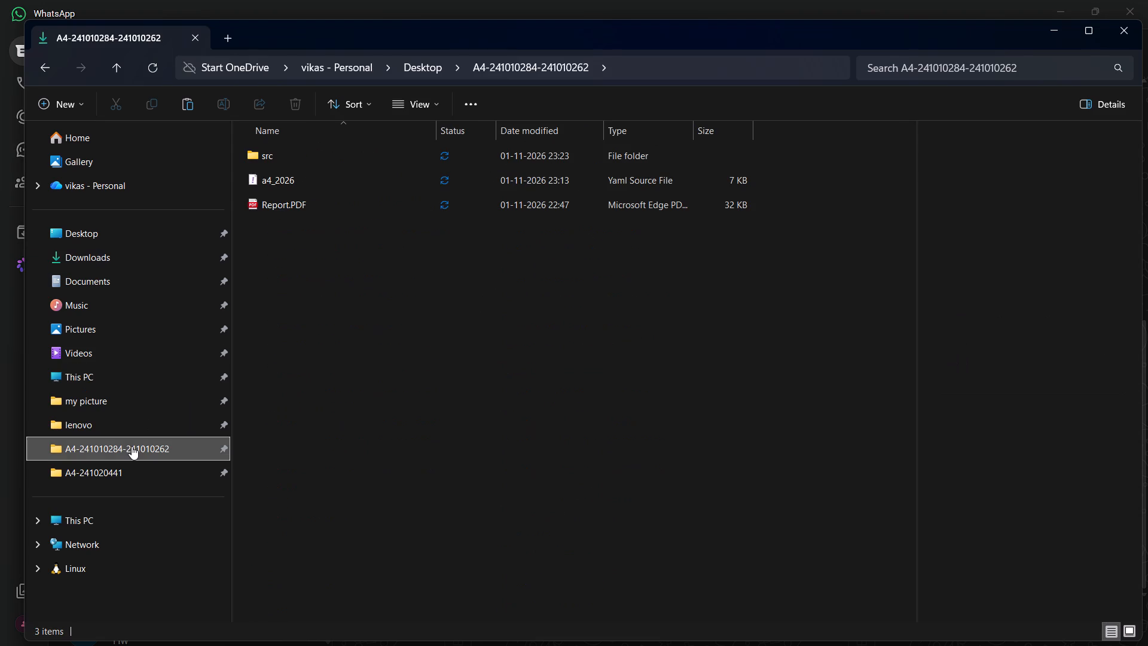
pyautogui.click(483, 98)
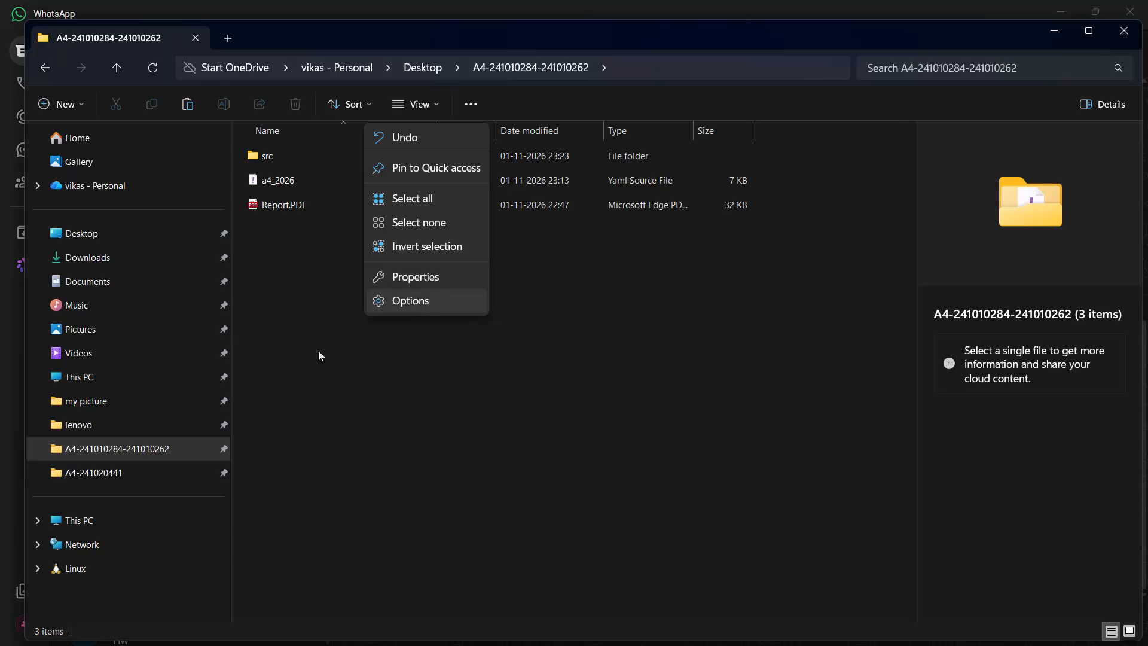
pyautogui.rightClick(155, 445)
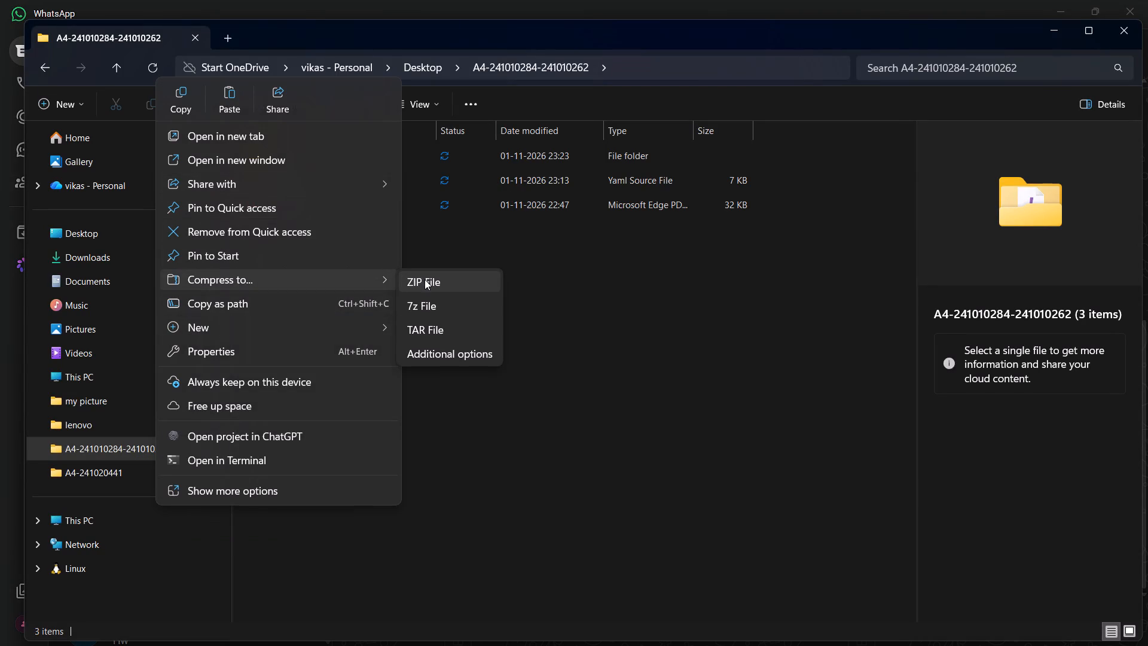
pyautogui.click(425, 279)
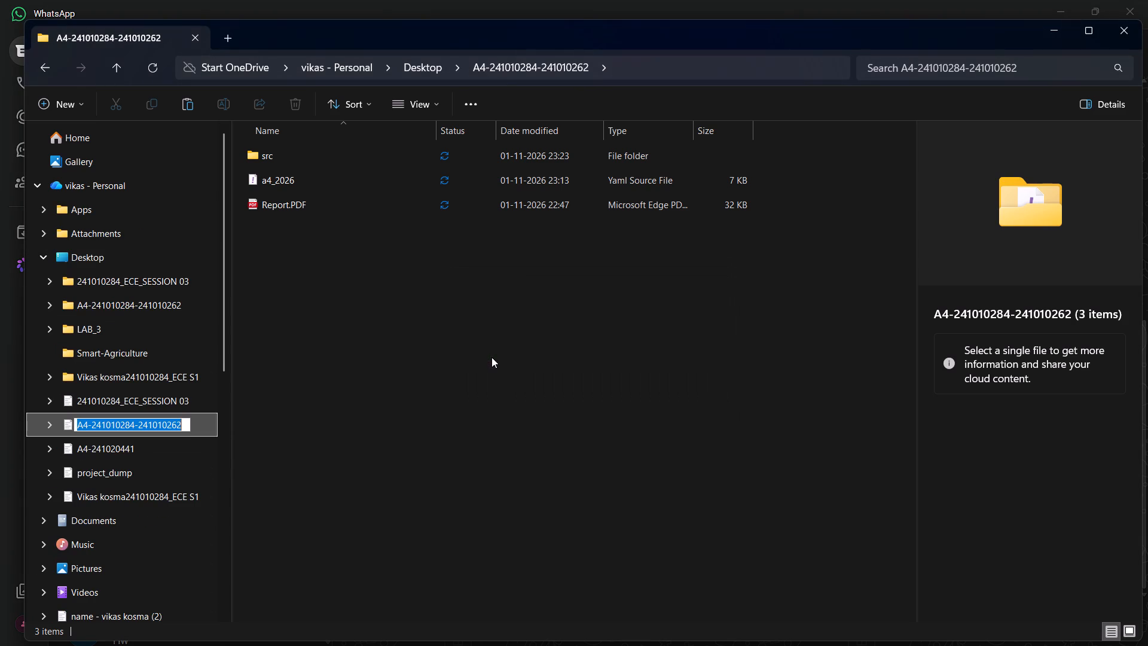
pyautogui.click(359, 443)
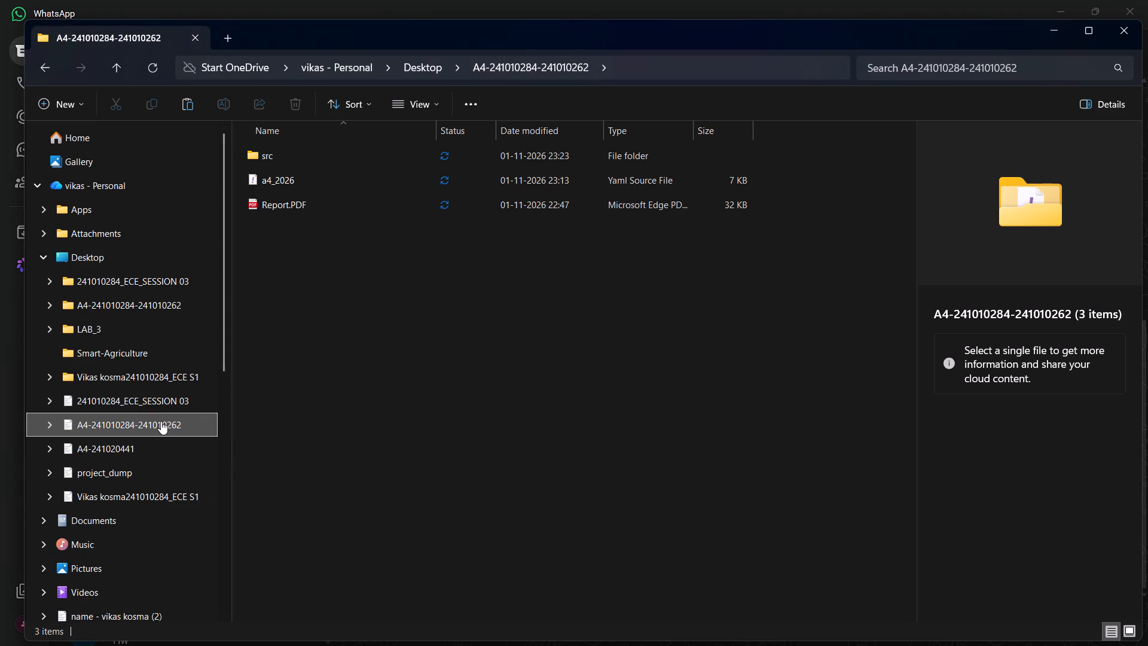
# Open the submission ZIP archive on the Desktop to check its contents.
pyautogui.click(161, 421)
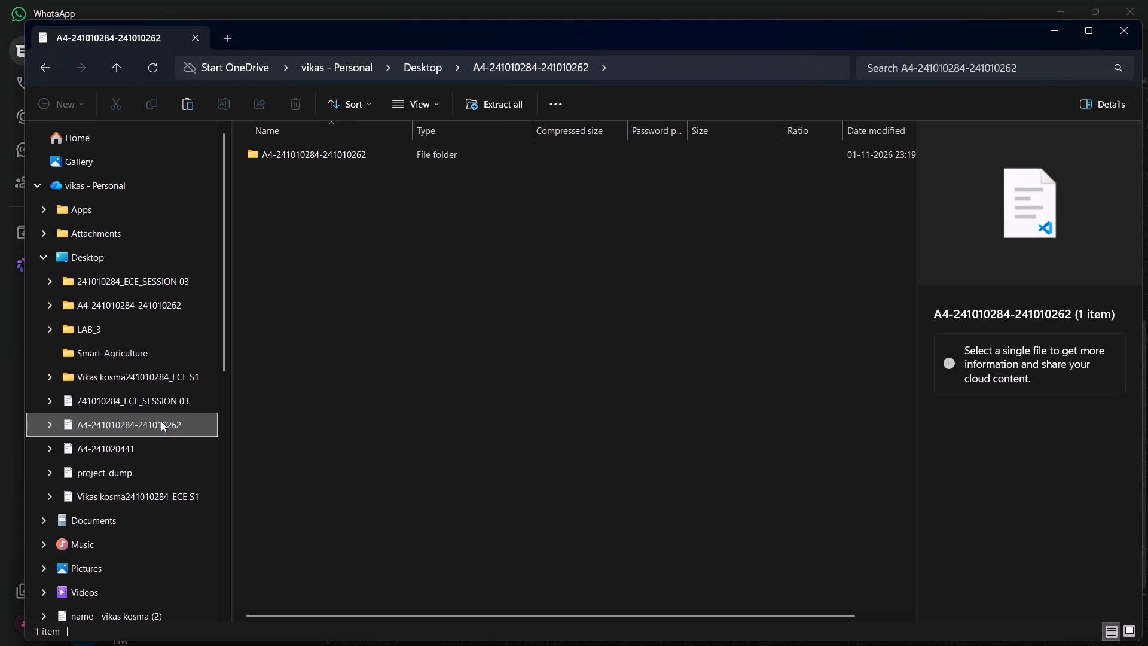
pyautogui.click(161, 421)
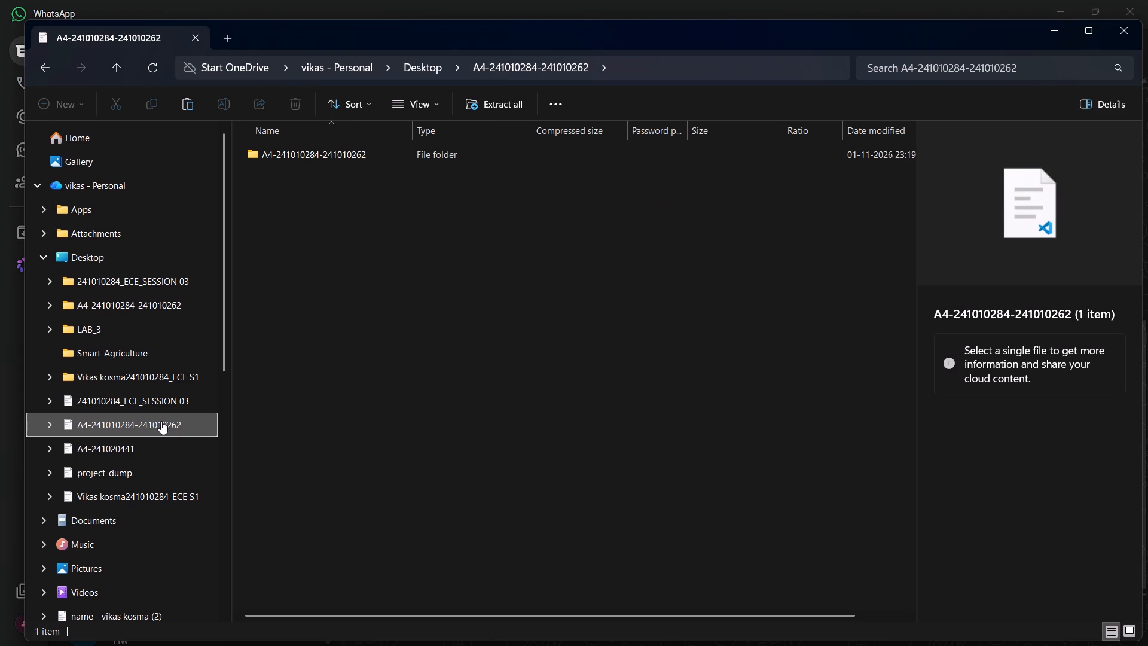
pyautogui.click(161, 421)
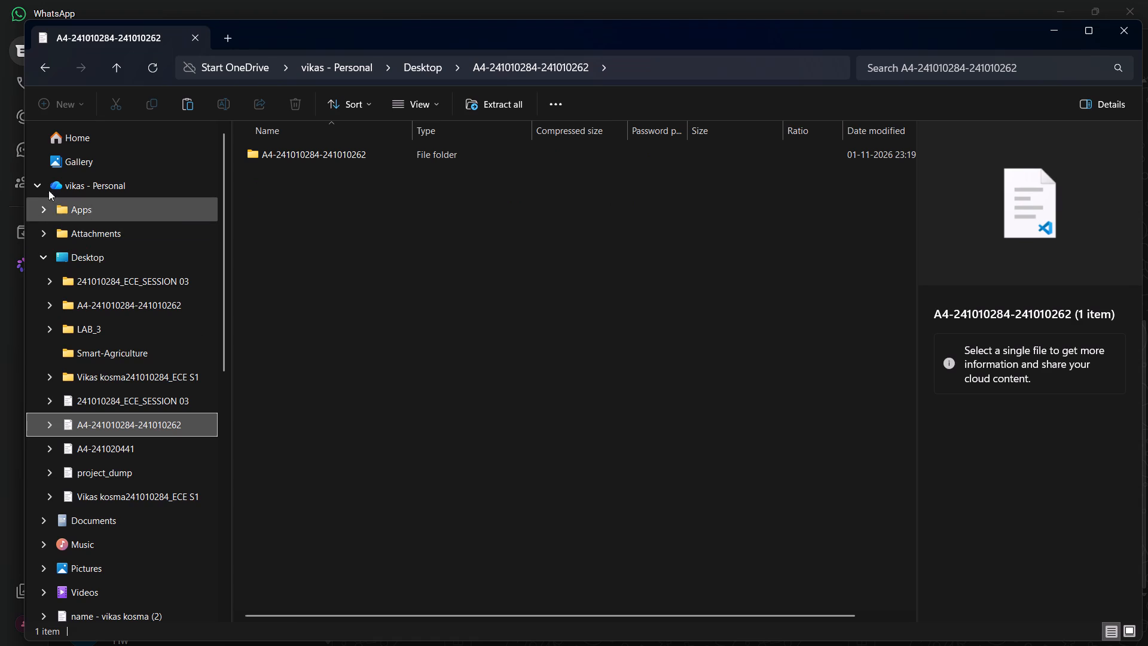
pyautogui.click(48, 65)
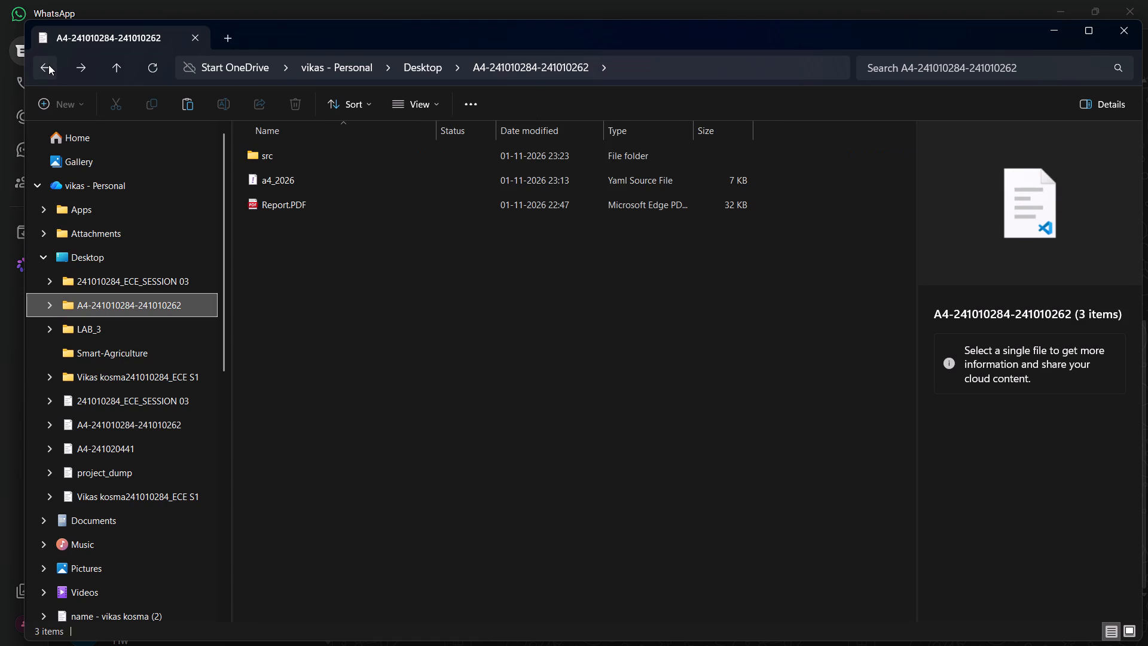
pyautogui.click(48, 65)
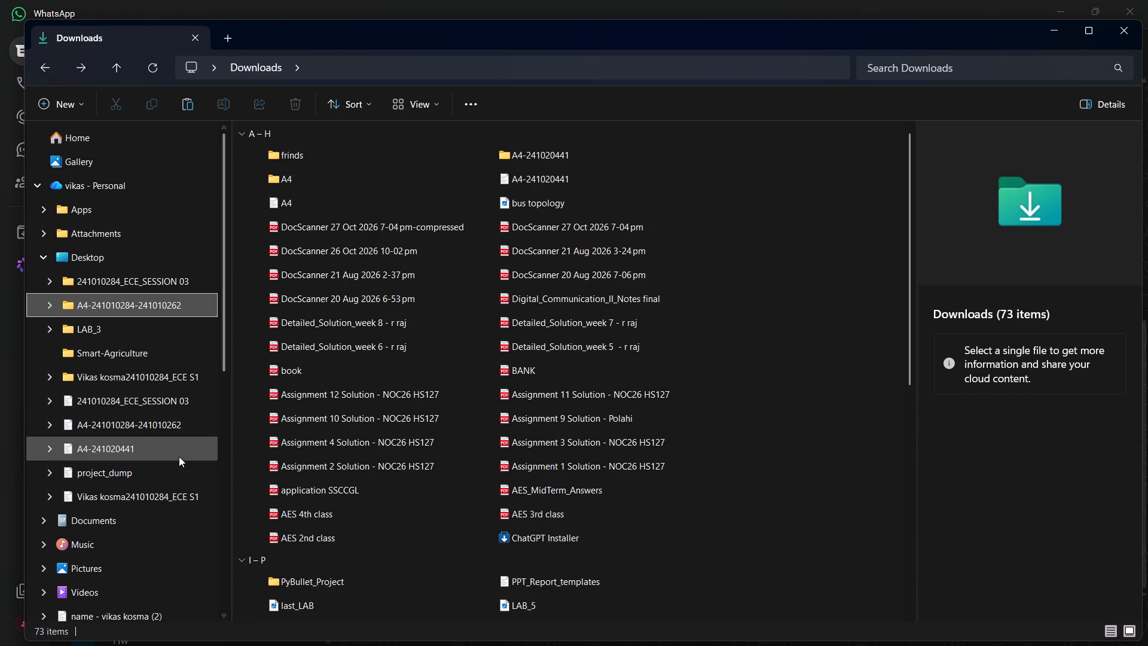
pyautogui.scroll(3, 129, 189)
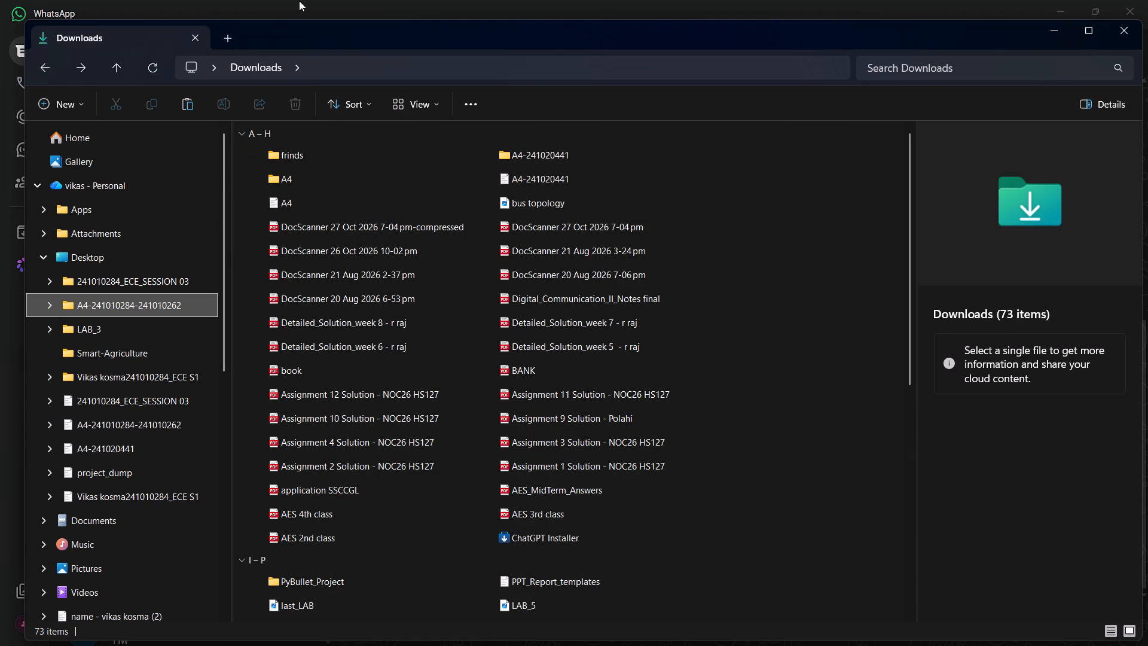
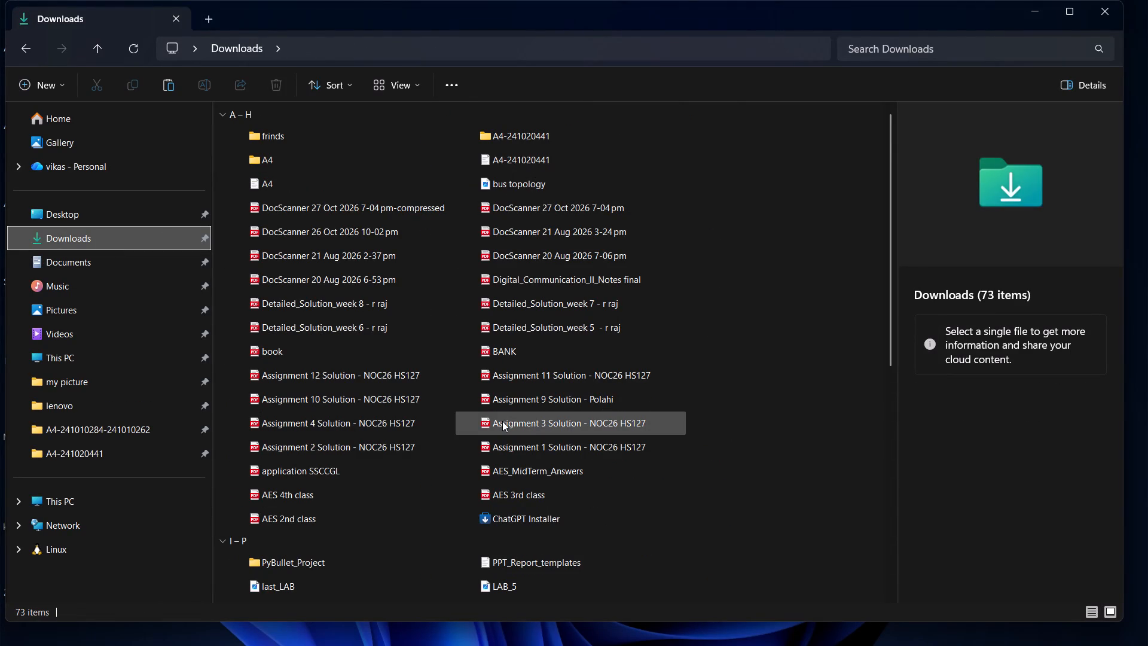
# Look through the files and folders in Downloads down to the end of the list.
pyautogui.scroll(-2, 502, 421)
pyautogui.scroll(-2, 378, 495)
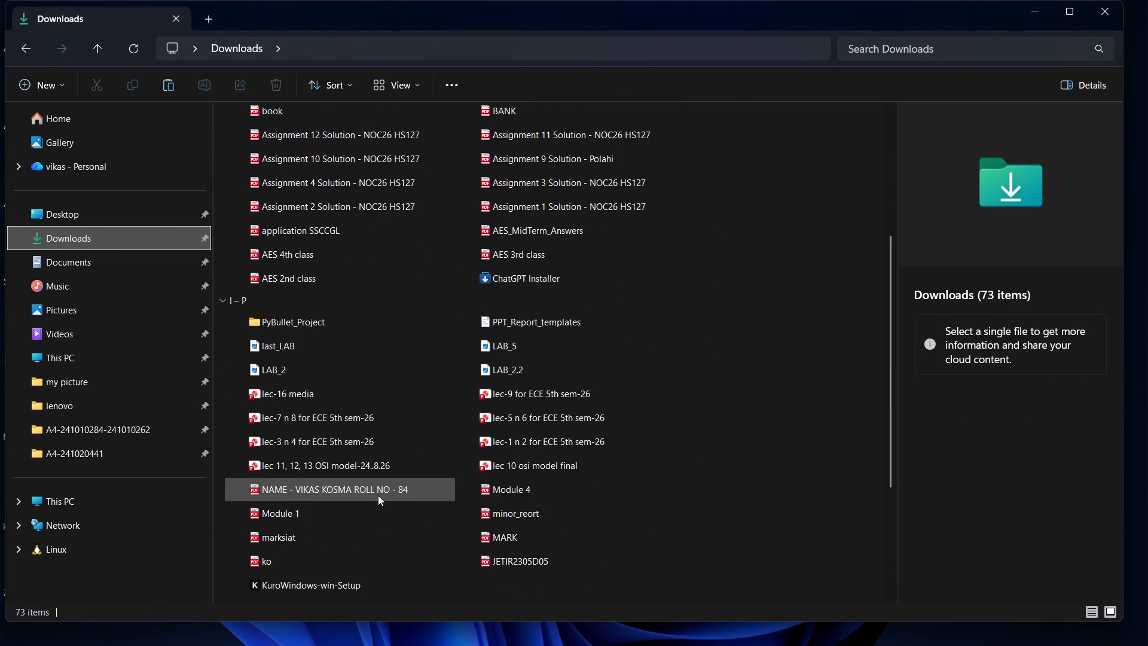
pyautogui.scroll(-5, 378, 495)
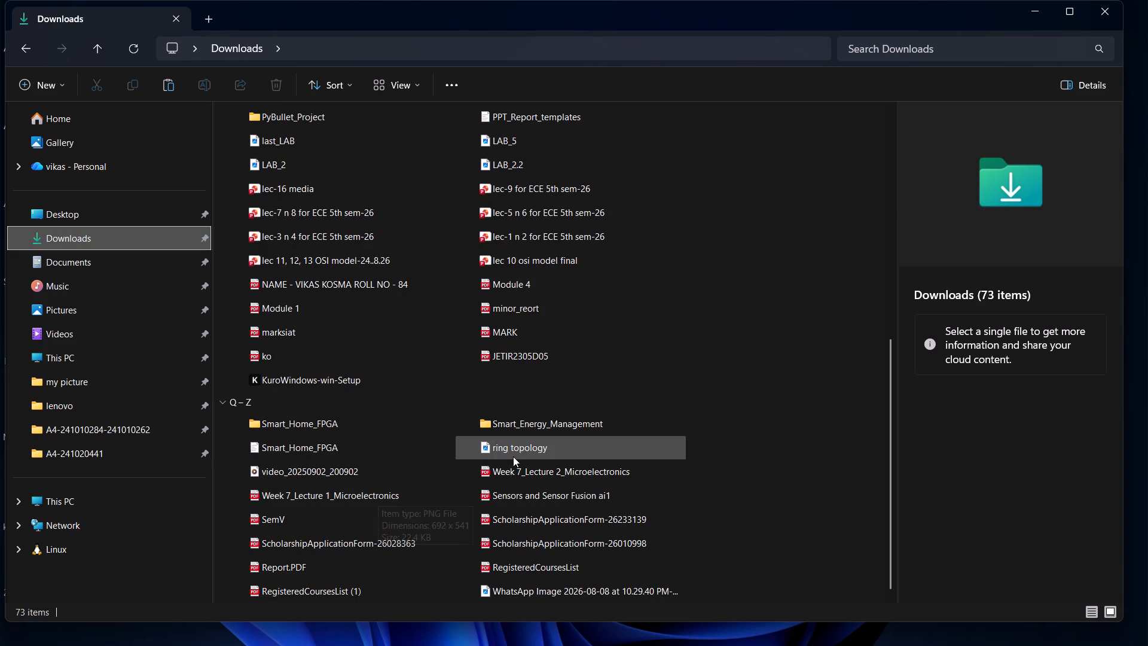
pyautogui.scroll(-4, 513, 456)
pyautogui.scroll(-6, 367, 507)
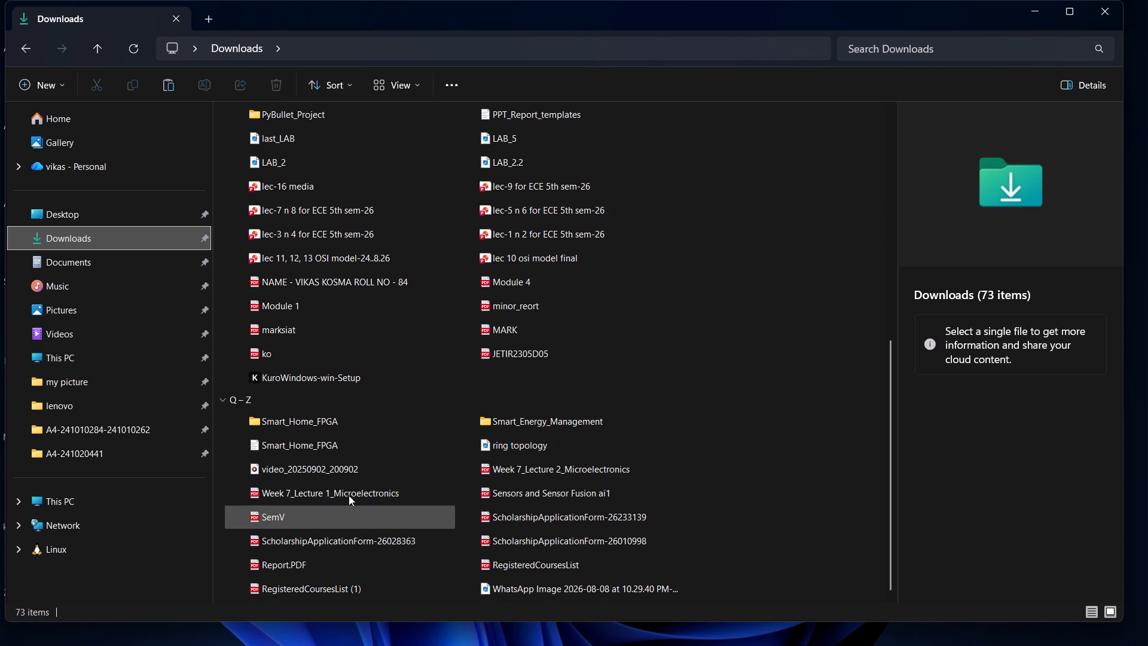
# Delete the plate_only_test image, run_log text file and yolo_test image from the src folder of the Desktop A4 submission folder.
pyautogui.click(100, 425)
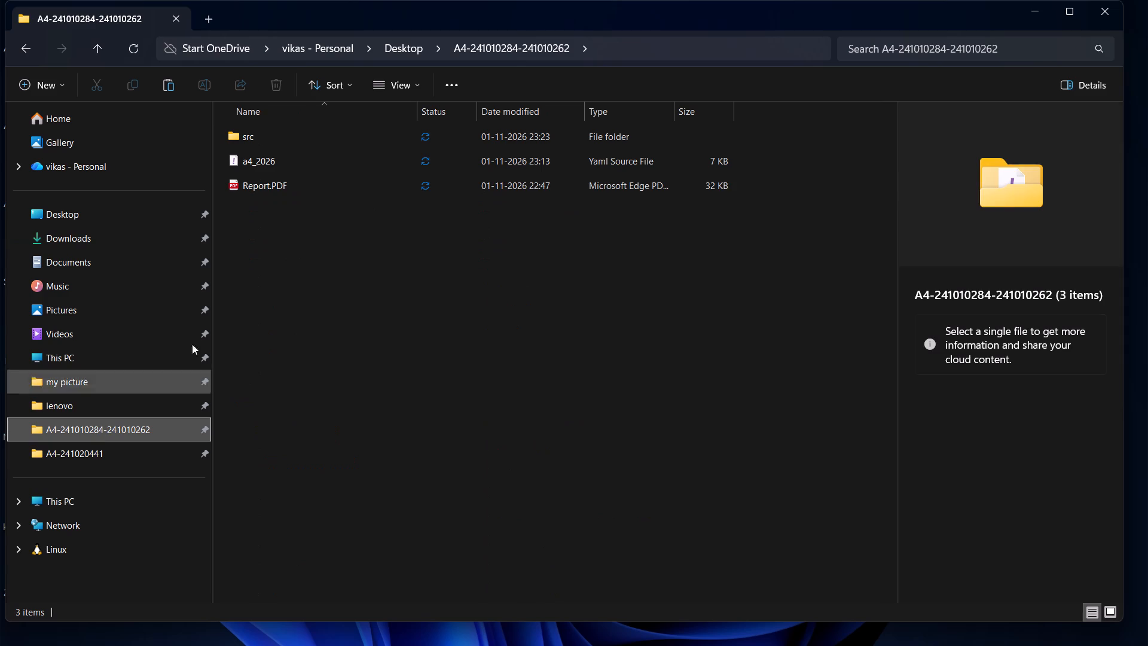
pyautogui.doubleClick(267, 129)
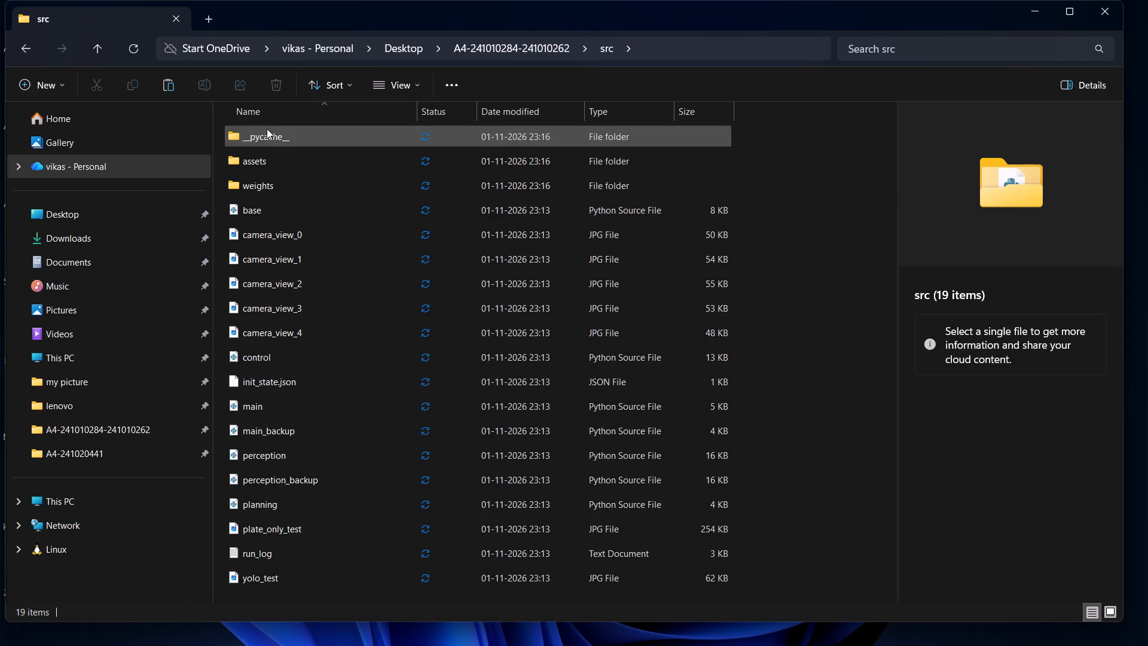
pyautogui.scroll(-4, 454, 307)
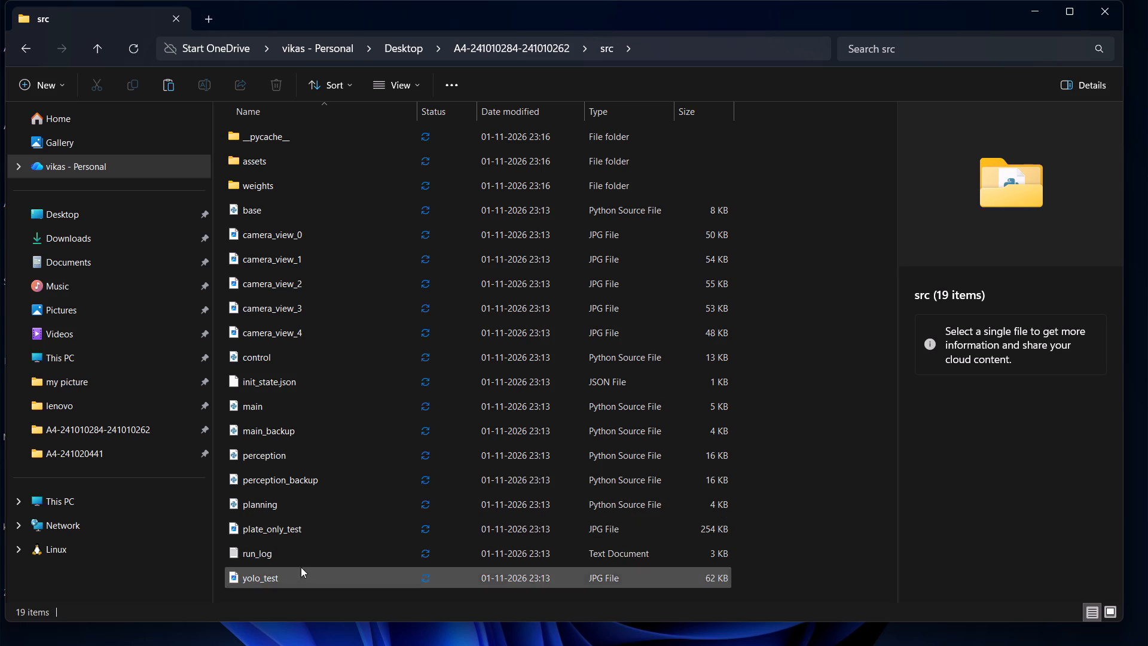
pyautogui.click(280, 535)
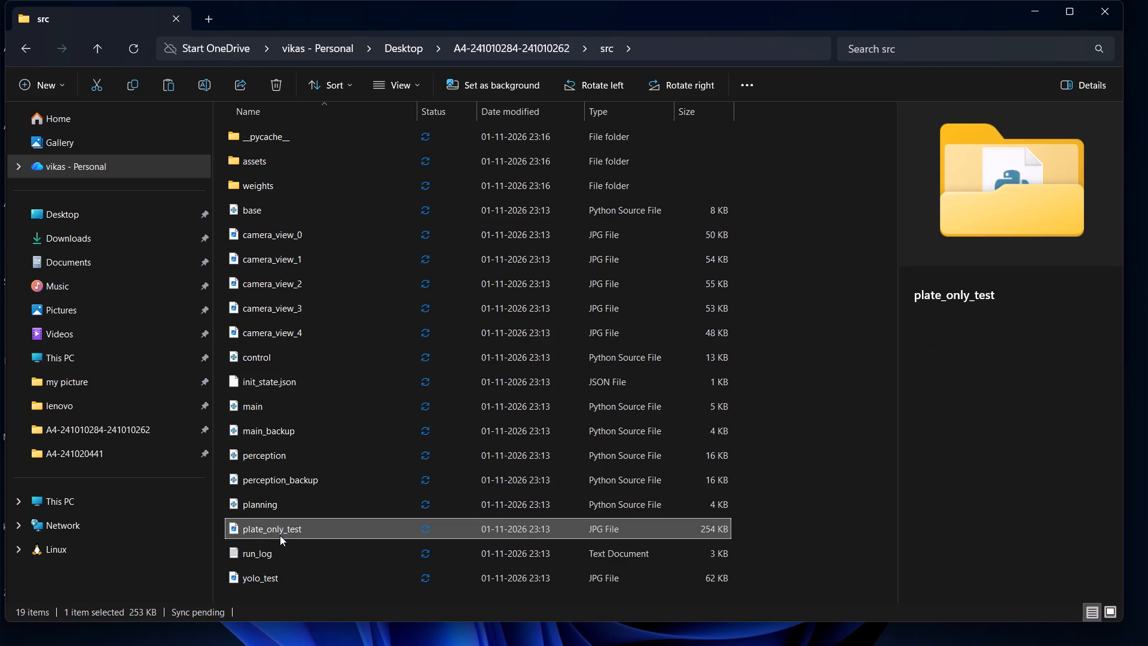
pyautogui.hotkey('ctrl', 'shift', 'Down')
pyautogui.hotkey('ctrl', 'shift', 'Down')
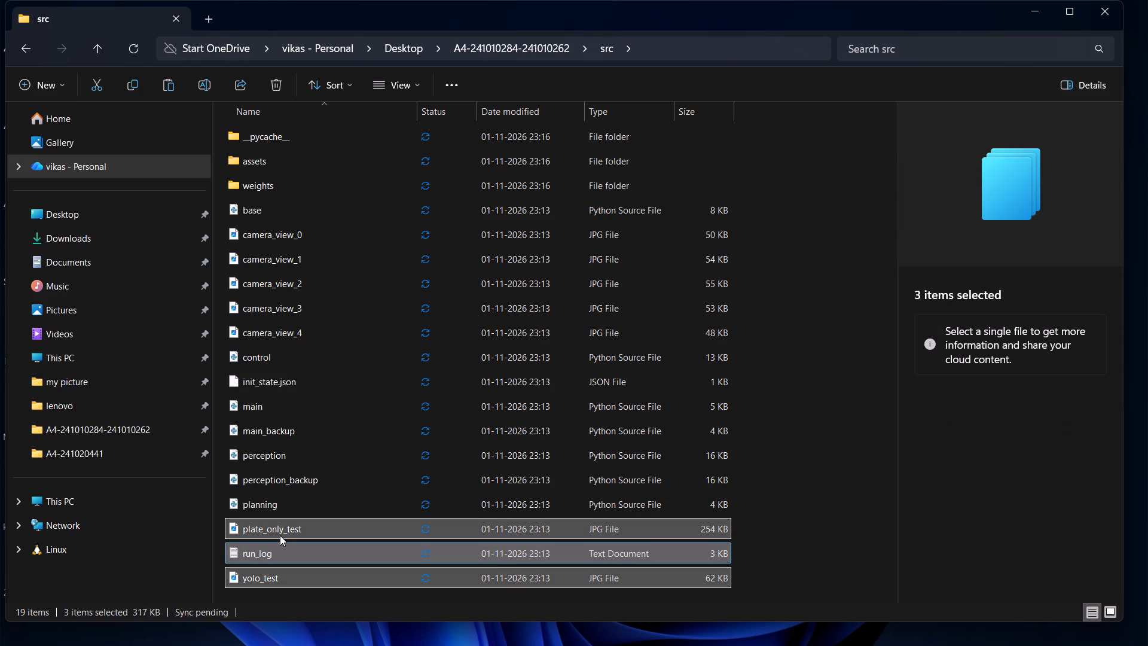
pyautogui.press('Delete')
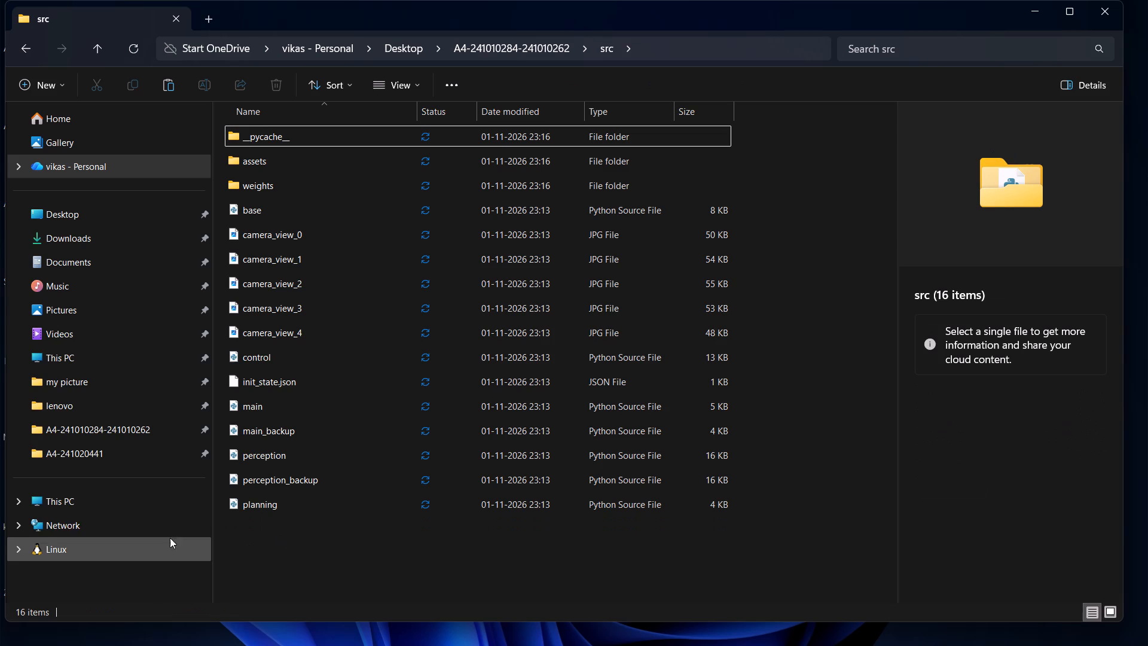
# Return to the A4 submission folder and bring up the compression options for the whole folder.
pyautogui.click(115, 429)
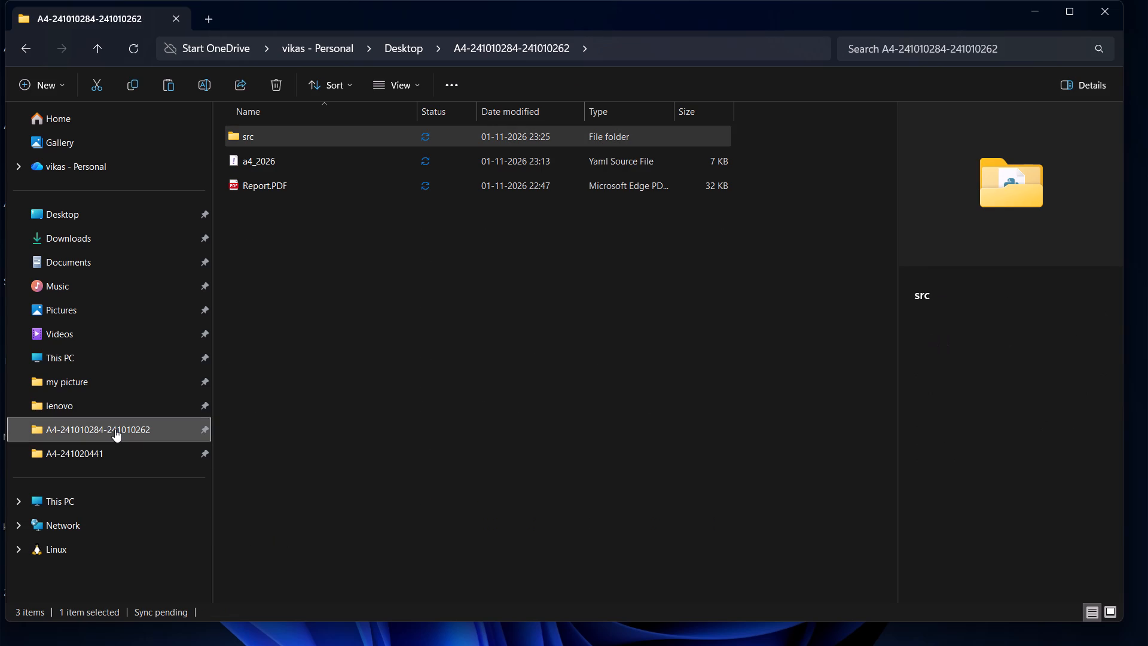
pyautogui.click(115, 429)
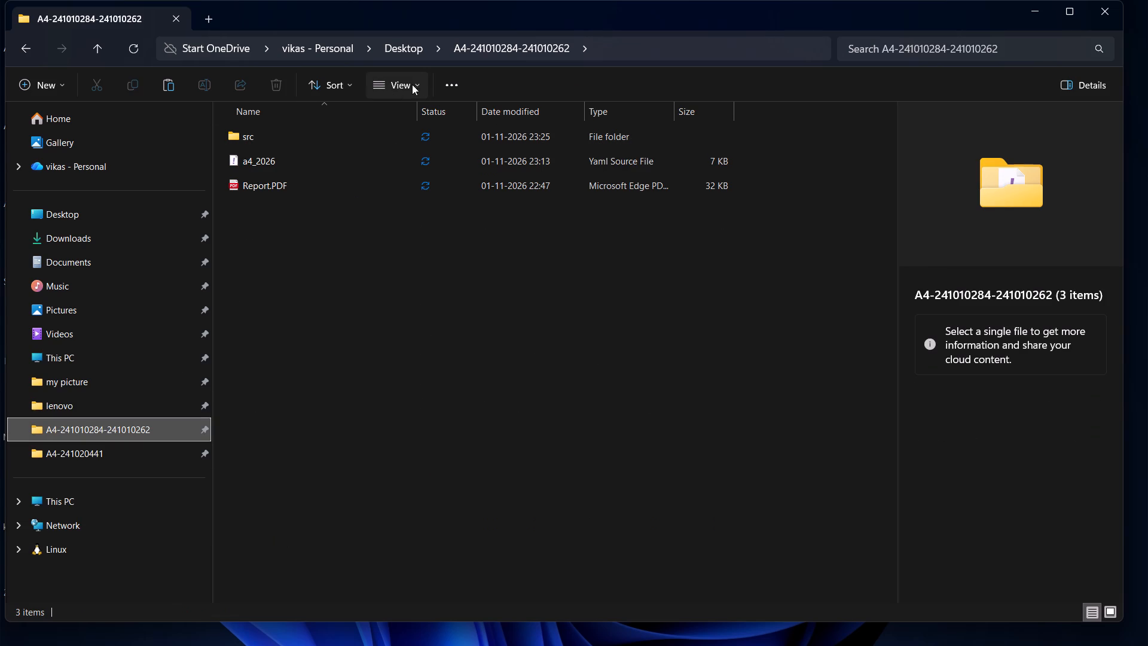
pyautogui.click(453, 82)
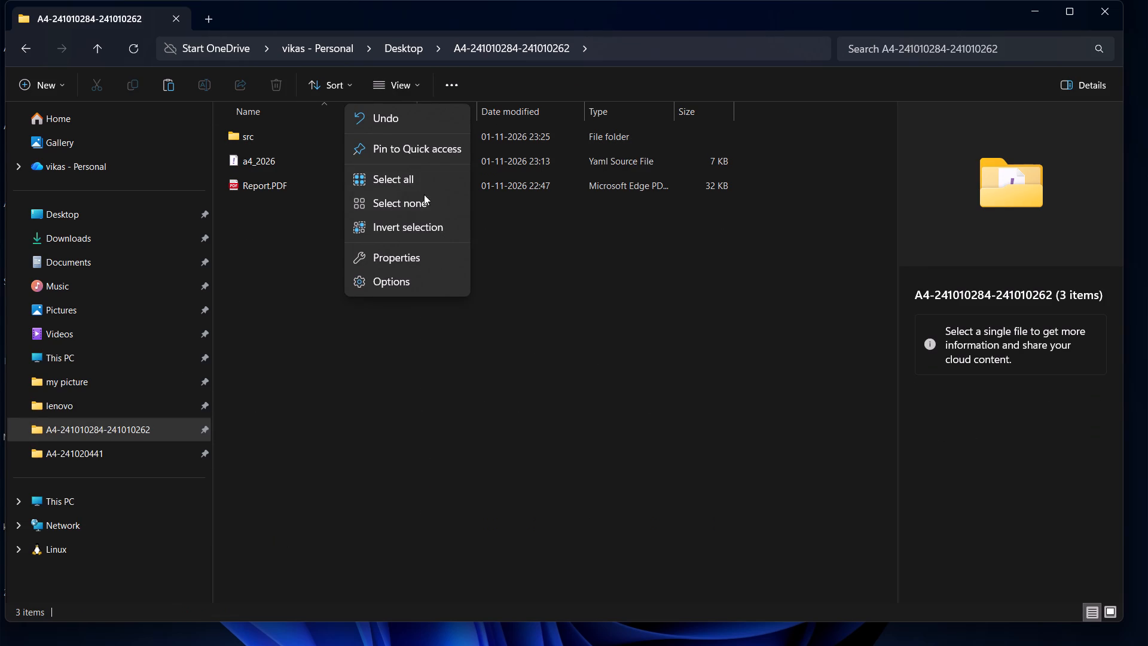
pyautogui.rightClick(155, 430)
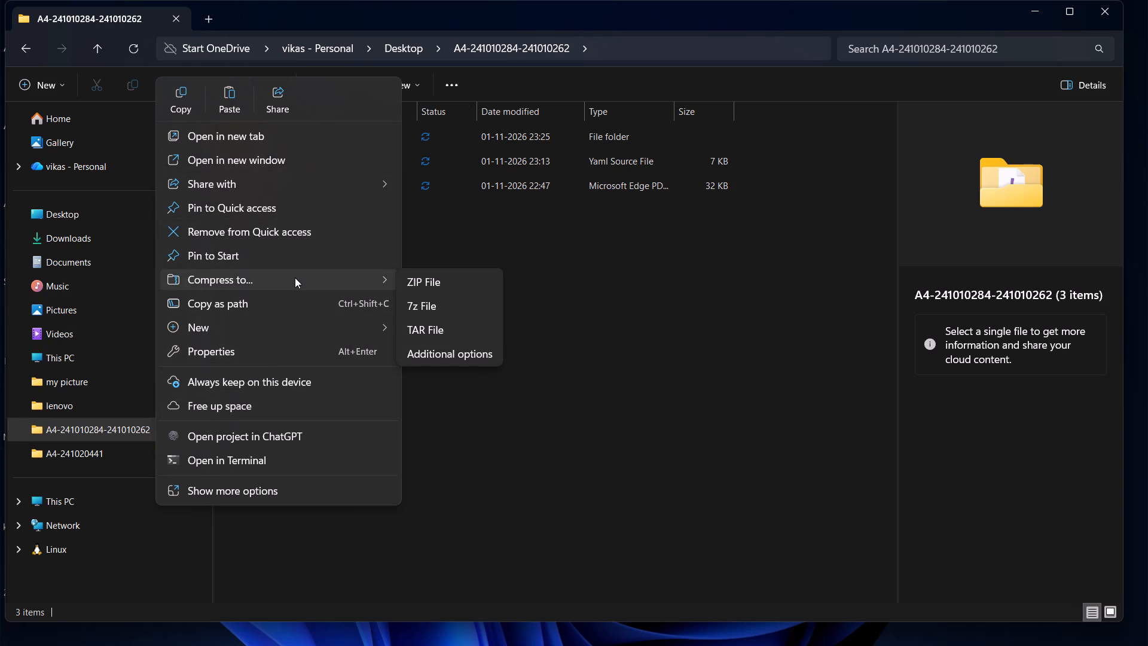
# Compress the whole A4 submission folder into a new ZIP file on the Desktop, keeping the suggested name.
pyautogui.click(422, 284)
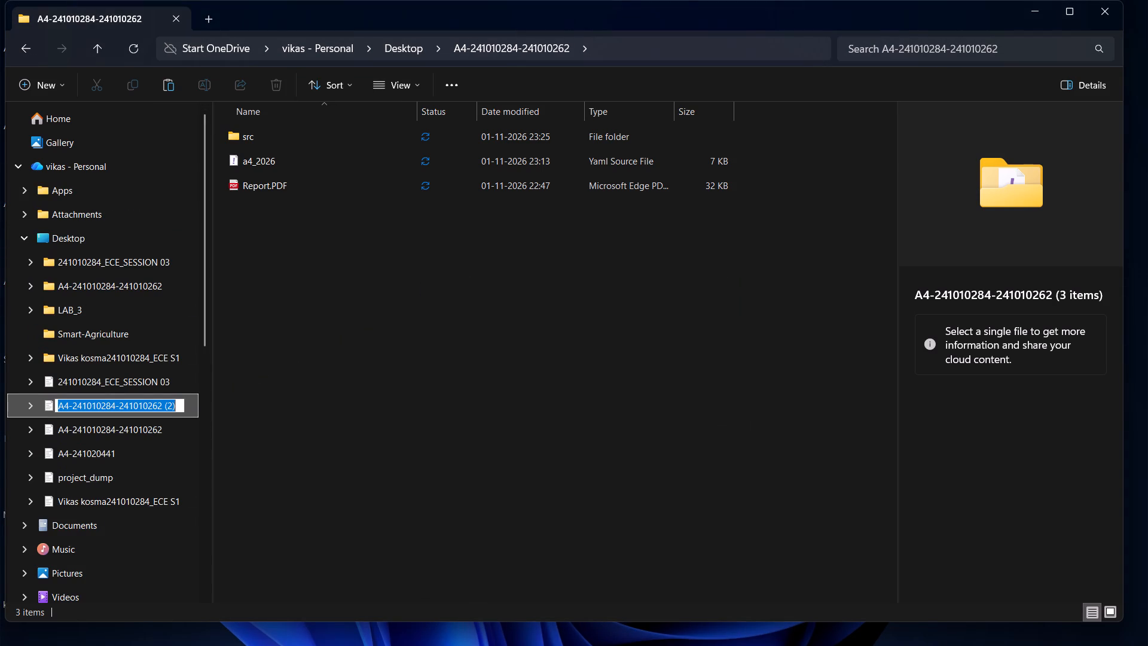
pyautogui.click(185, 409)
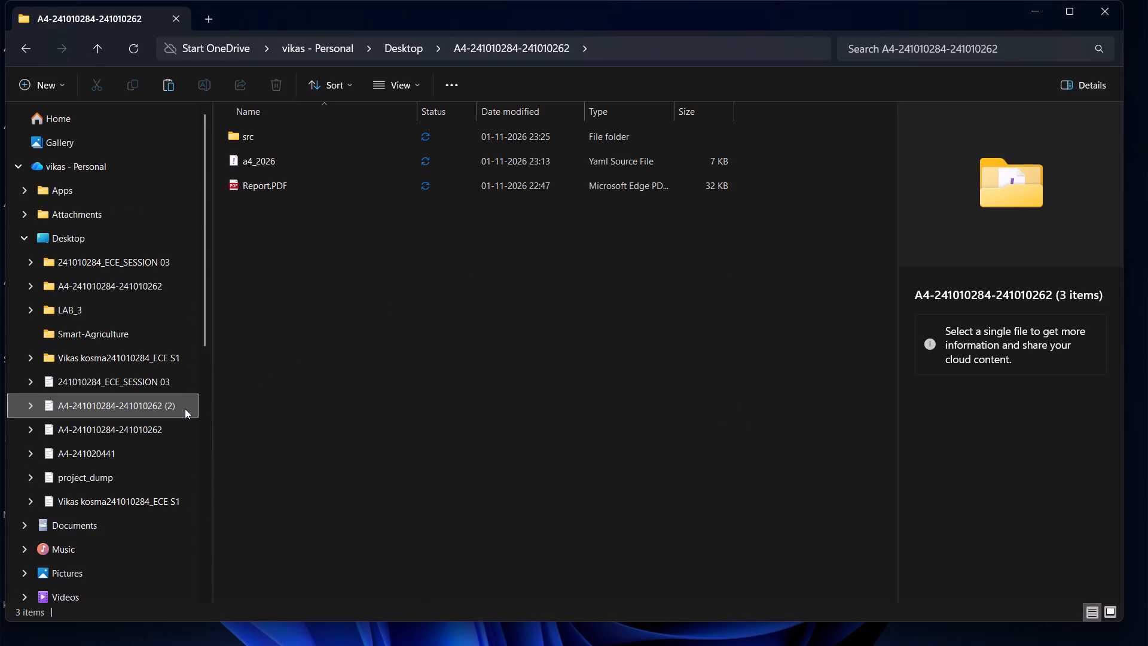
# Copy the newly created A4 submission ZIP, the one ending in (2), to the clipboard.
pyautogui.rightClick(49, 404)
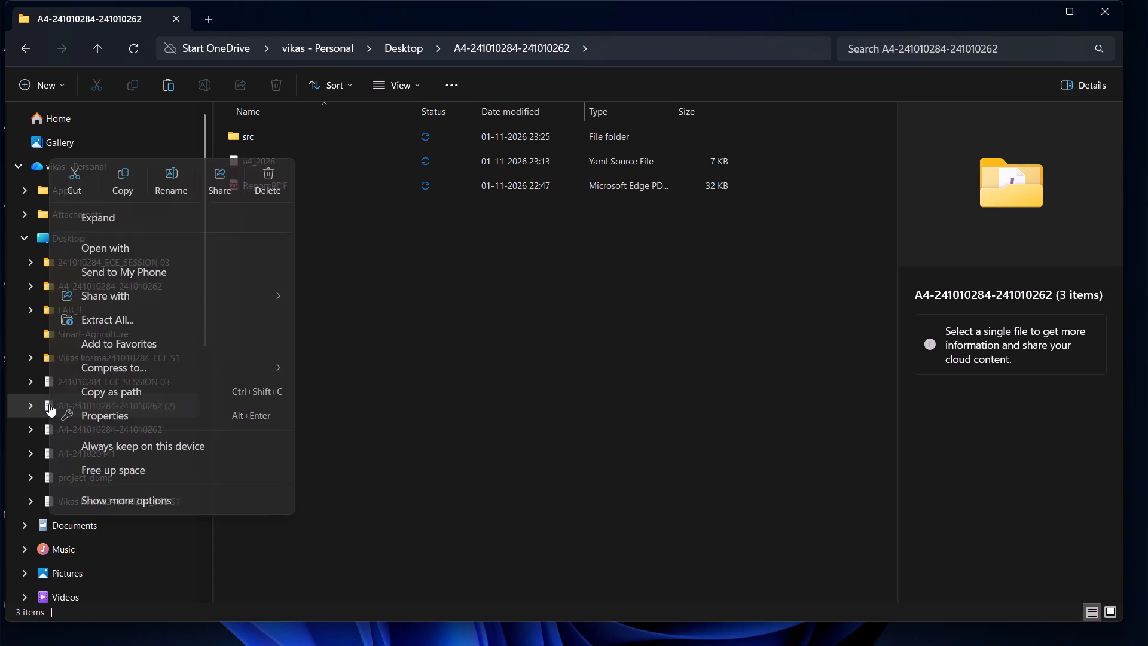
pyautogui.click(119, 178)
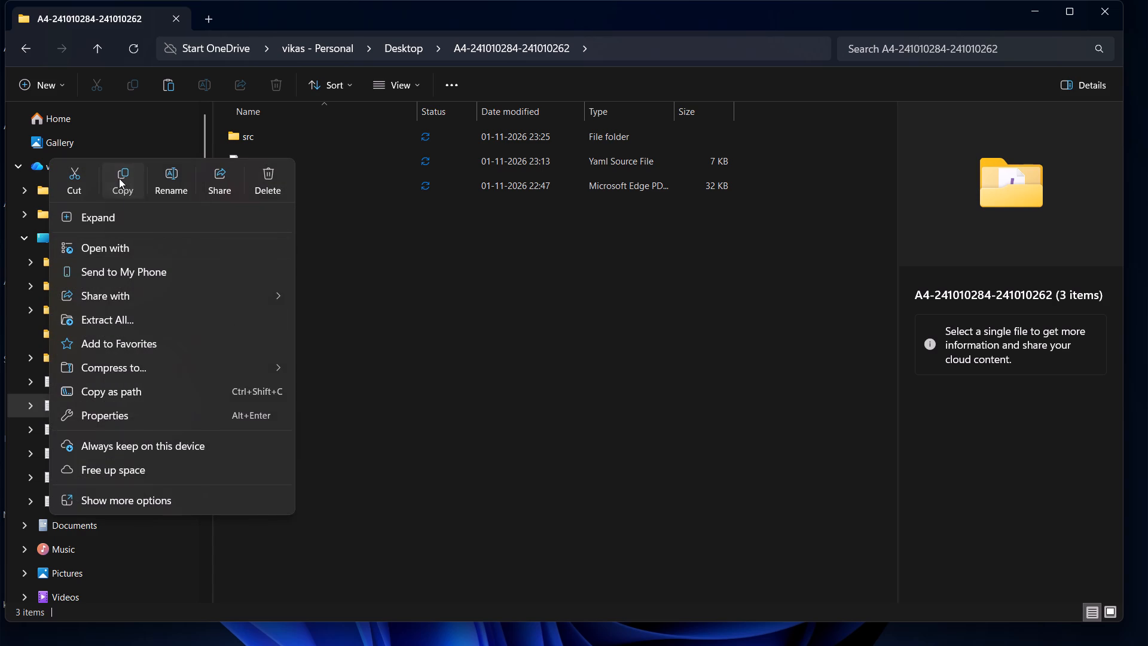
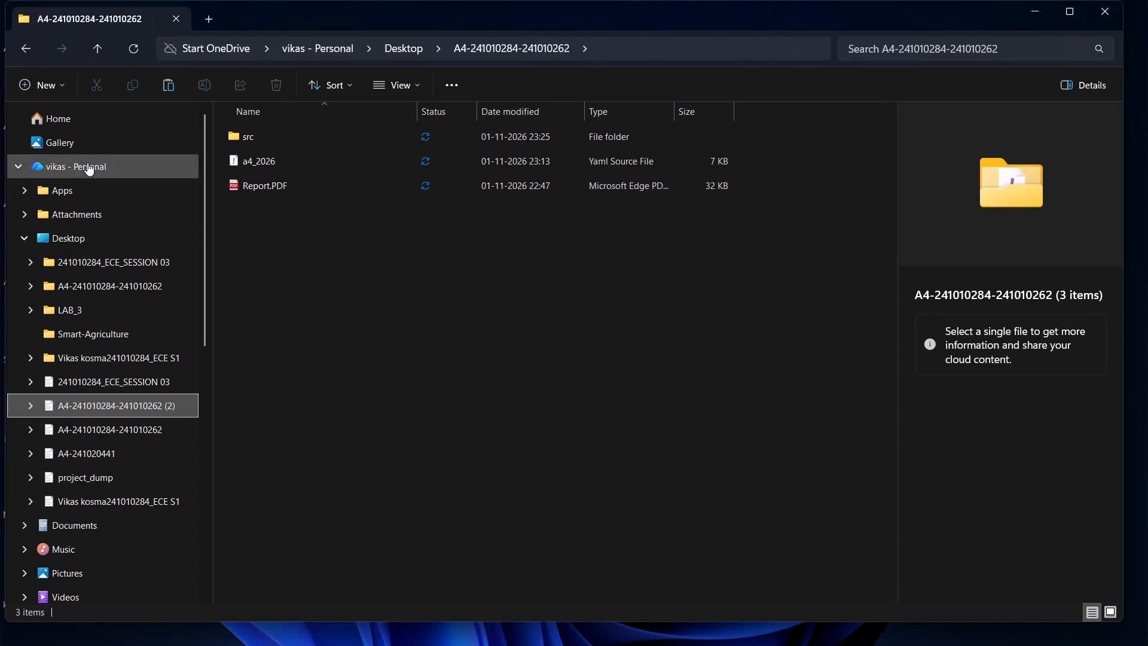
# Go back to the Desktop folder to view the submission folder and its ZIP archives.
pyautogui.click(82, 238)
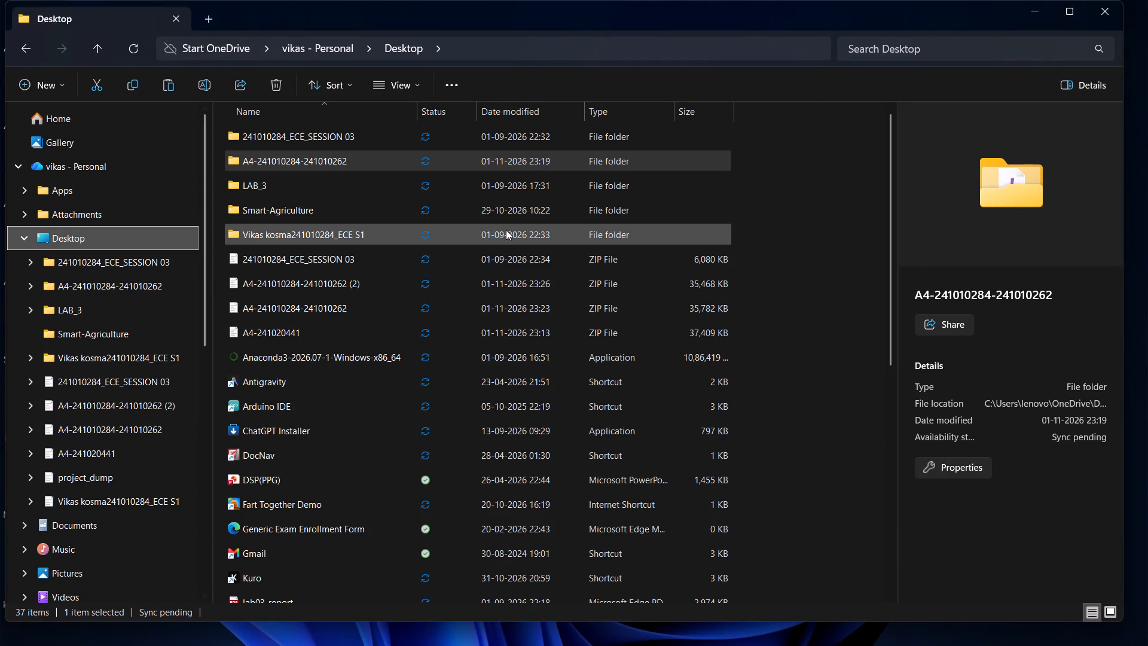
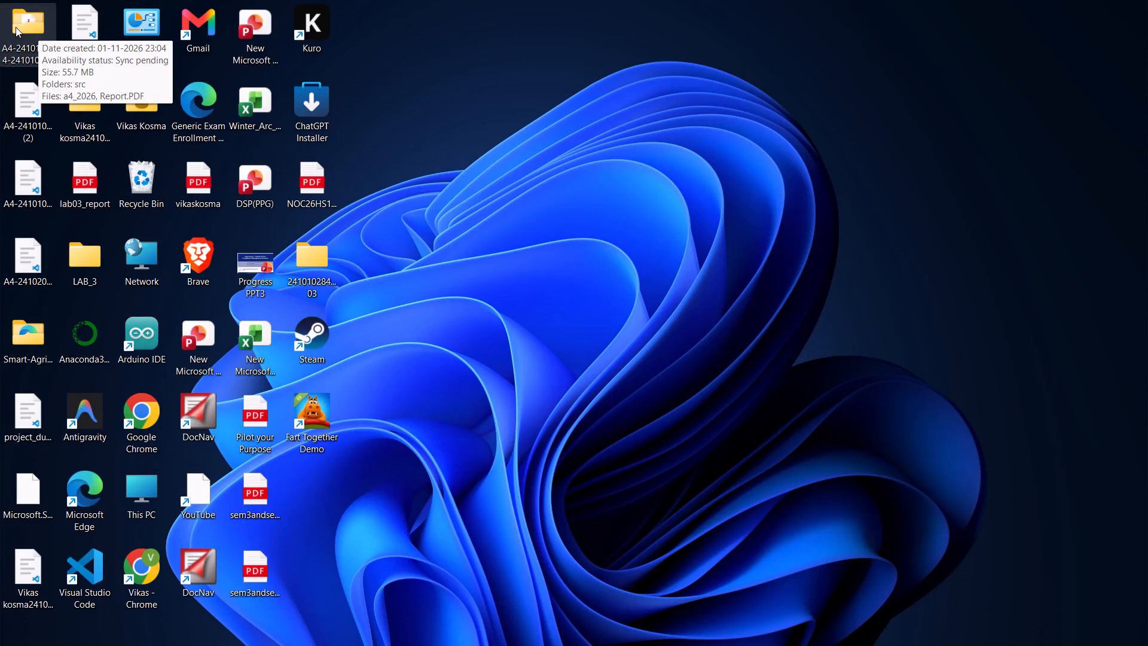
# Open the A4 lab submission folder on the Desktop to check its contents.
pyautogui.doubleClick(25, 23)
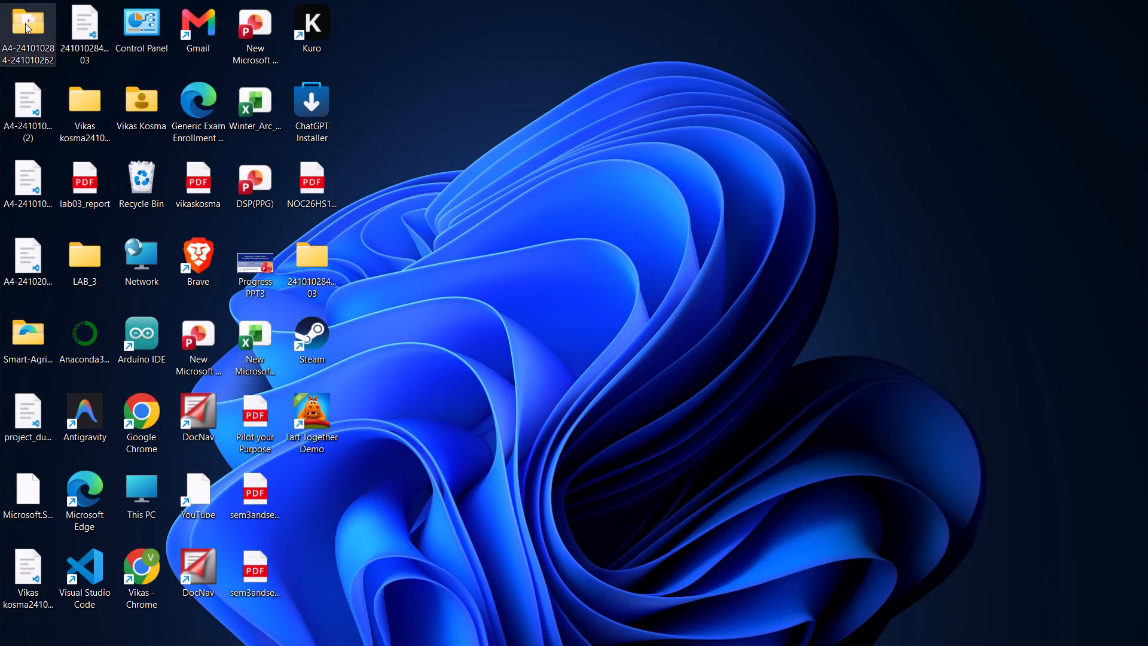
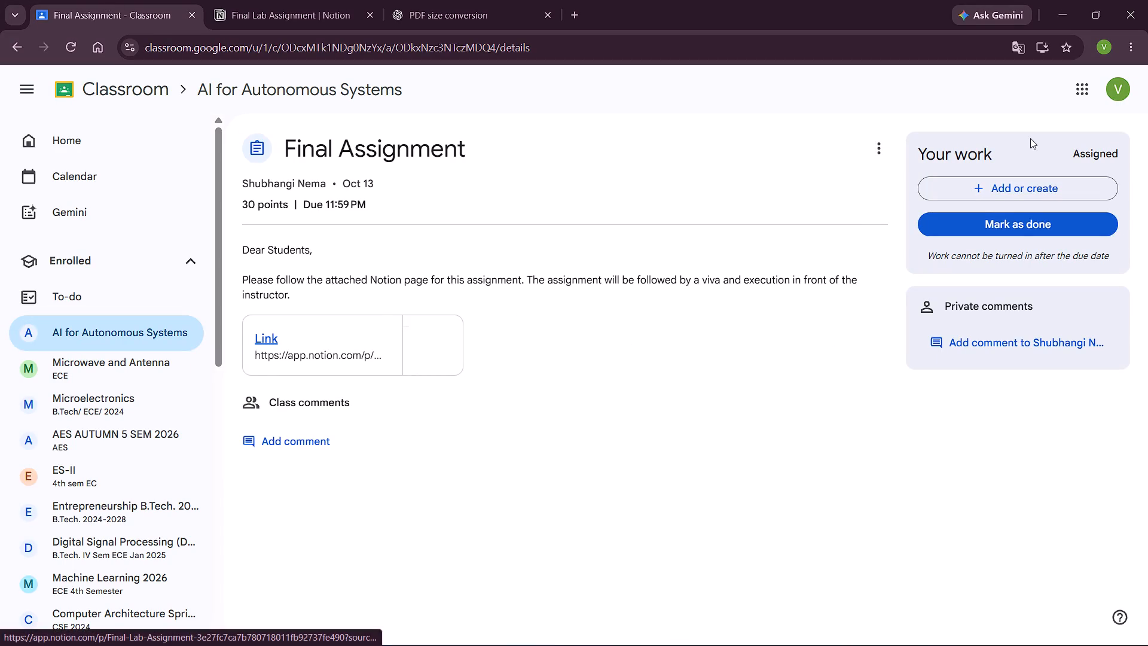
# Start a file upload for the Final Assignment and look through the Downloads folder for the submission zip.
pyautogui.click(1036, 190)
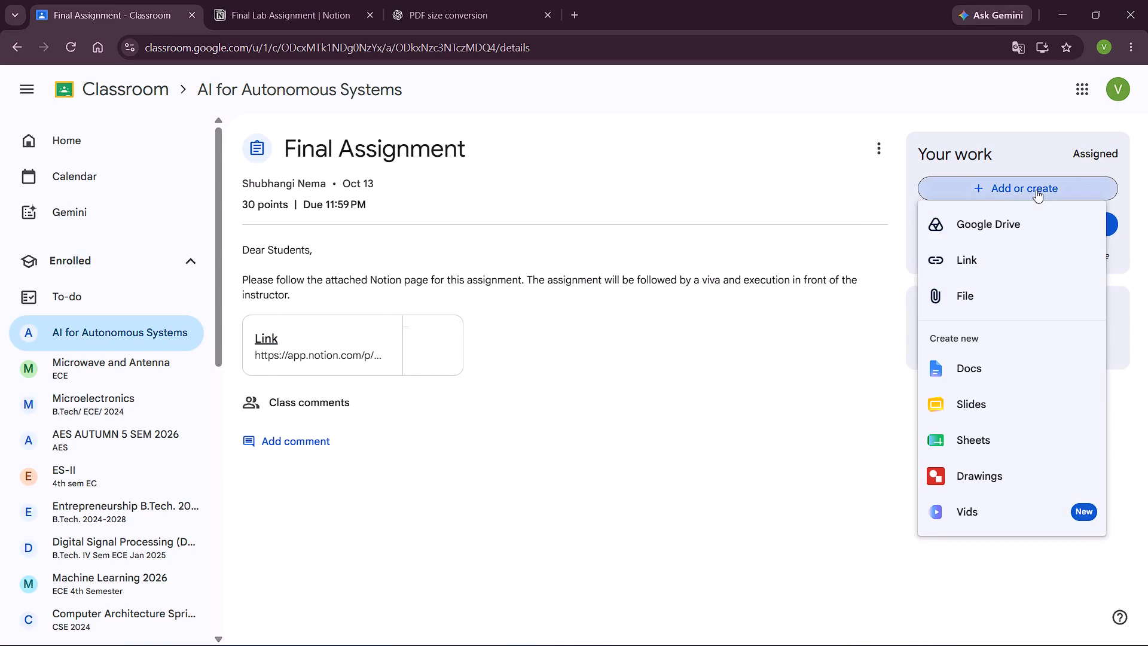
pyautogui.click(971, 304)
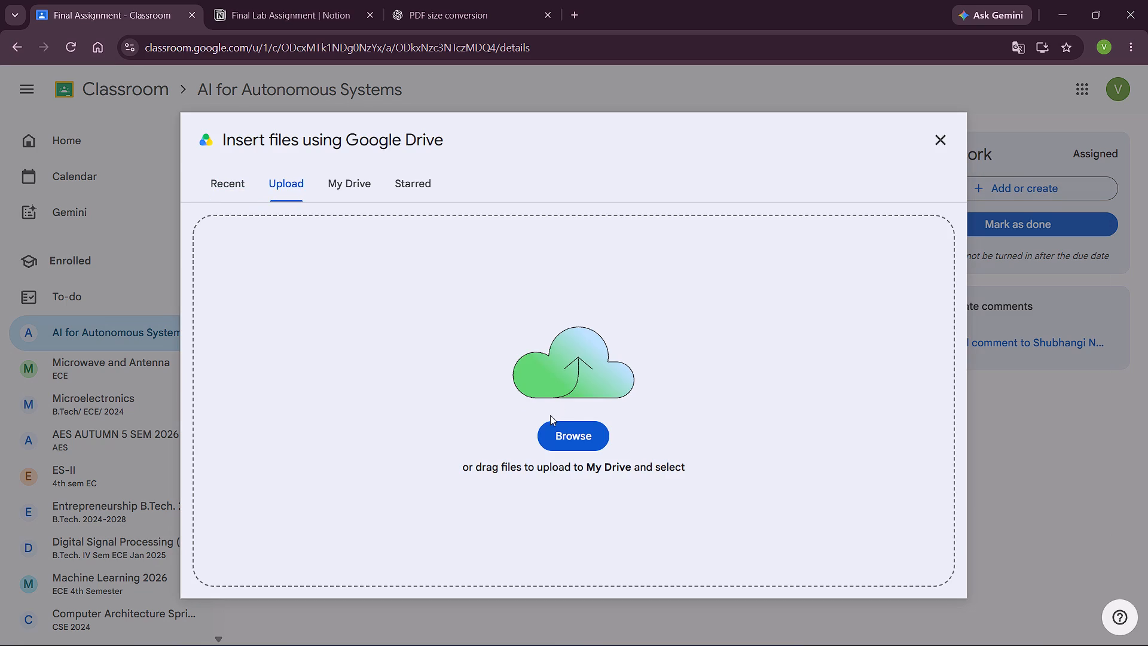
pyautogui.click(581, 446)
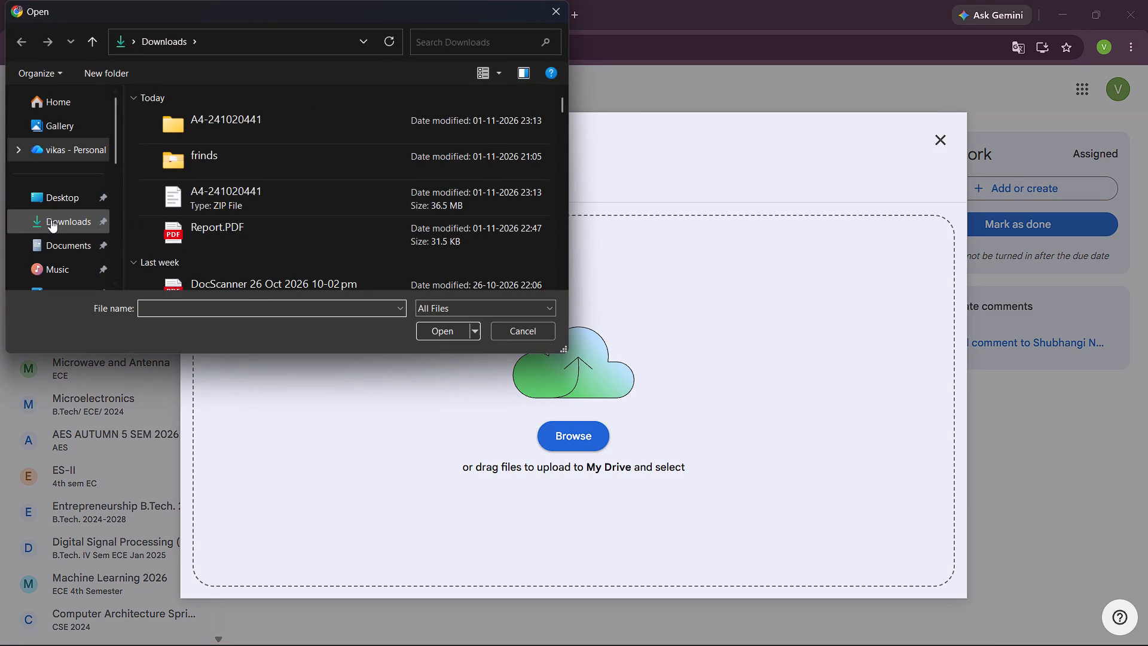
pyautogui.scroll(-1, 69, 217)
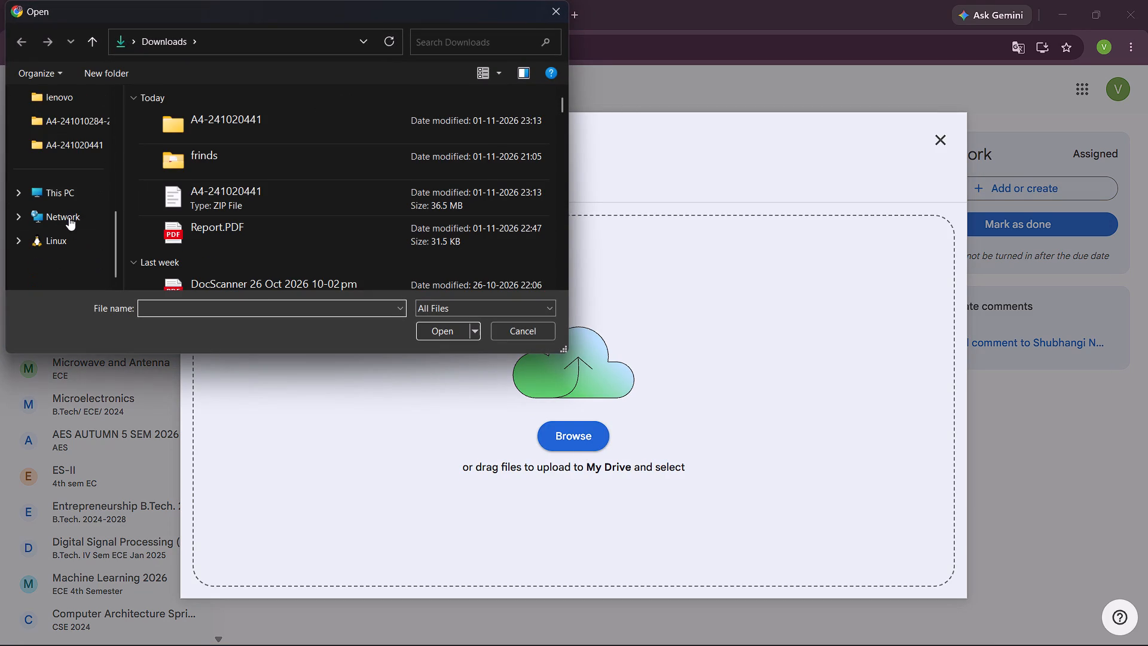
pyautogui.scroll(1, 47, 182)
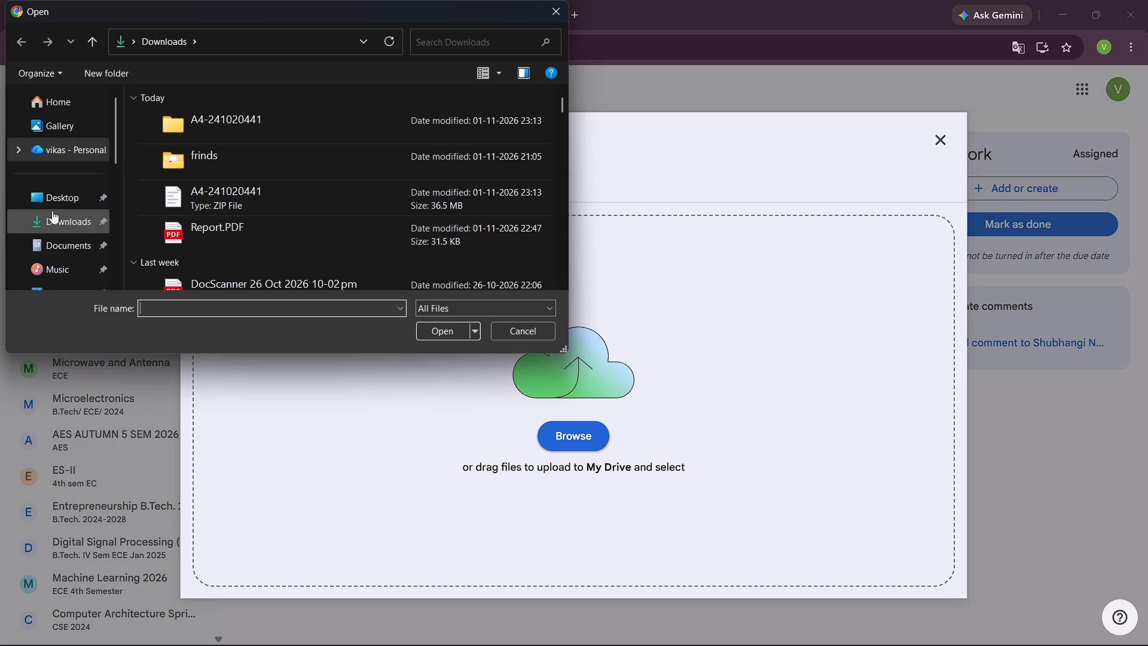
pyautogui.click(52, 212)
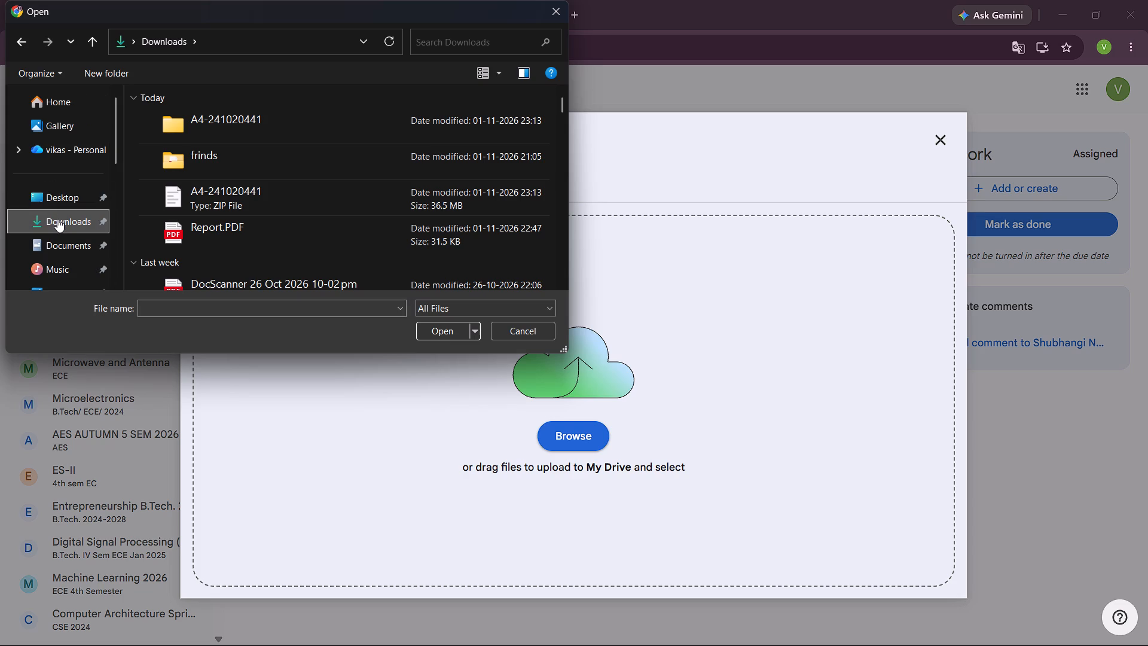
pyautogui.doubleClick(57, 219)
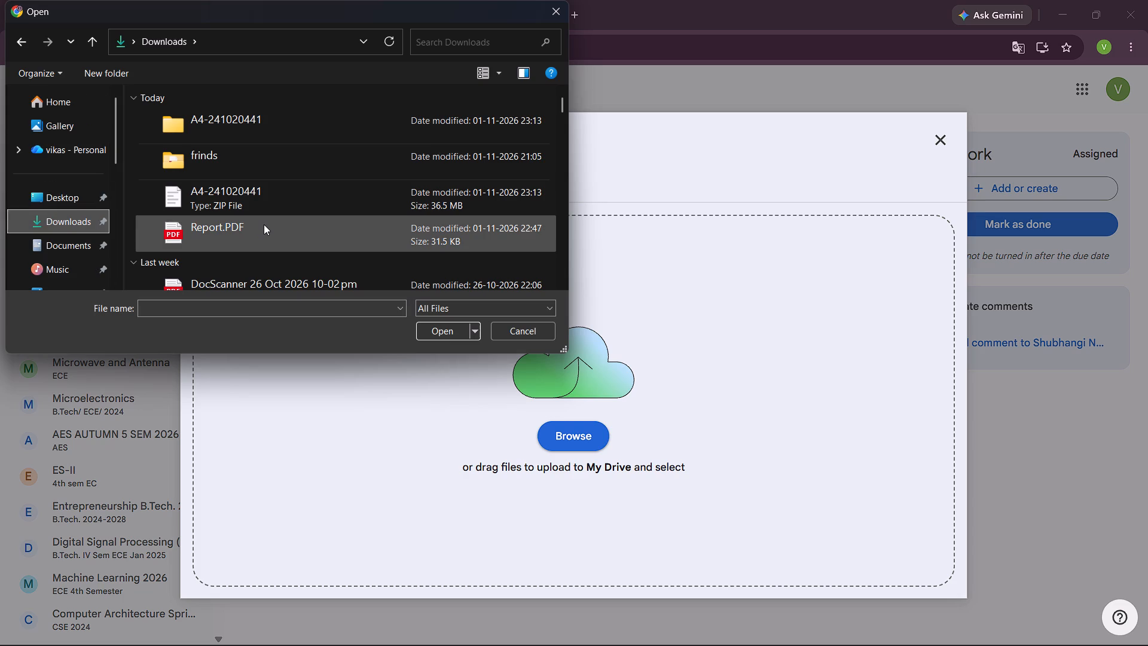
pyautogui.scroll(-1, 222, 201)
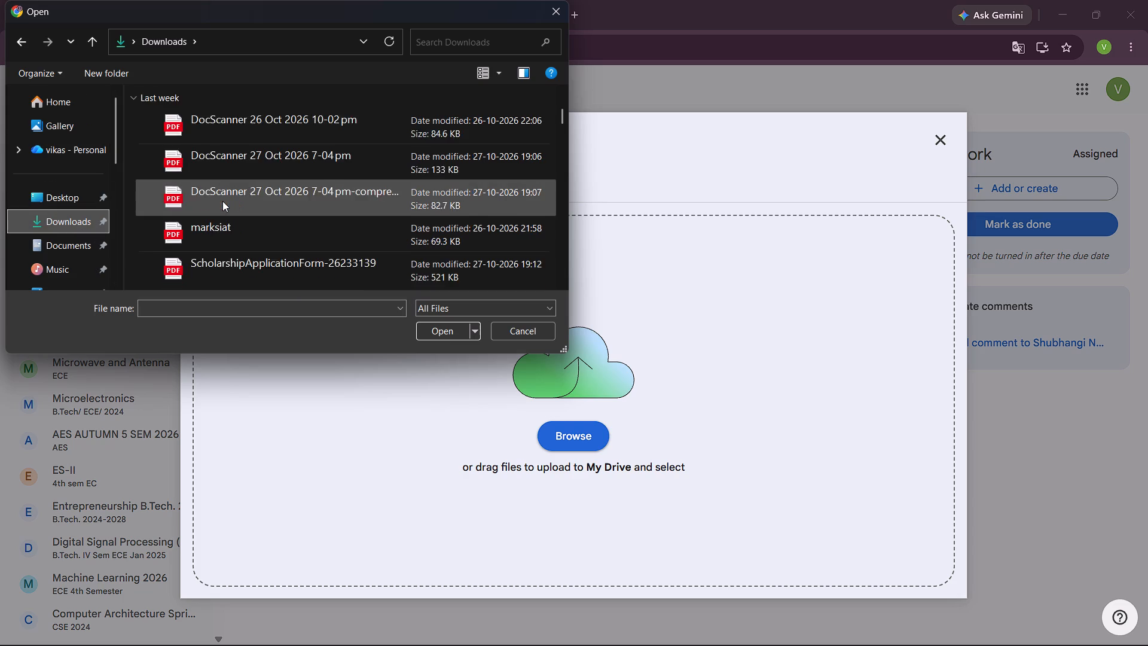
pyautogui.scroll(-1, 222, 201)
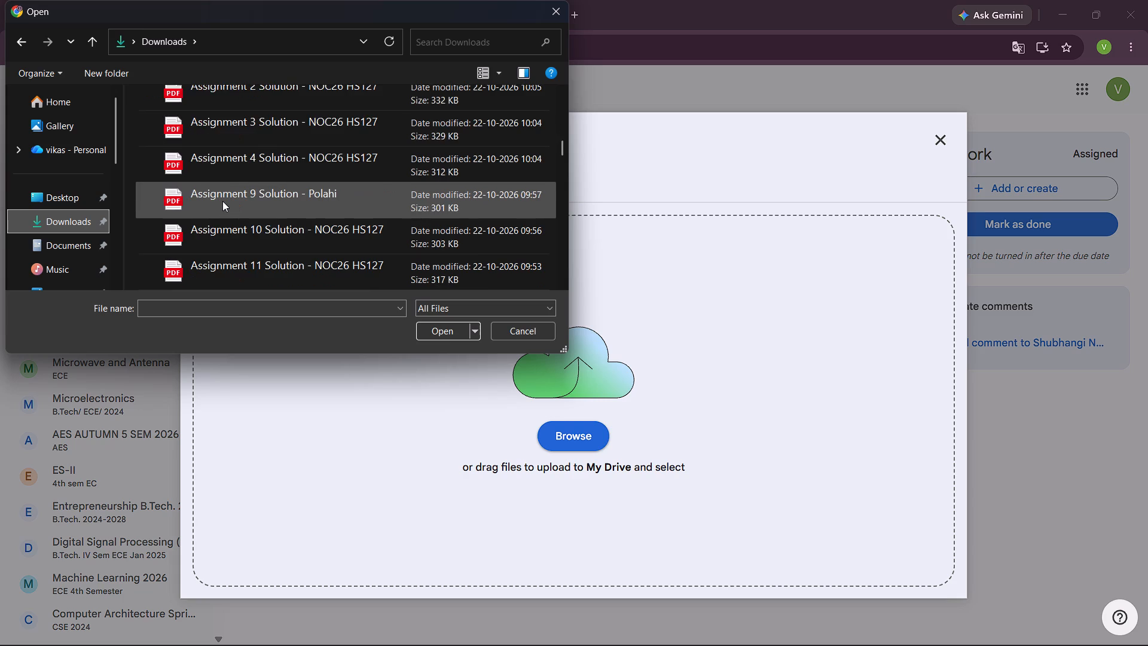
pyautogui.scroll(-2, 222, 201)
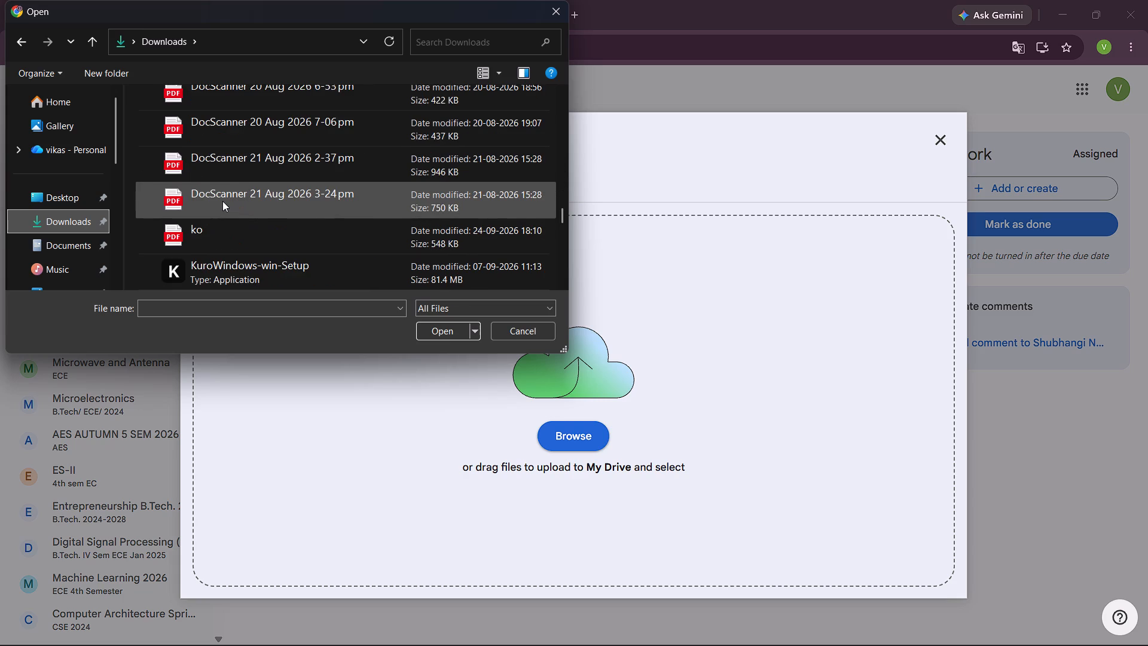
pyautogui.scroll(-1, 222, 201)
pyautogui.scroll(18, 222, 201)
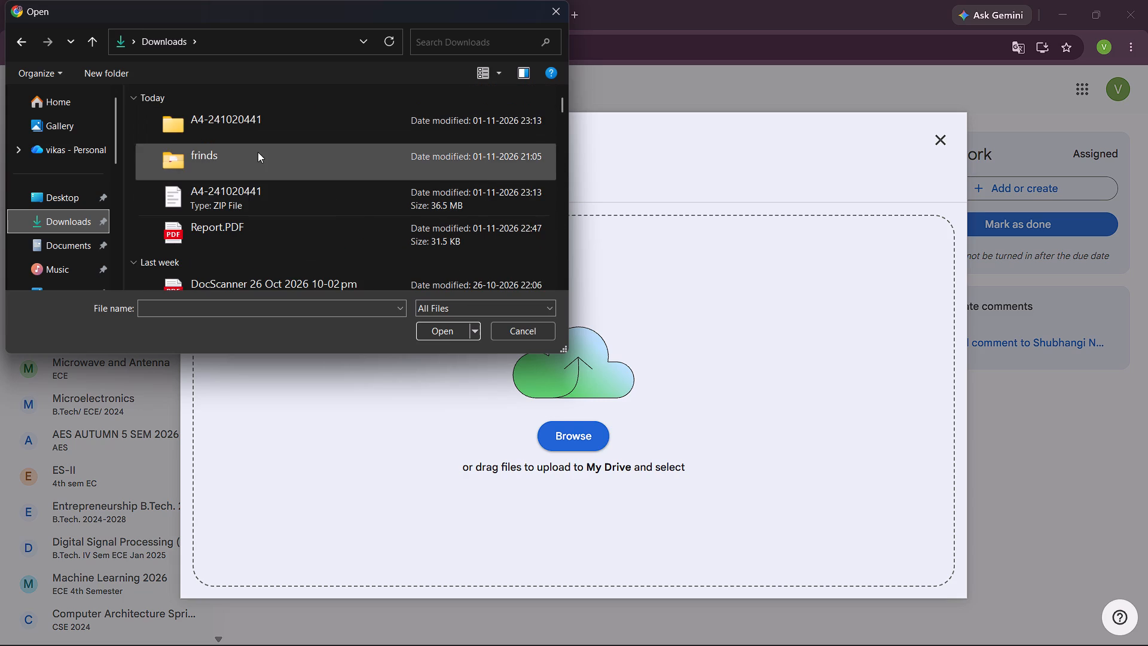
pyautogui.click(550, 16)
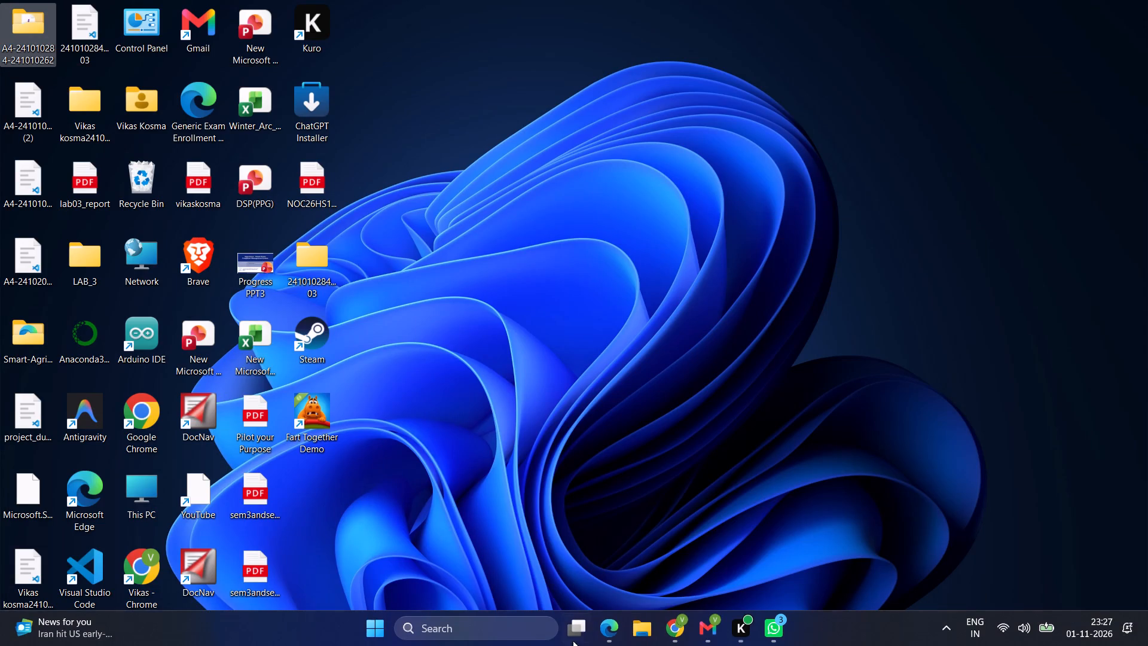
# Paste the copied submission zip marked (2) into the A4 lab submission folder on the Desktop and select it.
pyautogui.click(636, 635)
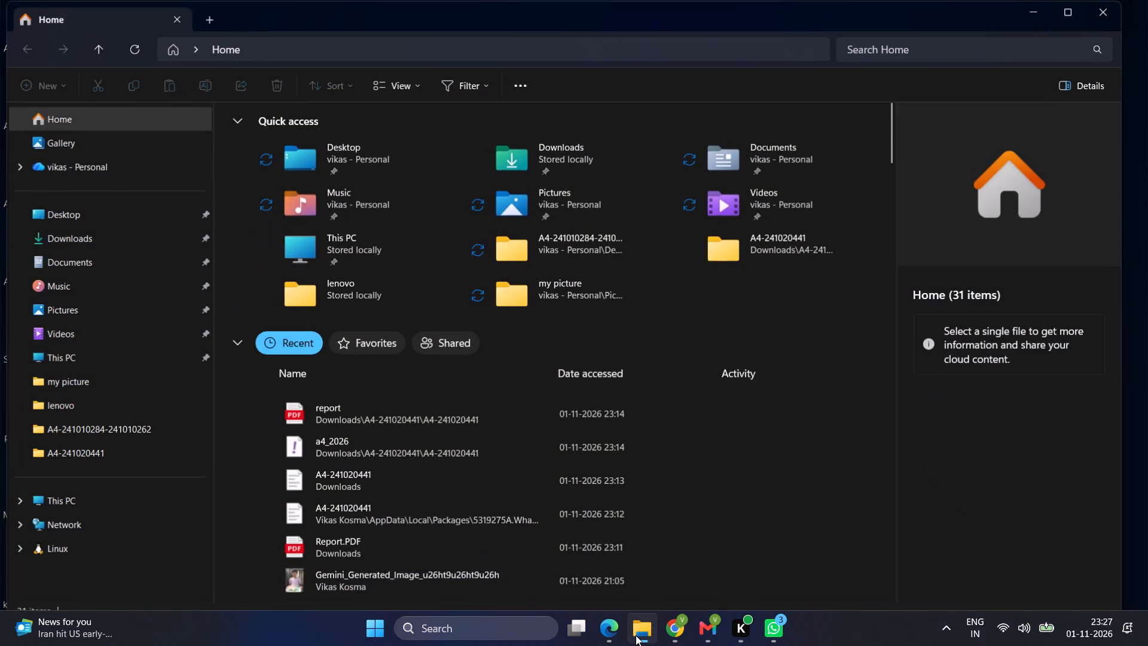
pyautogui.doubleClick(93, 423)
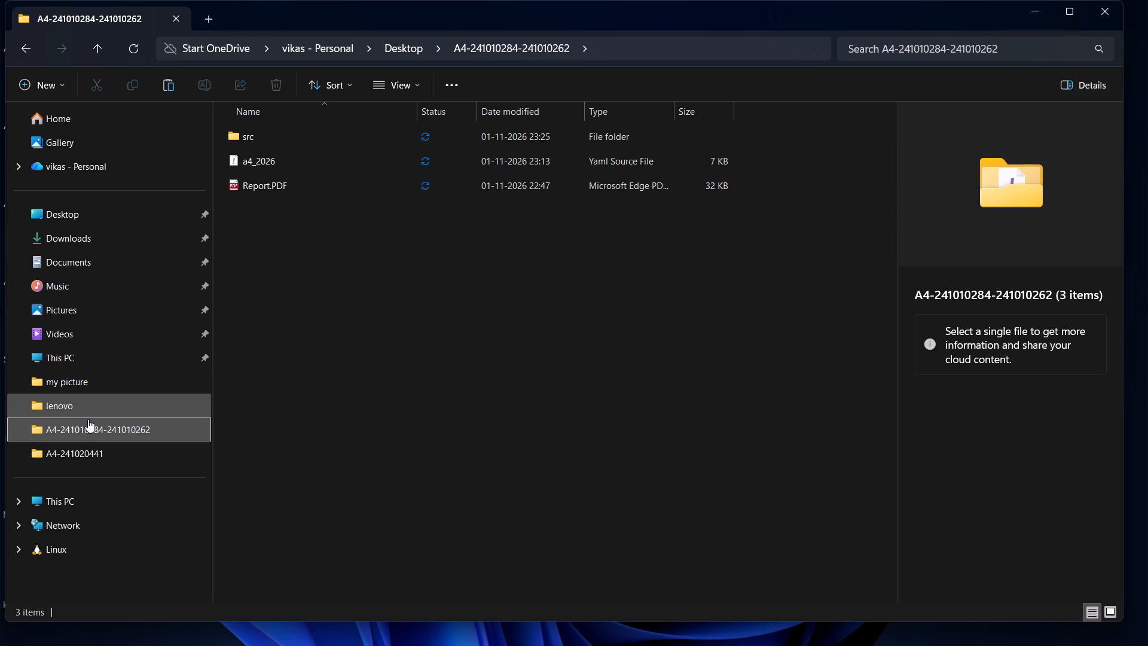
pyautogui.click(172, 79)
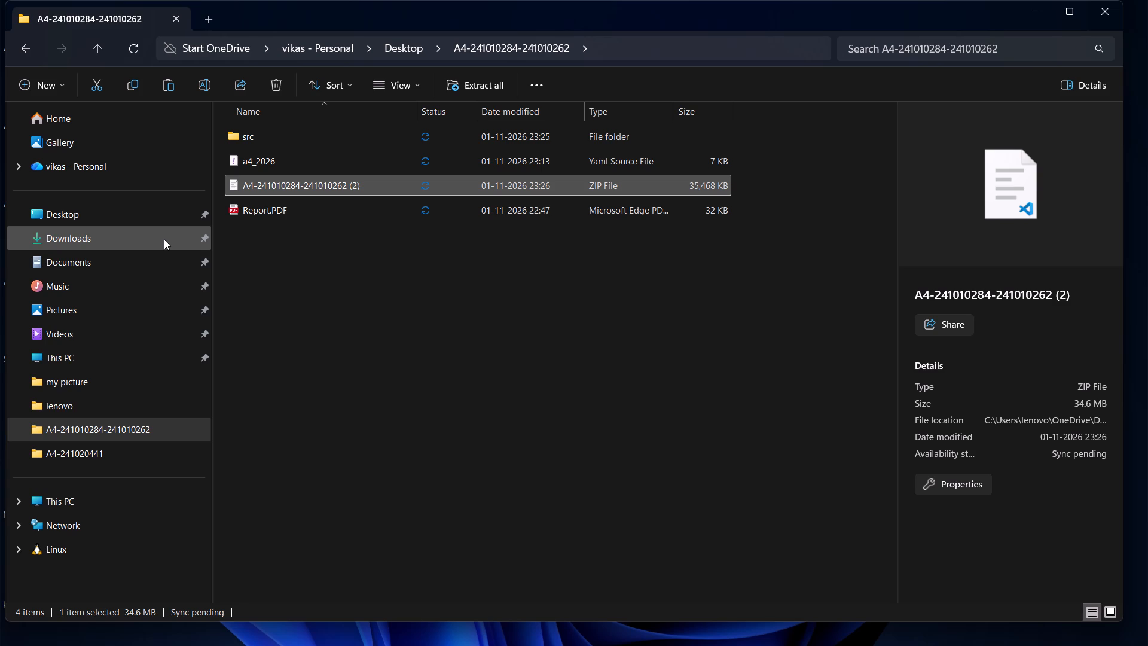
pyautogui.click(384, 334)
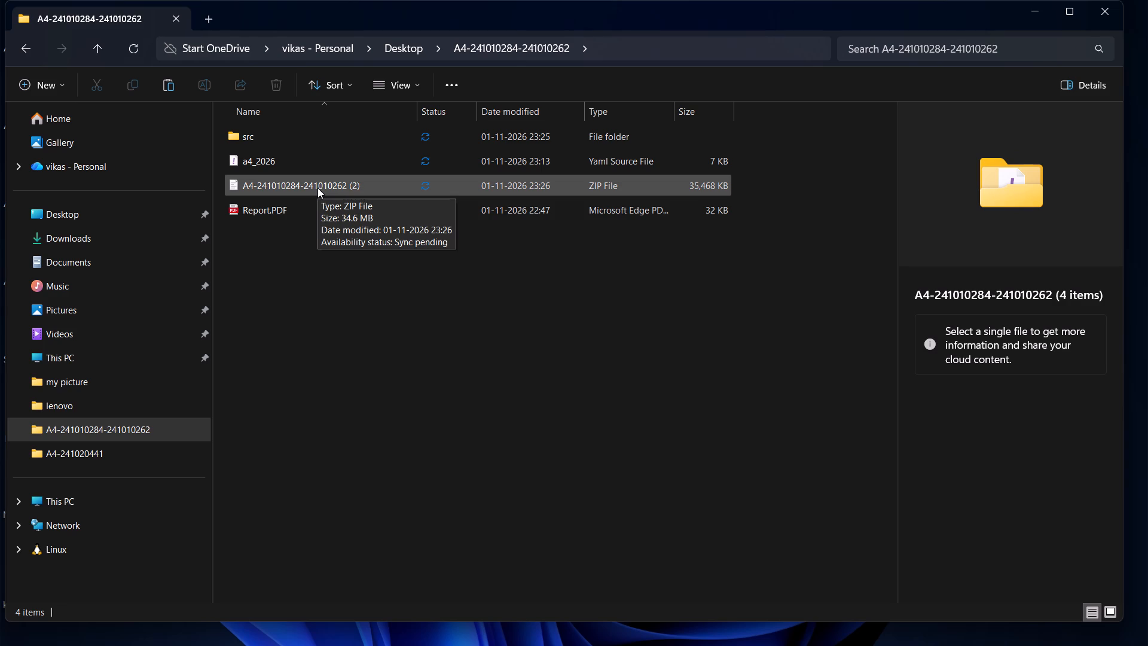
pyautogui.click(317, 188)
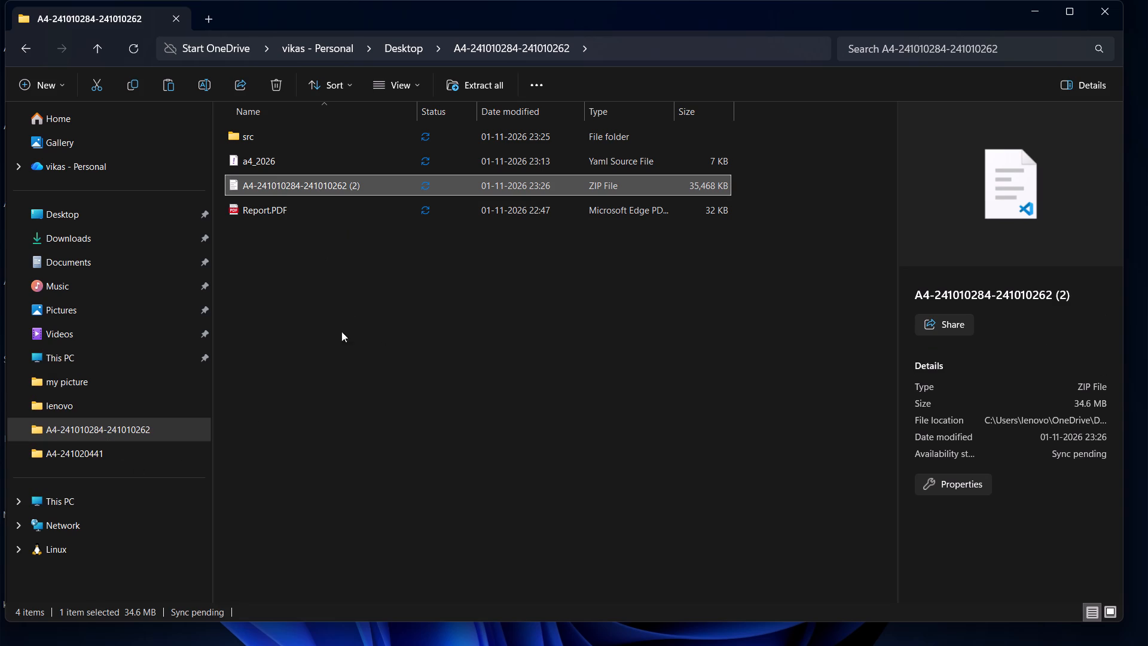
# Look through the Downloads folder in File Explorer for the A4 submission files.
pyautogui.click(144, 234)
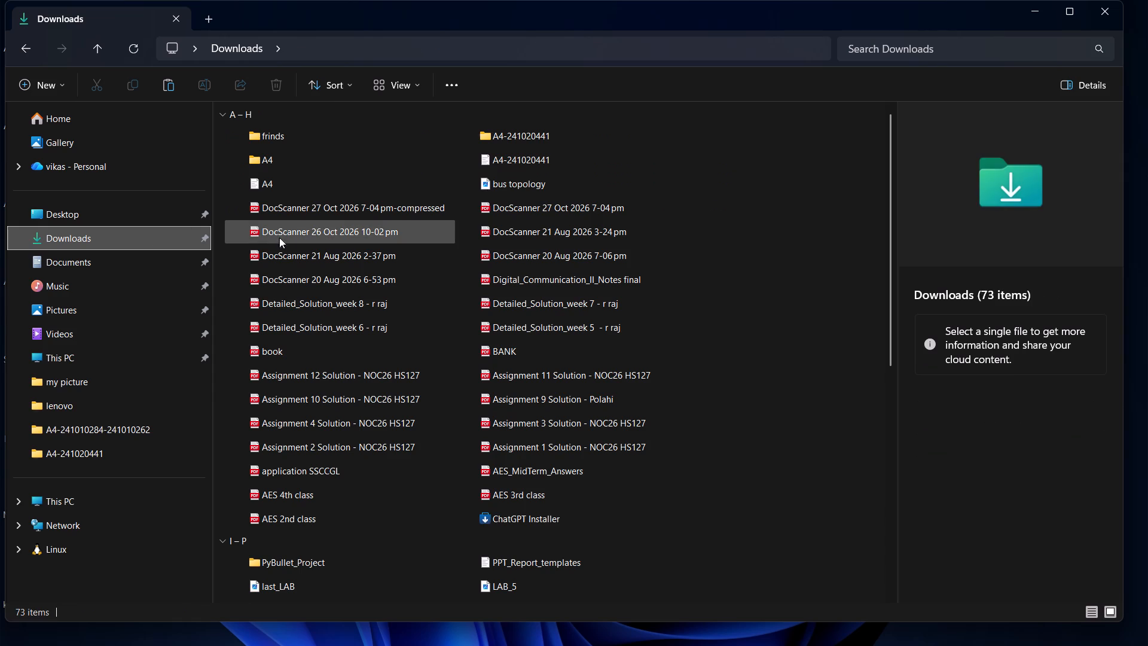
pyautogui.scroll(-1, 506, 304)
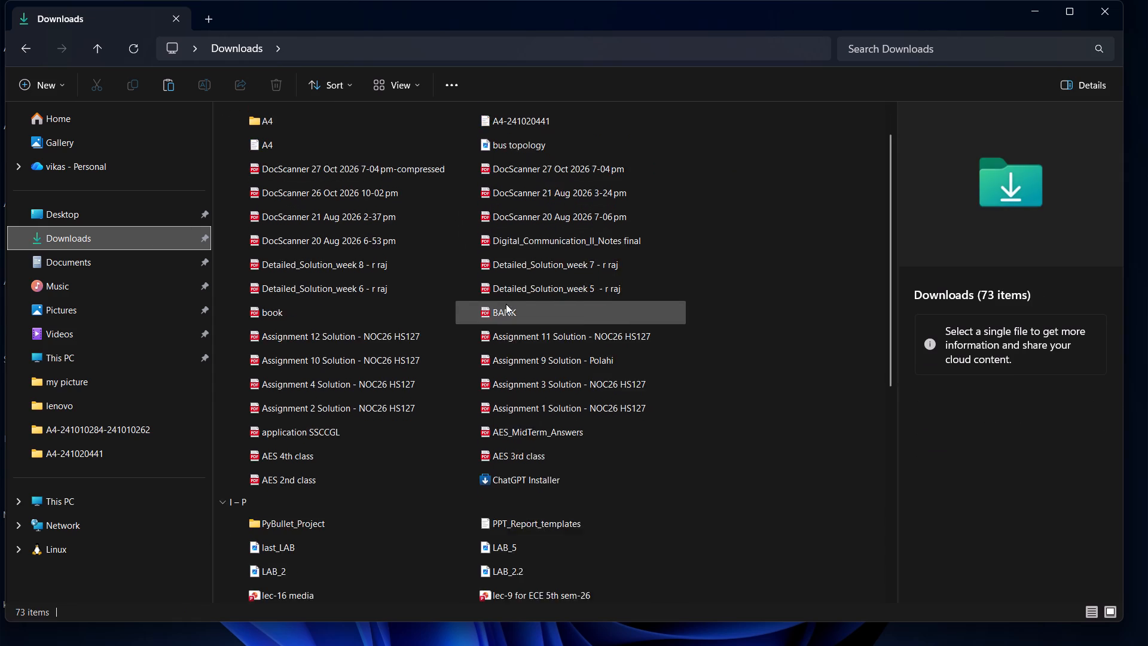
pyautogui.scroll(-4, 506, 304)
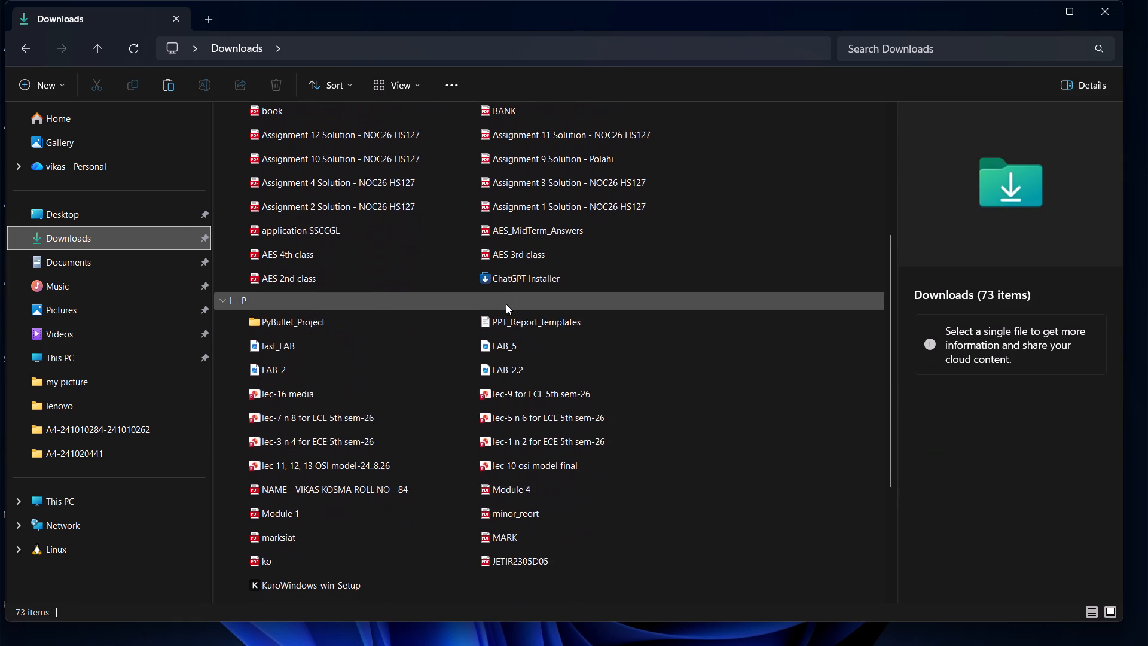
pyautogui.scroll(-3, 506, 304)
pyautogui.scroll(5, 506, 304)
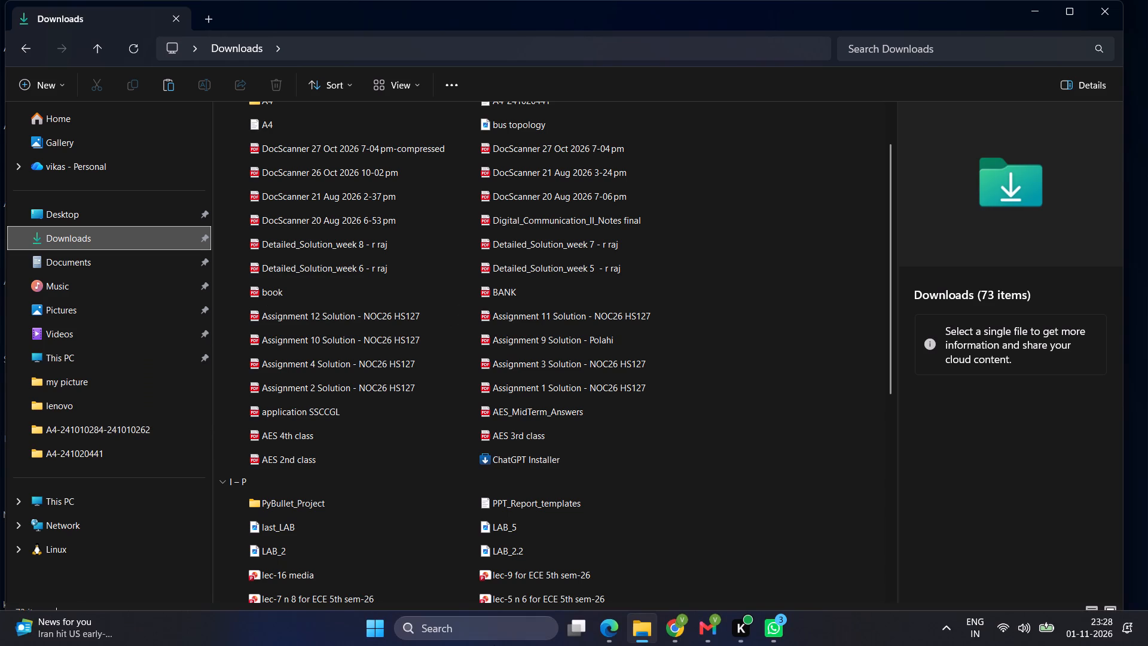
# Switch to Chrome and attach the zip marked (2) from the Desktop A4 lab submission folder to the Final Assignment.
pyautogui.click(676, 632)
pyautogui.click(567, 427)
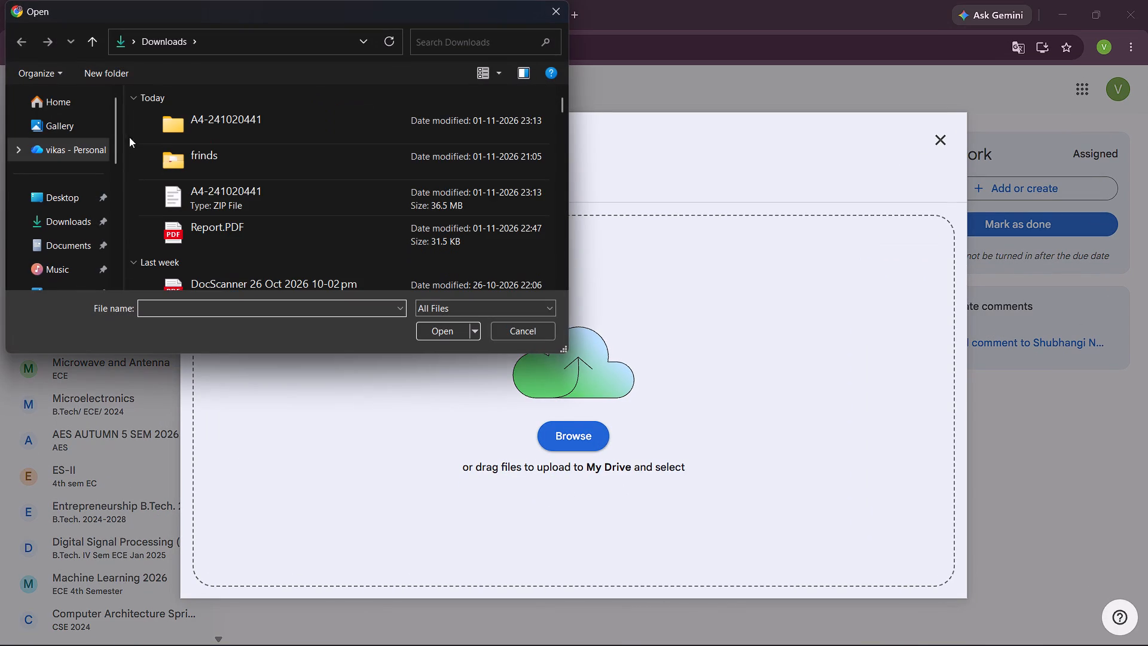
pyautogui.scroll(-2, 44, 238)
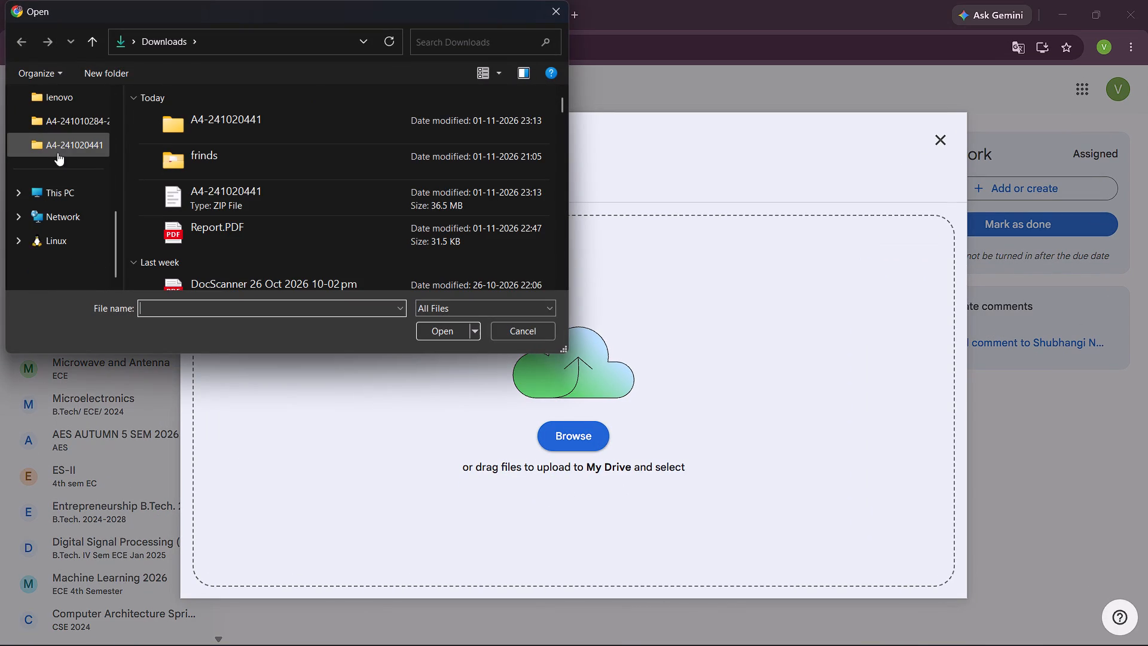
pyautogui.click(69, 115)
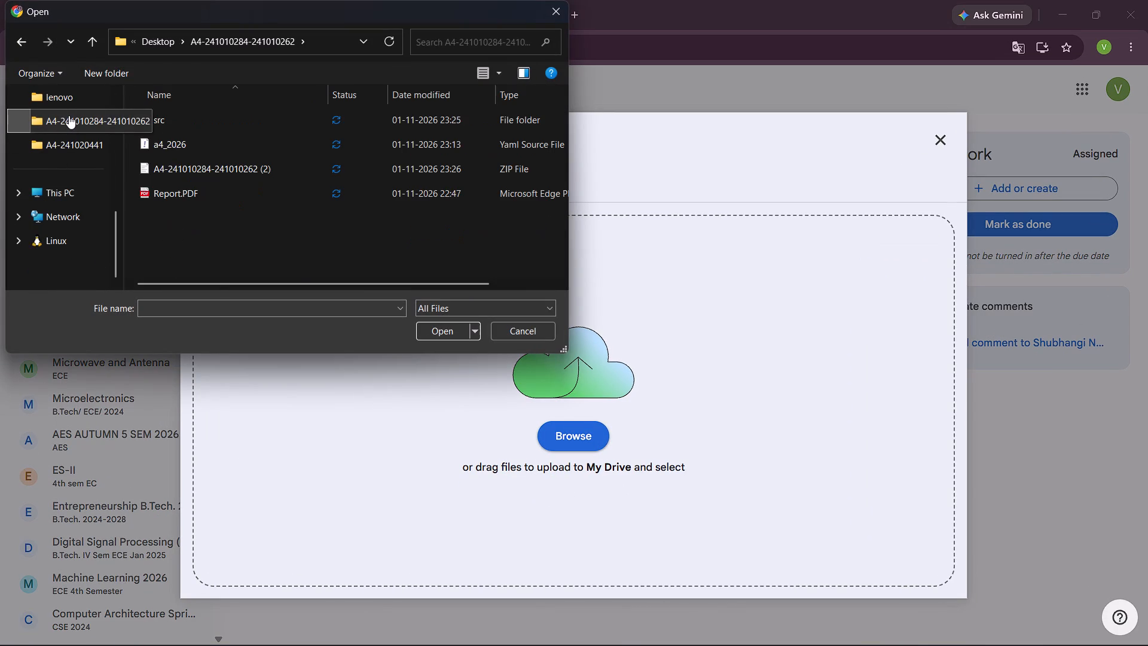
pyautogui.click(199, 166)
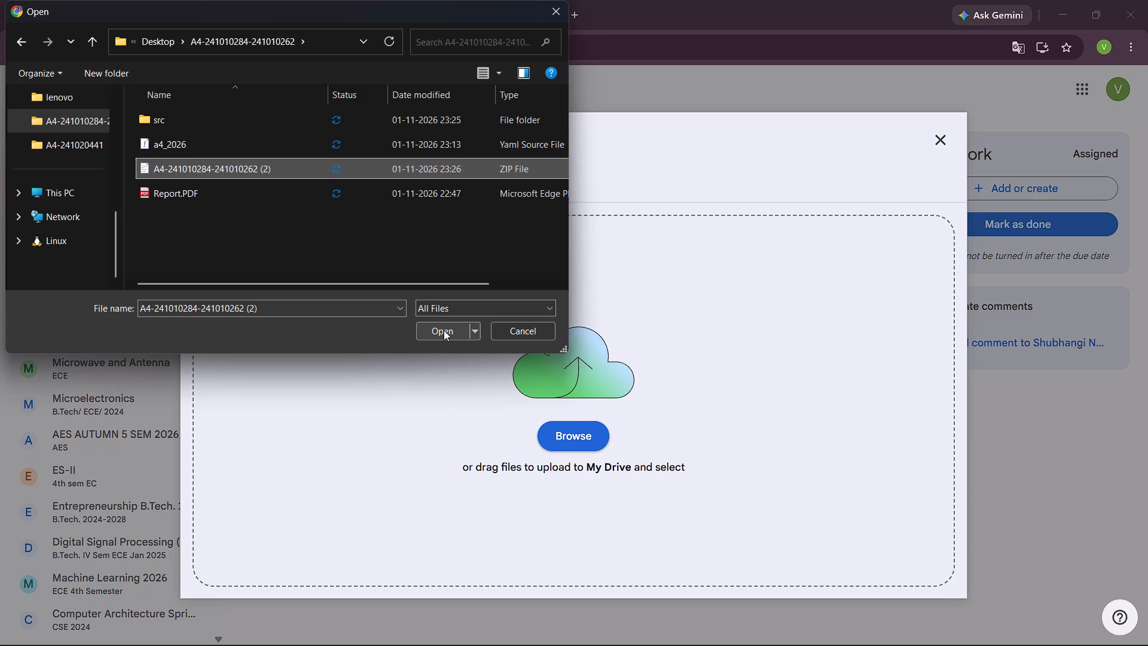
pyautogui.click(444, 330)
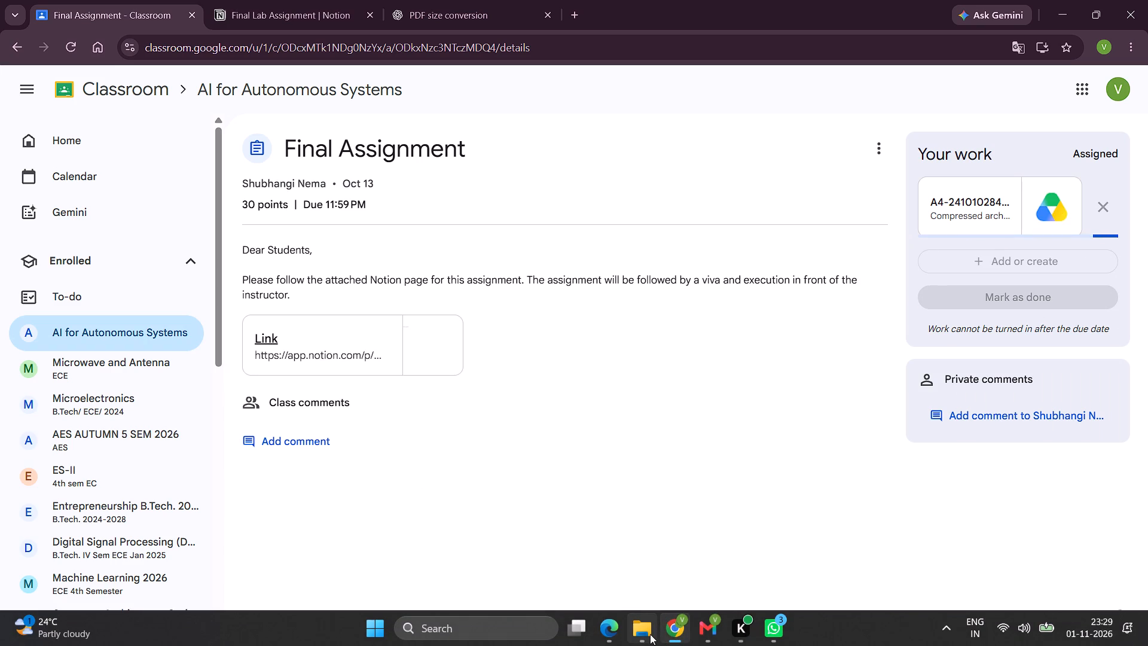
# Open the zip marked (2) from the A4 lab folder as text in Visual Studio Code, remove unusual line terminators, and close it.
pyautogui.click(643, 635)
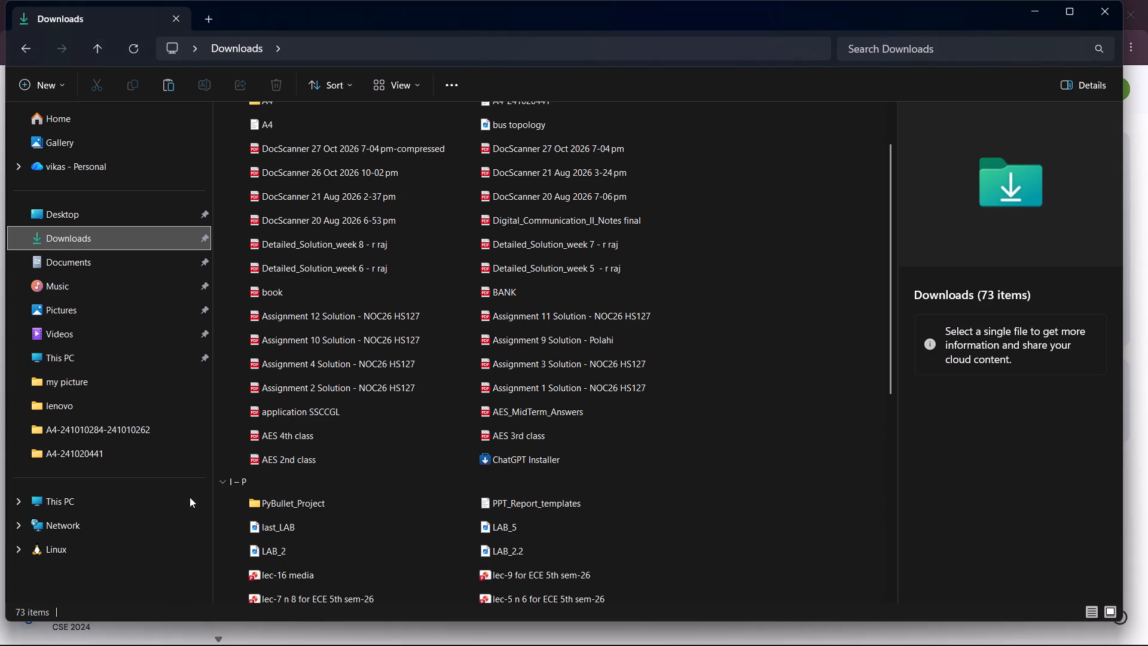
pyautogui.doubleClick(145, 426)
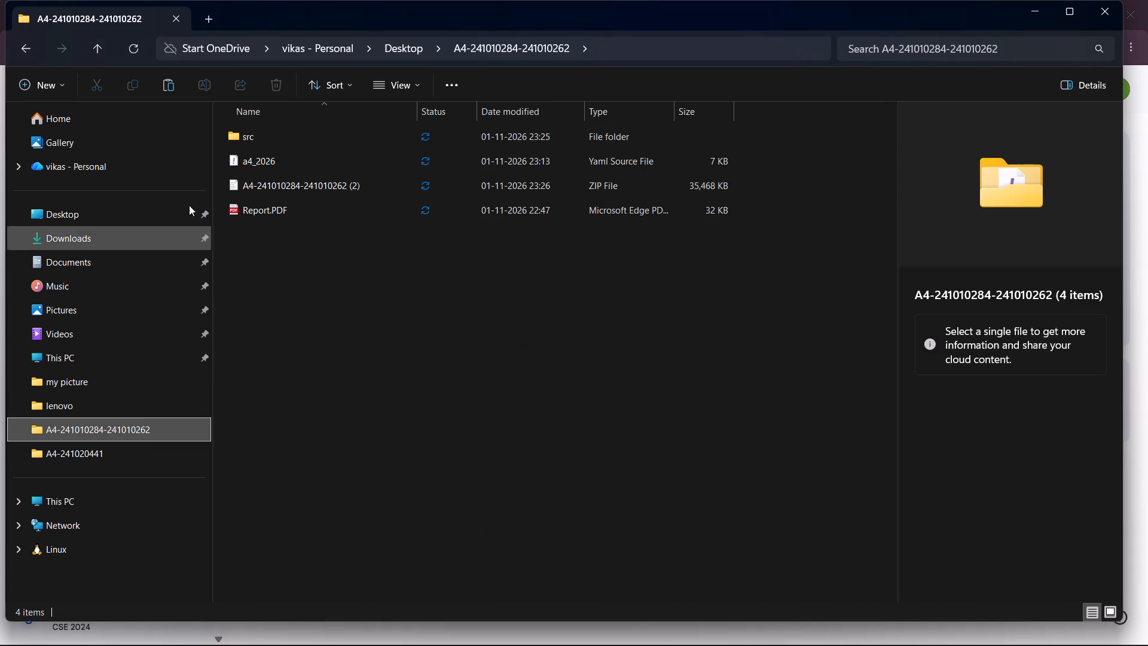
pyautogui.doubleClick(255, 184)
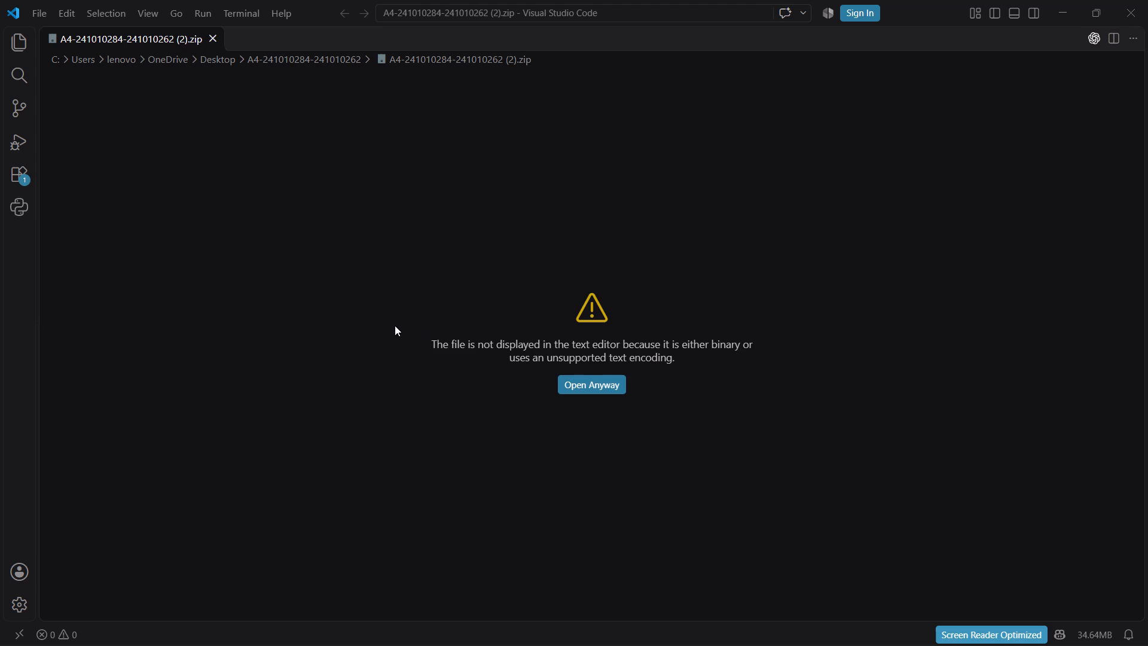
pyautogui.click(611, 380)
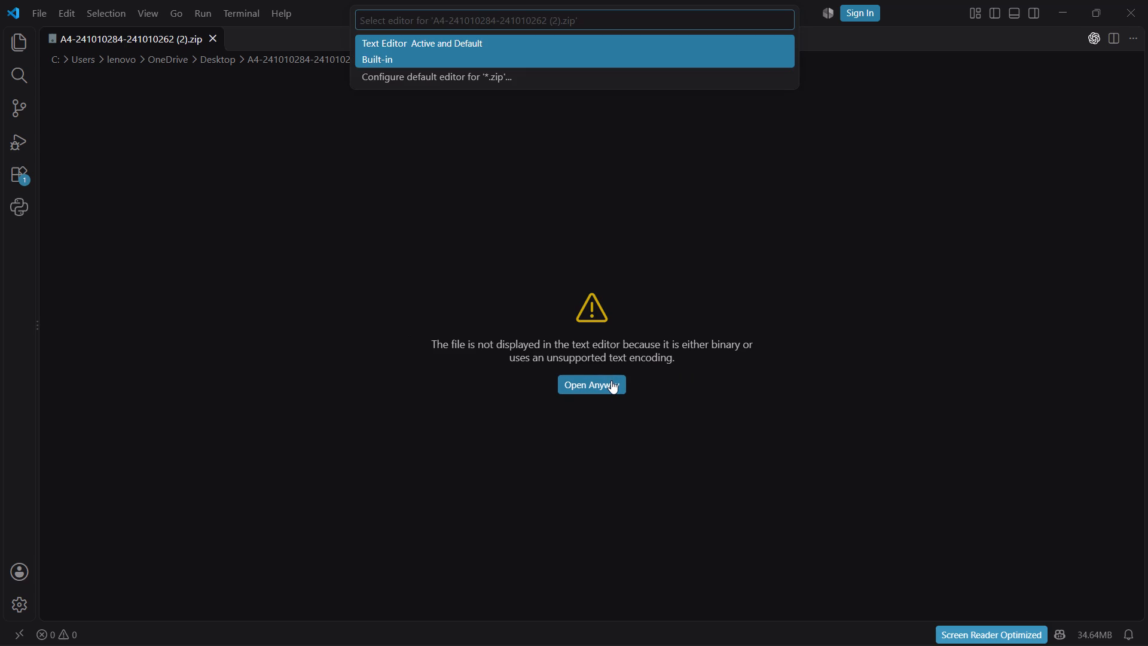
pyautogui.click(374, 54)
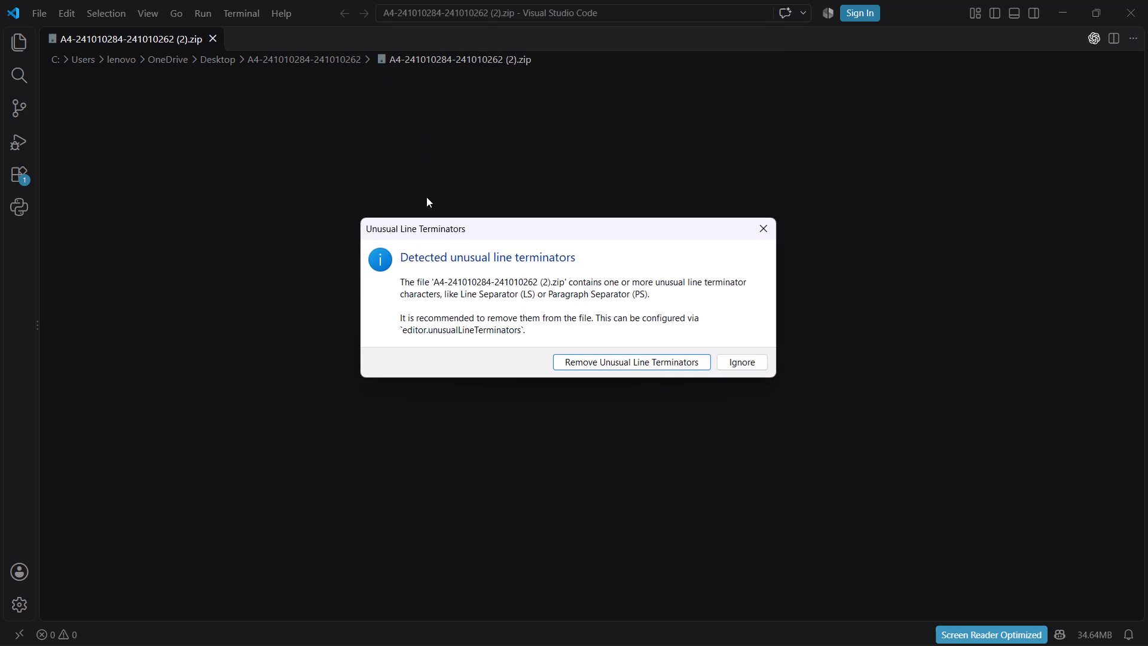
pyautogui.click(612, 360)
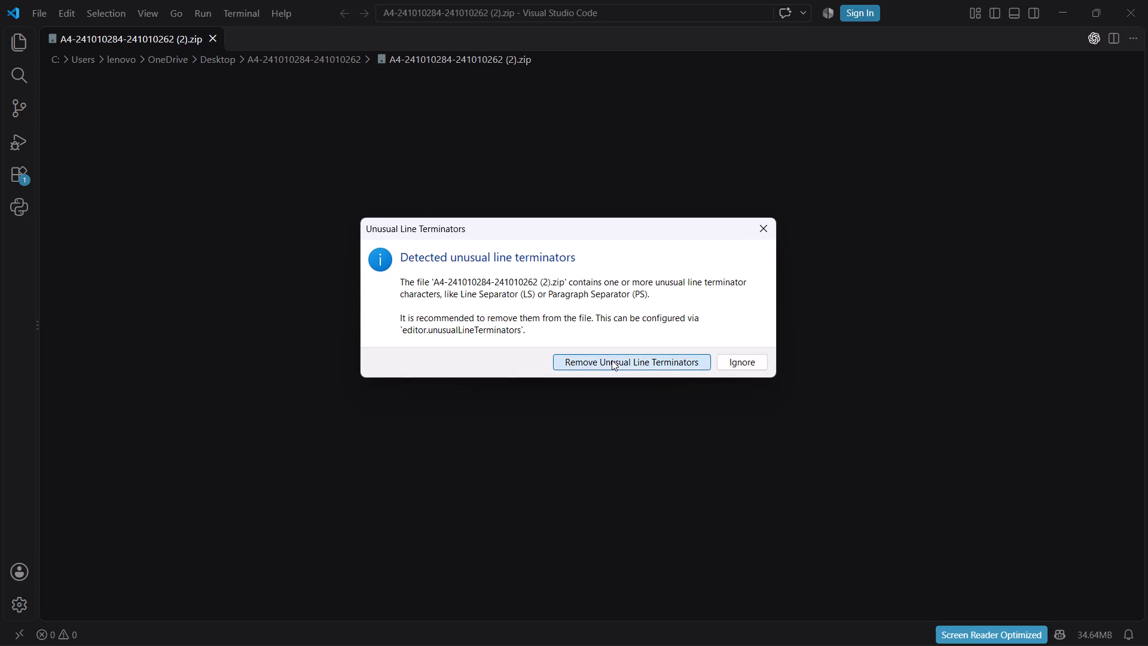
pyautogui.click(1147, 0)
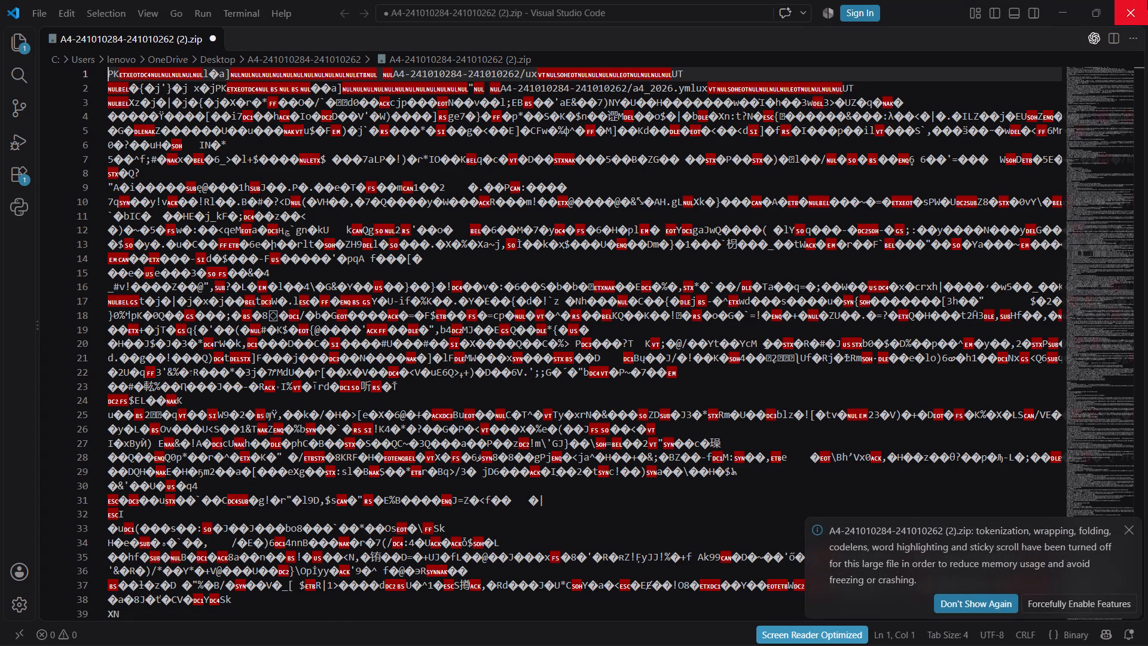
pyautogui.click(1147, 19)
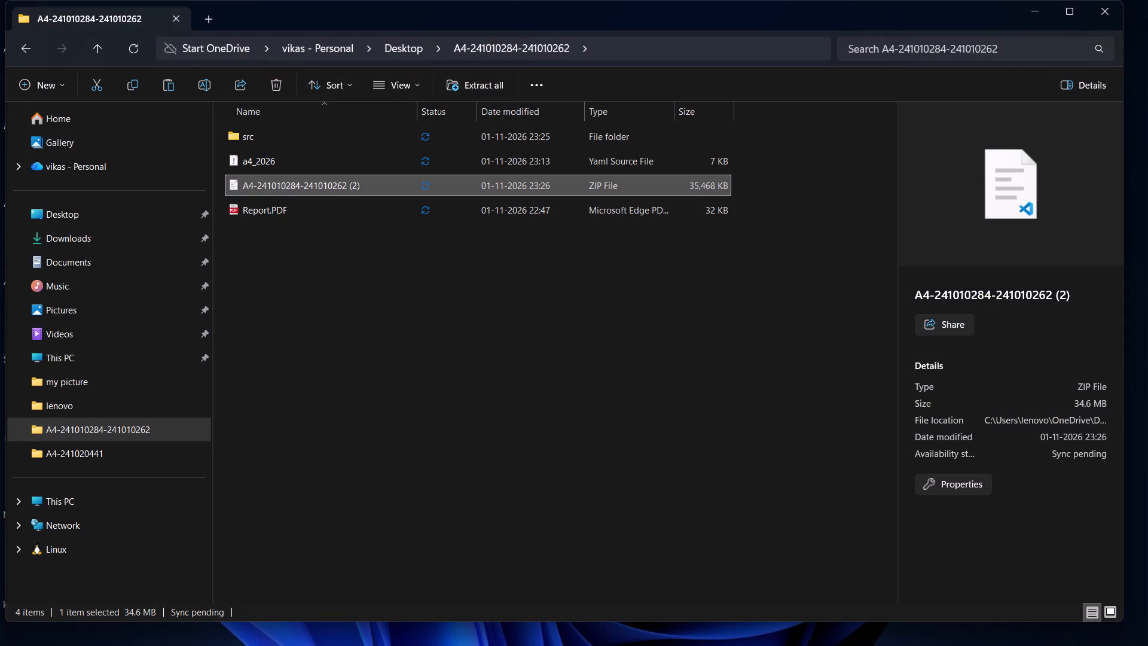
# Open Google Classroom in a new Chrome window.
pyautogui.keyDown('ctrl'); pyautogui.scroll(-1, 715, 622); pyautogui.keyUp('ctrl')
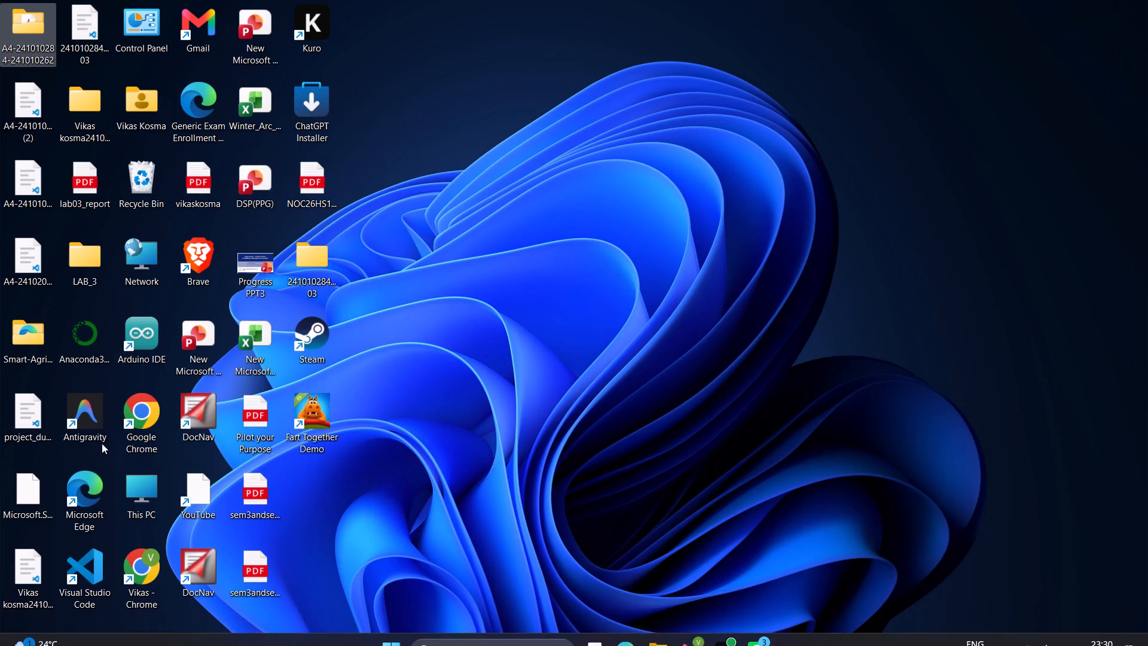
pyautogui.doubleClick(143, 568)
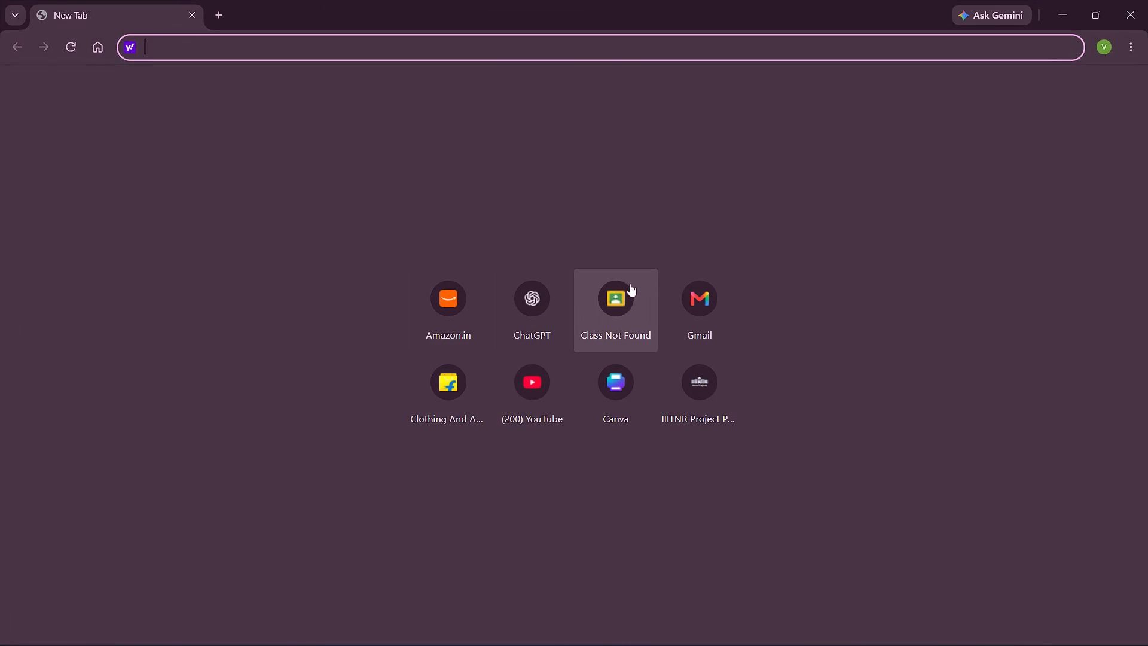
pyautogui.click(616, 300)
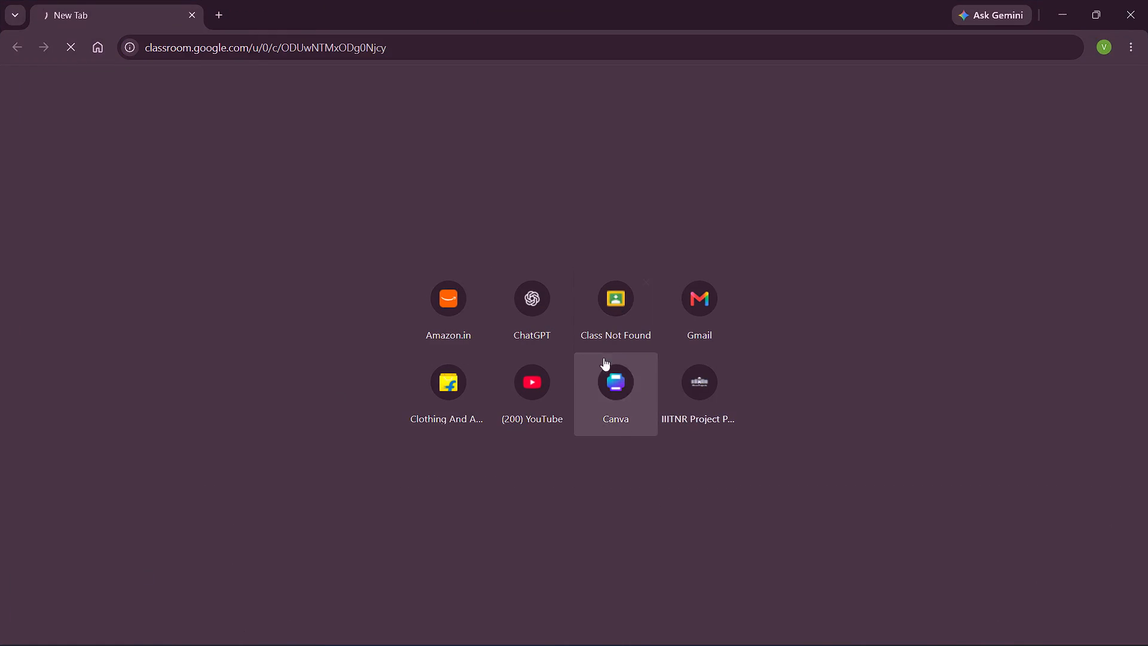
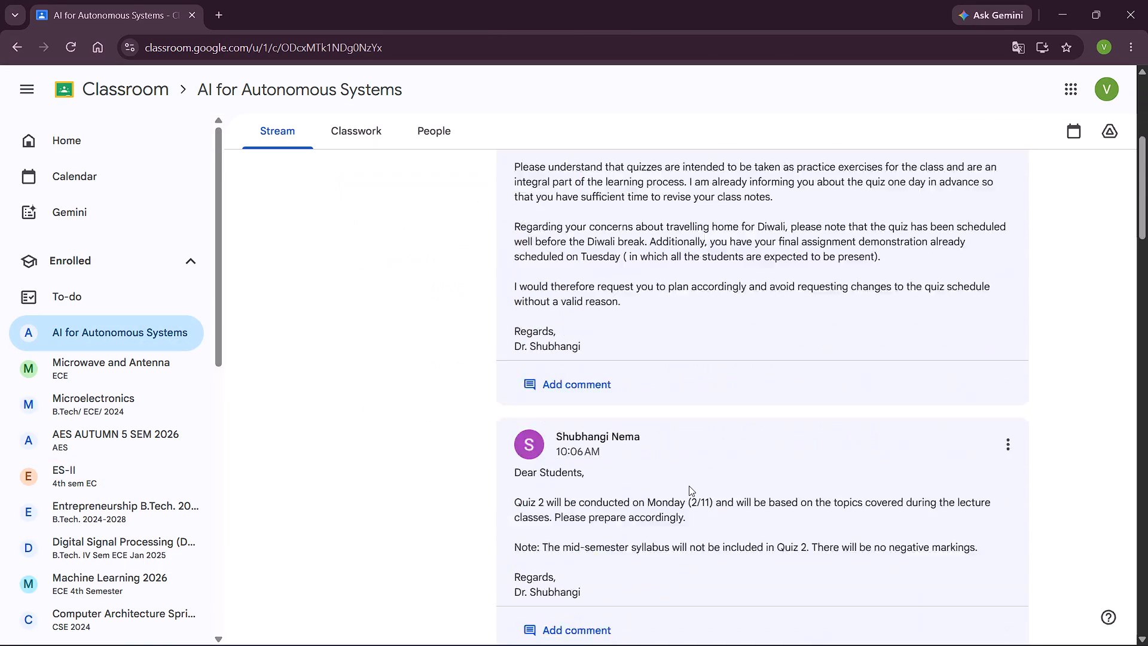
# Open the Final Assignment posted on Oct 13 from the AI for Autonomous Systems class stream.
pyautogui.scroll(-9, 689, 486)
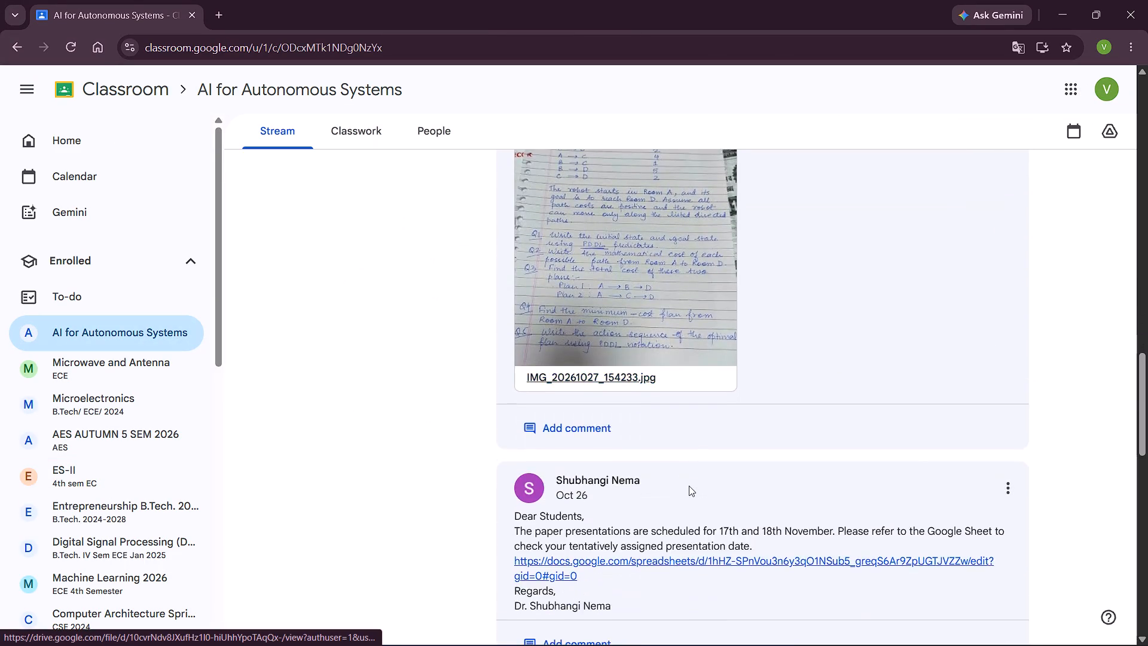
pyautogui.scroll(-7, 689, 486)
pyautogui.scroll(-1, 635, 508)
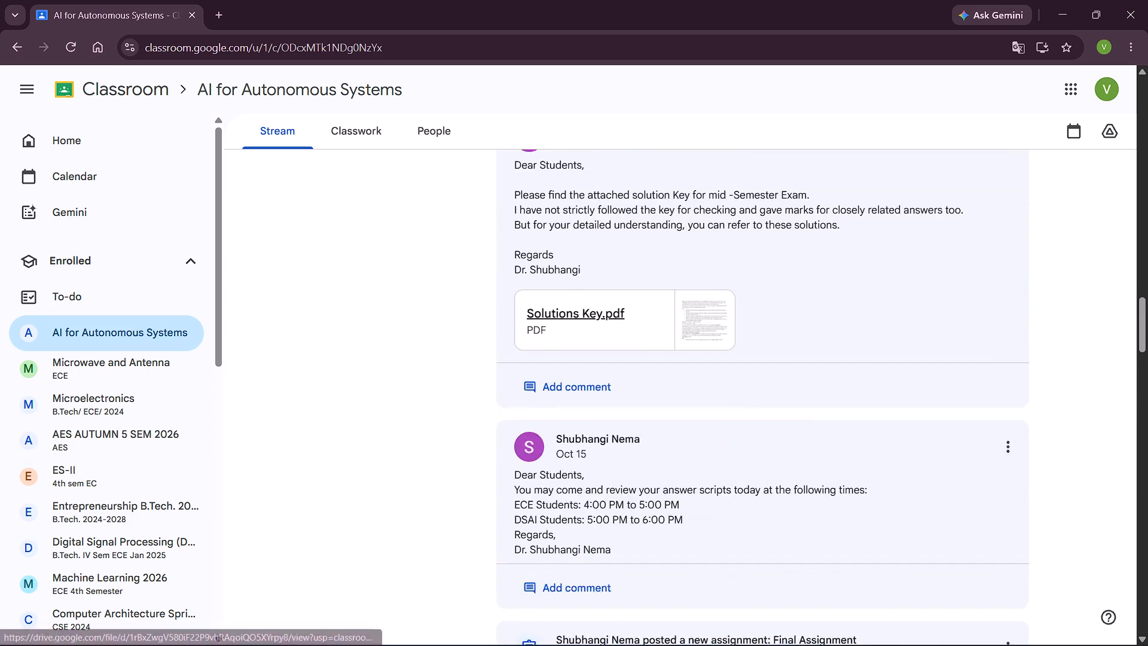
pyautogui.scroll(-5, 635, 508)
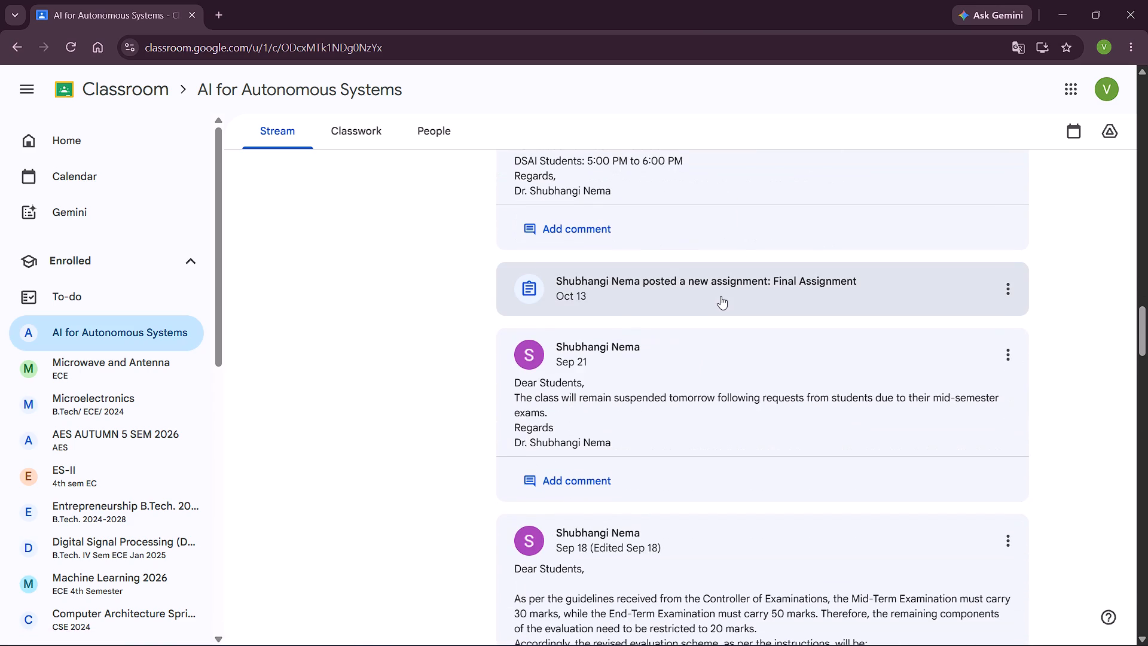
pyautogui.click(720, 296)
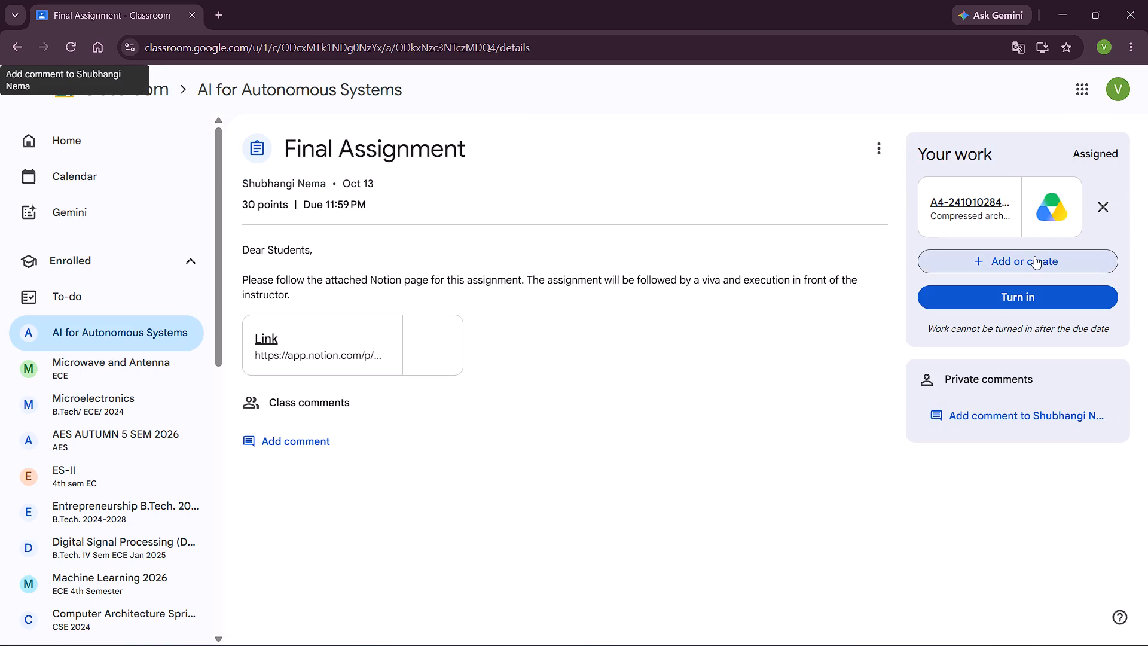
# Preview the attached zip marked (2), examine the contents of its A4 submission folder, and close the preview.
pyautogui.click(981, 200)
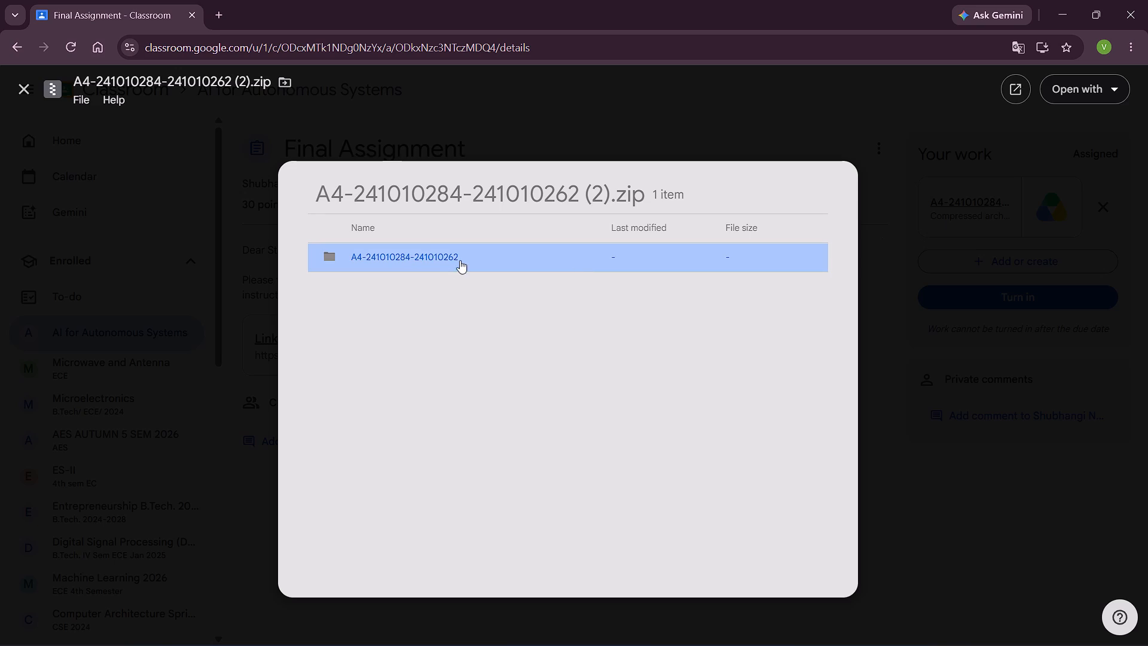
pyautogui.click(426, 251)
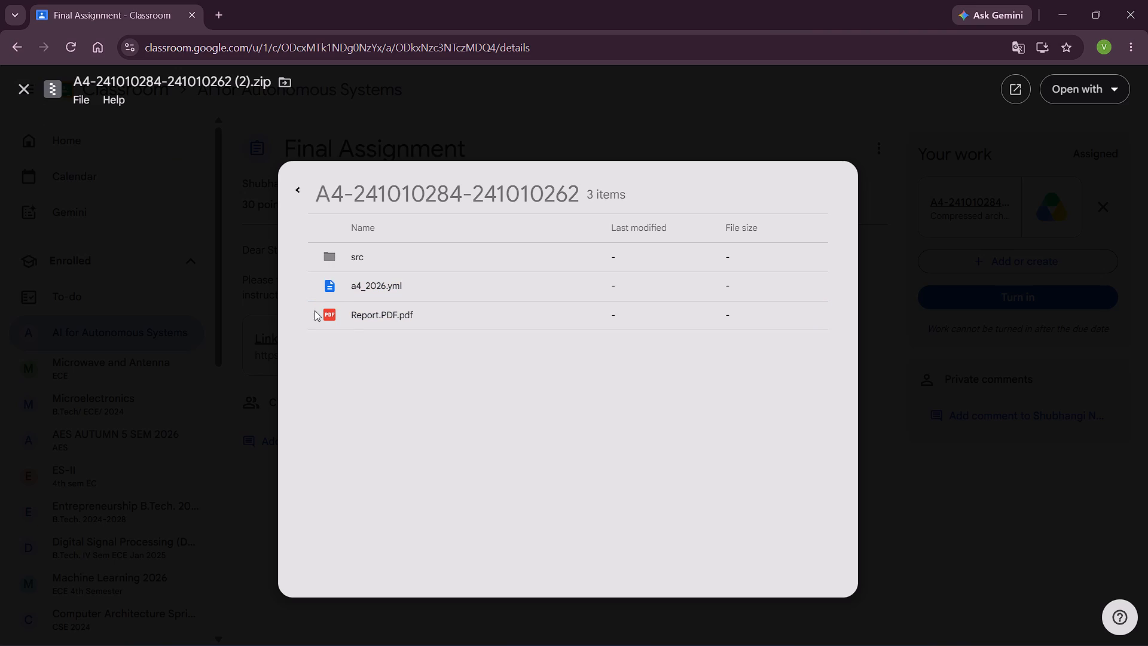
pyautogui.click(19, 92)
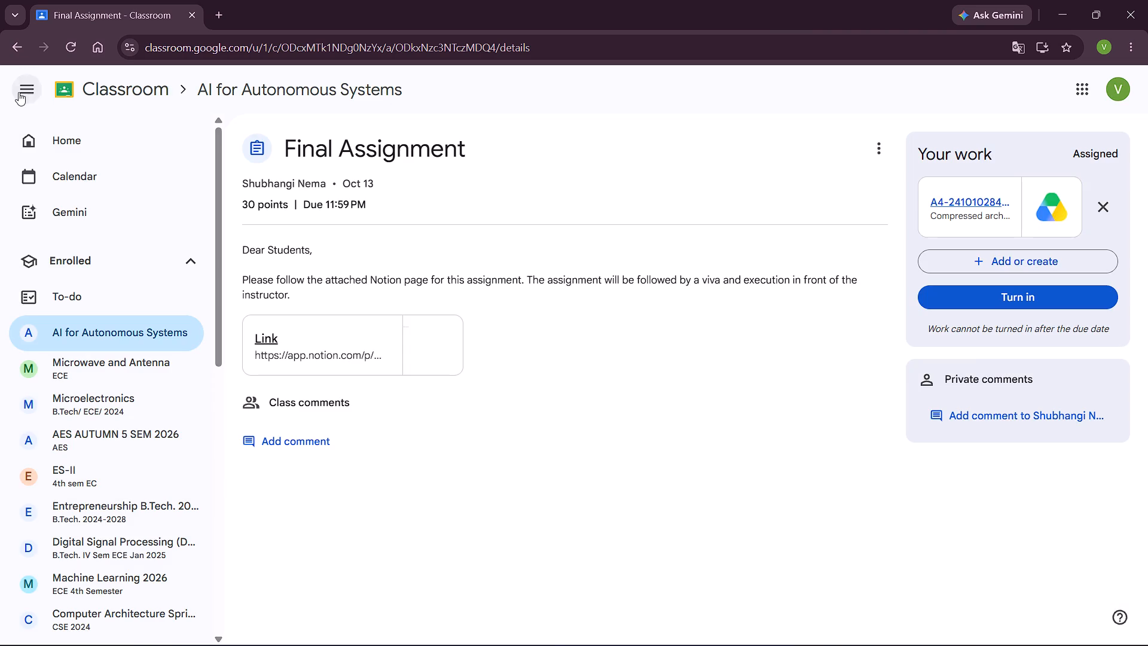
# Turn in the Final Assignment with the attached zip marked (2).
pyautogui.click(1009, 298)
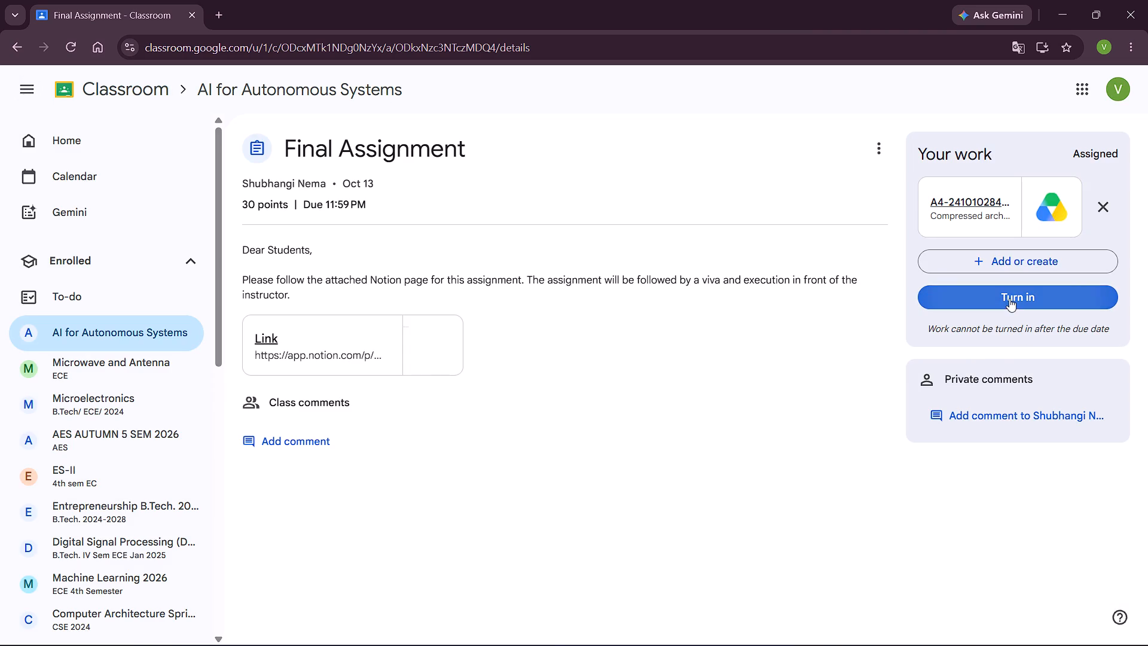
pyautogui.click(705, 418)
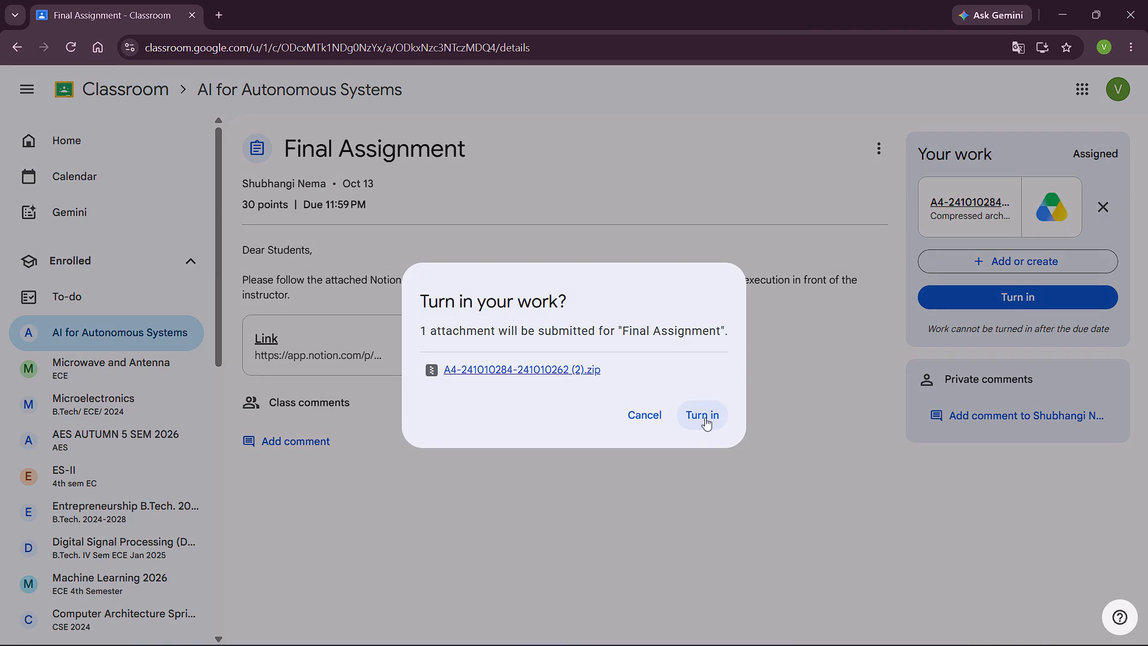
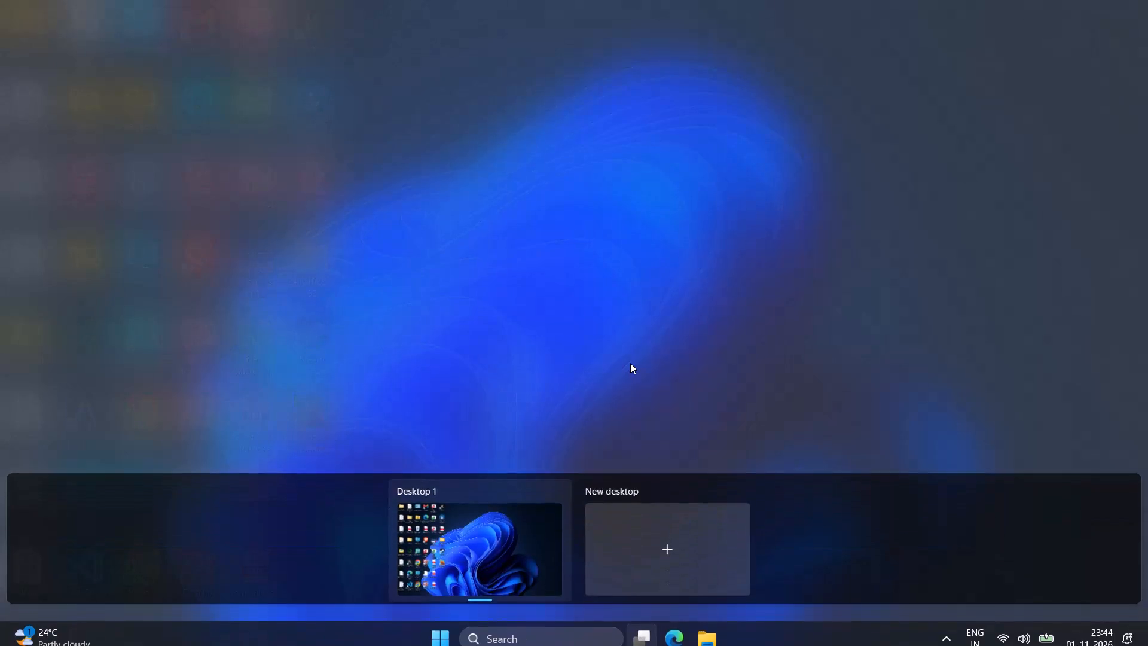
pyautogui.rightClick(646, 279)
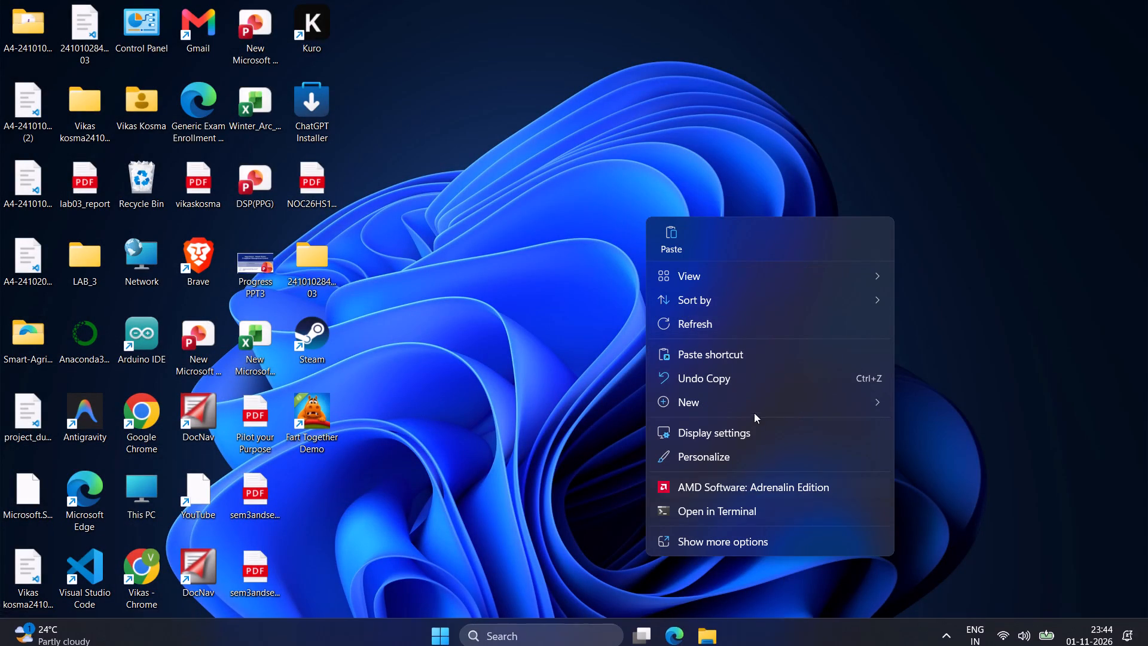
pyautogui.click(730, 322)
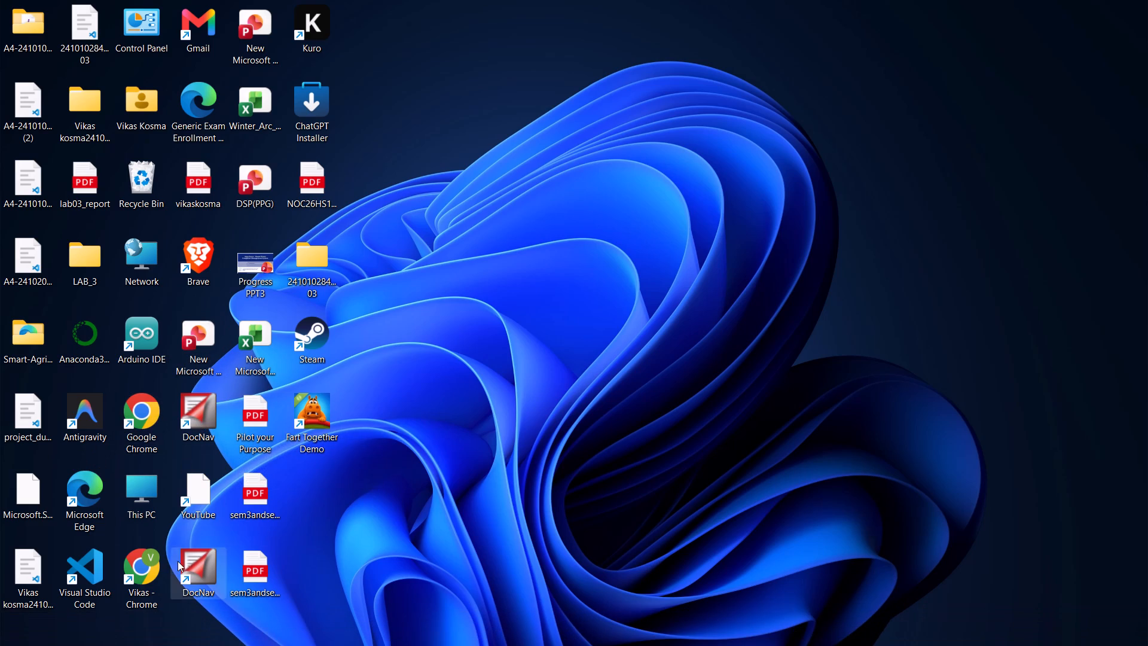
# Switch to Google Chrome using the personal profile shortcut and open the Google Classroom class stream.
pyautogui.doubleClick(146, 561)
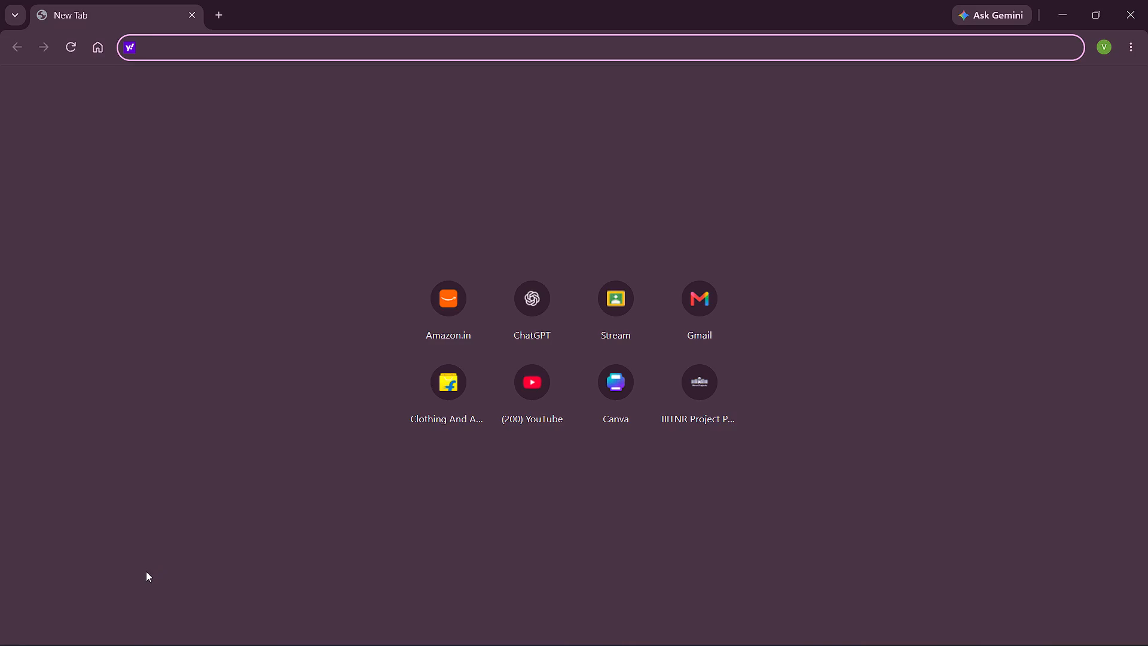
pyautogui.click(621, 307)
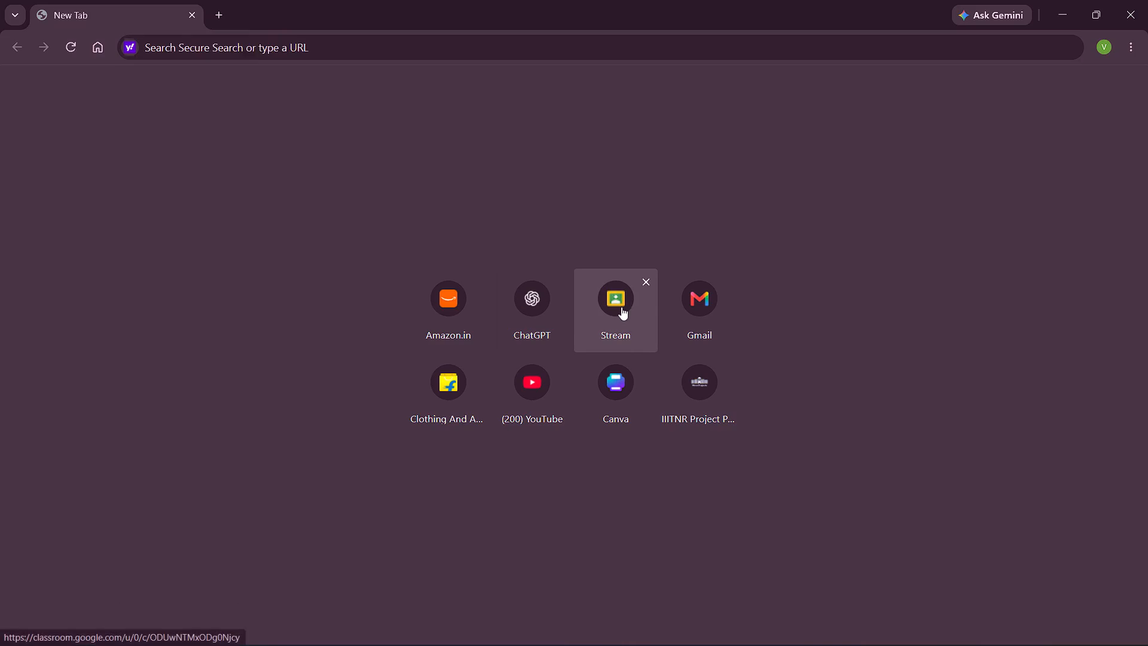
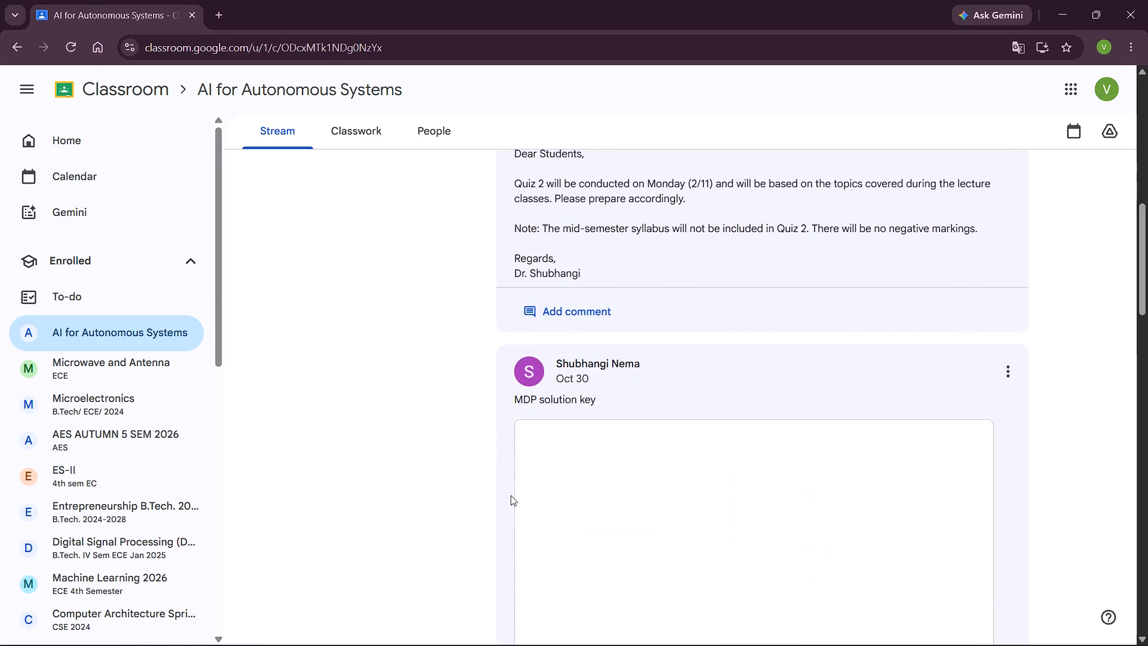
# Find the Final Assignment post in the AI for Autonomous Systems class stream and open its details.
pyautogui.scroll(5, 511, 495)
pyautogui.scroll(-3, 511, 495)
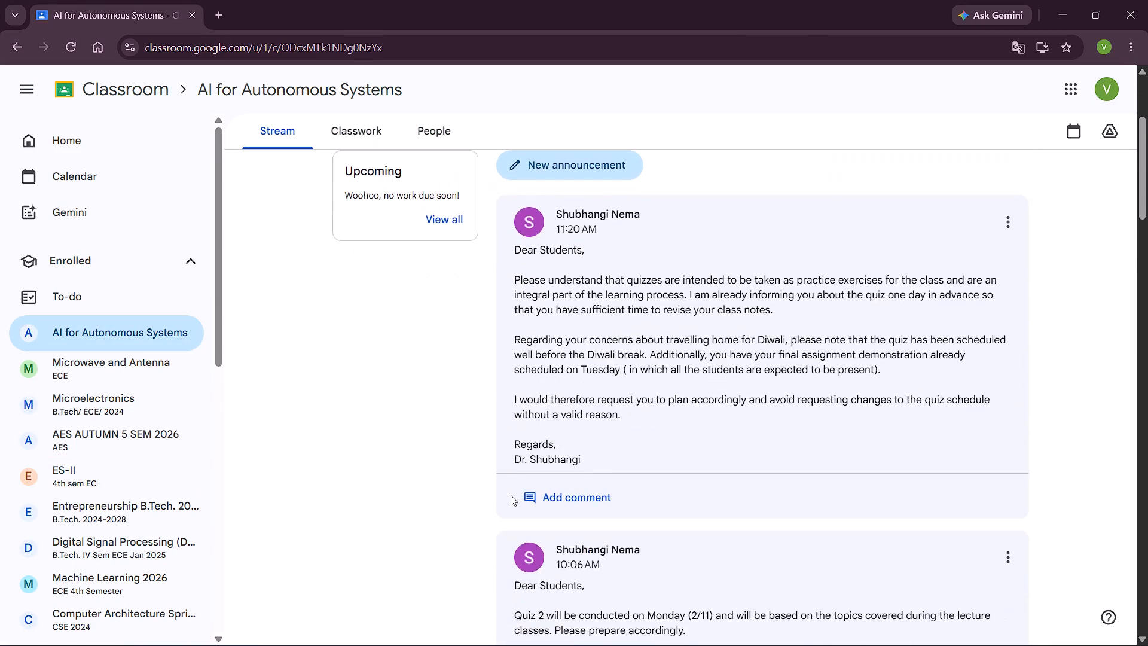
pyautogui.scroll(-9, 511, 495)
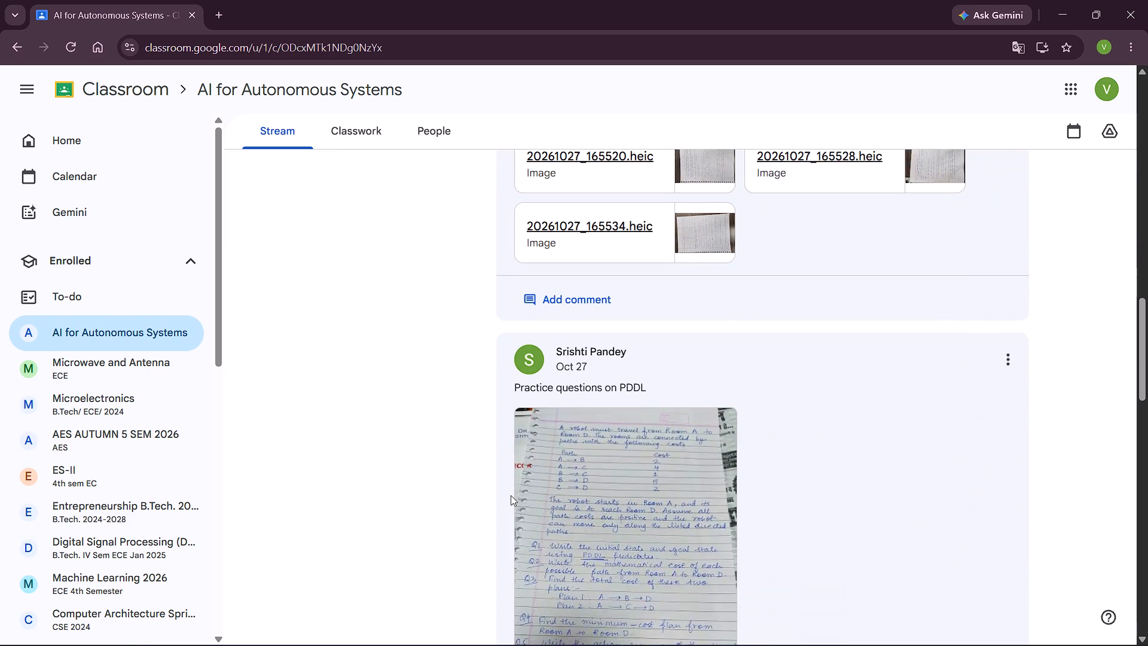
pyautogui.scroll(-10, 511, 495)
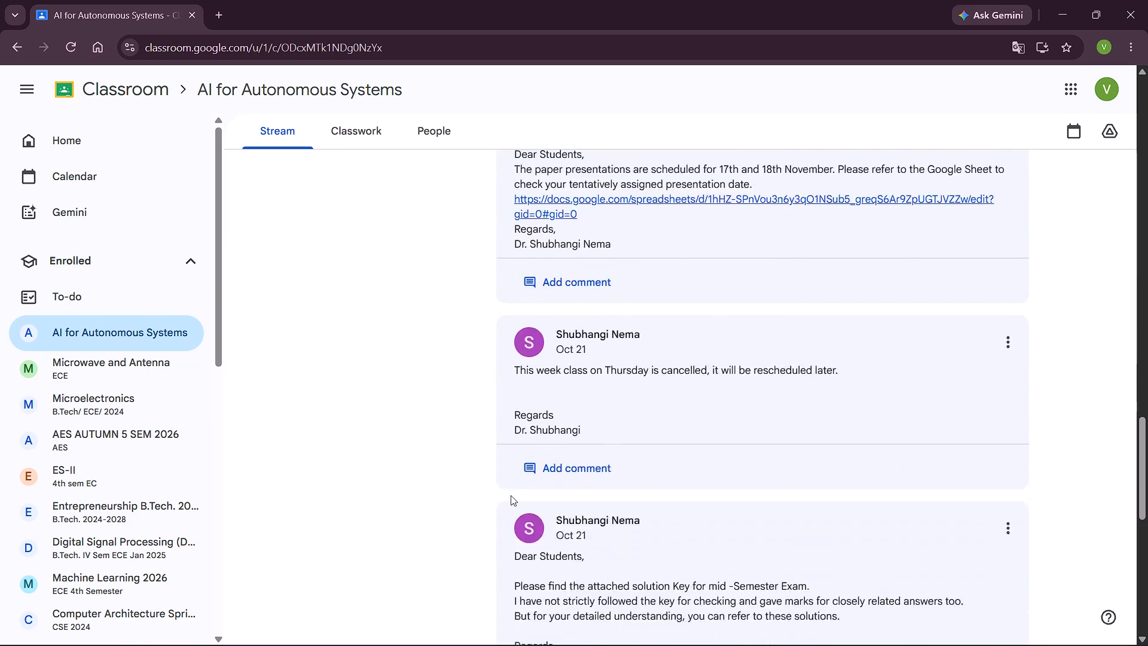
pyautogui.scroll(-2, 511, 495)
pyautogui.scroll(-3, 619, 426)
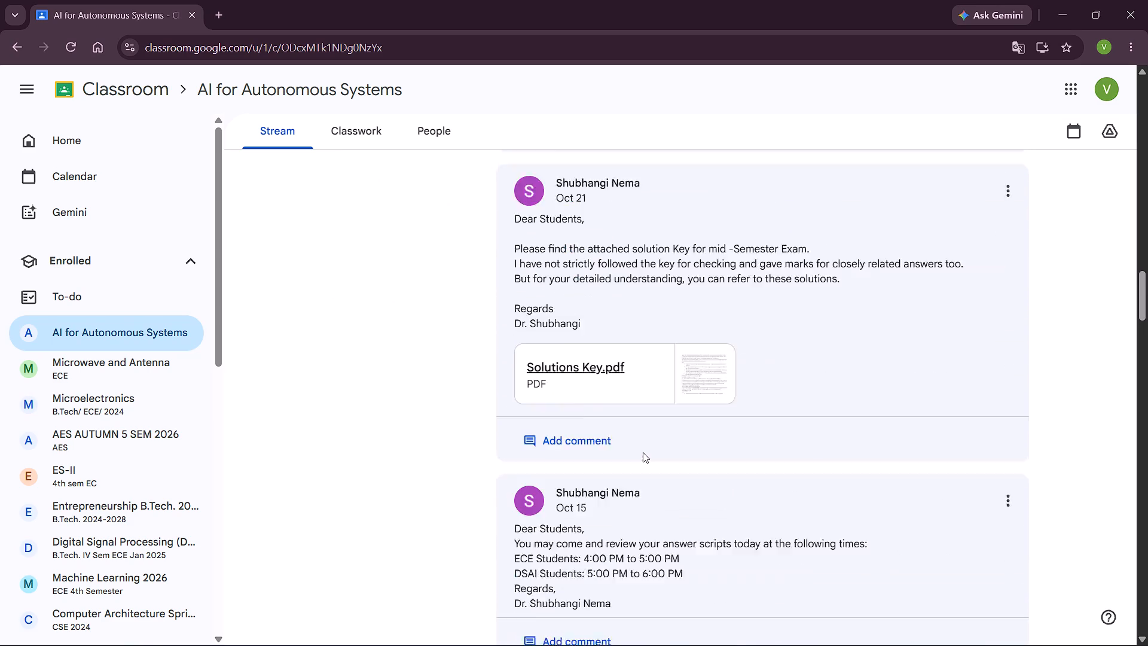
pyautogui.scroll(-3, 643, 452)
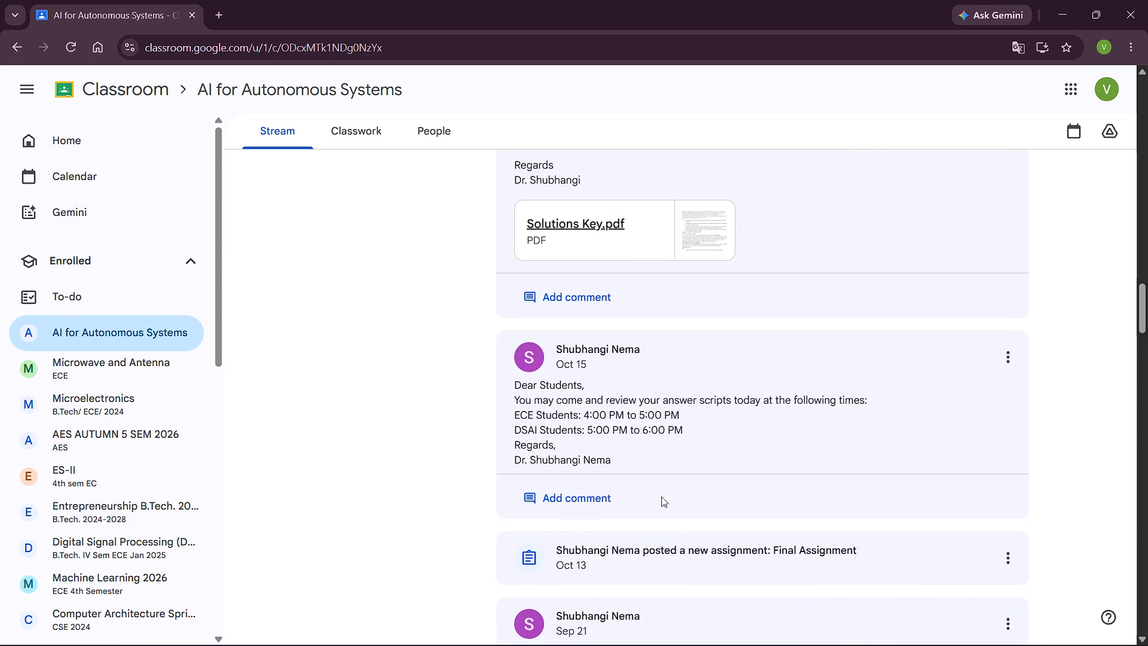
pyautogui.click(639, 558)
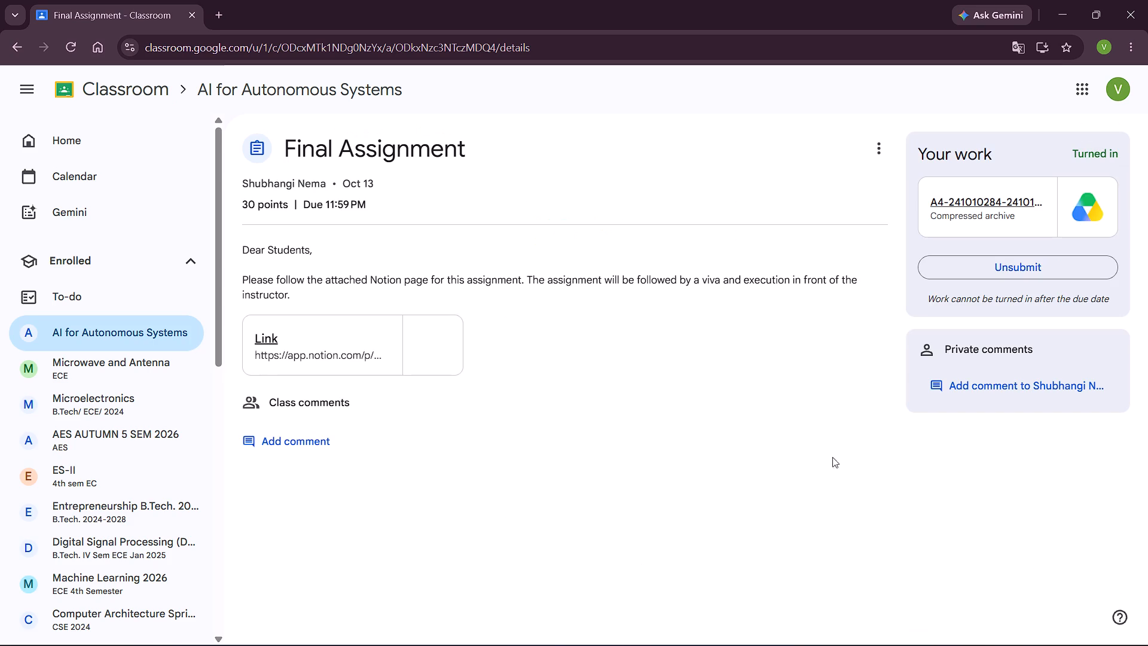
# Preview the submitted A4 zip archive, inspect the contents of the folder inside it, and close the preview.
pyautogui.click(952, 201)
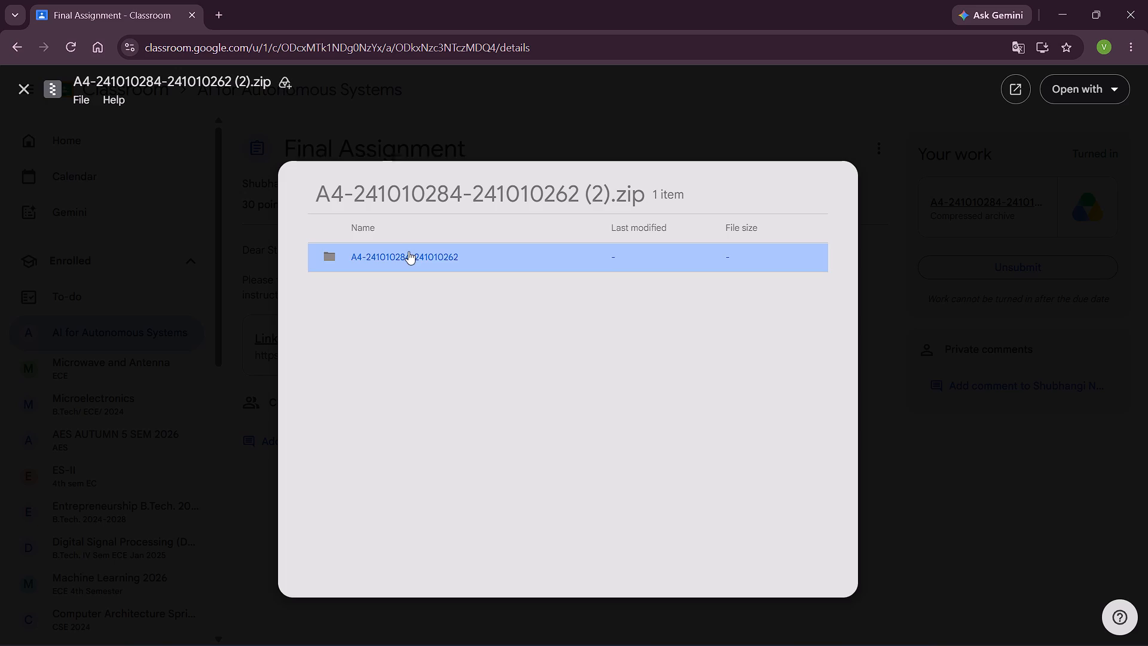
pyautogui.click(458, 252)
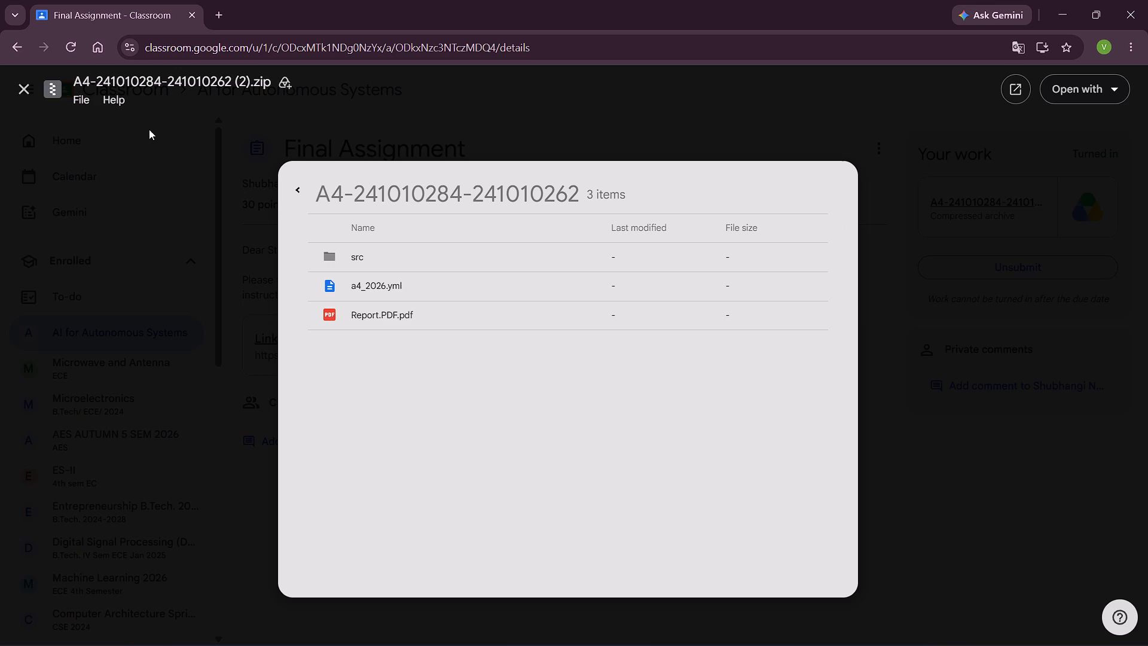
pyautogui.click(28, 89)
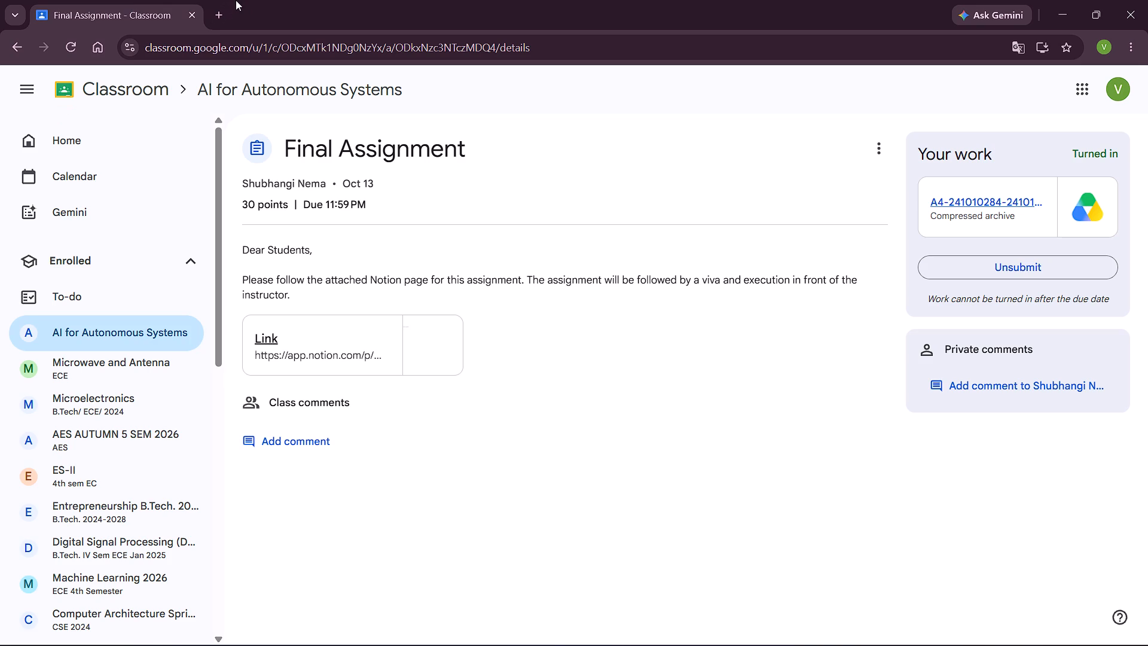
# Close the Chrome window showing the Final Assignment.
pyautogui.click(1147, 0)
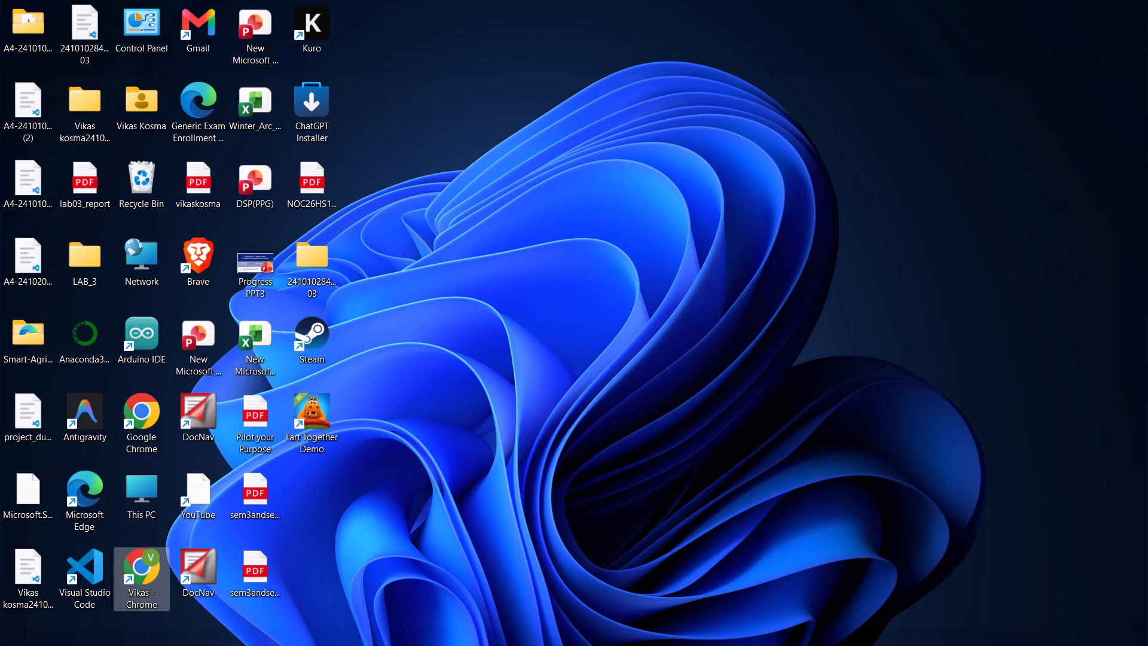